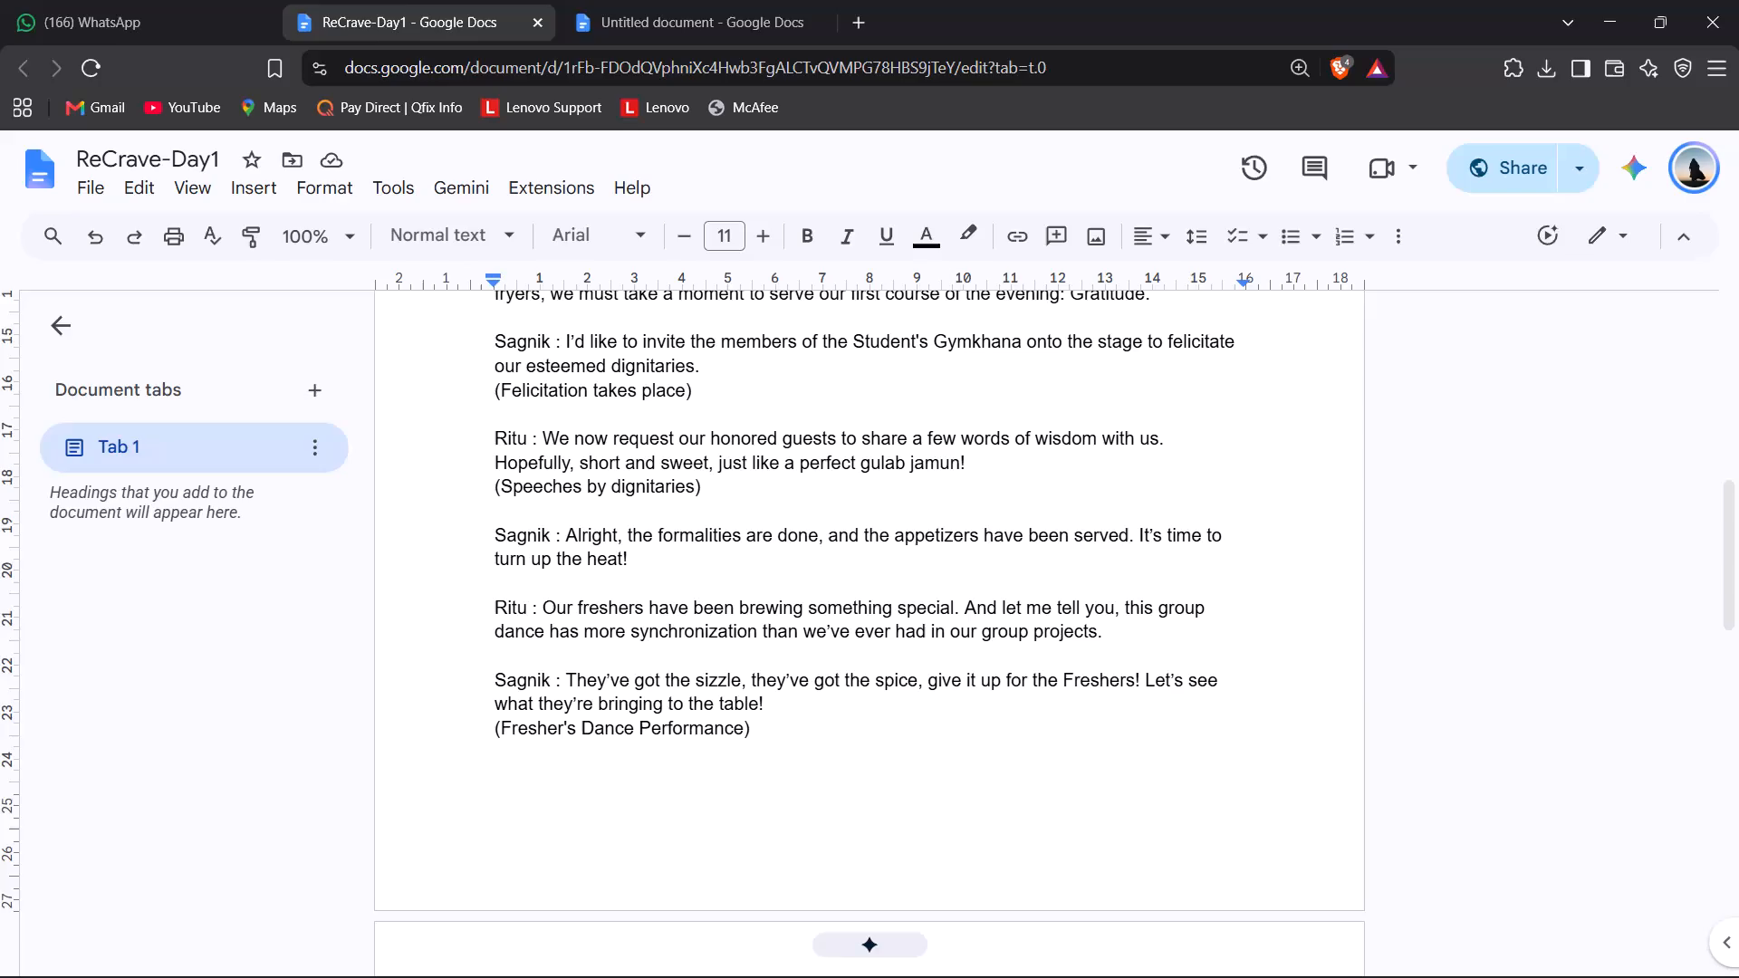
Copy Sagnik's "Alright, the formalities are done" paragraph from ReCrave-Day1 to the end of the untitled document, below "(Speeches by dignitaries)".
left_click_drag(493, 536, 659, 574)
key("ctrl+c")
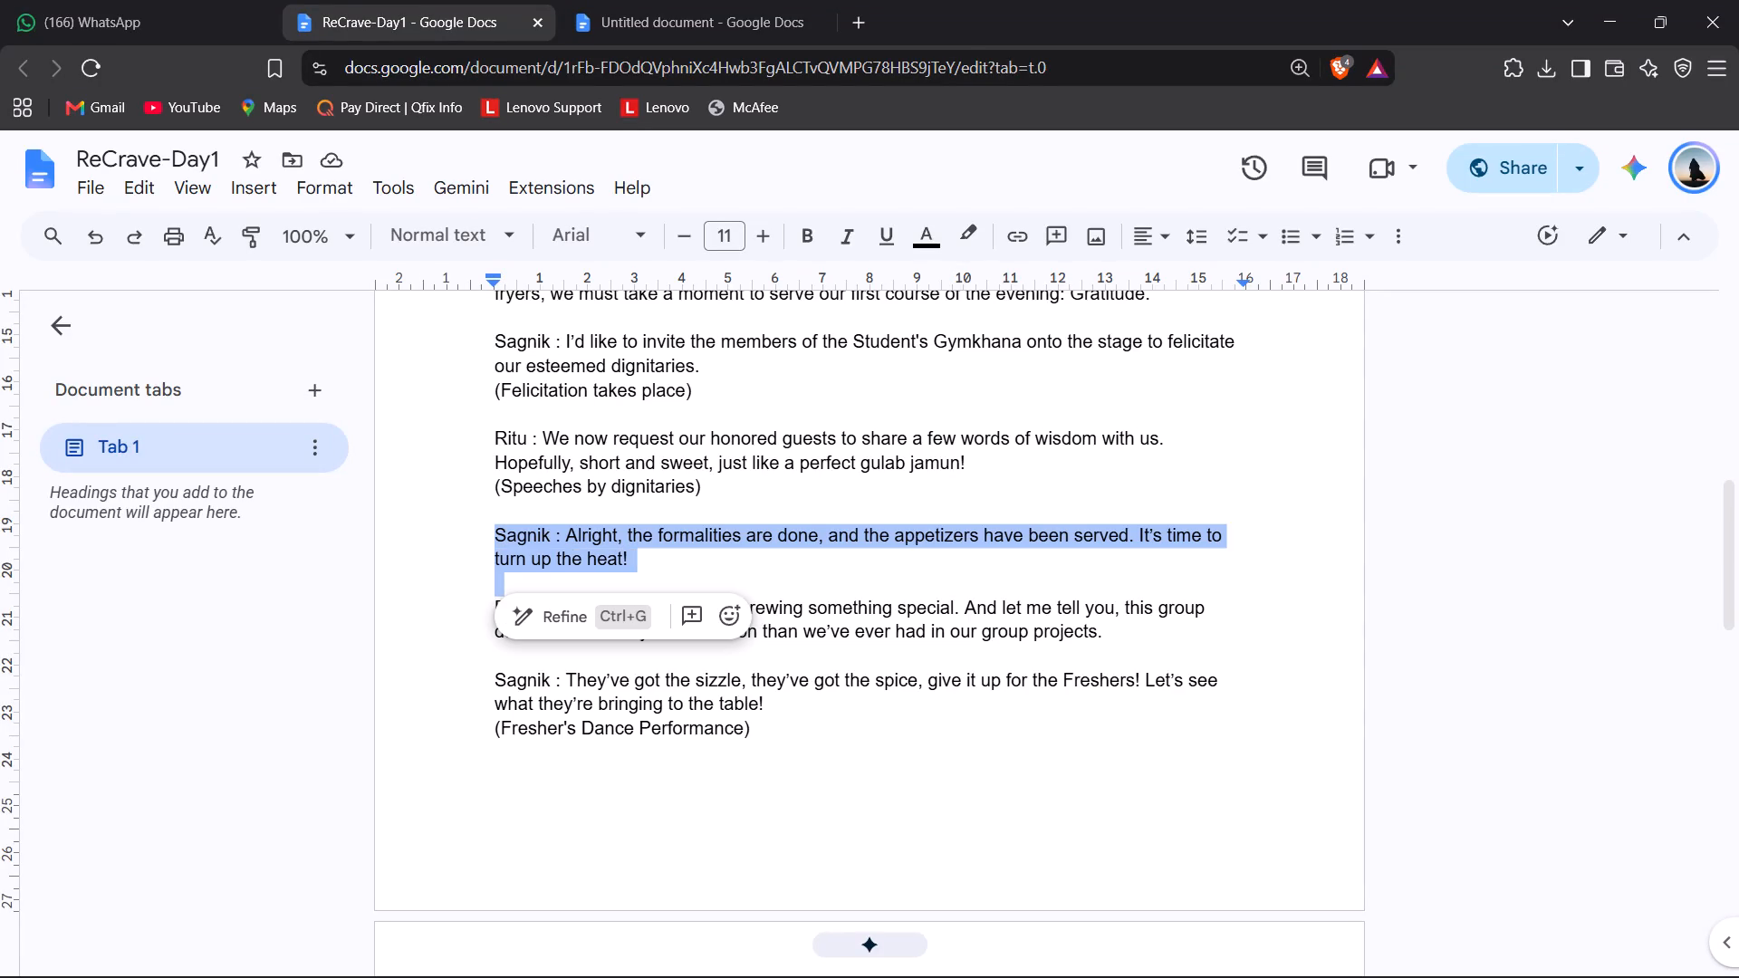
left_click(682, 0)
key("Return")
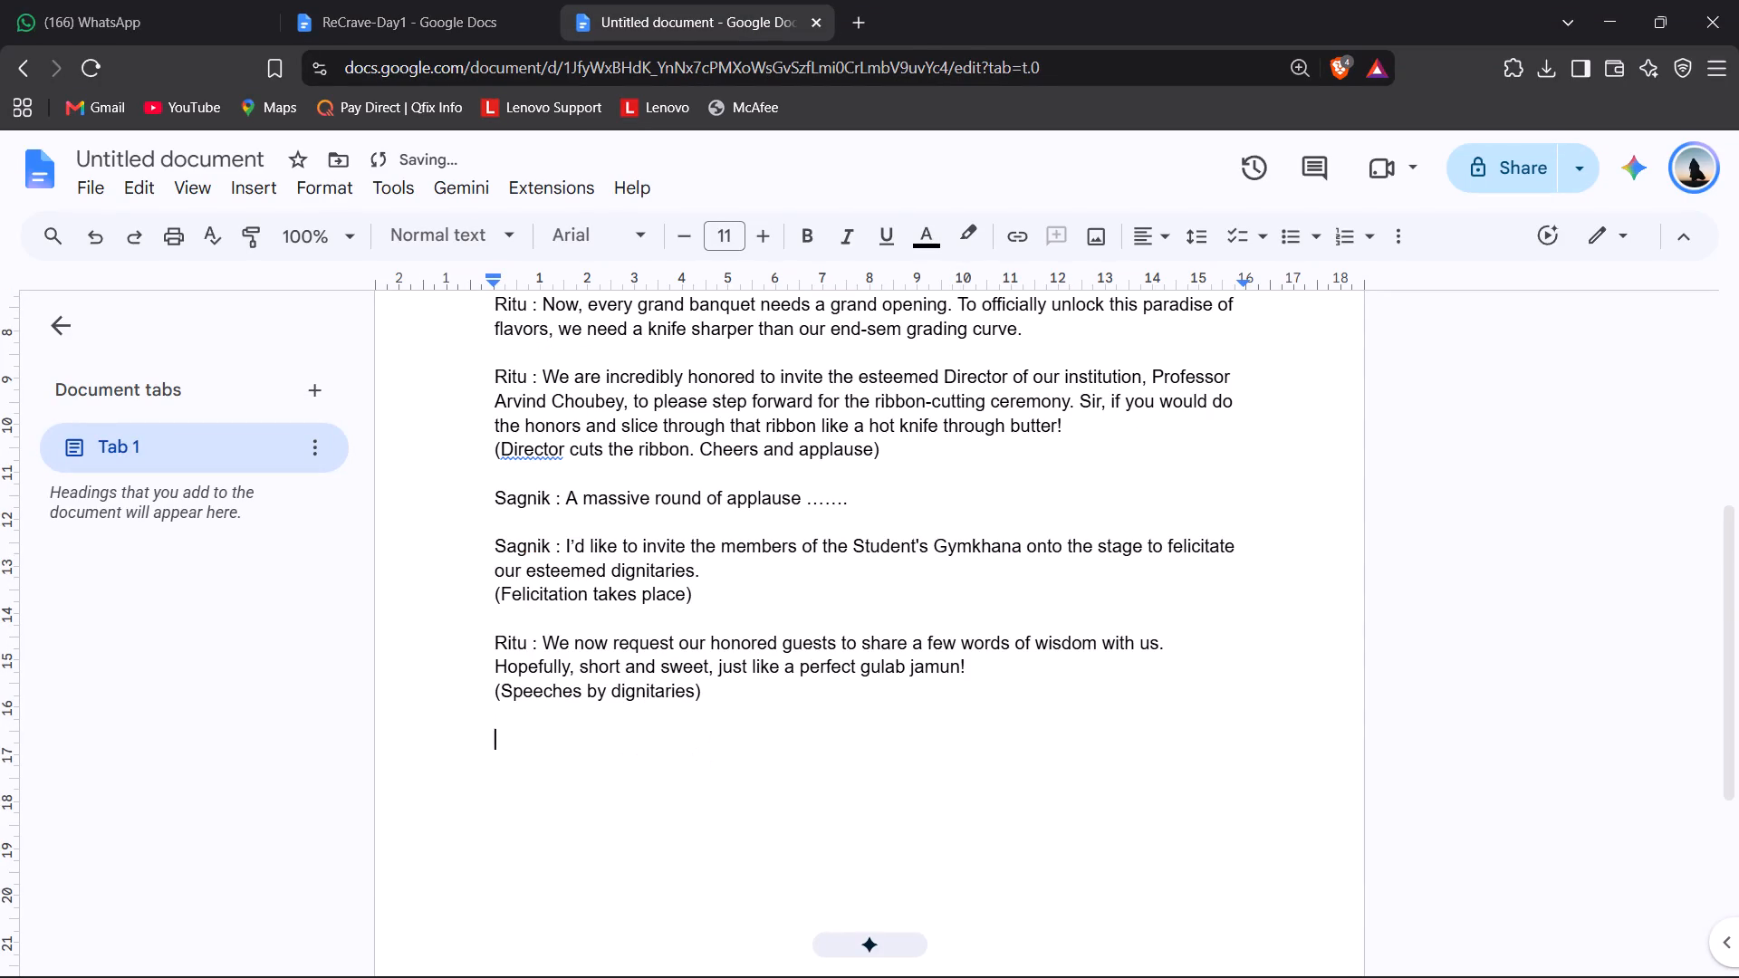
key("ctrl+v")
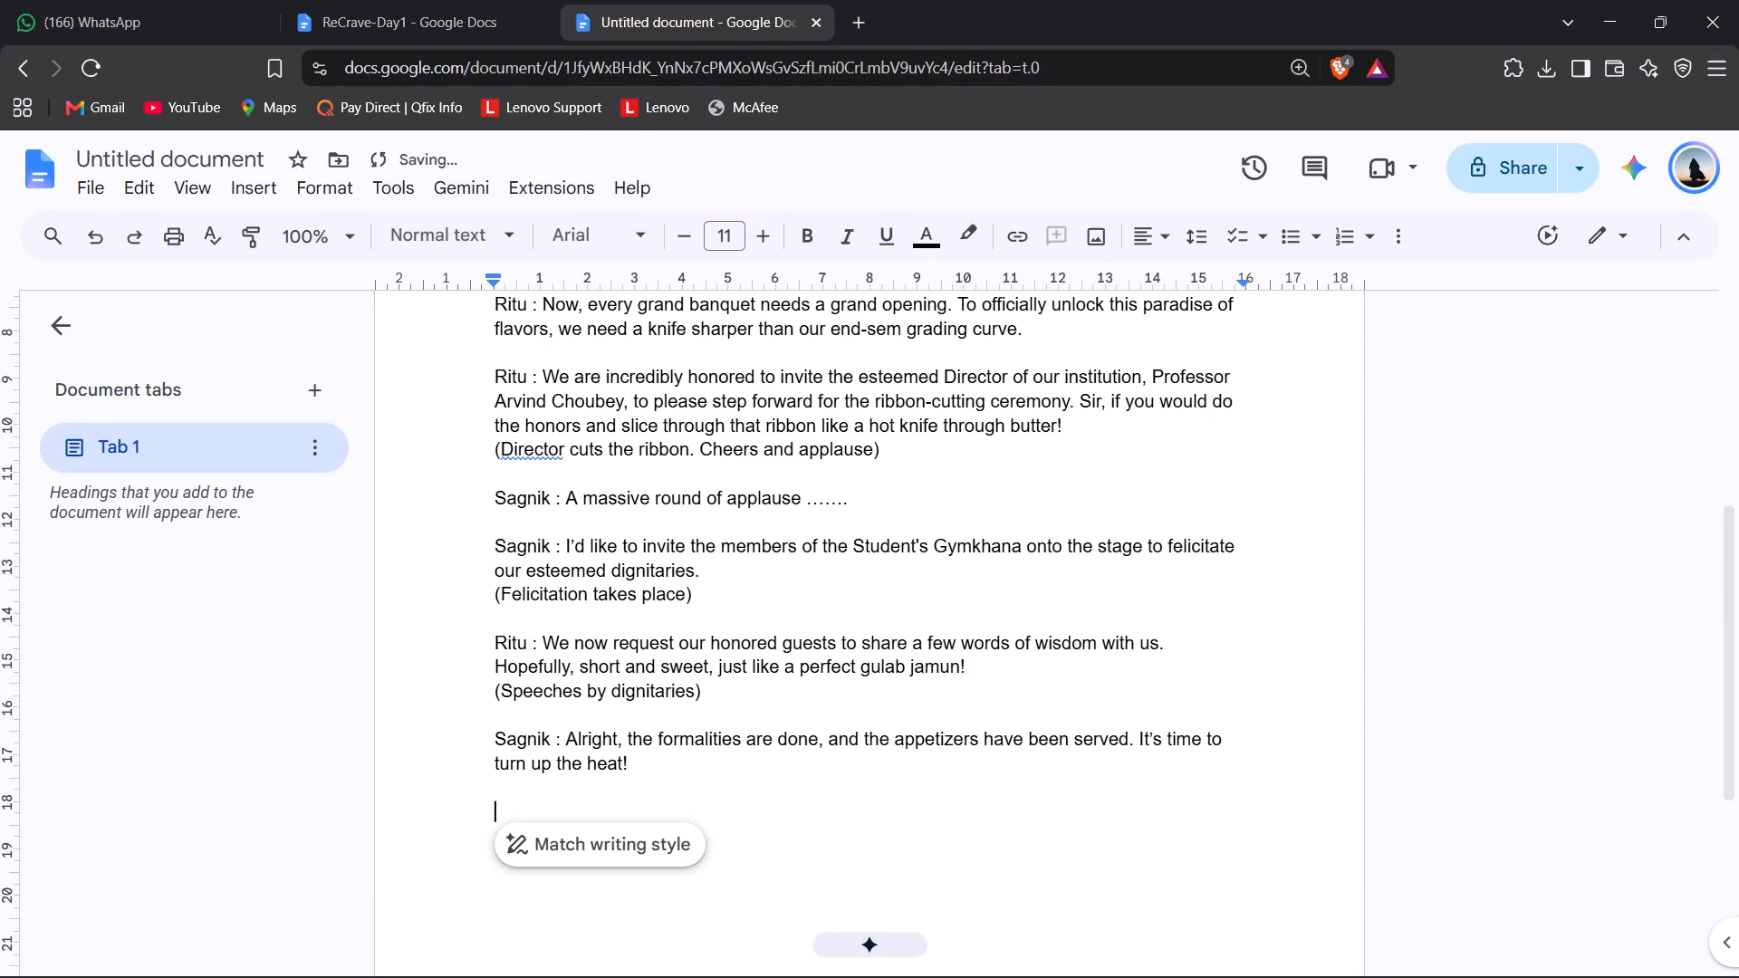
Shorten the pasted Sagnik line to "Alright, the formalities .....", replacing everything after "formalities" with five dots.
left_click_drag(752, 739, 774, 813)
key("BackSpace")
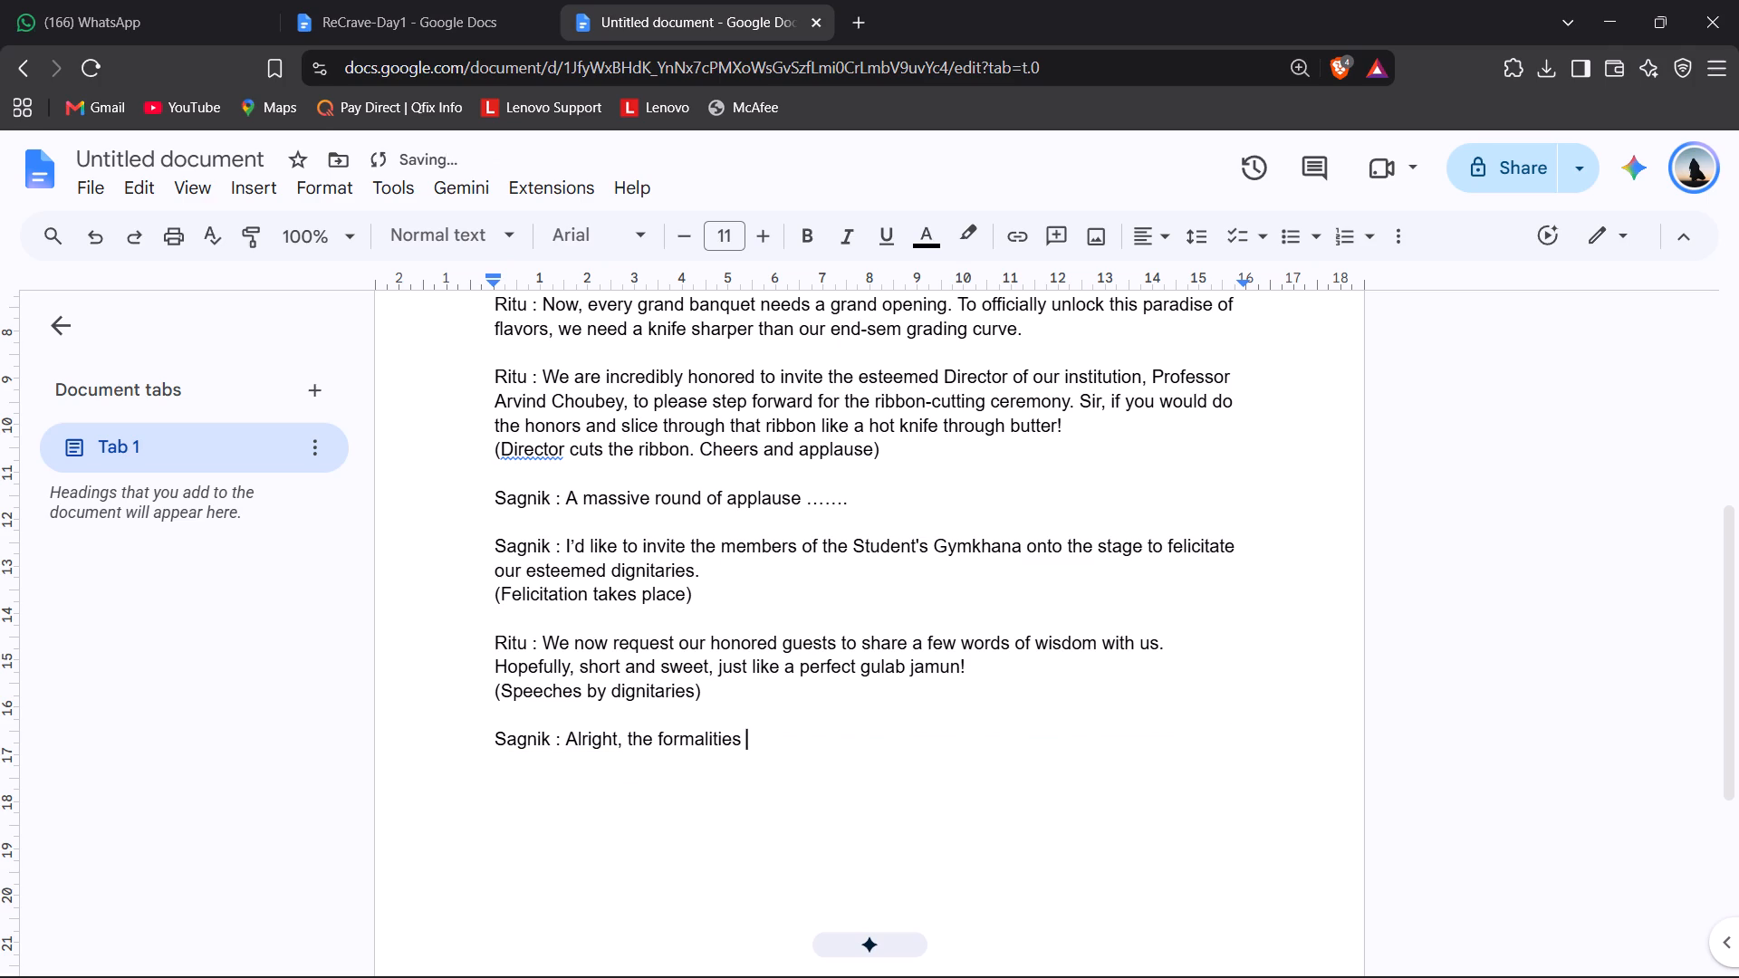
type(".....")
Copy Ritu's "Our freshers have been brewing something special" paragraph from ReCrave-Day1 into the untitled document, one blank line below Sagnik's formalities line.
left_click(483, 0)
left_click(959, 709)
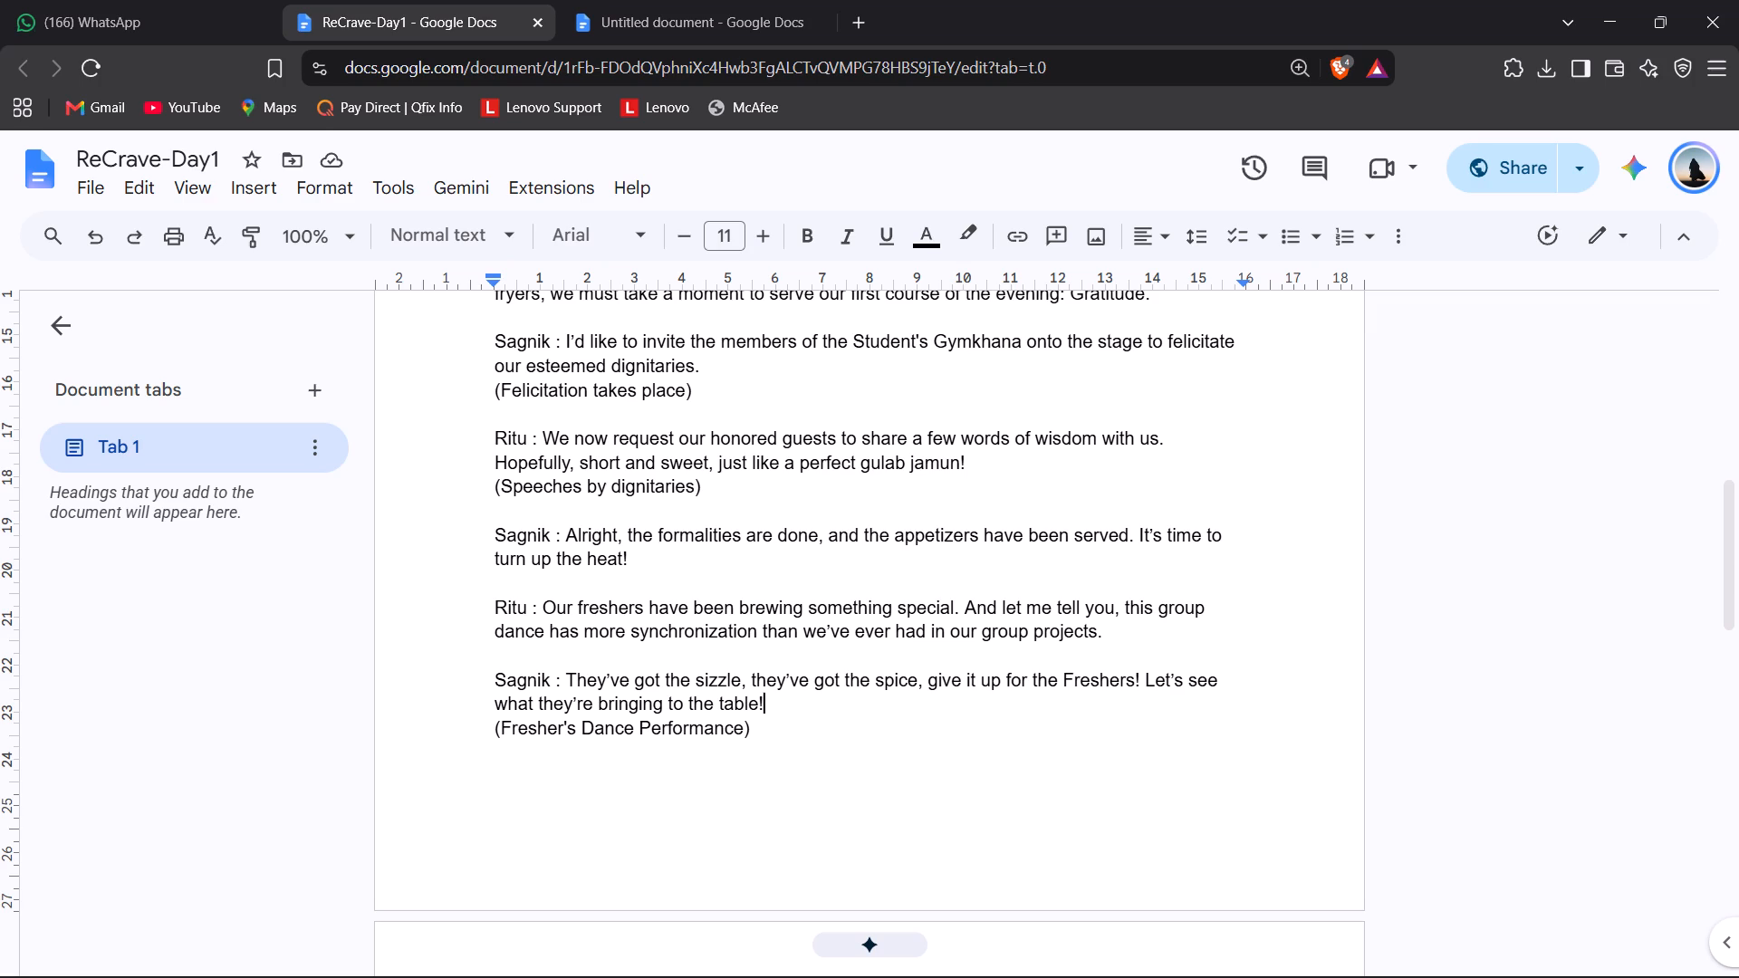
left_click_drag(498, 602, 1041, 630)
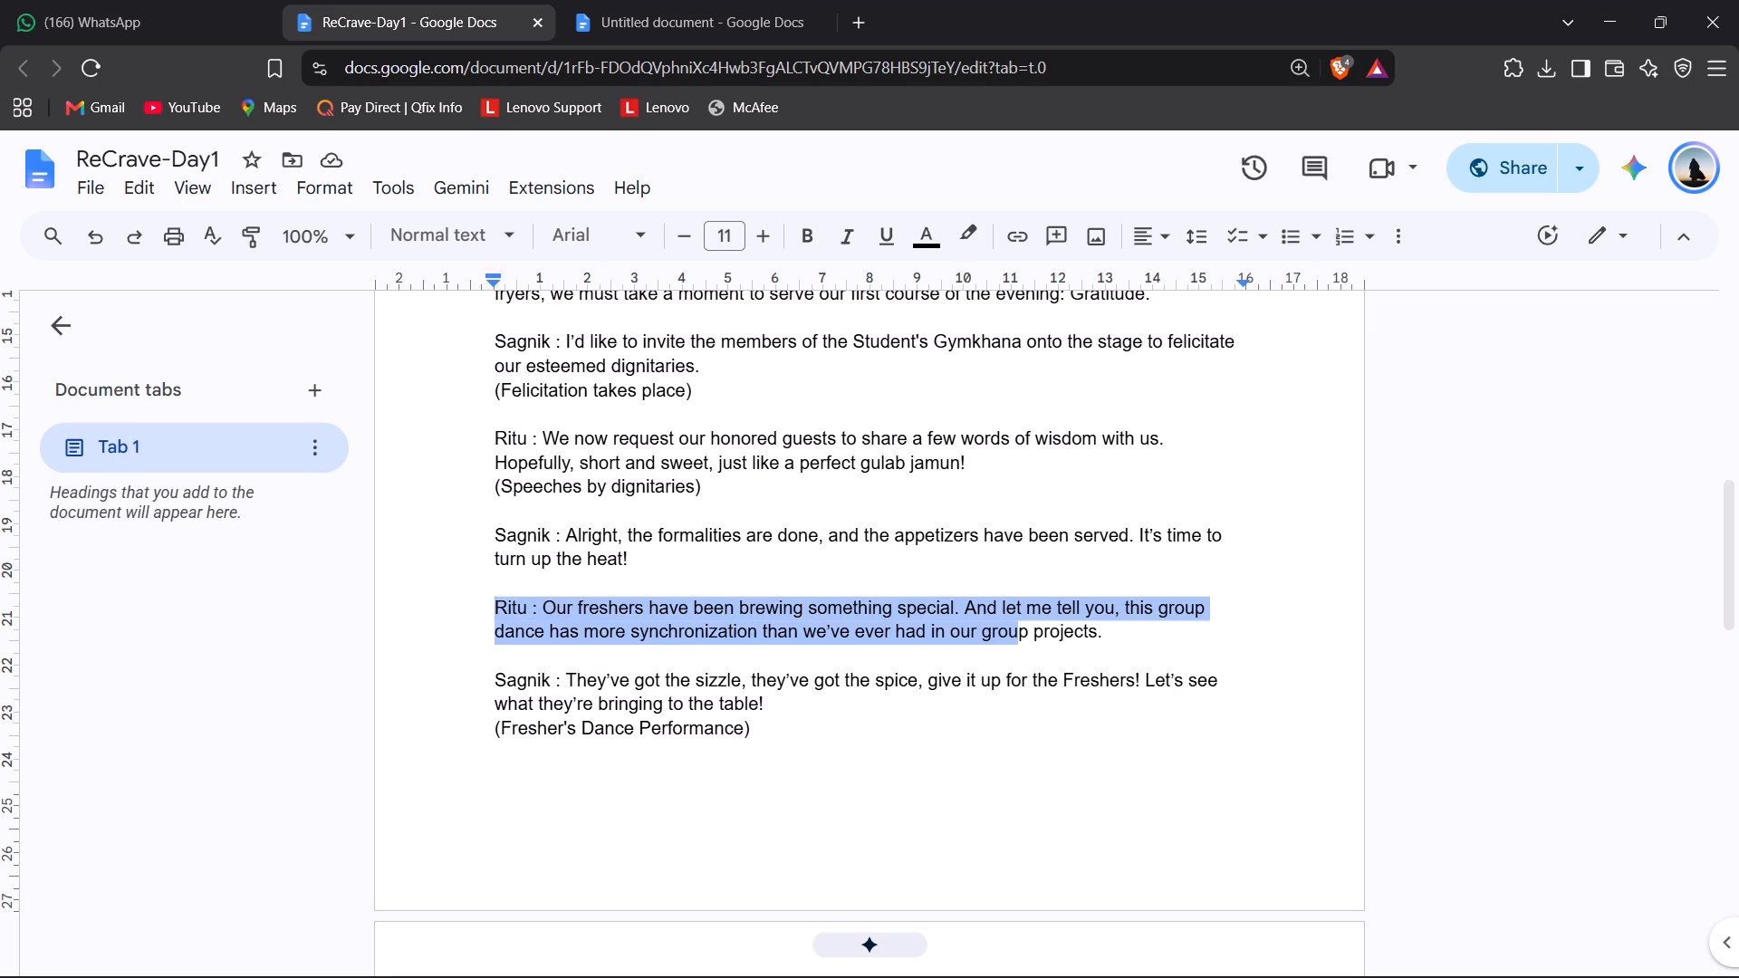
left_click_drag(1041, 630, 1127, 638)
key("ctrl+c")
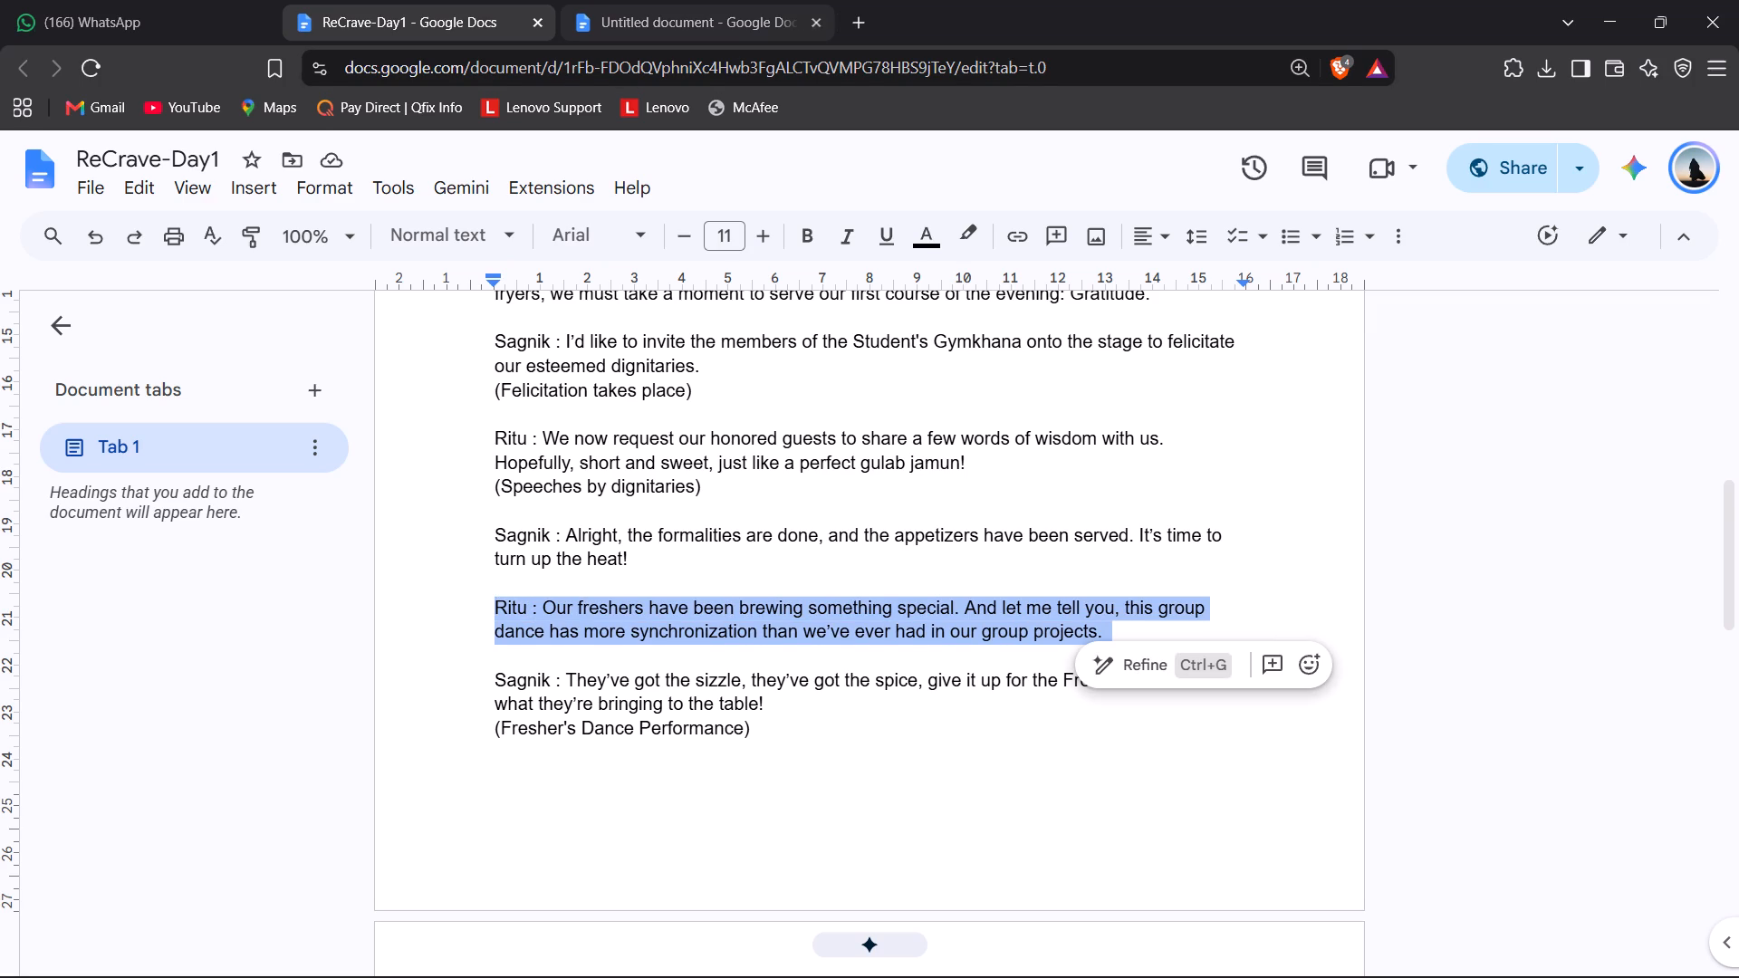
left_click(667, 0)
key("Return")
key("Return")
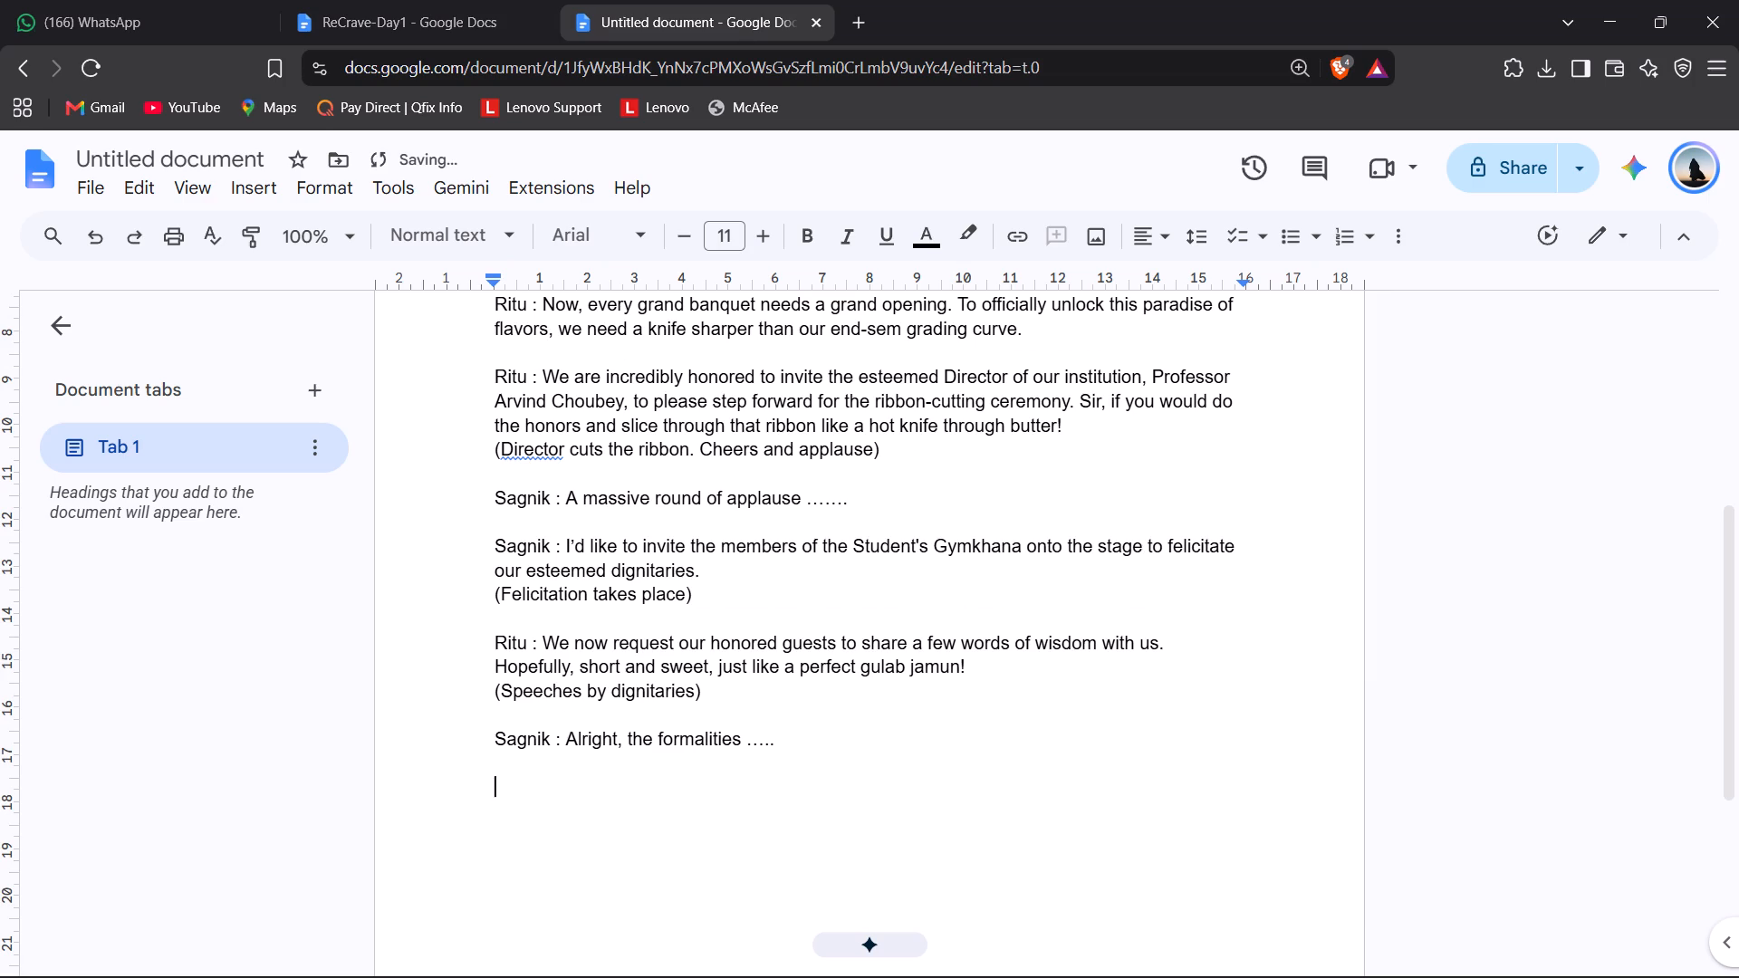
key("ctrl+v")
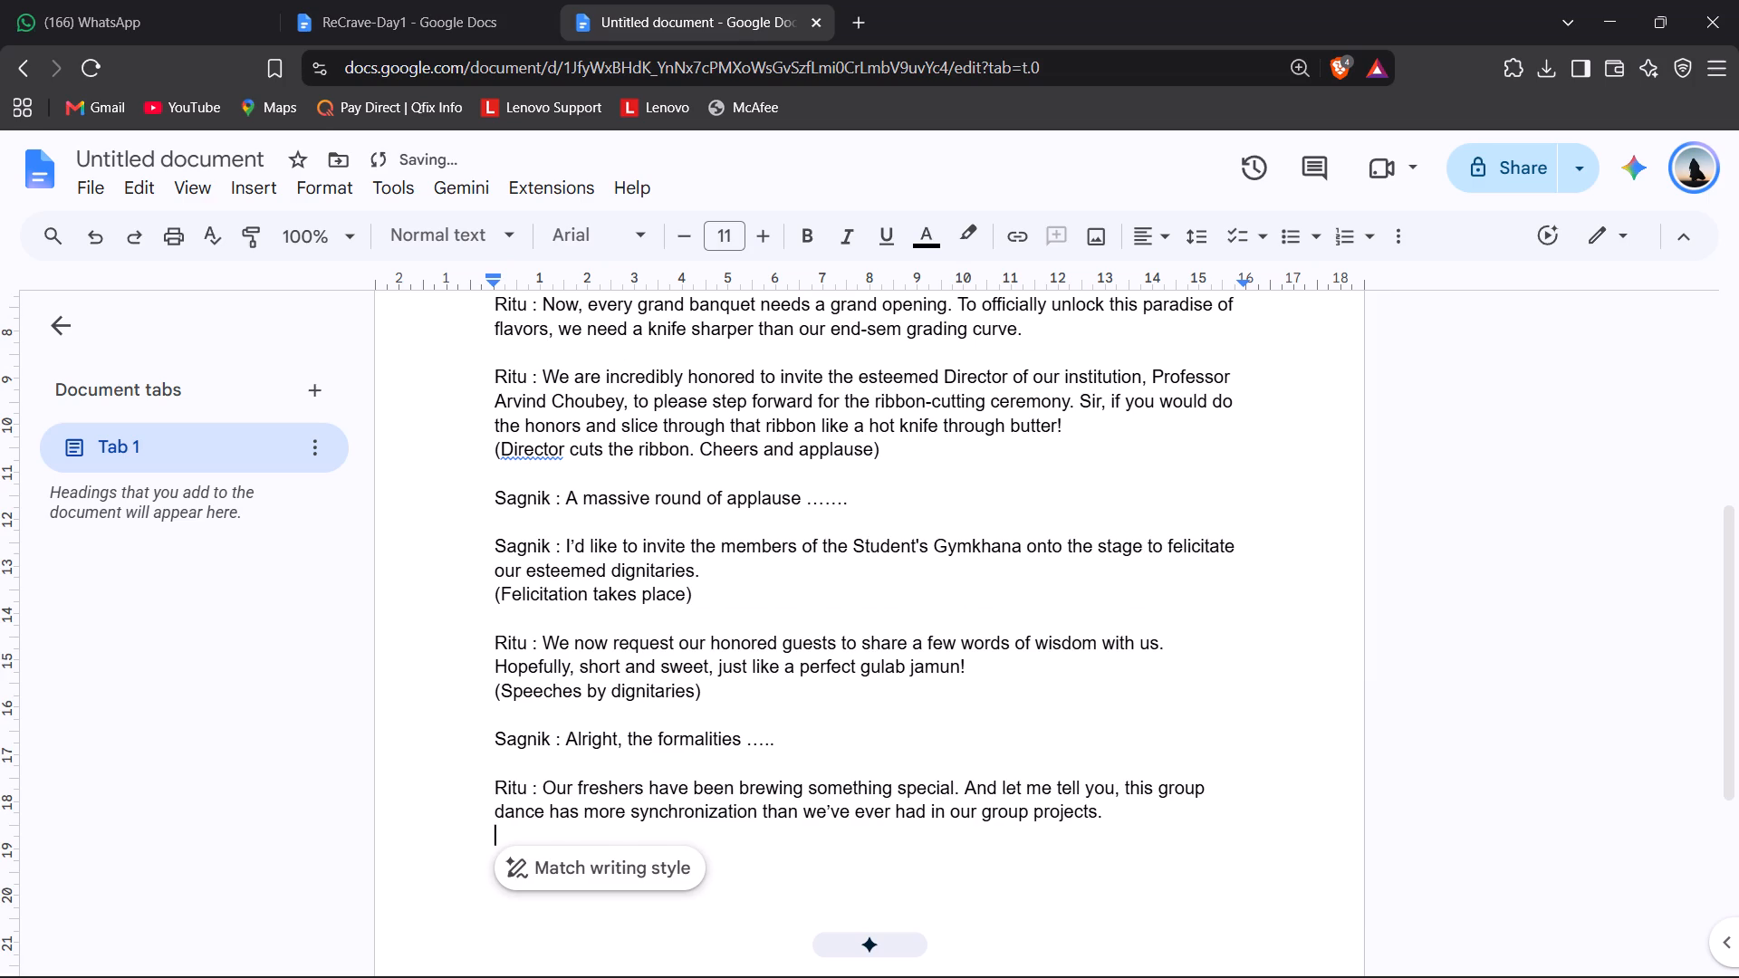
Copy Sagnik's "They've got the sizzle" paragraph with "(Fresher's Dance Performance)" from ReCrave-Day1 into the untitled document, one blank line below Ritu's freshers paragraph.
scroll(935, 822, "down", 1)
key("Return")
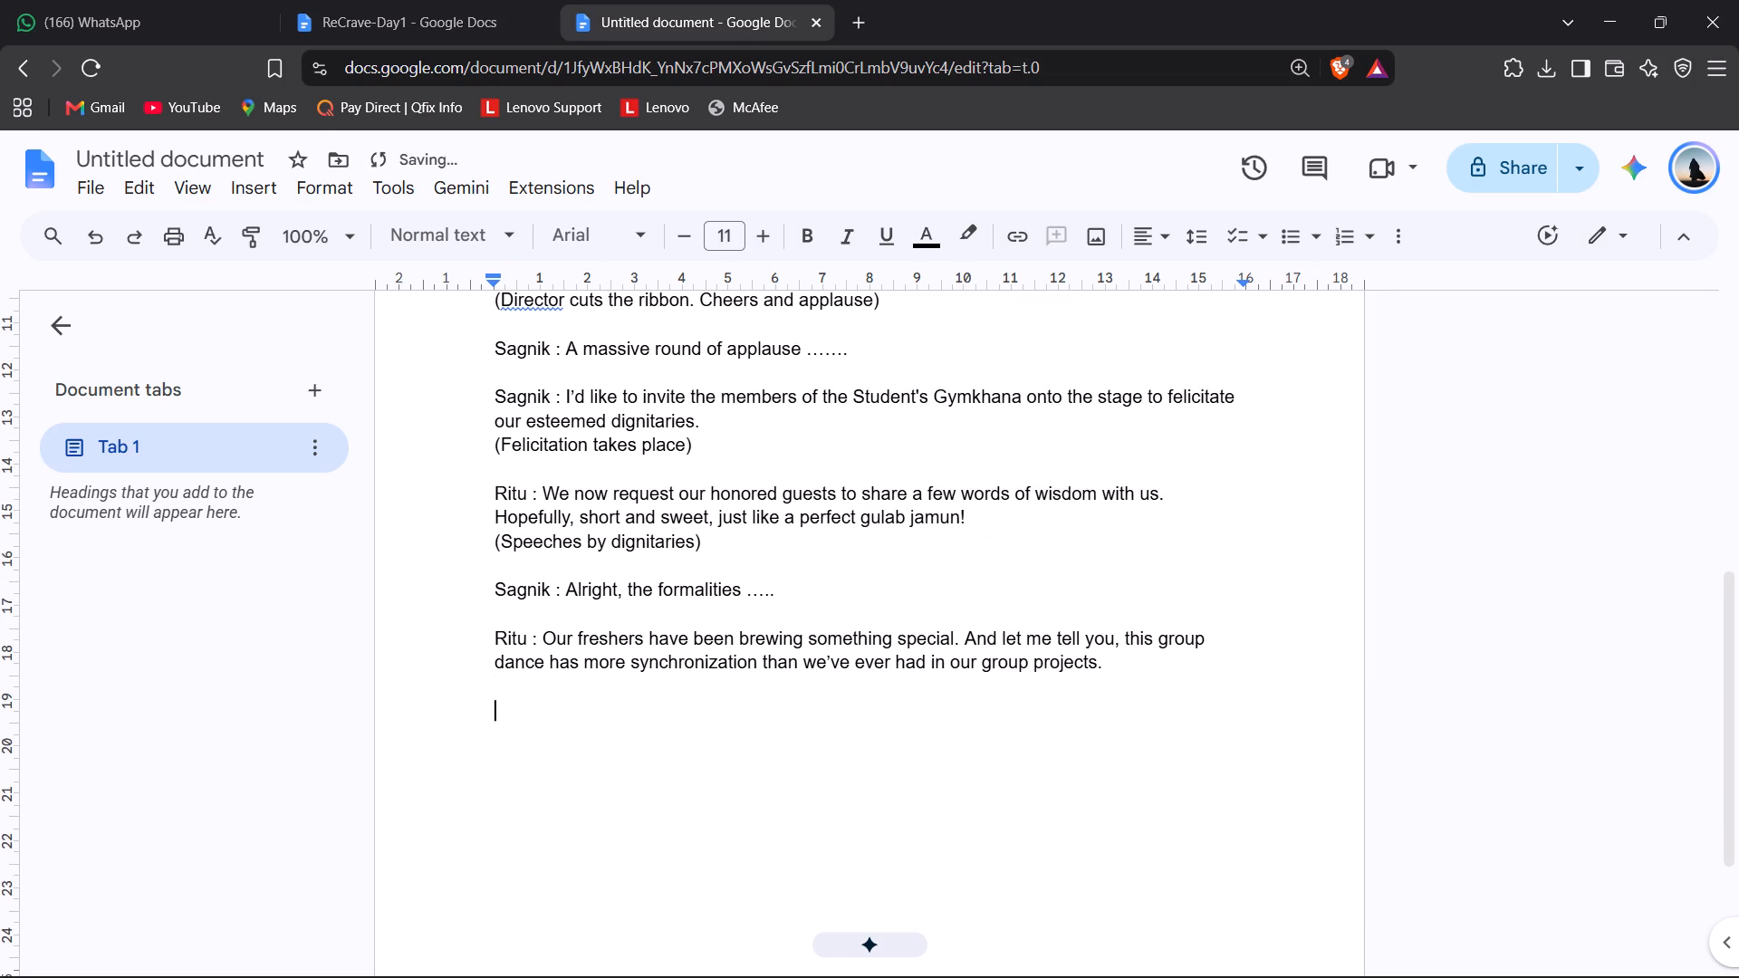
left_click(411, 0)
left_click(476, 763)
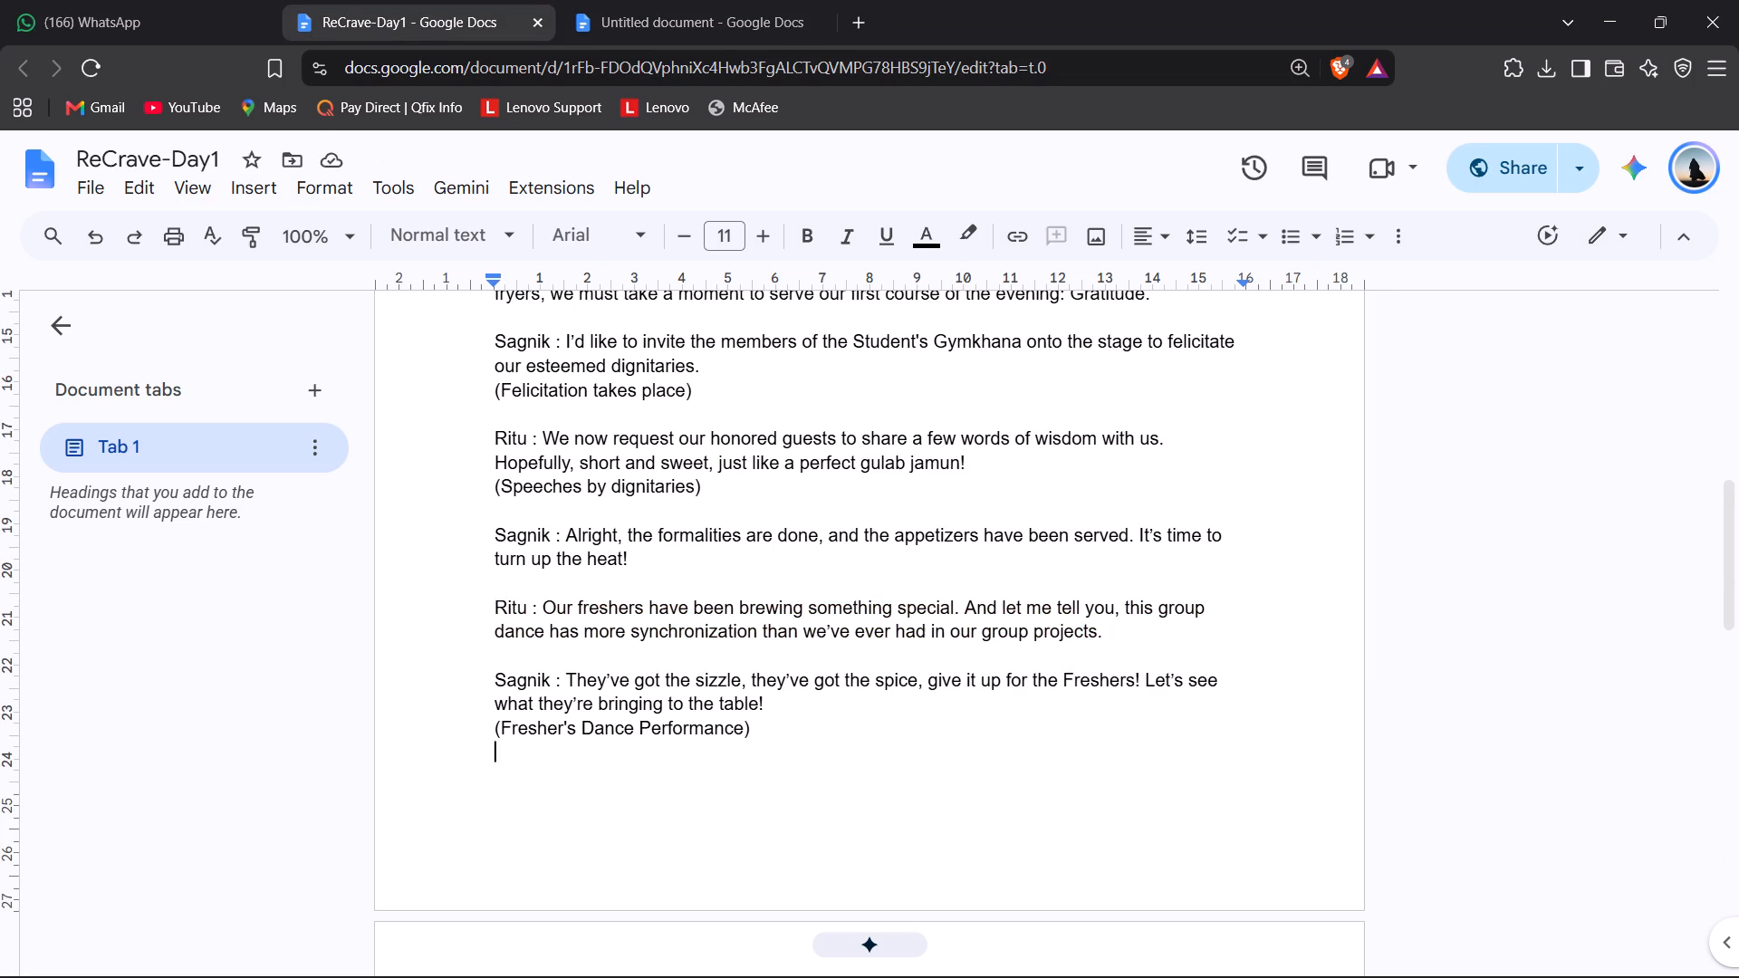
left_click_drag(498, 686, 768, 740)
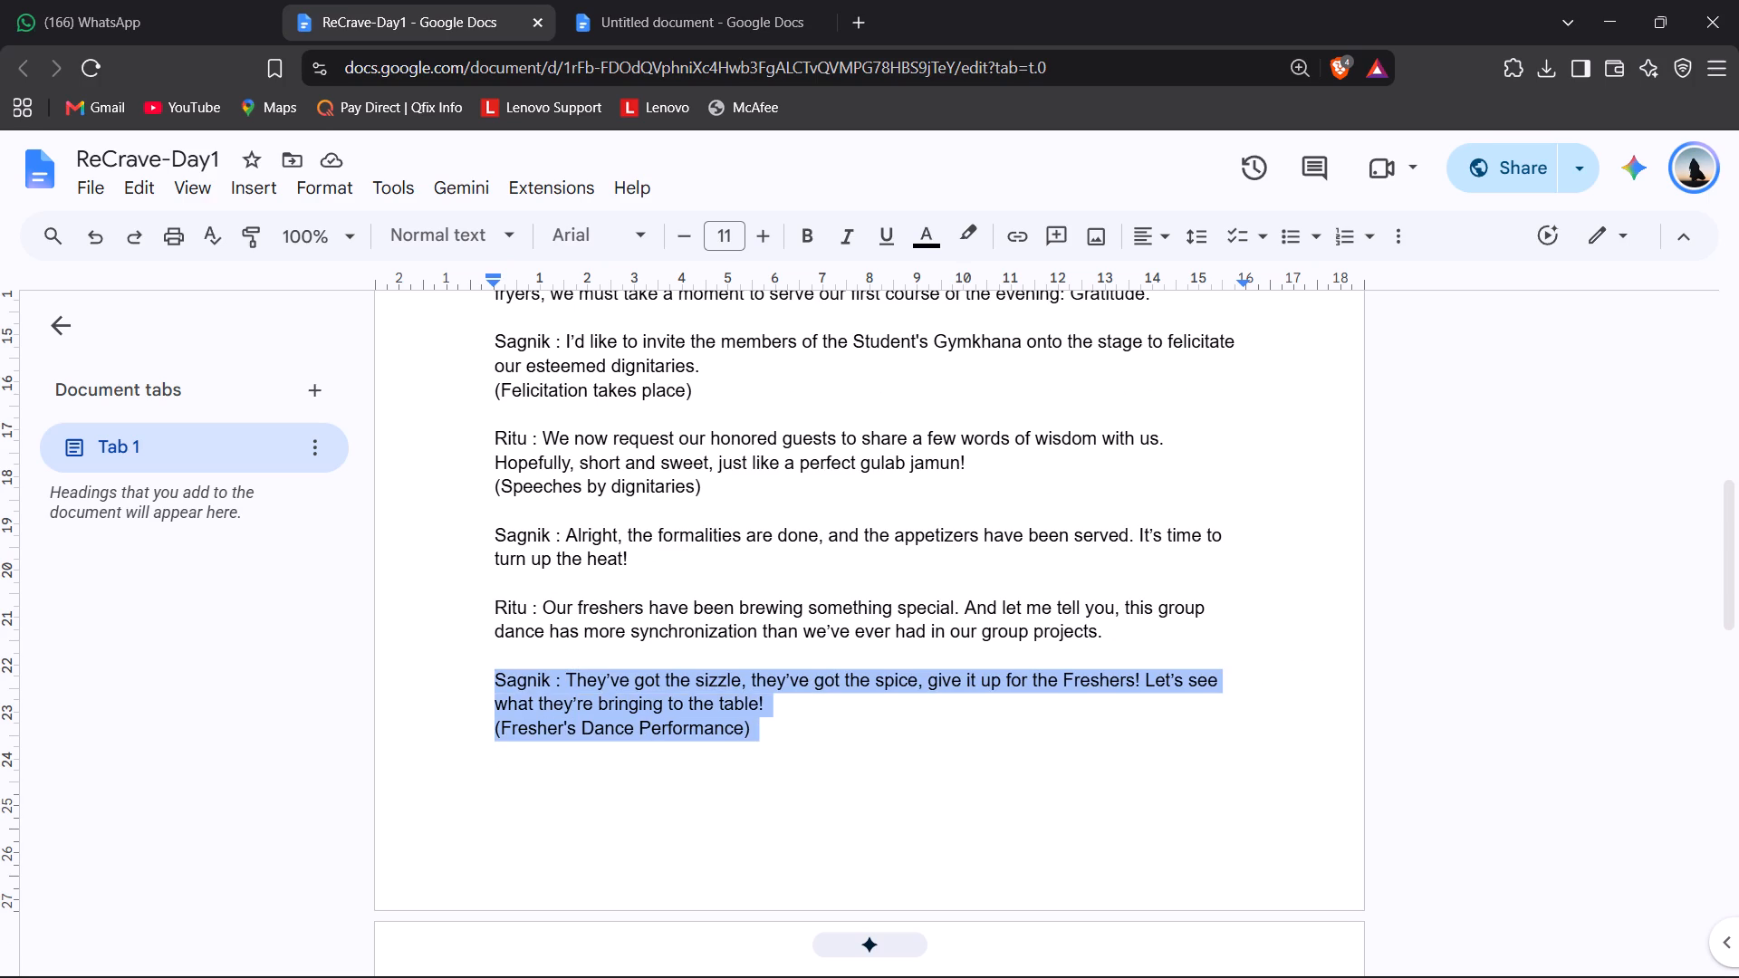
left_click_drag(768, 740, 768, 741)
key("ctrl+c")
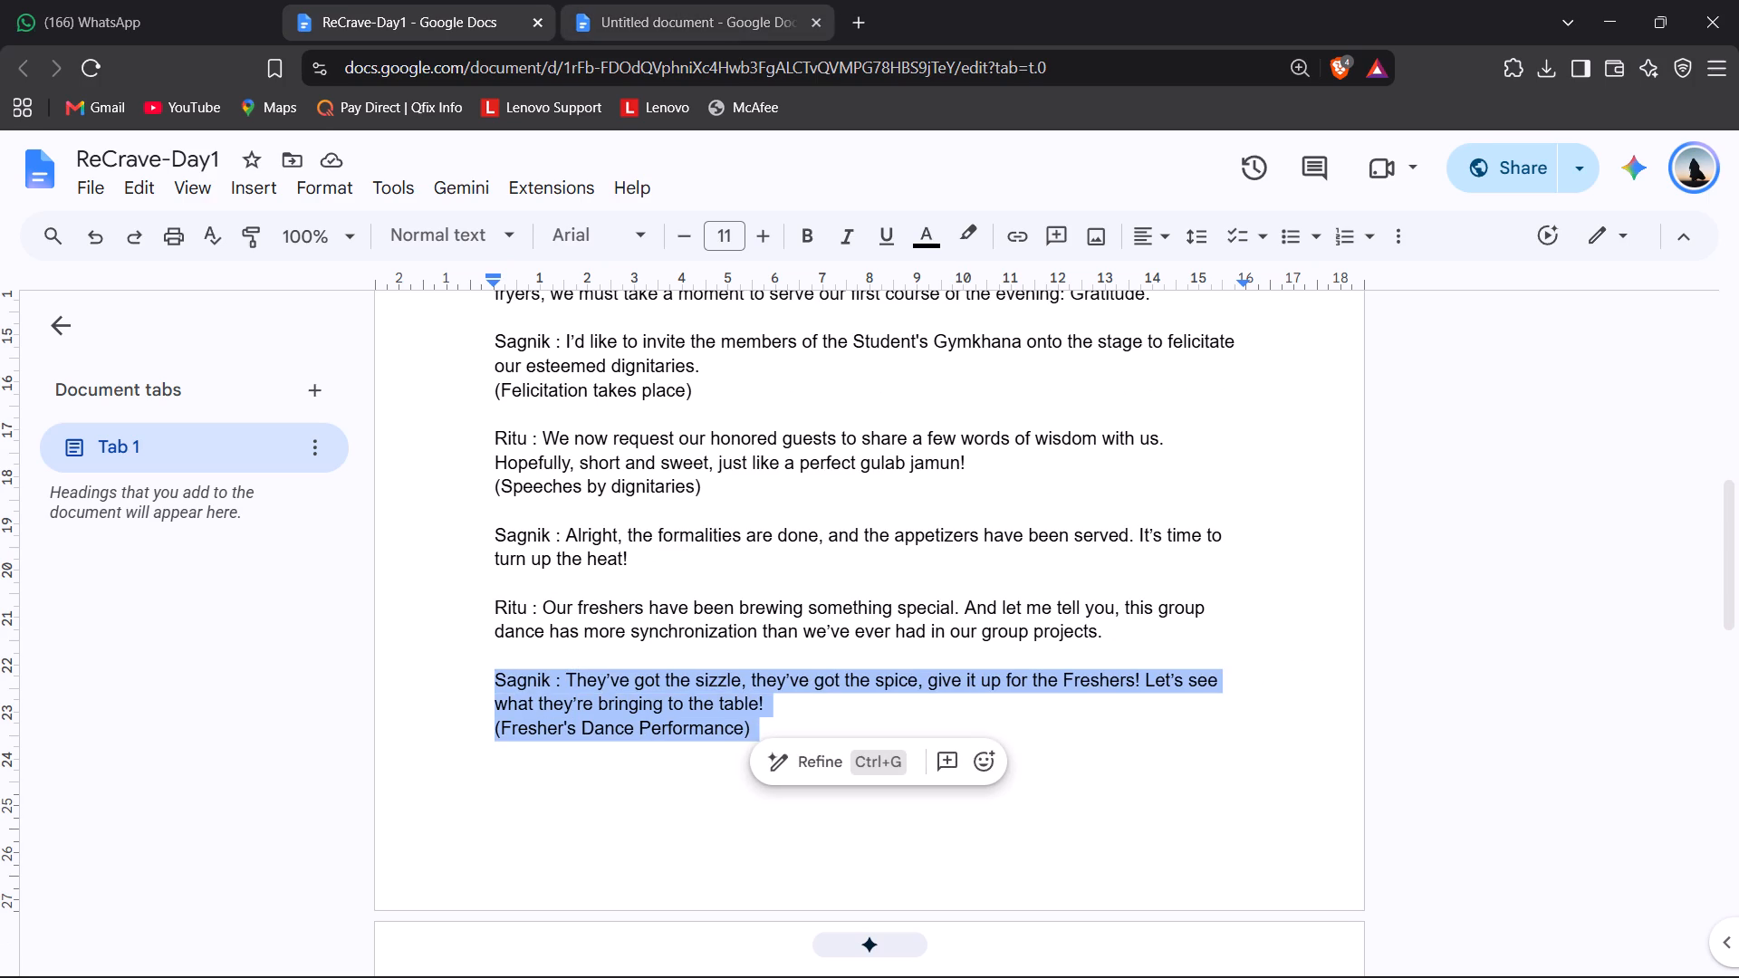
left_click(688, 0)
key("ctrl+v")
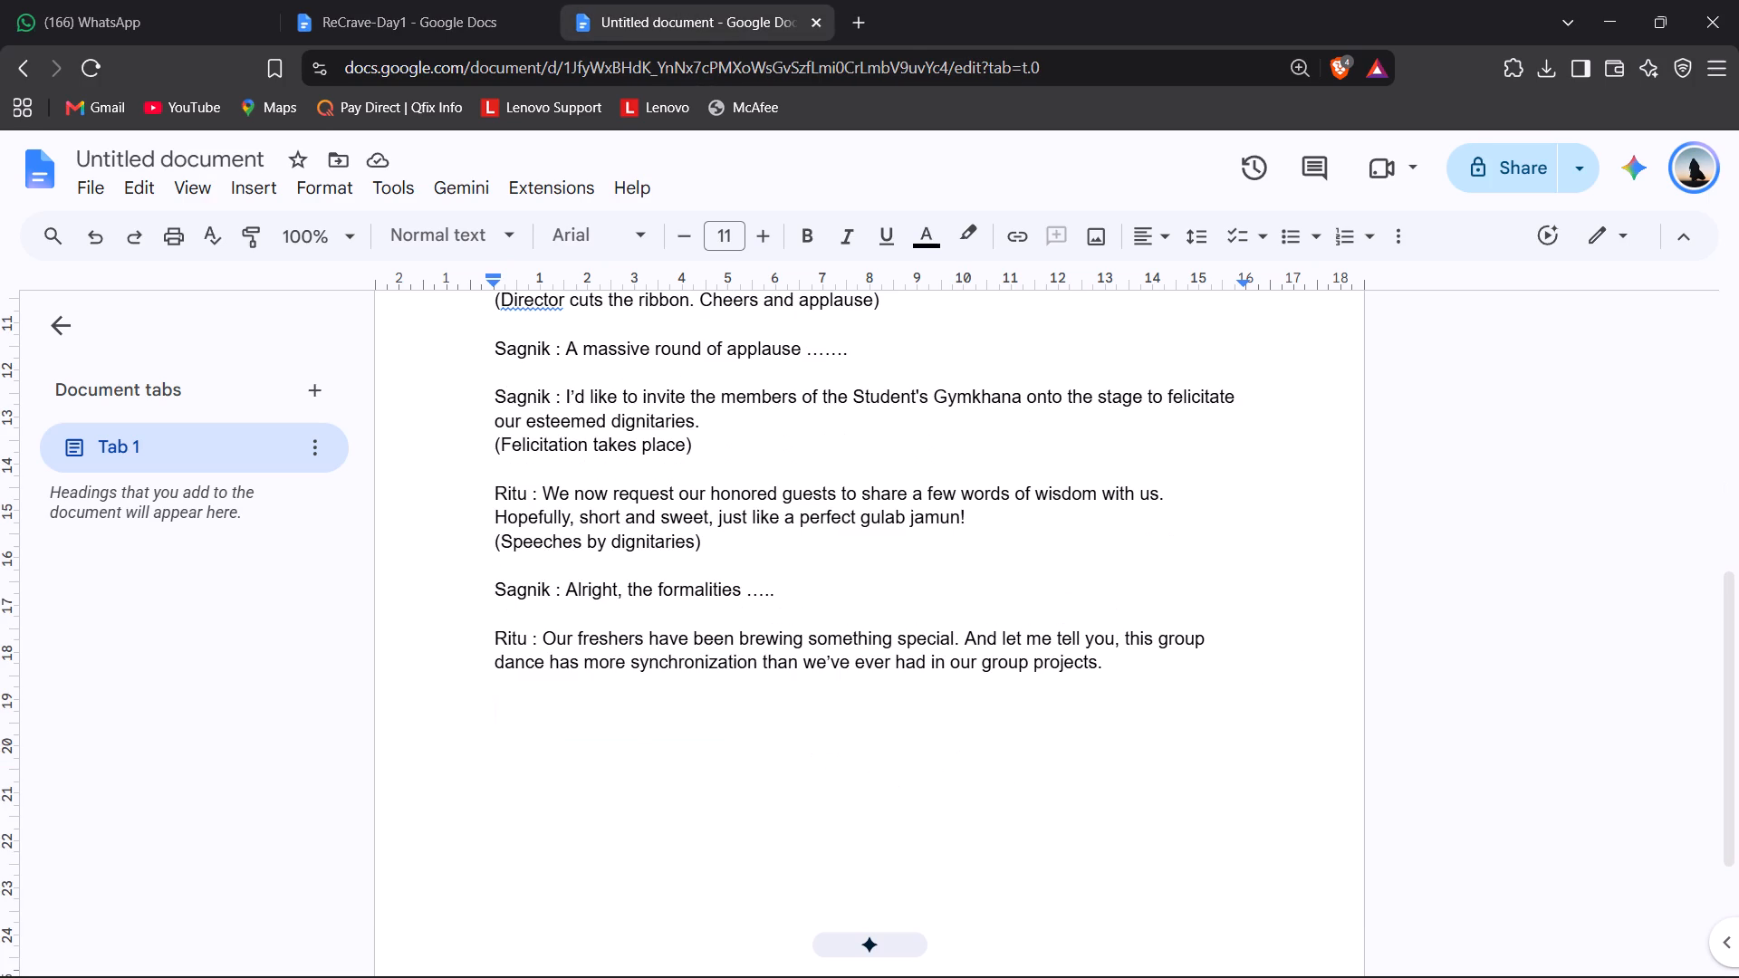
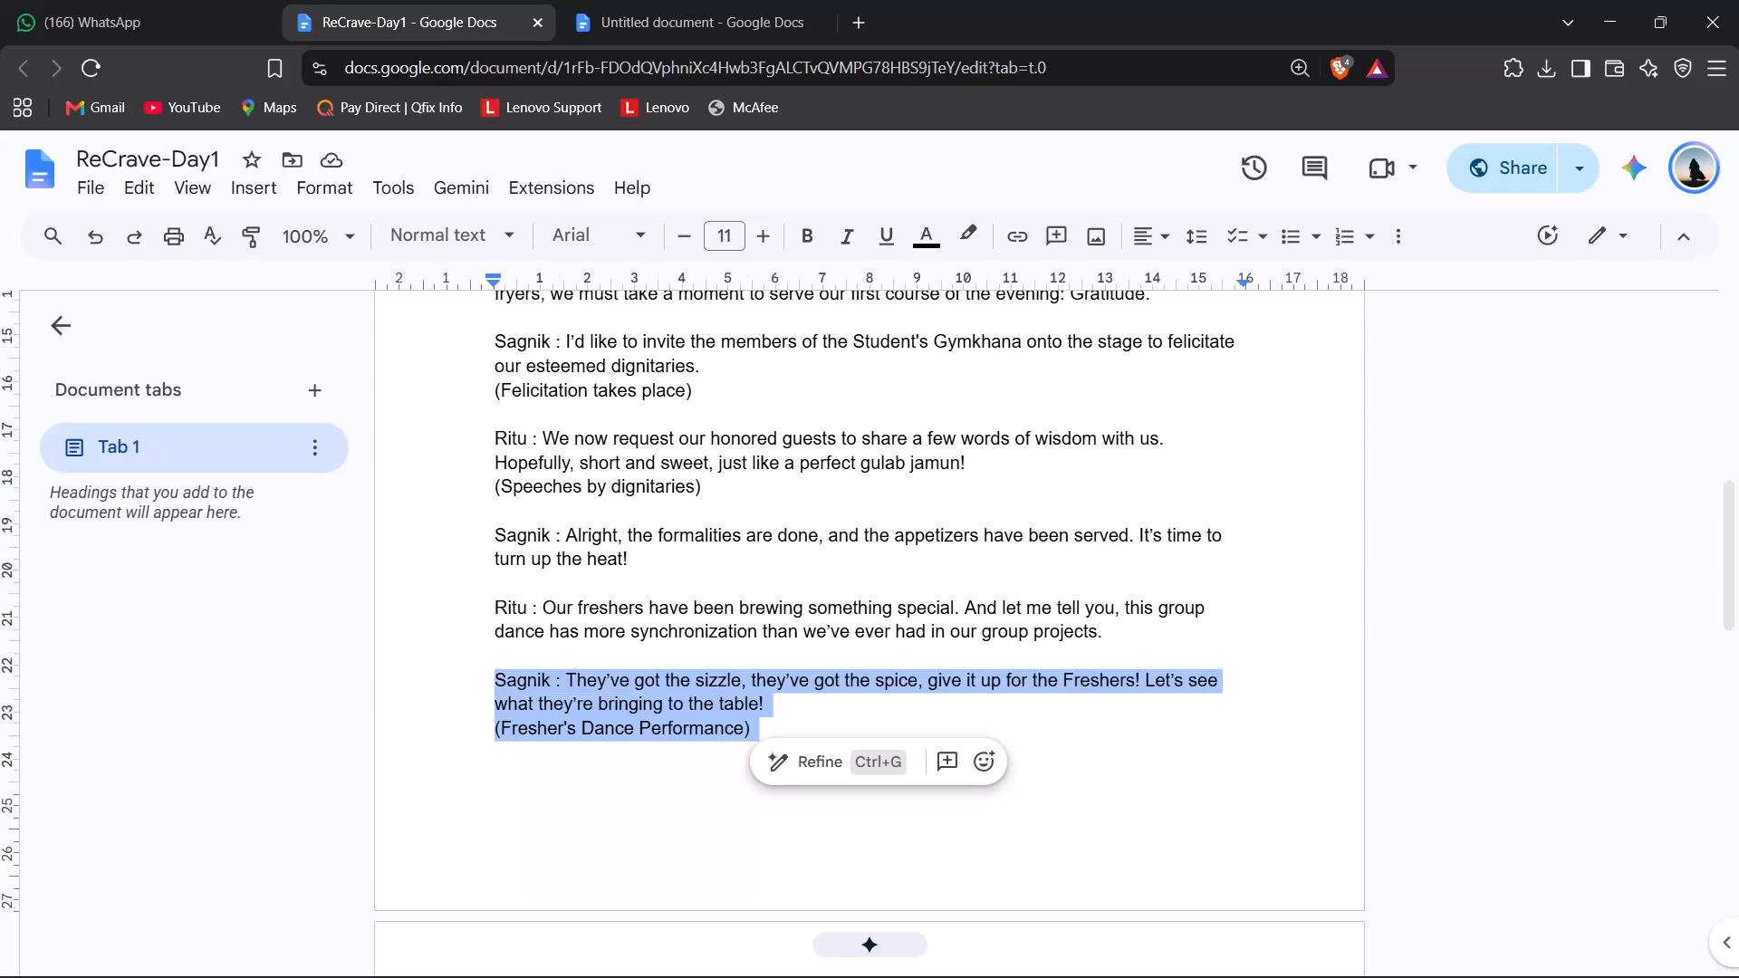
Copy Ritu's "(Wiping a fake tear) That was beautiful" paragraph from ReCrave-Day1 into the untitled document, one blank line below "(Fresher's Dance Performance)".
scroll(777, 607, "down", 3)
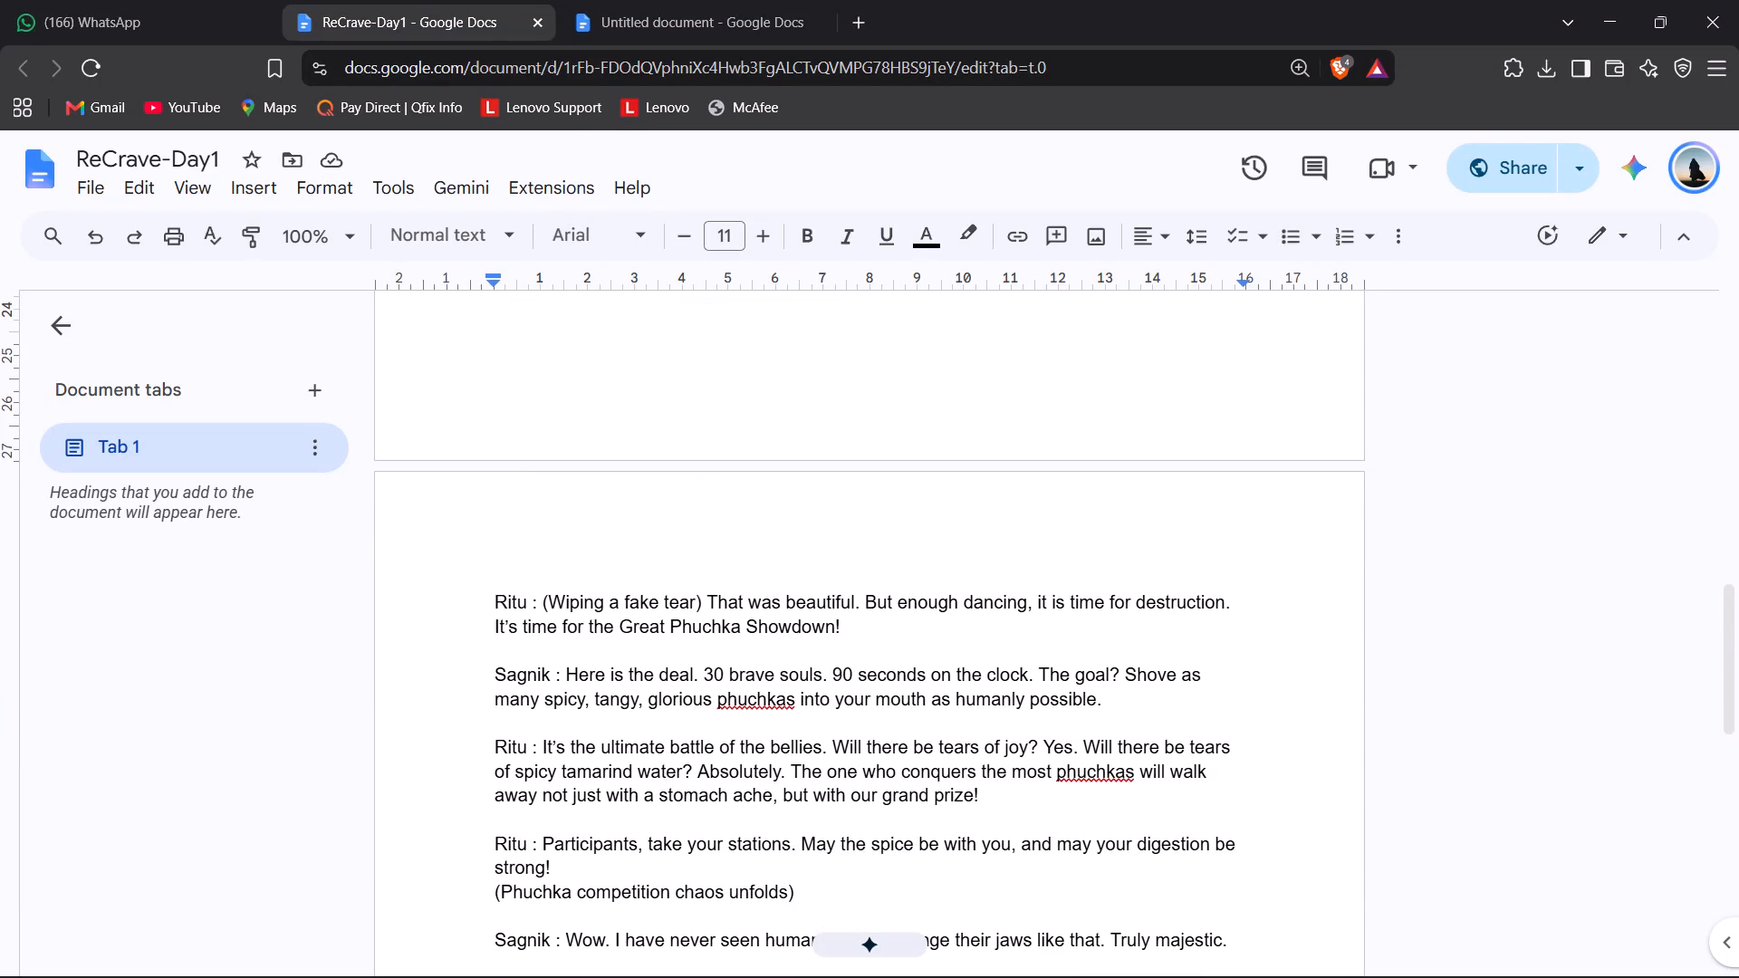
left_click_drag(494, 600, 897, 638)
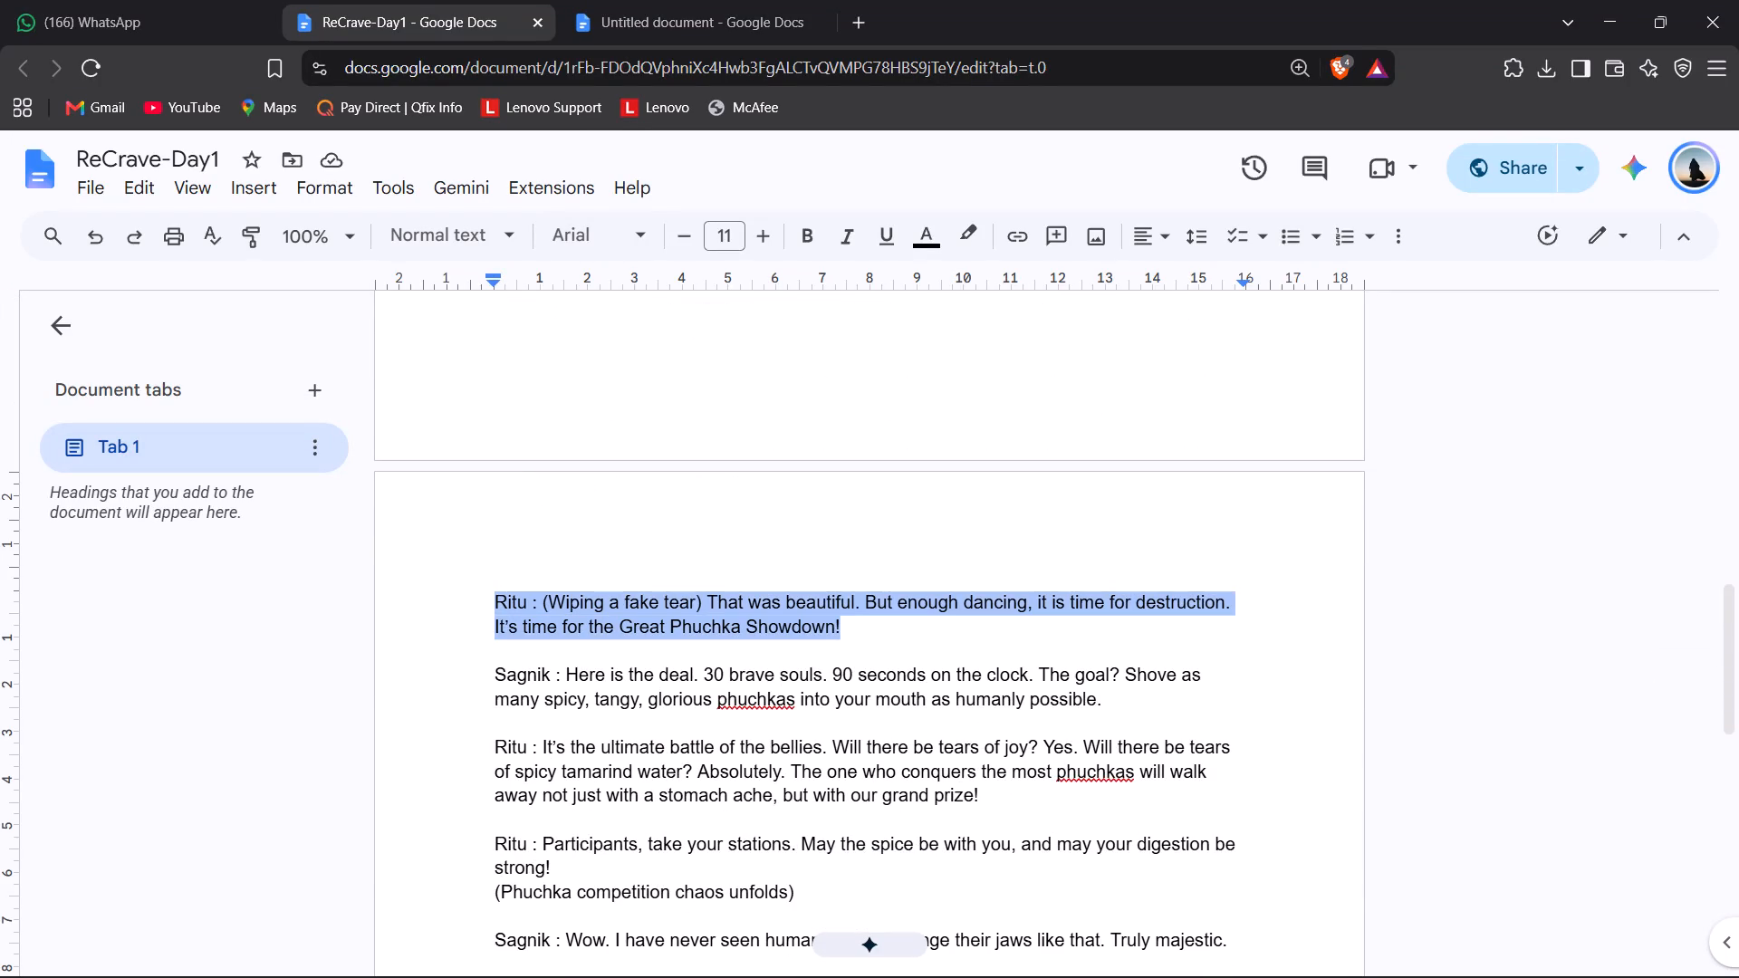
key("ctrl+c")
left_click(688, 0)
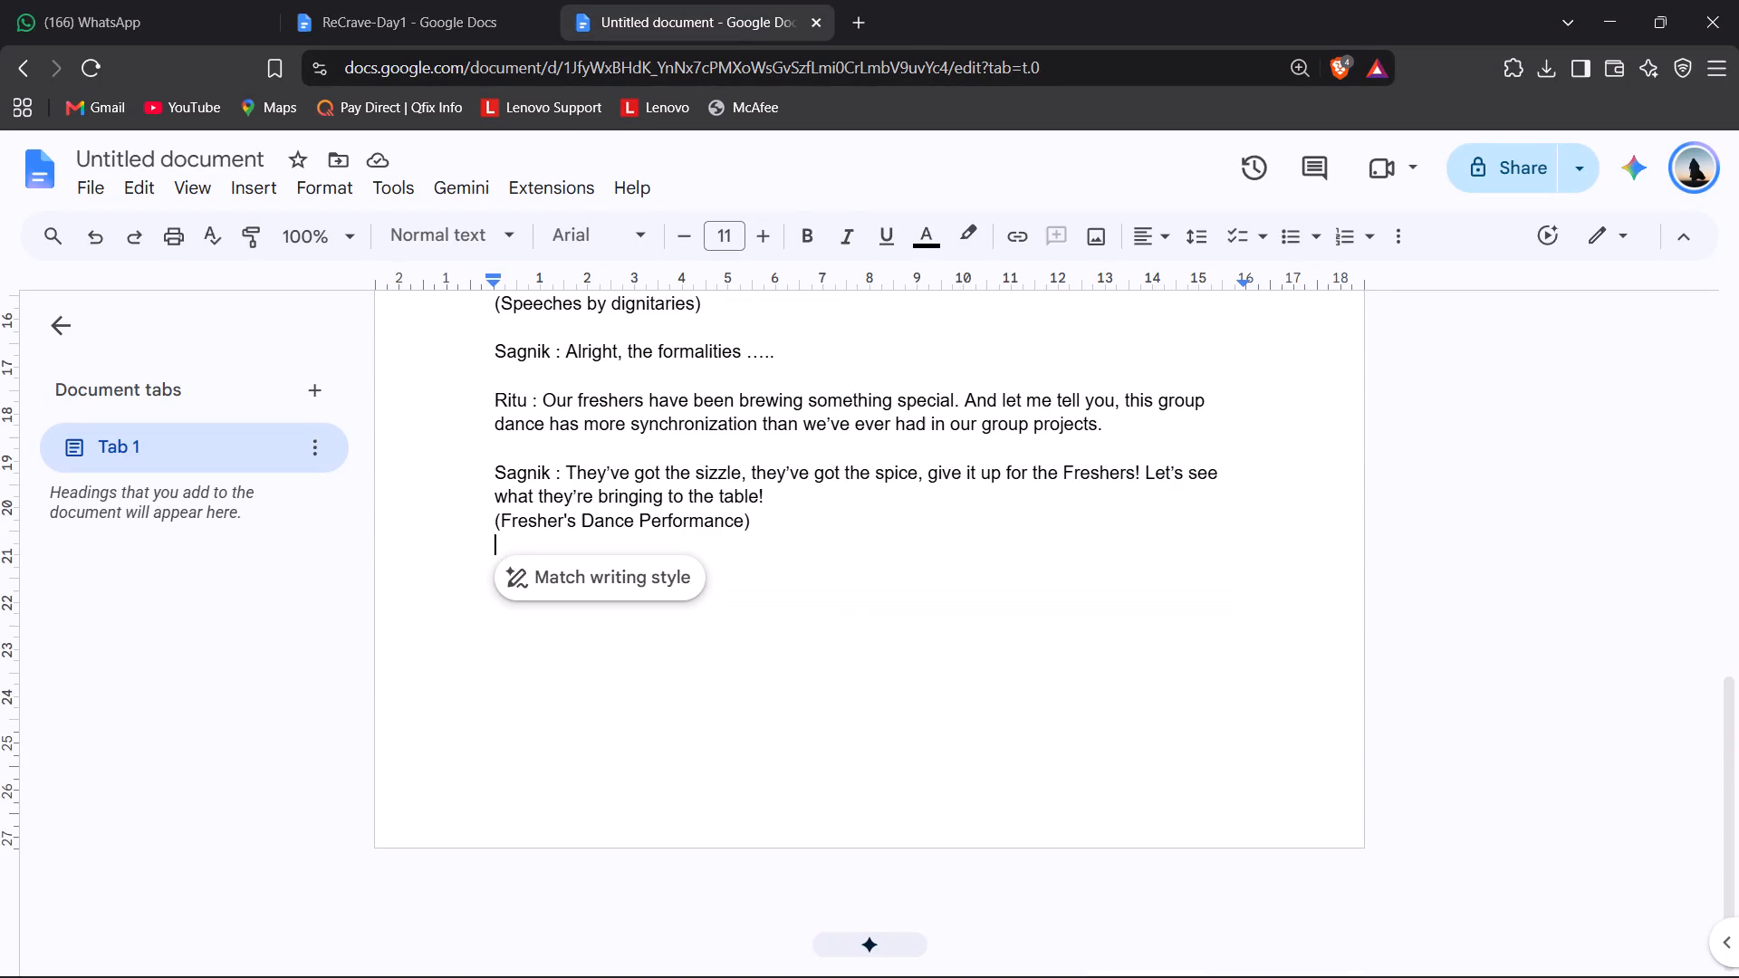
key("Return")
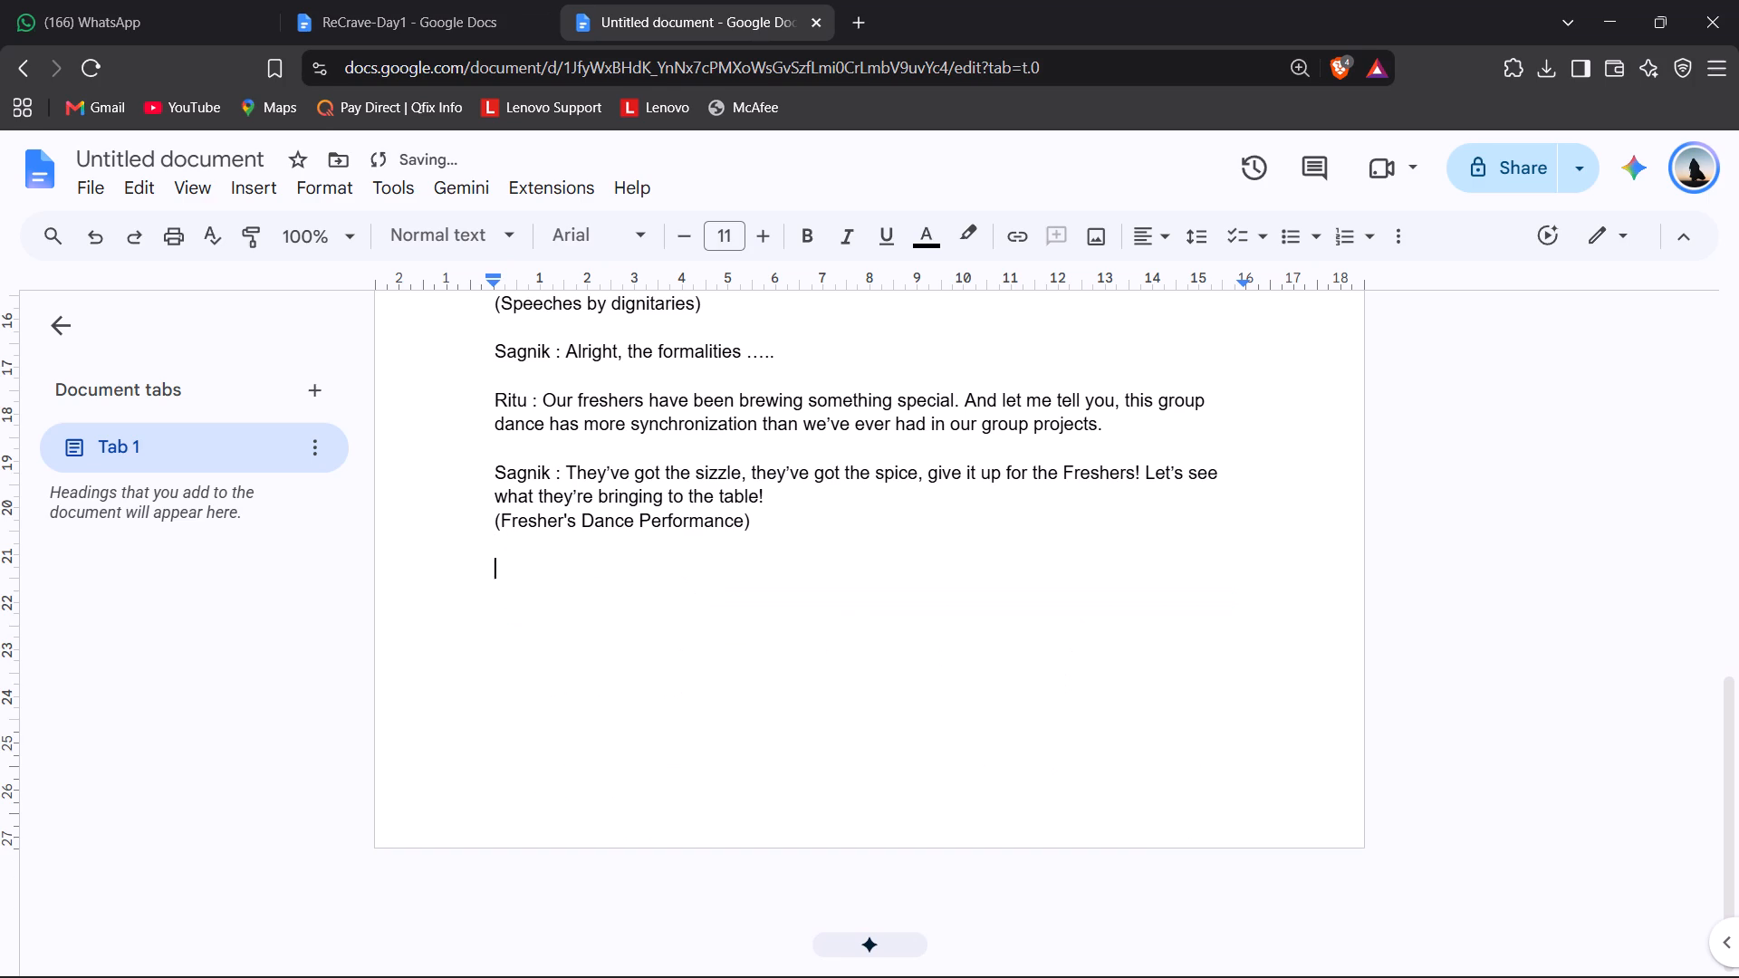
key("ctrl+v")
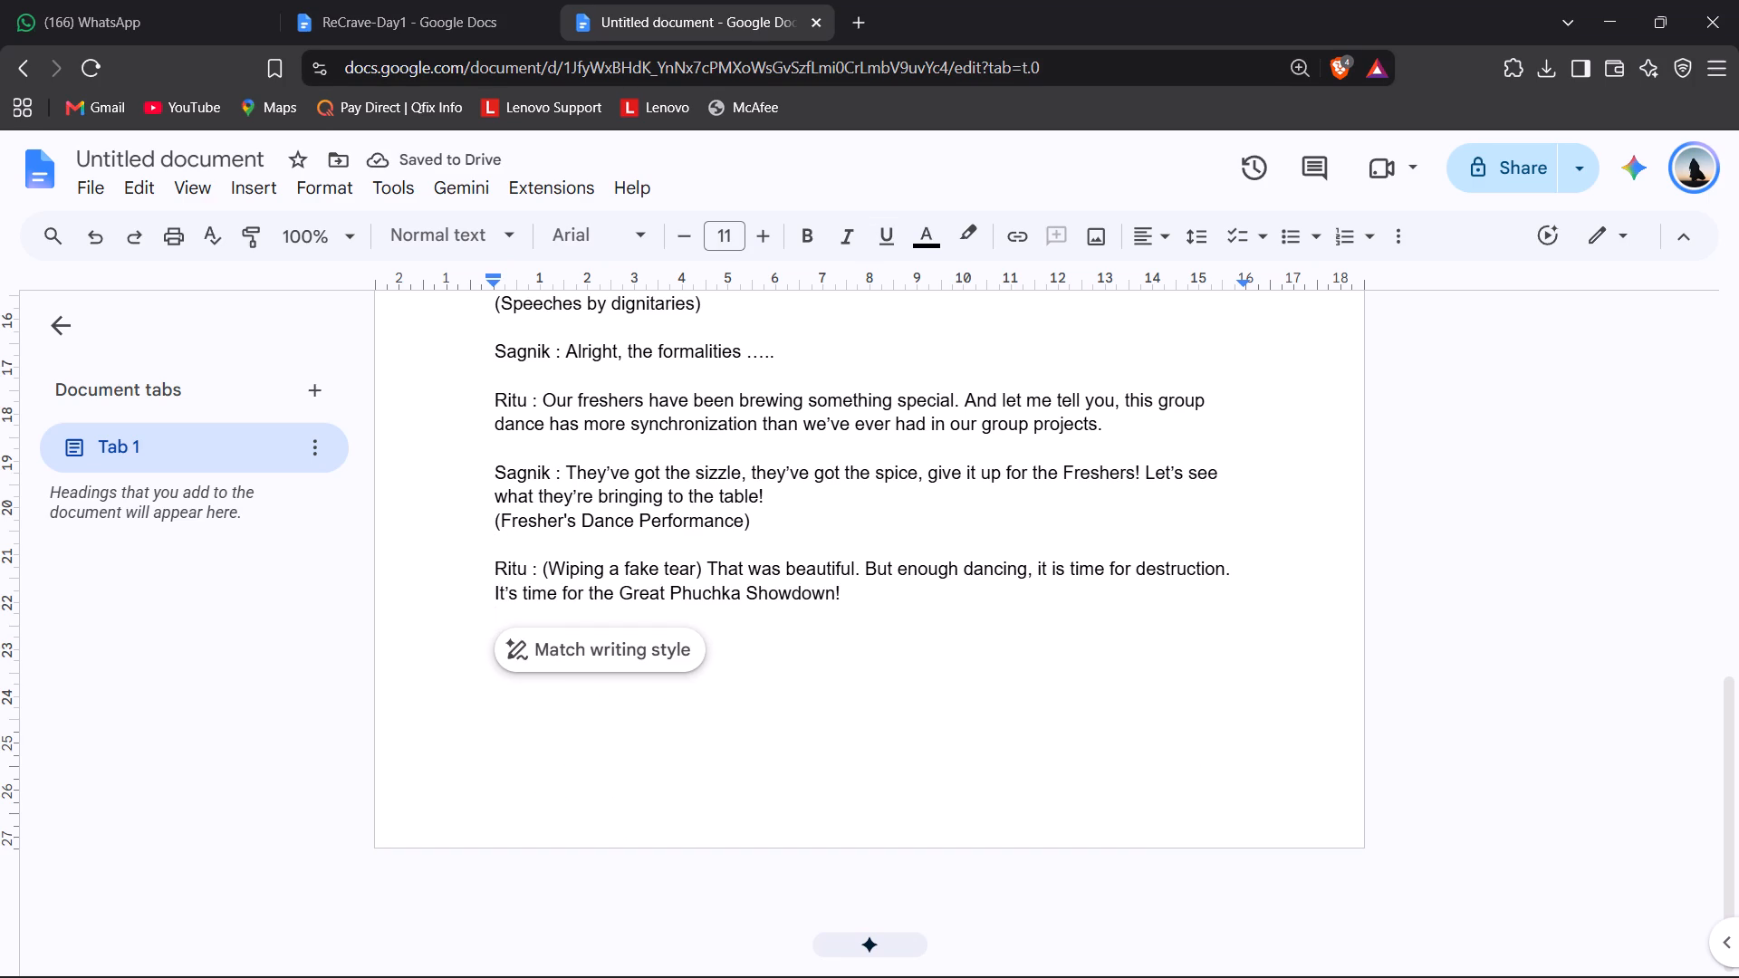
Copy Sagnik's "Here is the deal" paragraph from ReCrave-Day1 into the untitled document, one blank line below Ritu's Phuchka Showdown paragraph.
left_click(459, 0)
scroll(645, 672, "down", 1)
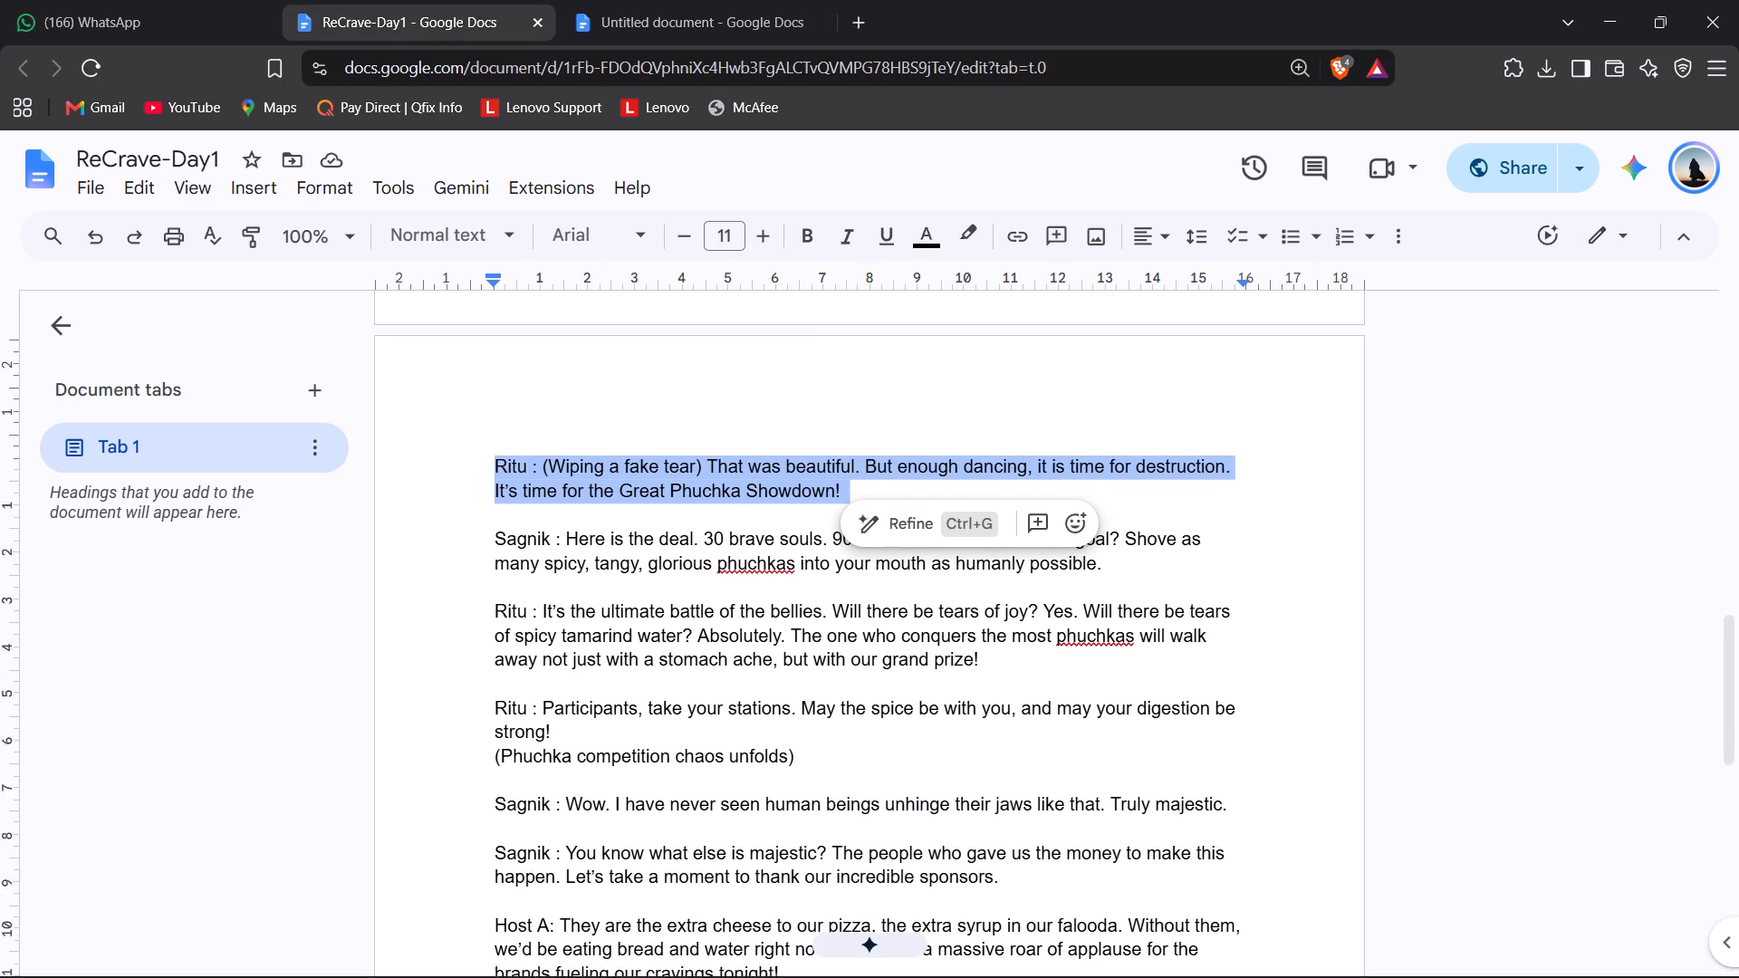
scroll(645, 672, "down", 1)
left_click_drag(499, 521, 1110, 561)
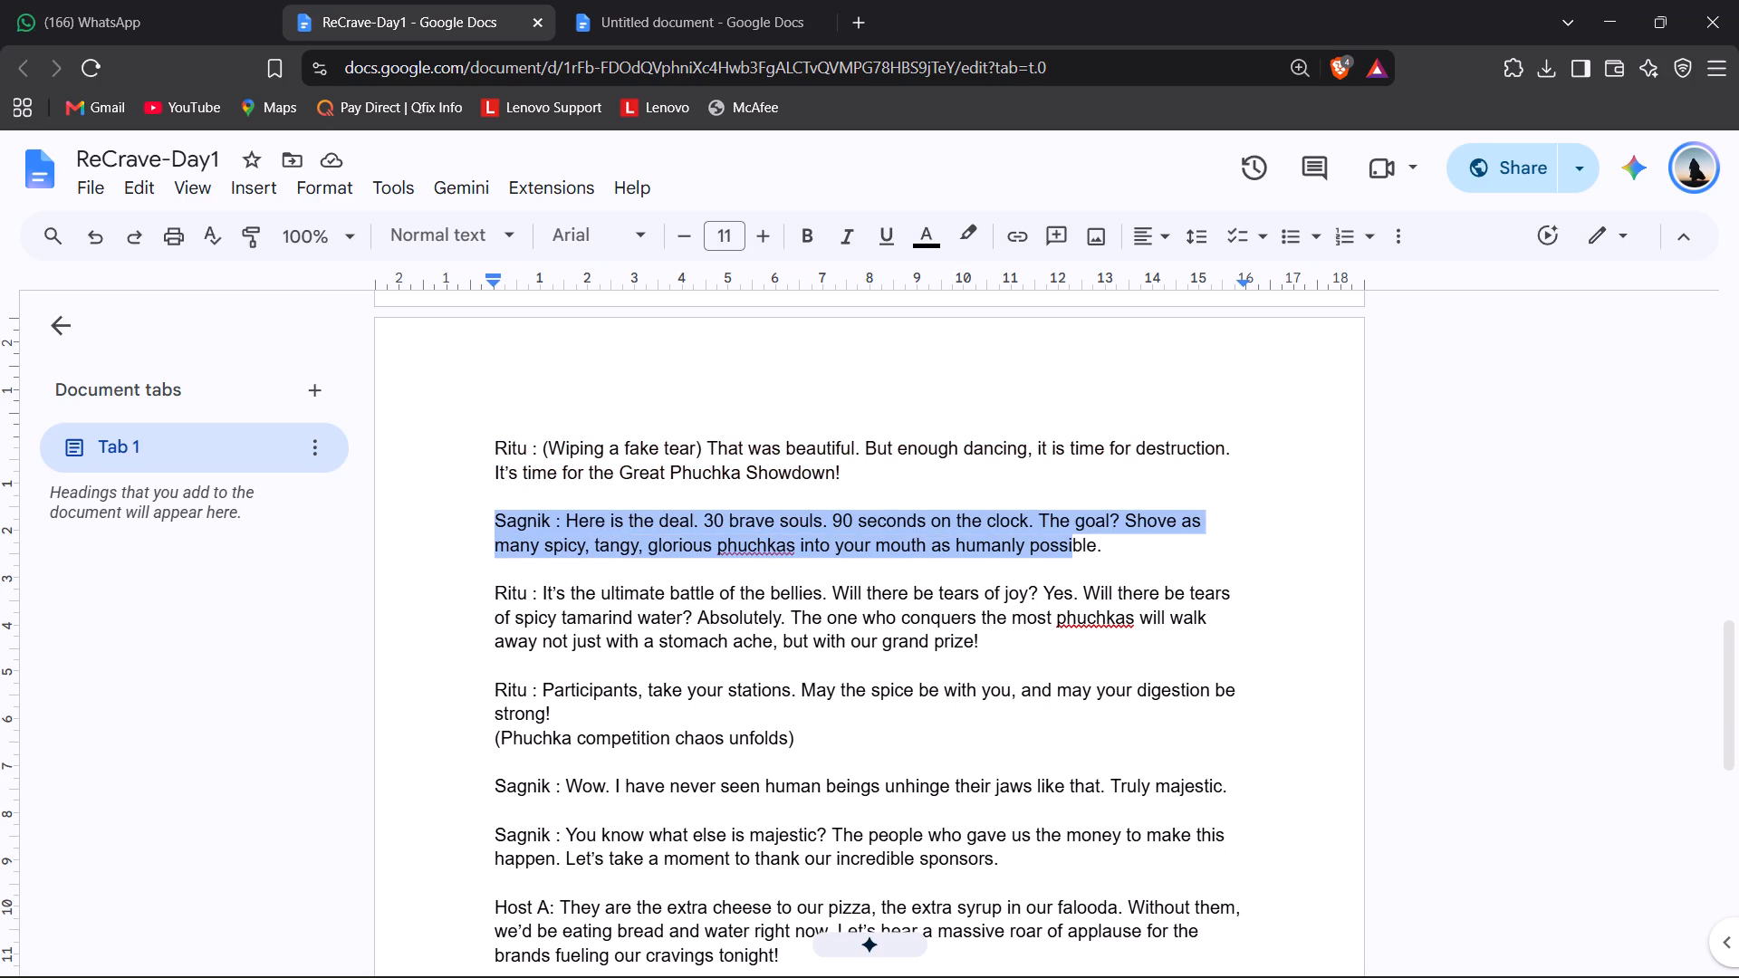
left_click_drag(1110, 561, 1158, 566)
key("ctrl+c")
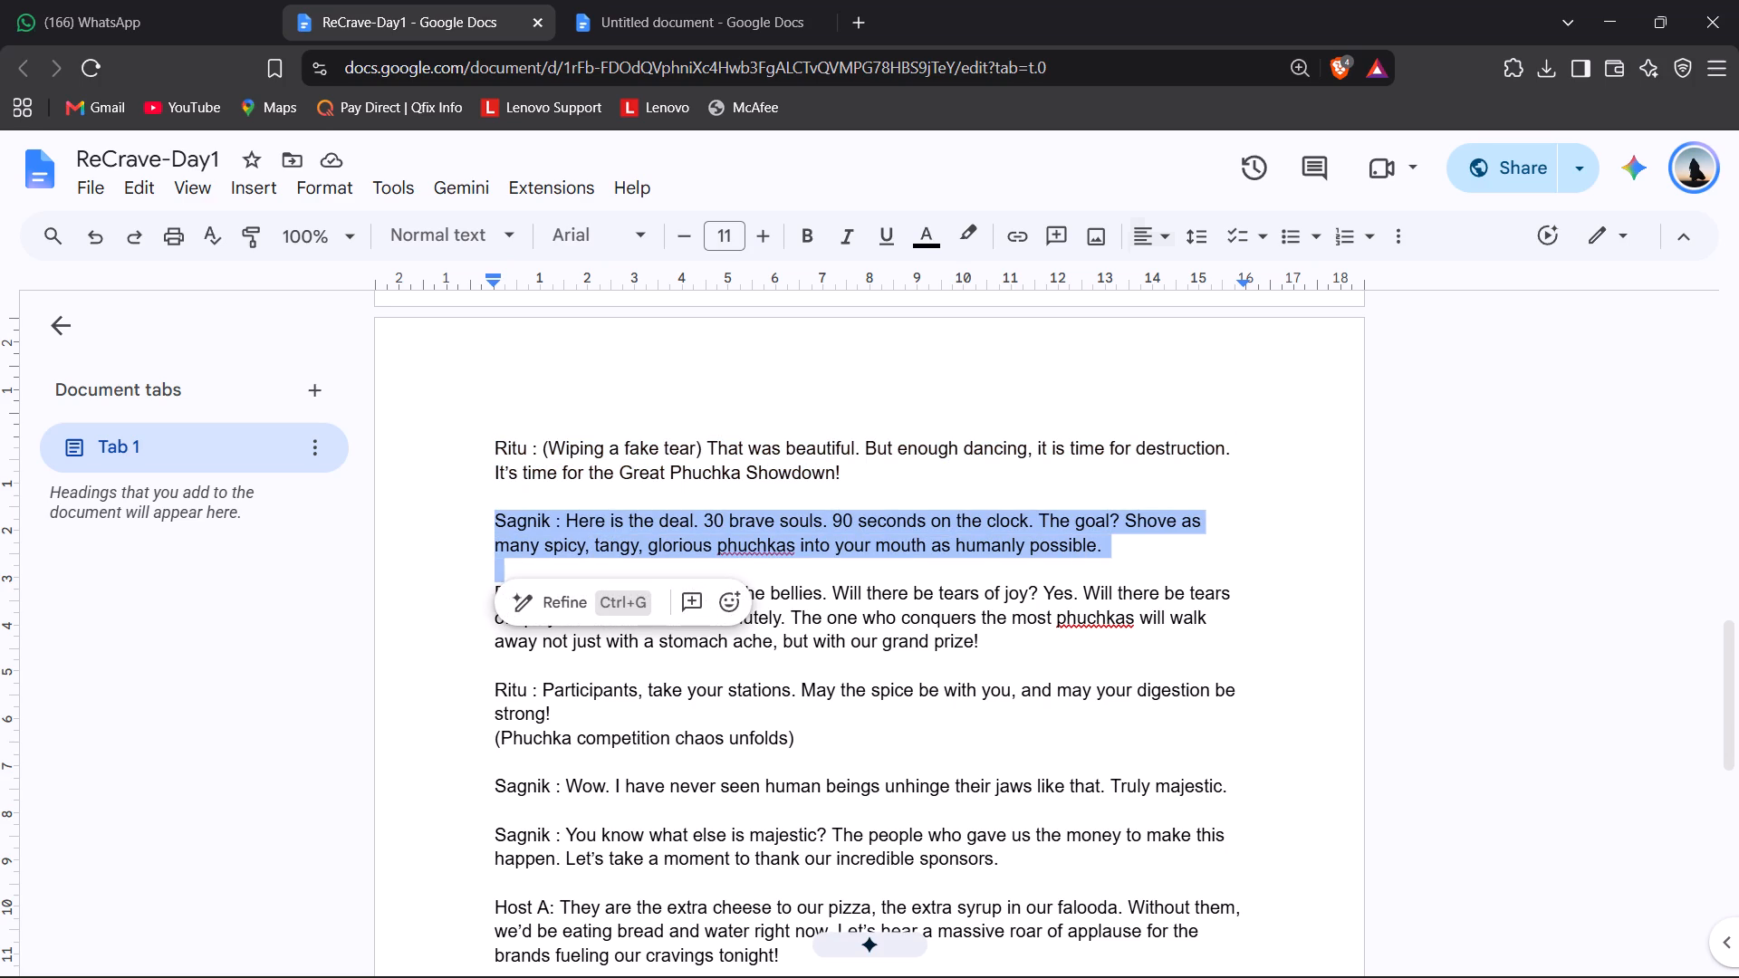
left_click(706, 0)
key("Return")
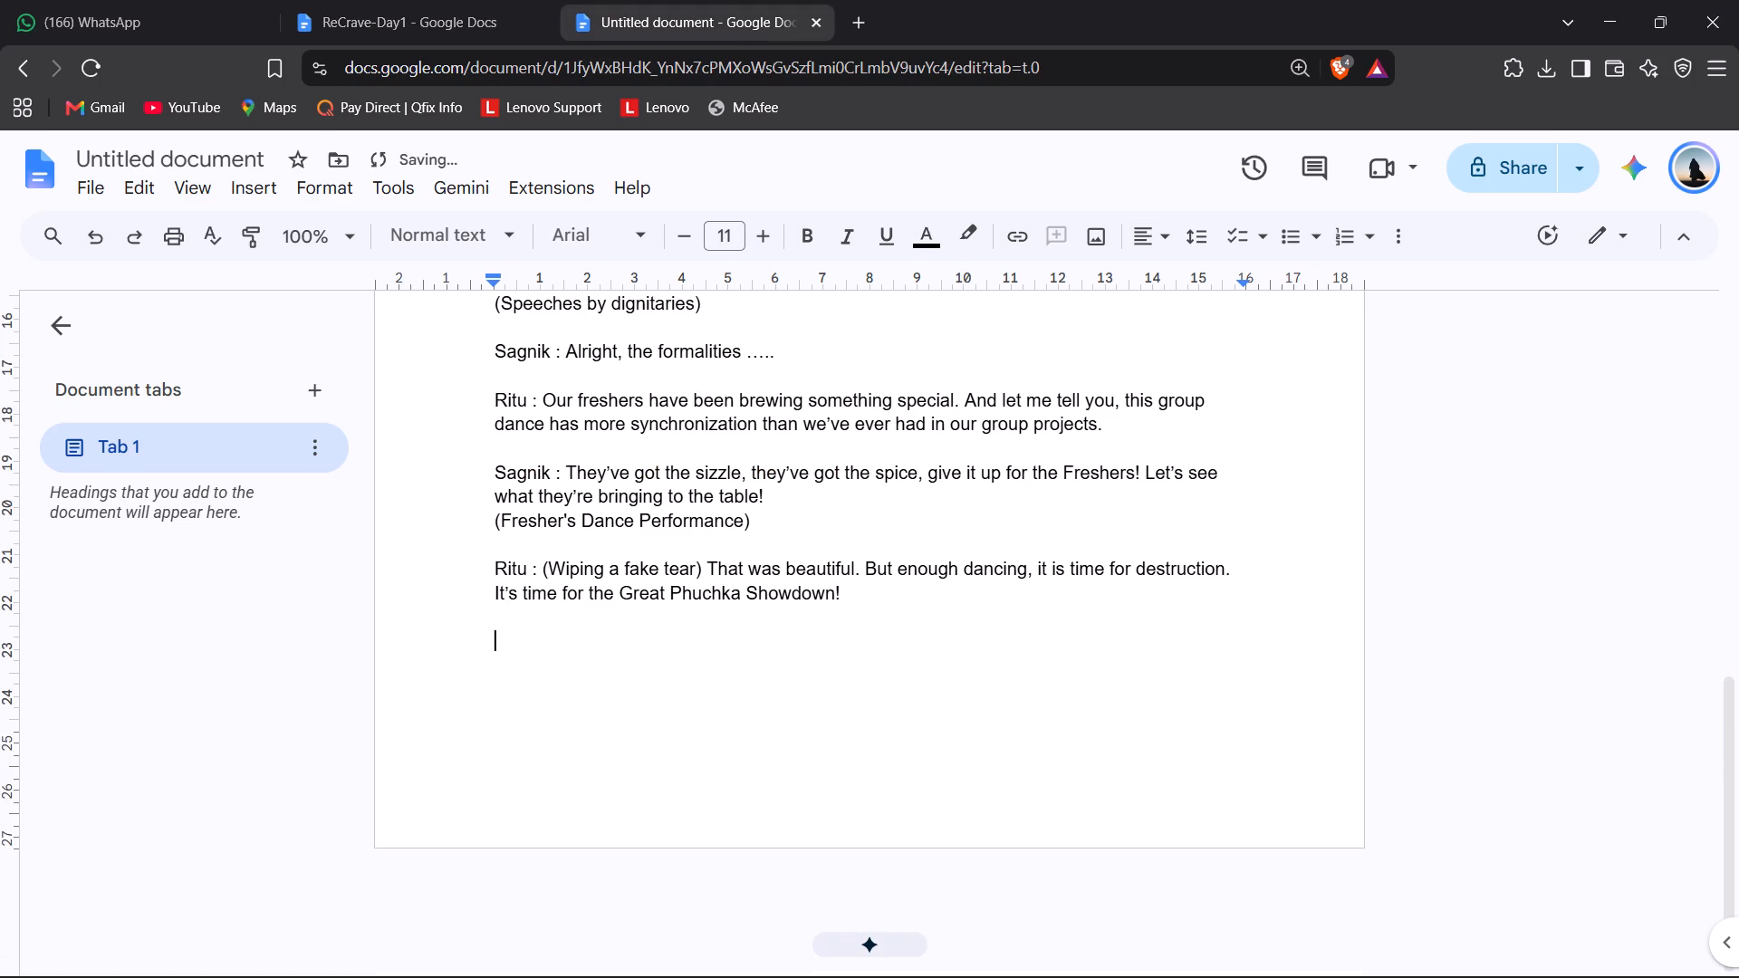
key("ctrl+v")
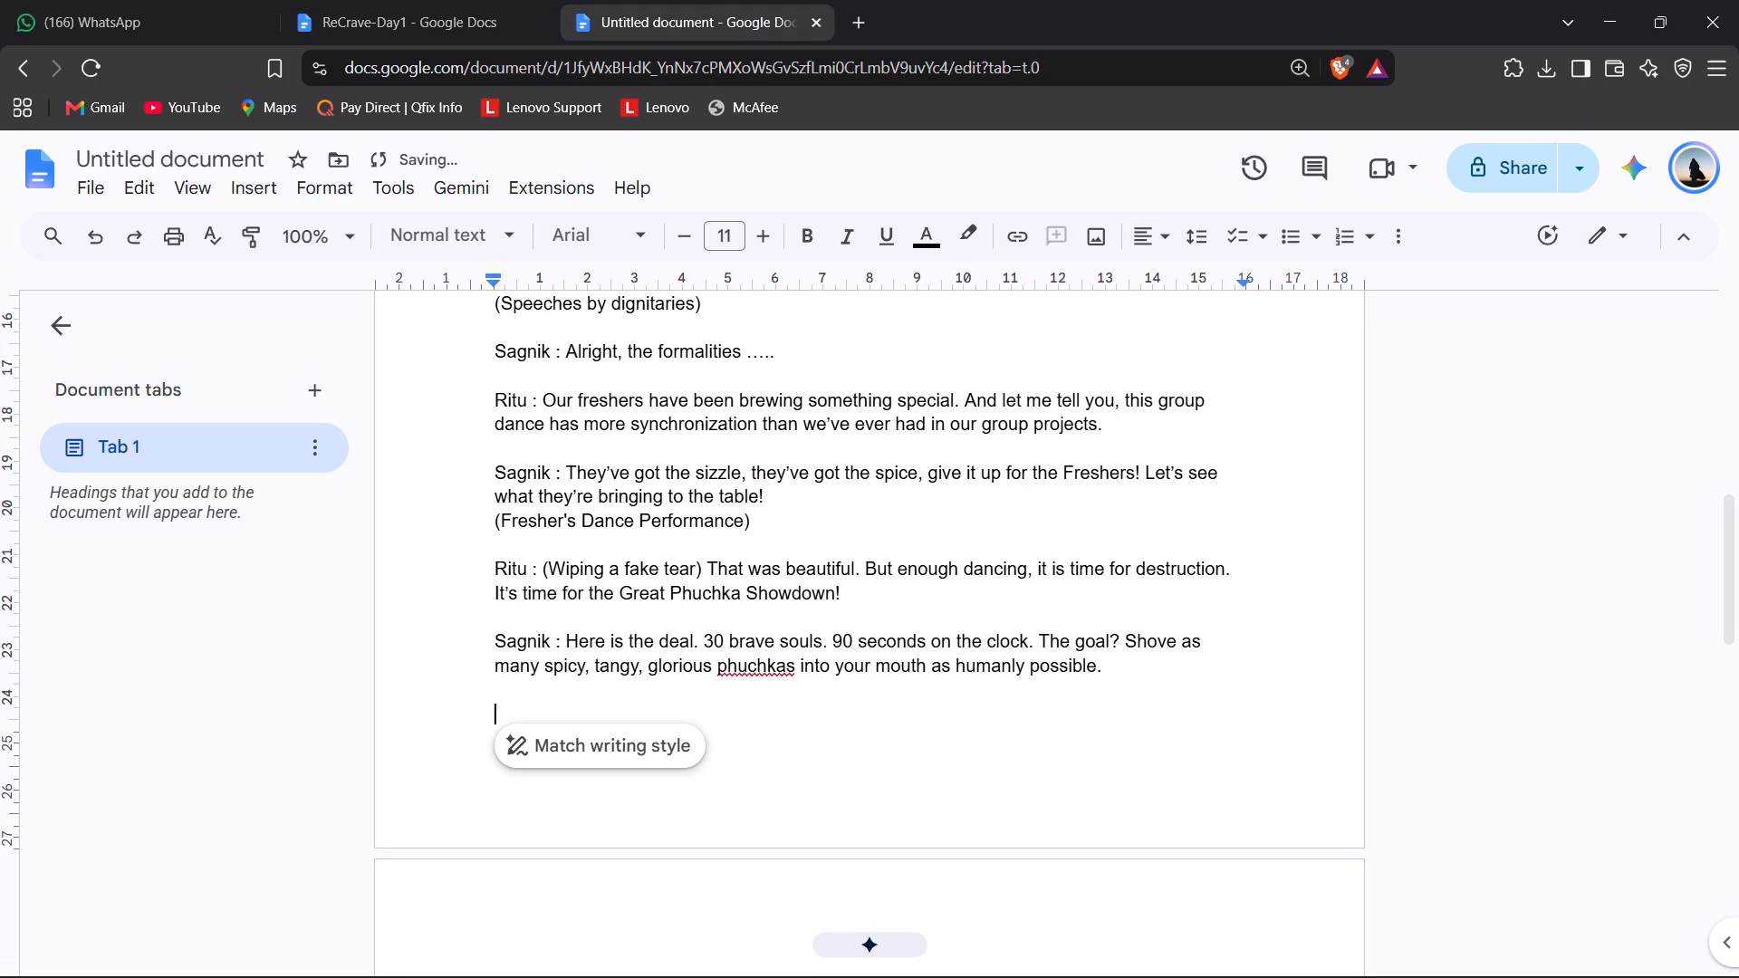
Shorten the pasted Sagnik line to "Here is the deal .....", replacing everything after "deal" with five dots, and add a blank line below.
left_click_drag(702, 638, 1061, 685)
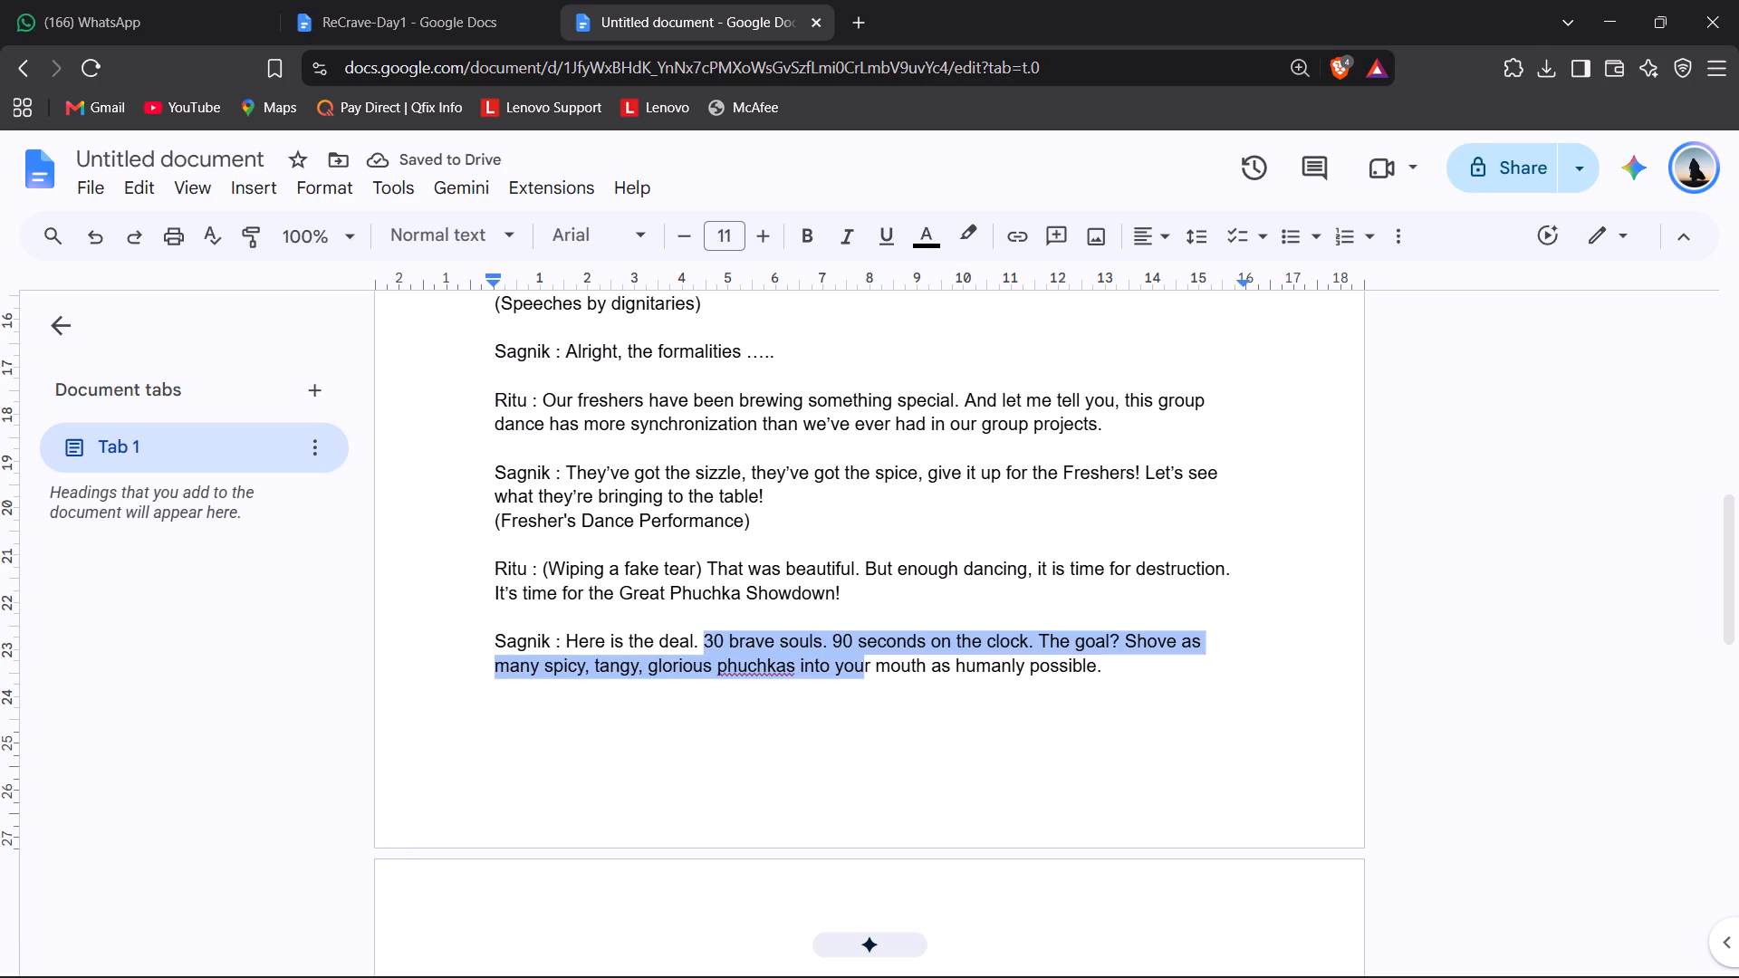
left_click_drag(1061, 685, 1074, 685)
key("BackSpace")
key("BackSpace")
key("BackSpace")
key("space")
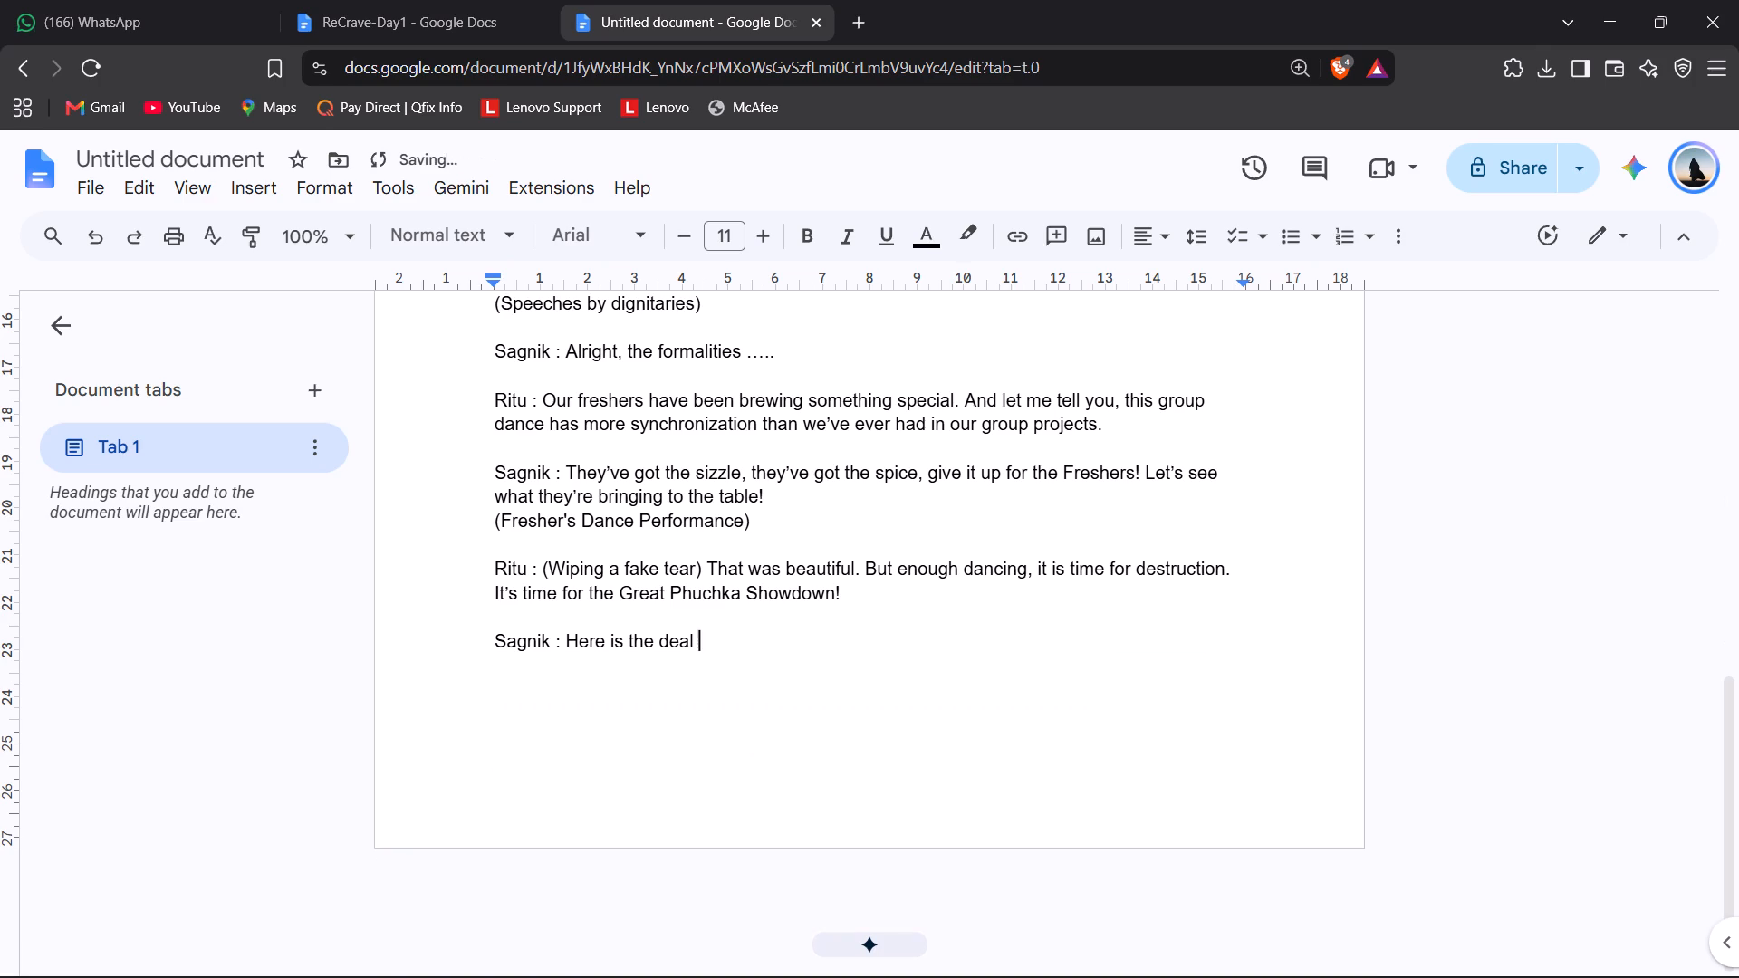
type(".....")
key("Return")
key("Return")
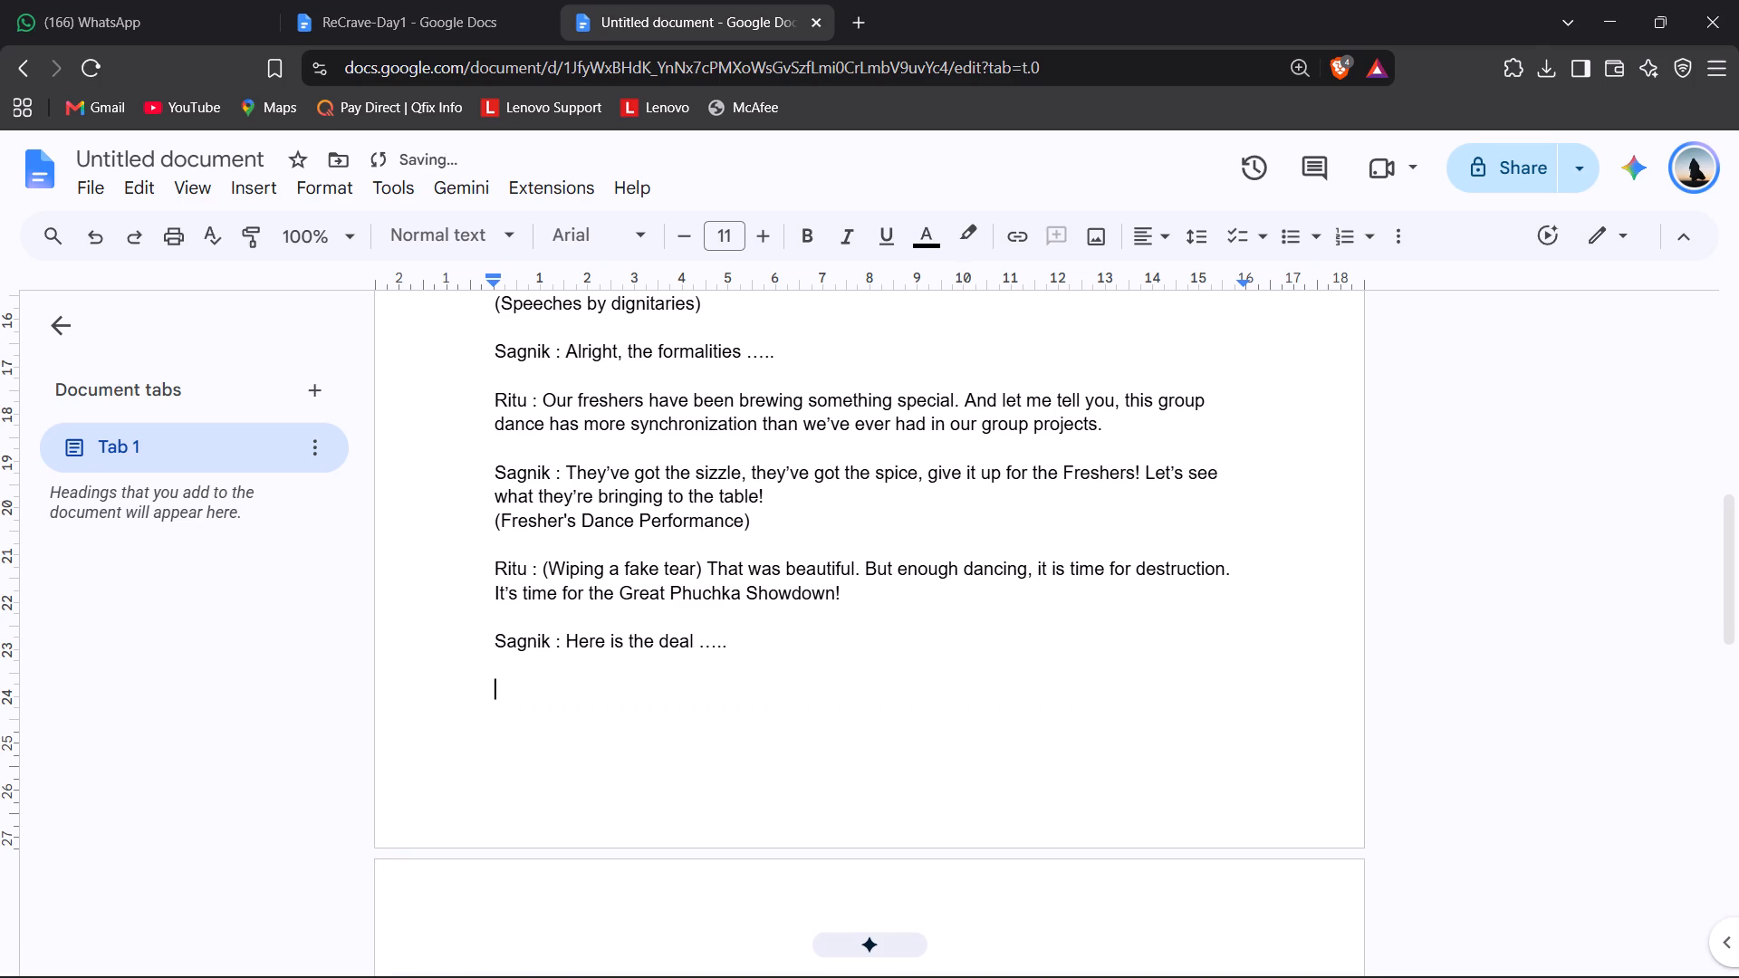
Copy Ritu's "It's the ultimate battle of the bellies" paragraph from ReCrave-Day1 into the untitled document, below Sagnik's shortened deal line.
left_click(403, 0)
left_click(879, 687)
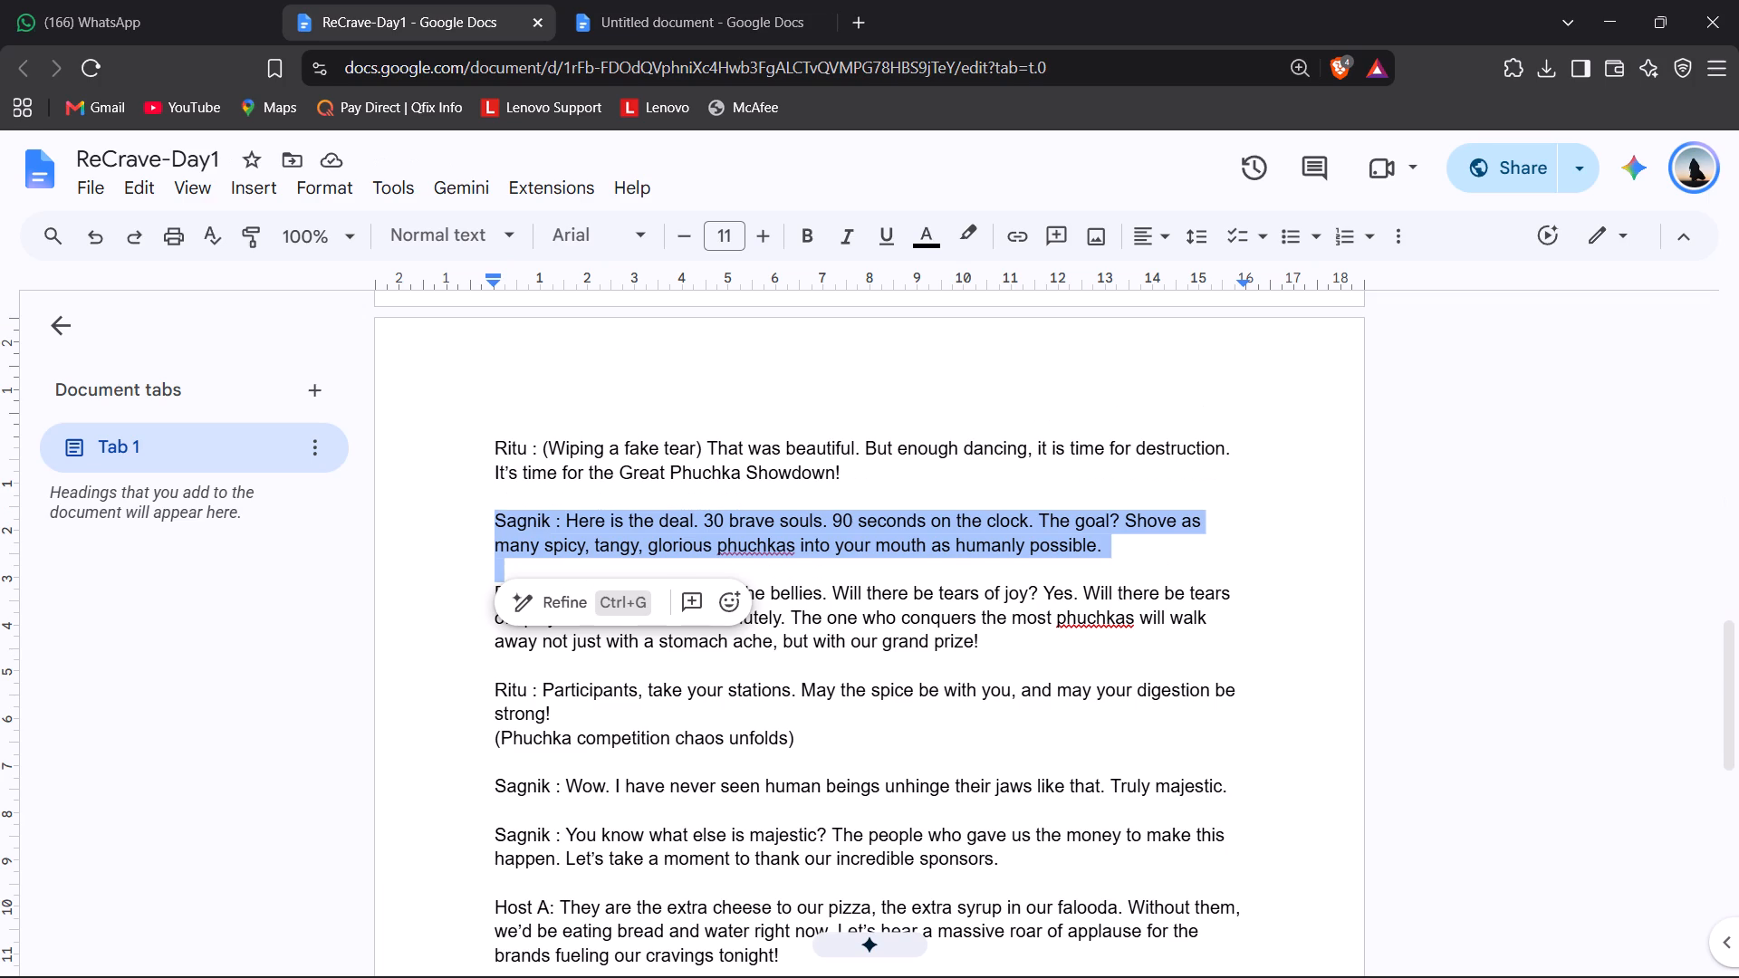
scroll(879, 687, "down", 1)
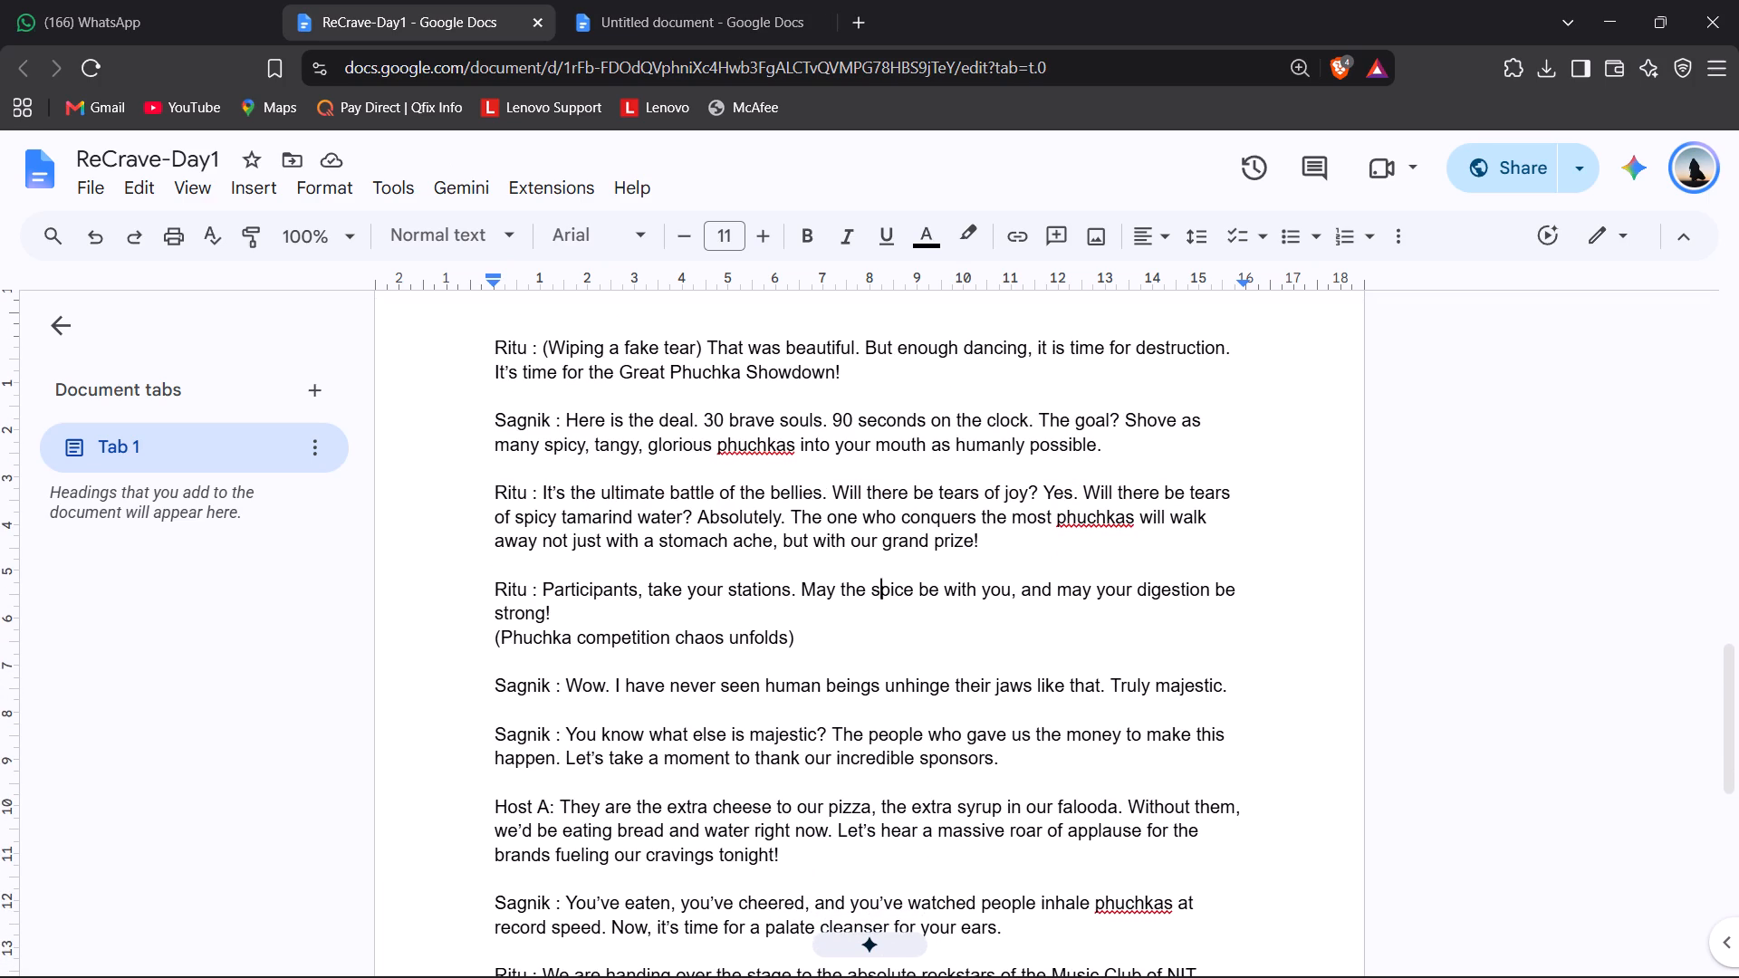
left_click_drag(499, 491, 1007, 549)
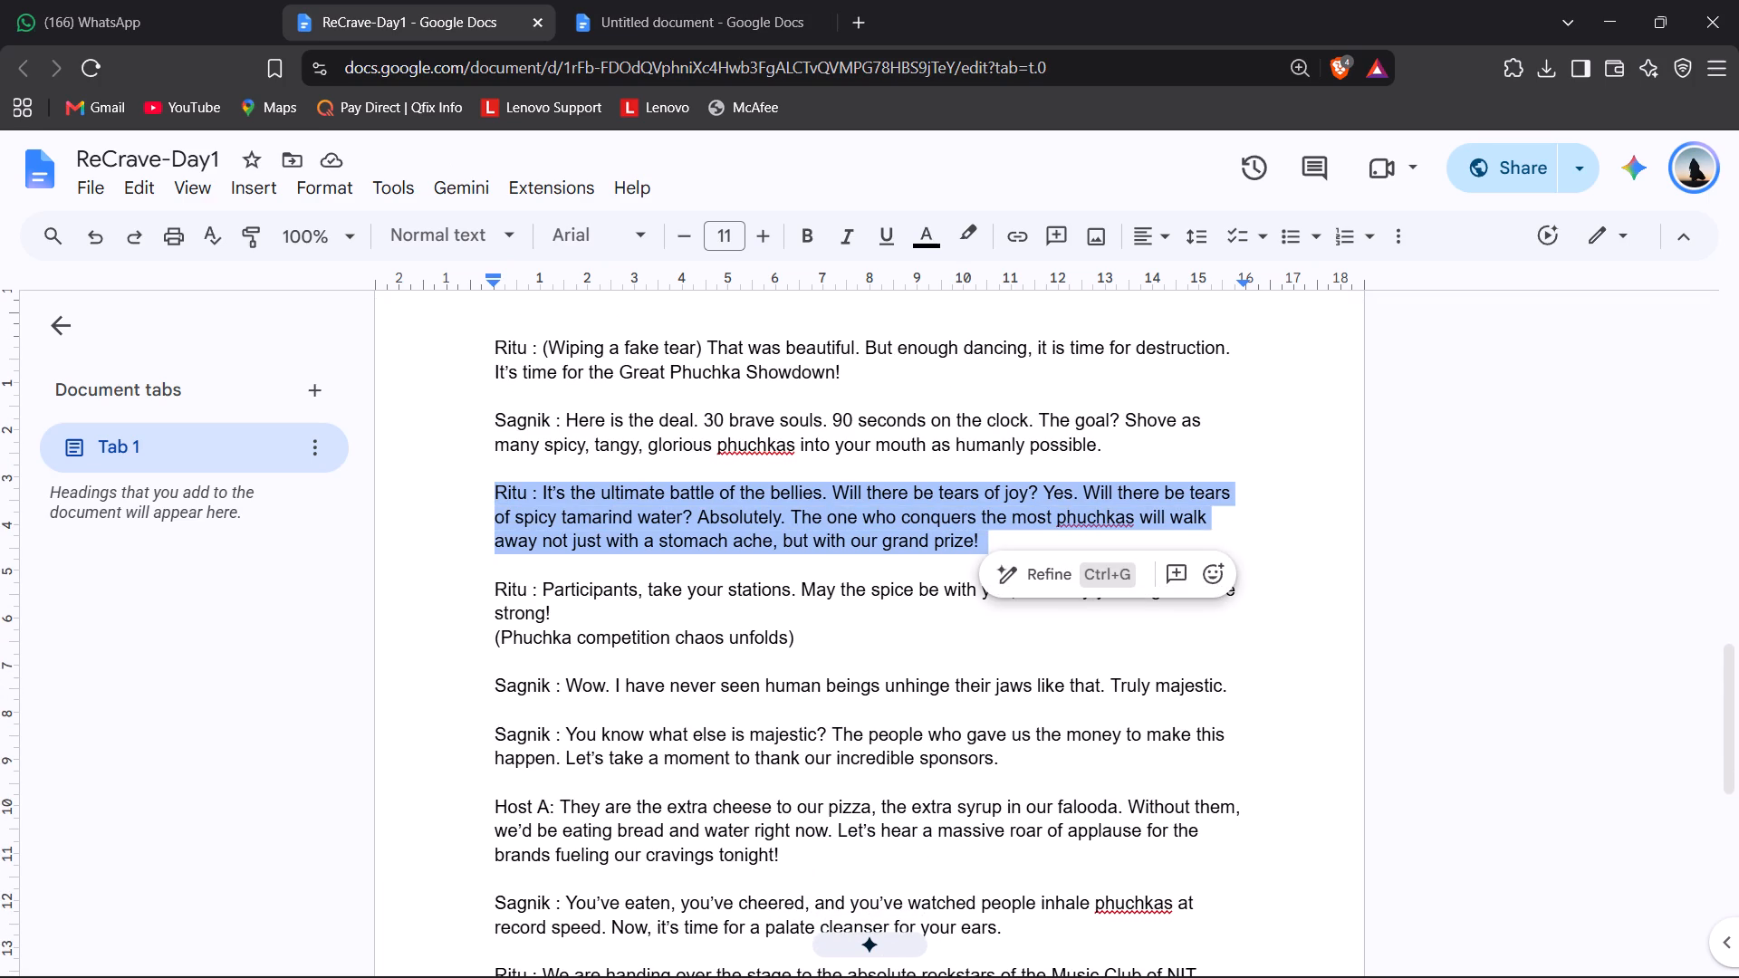
key("ctrl+c")
left_click(598, 8)
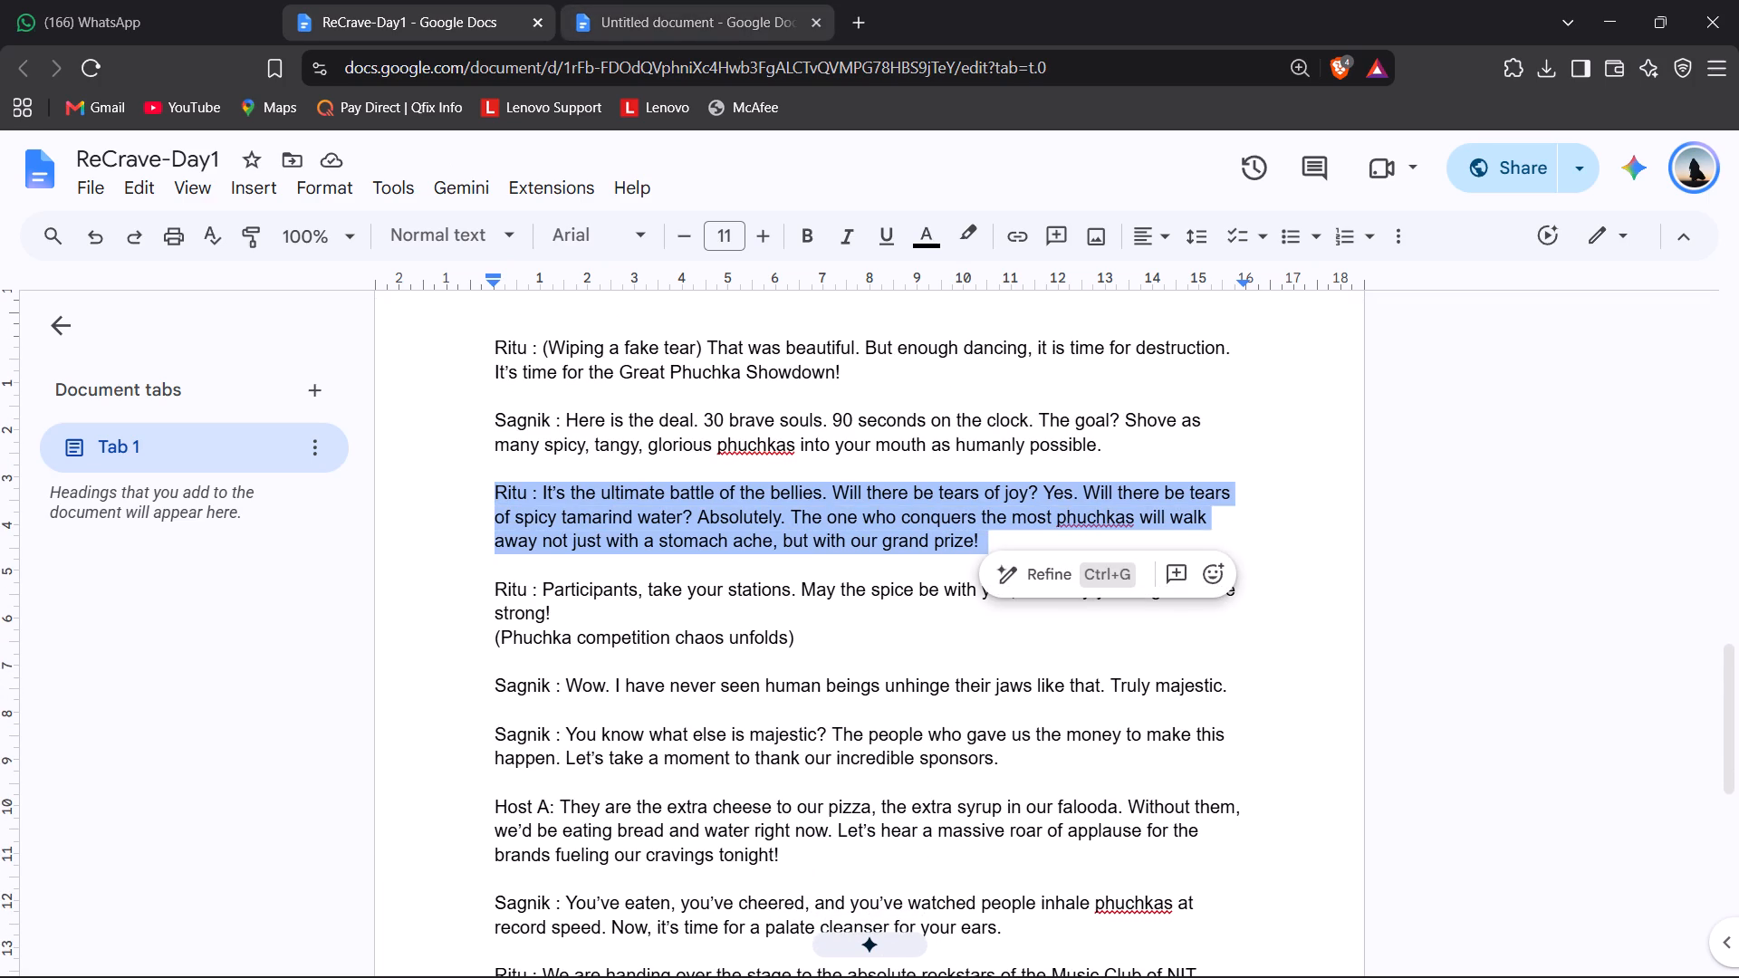
key("ctrl+v")
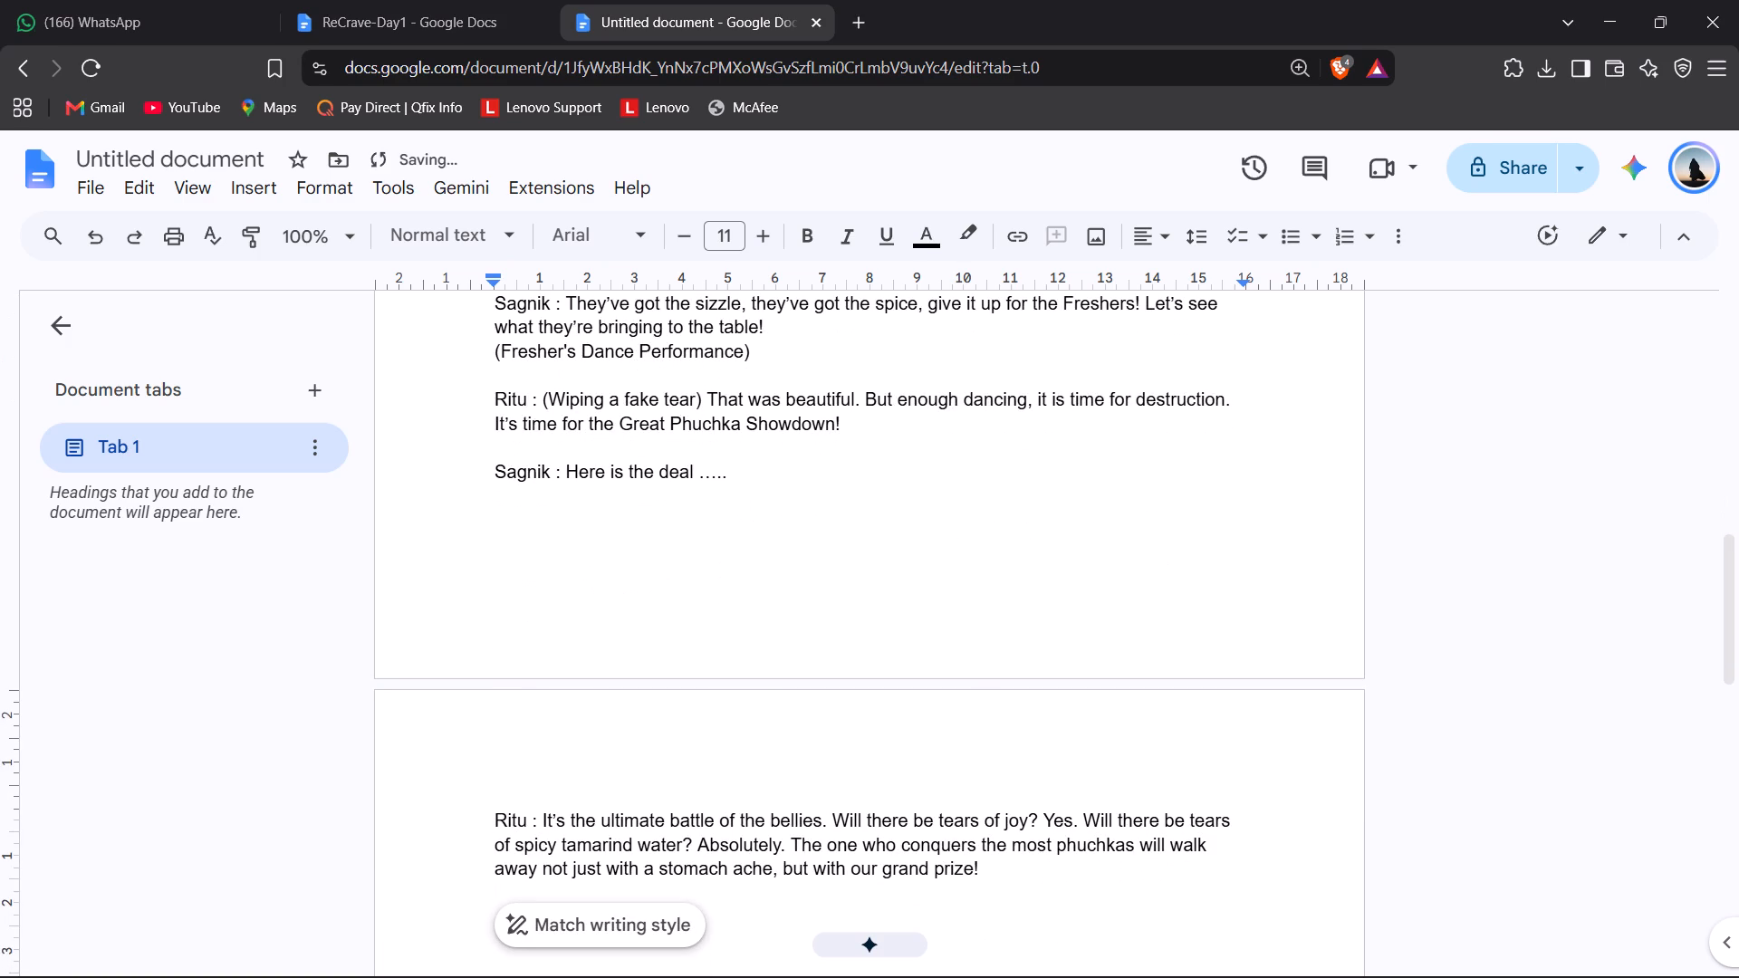
Copy Ritu's "Participants, take your stations" paragraph with "(Phuchka competition chaos unfolds)" from ReCrave-Day1 into the untitled document, one blank line below the battle paragraph.
left_click(374, 1)
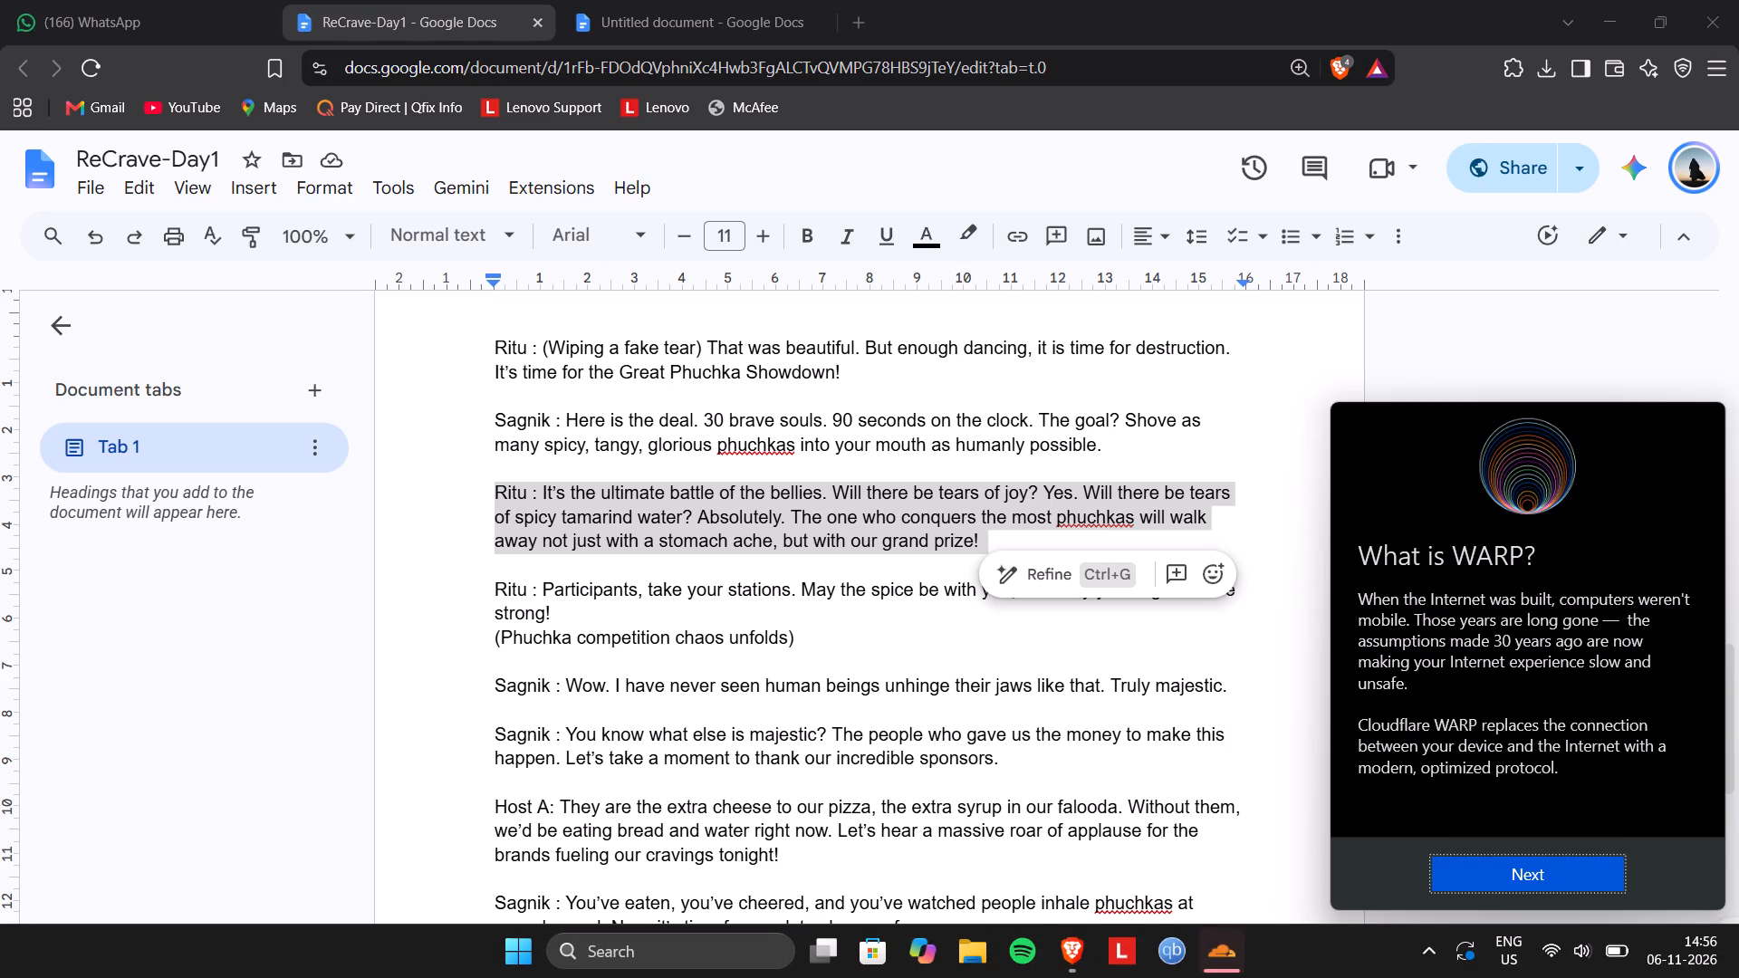
left_click(565, 666)
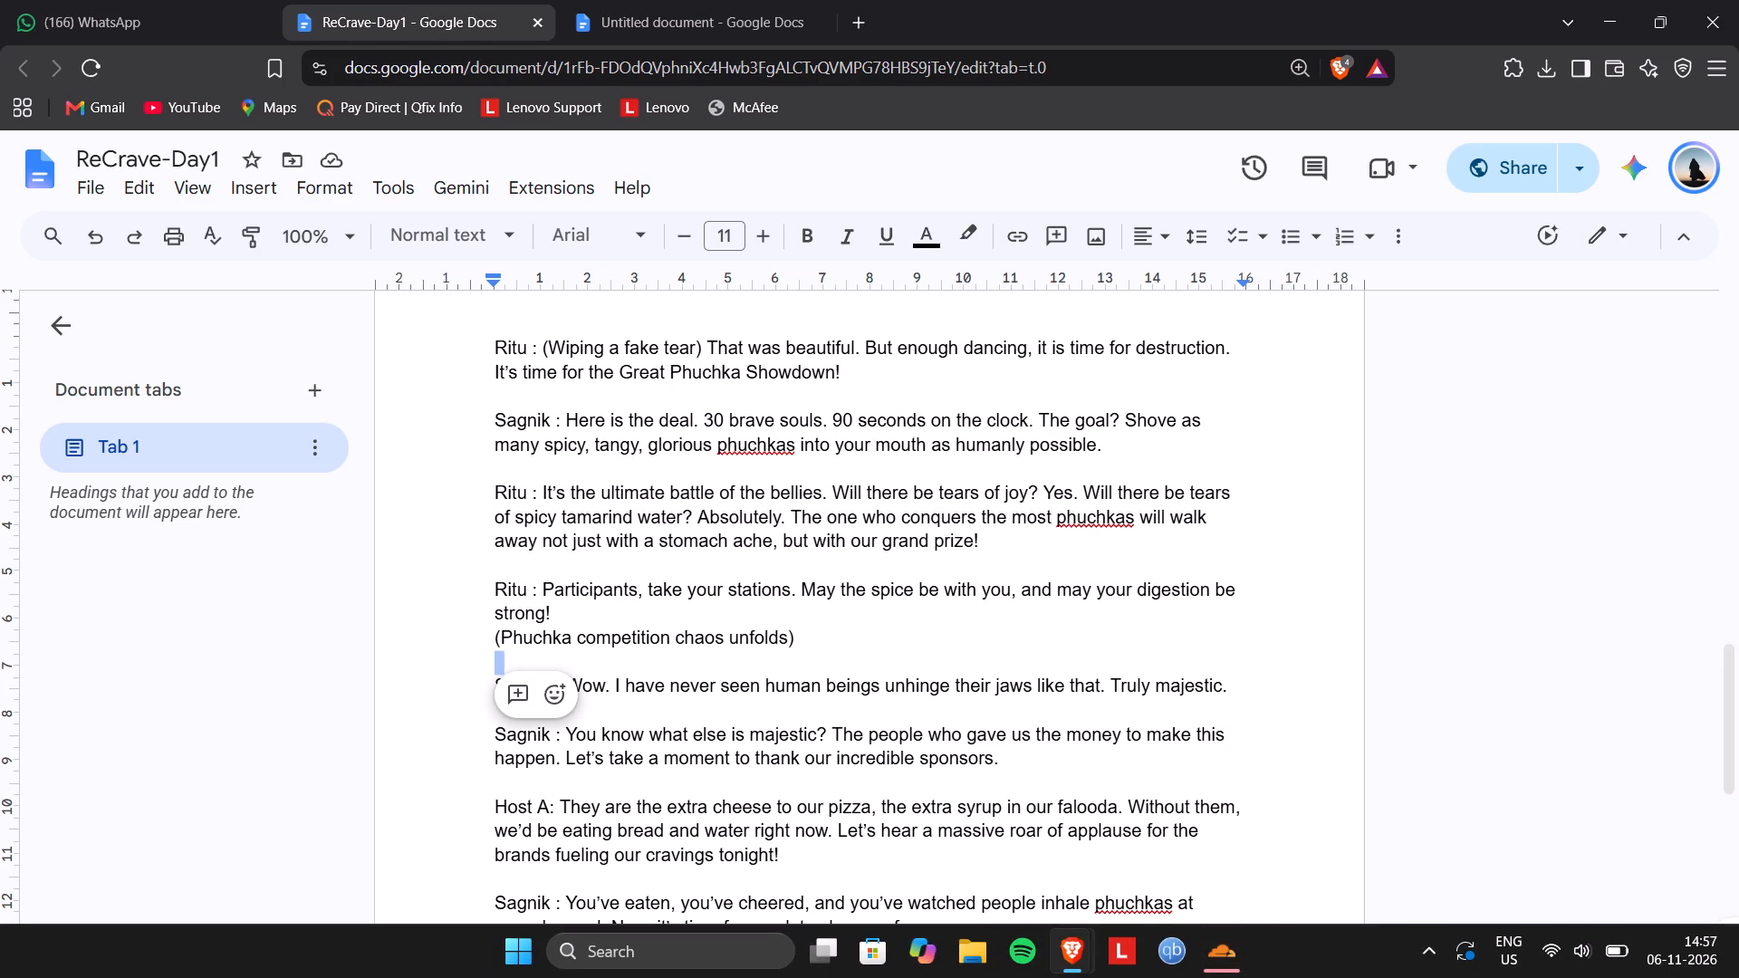
left_click_drag(495, 591, 766, 661)
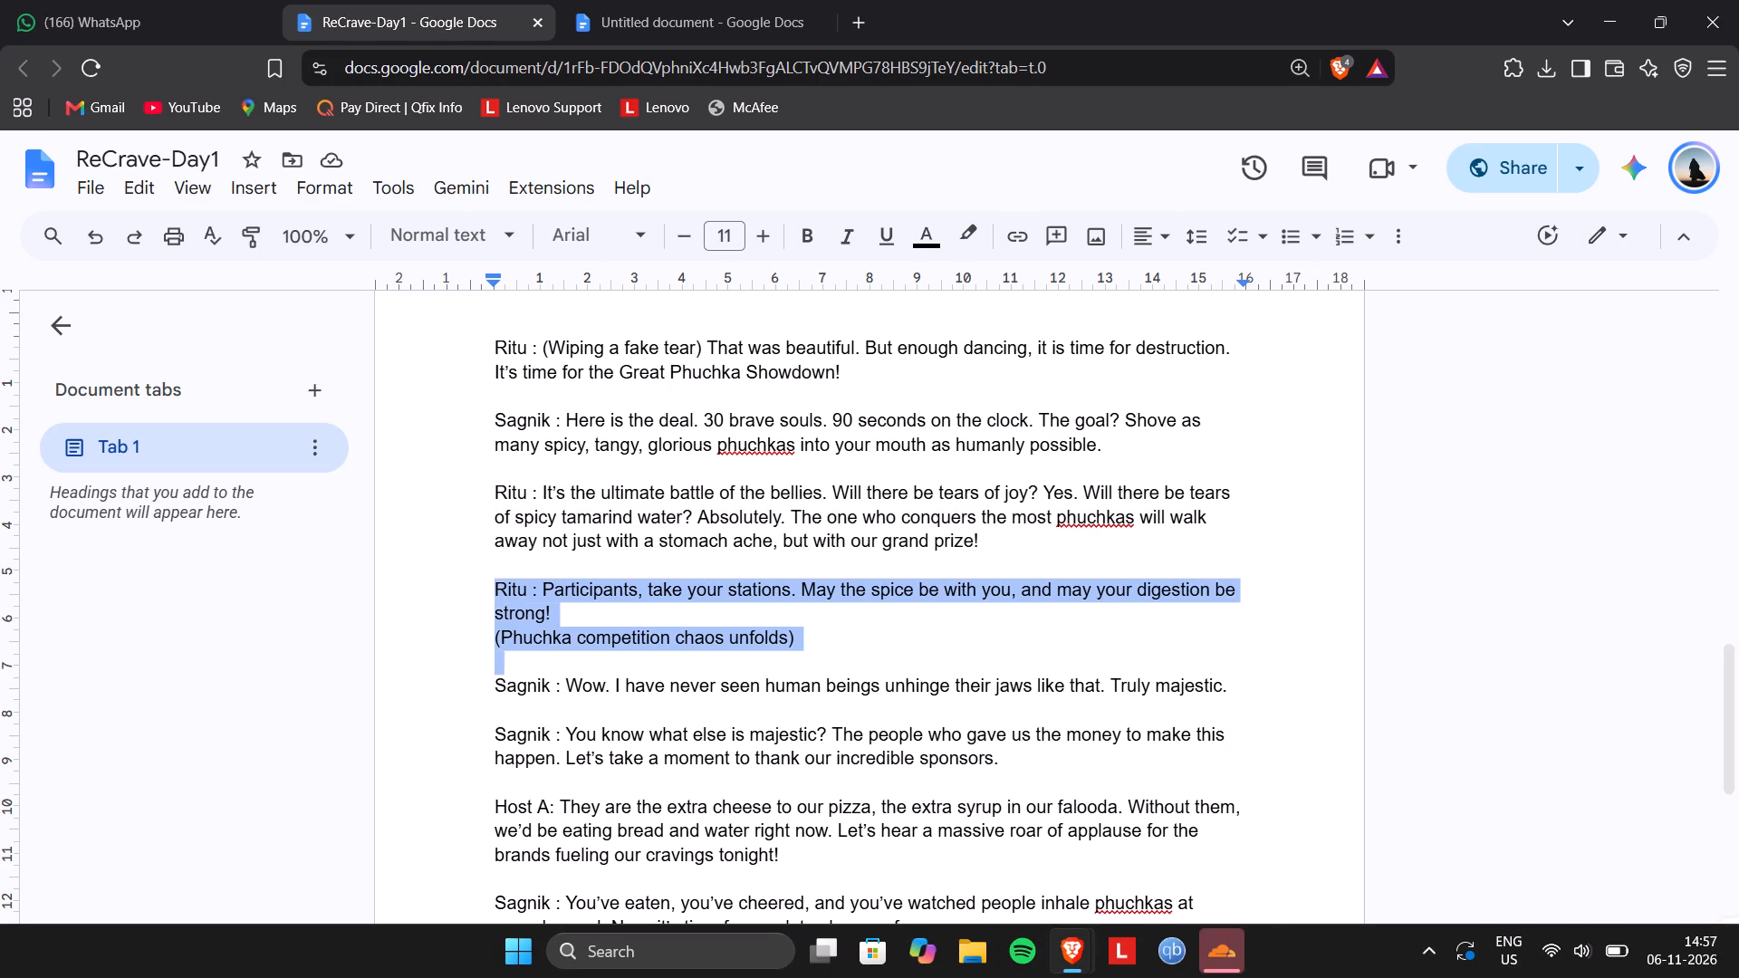
left_click_drag(766, 661, 787, 662)
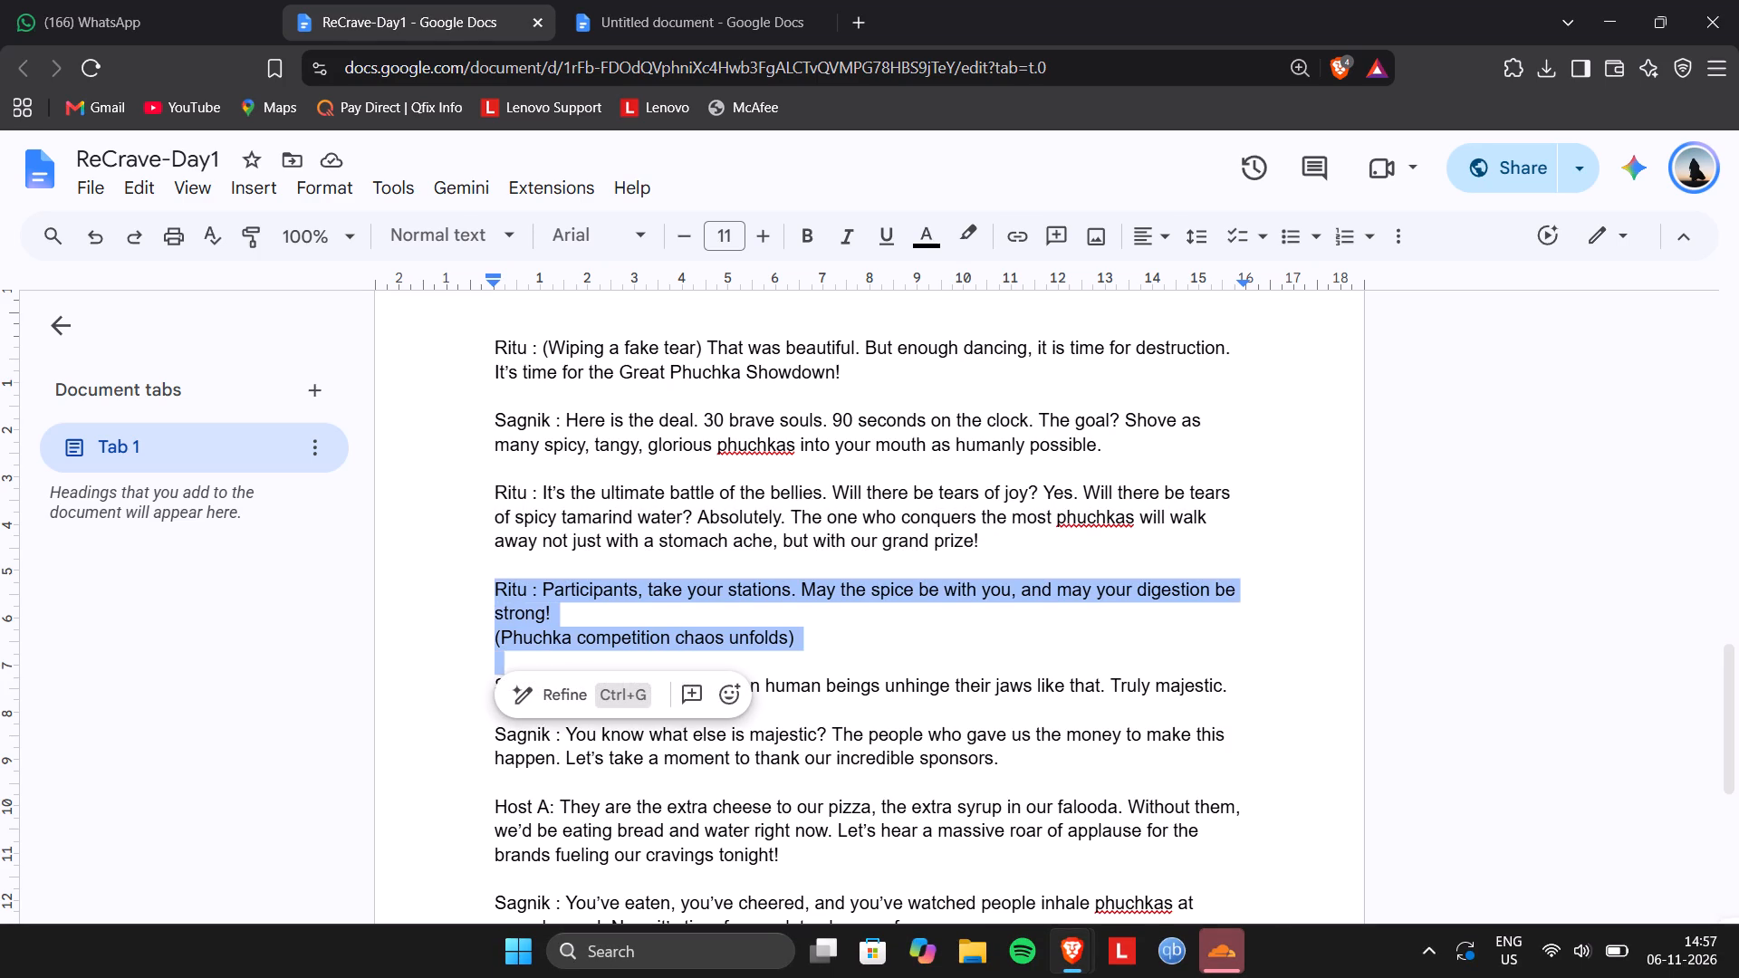
key("ctrl+c")
left_click(739, 0)
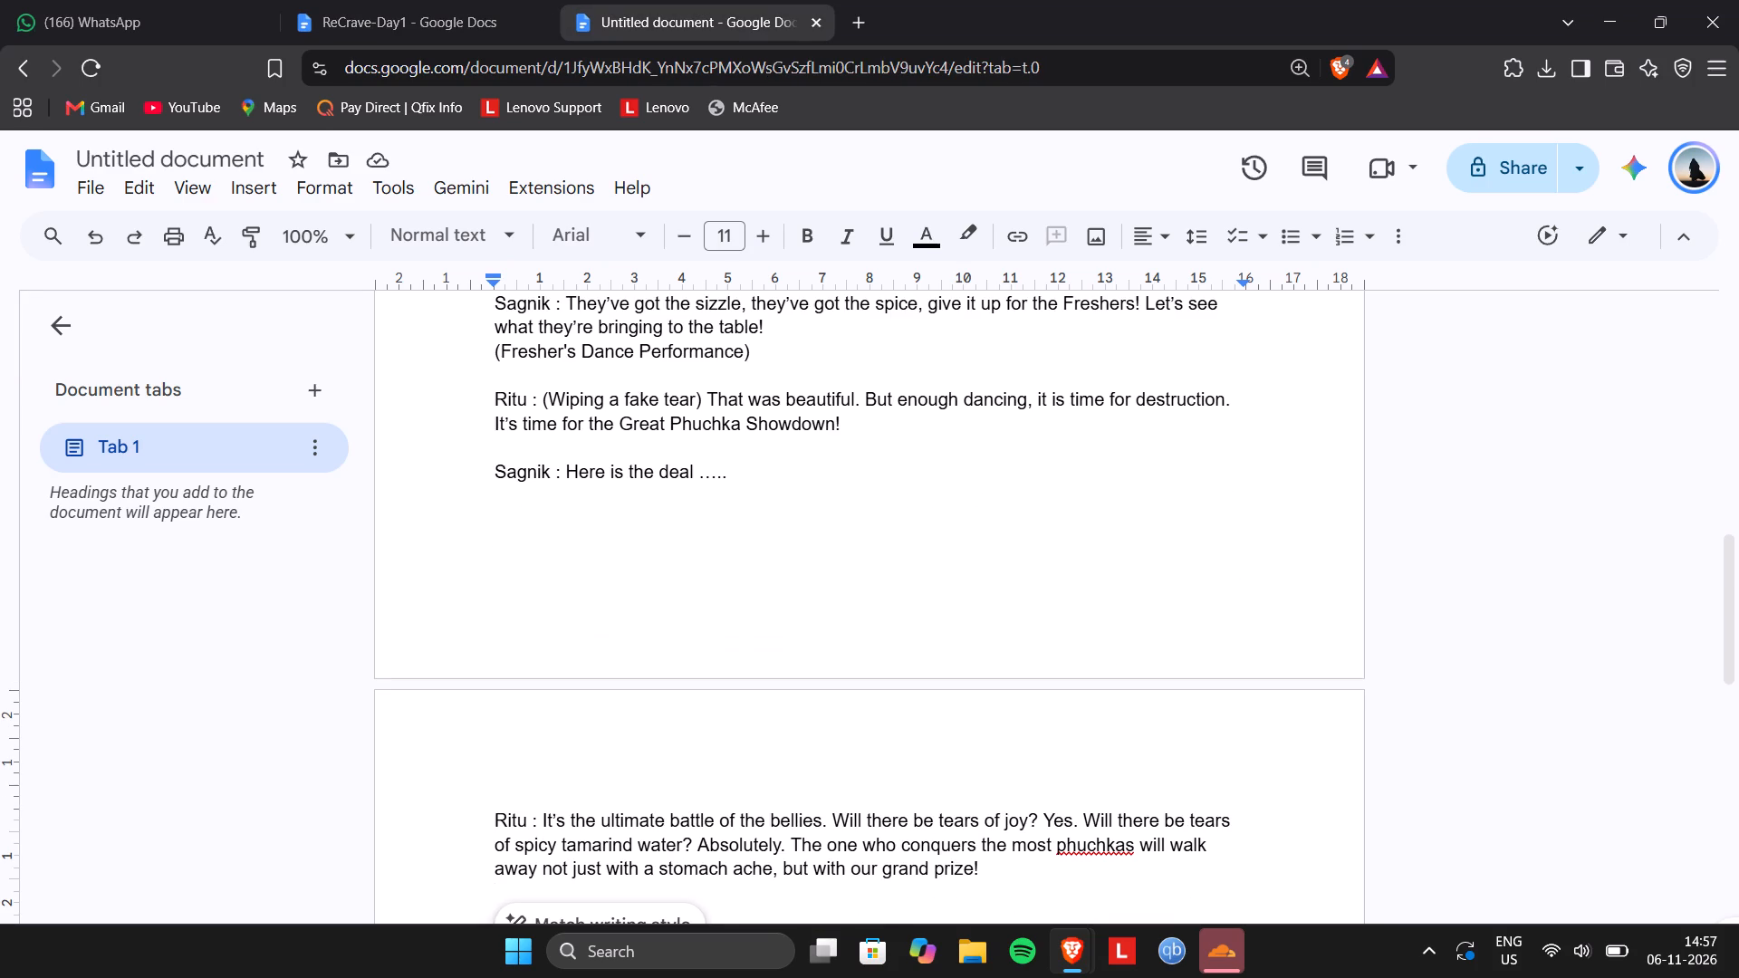
scroll(843, 494, "down", 2)
key("Return")
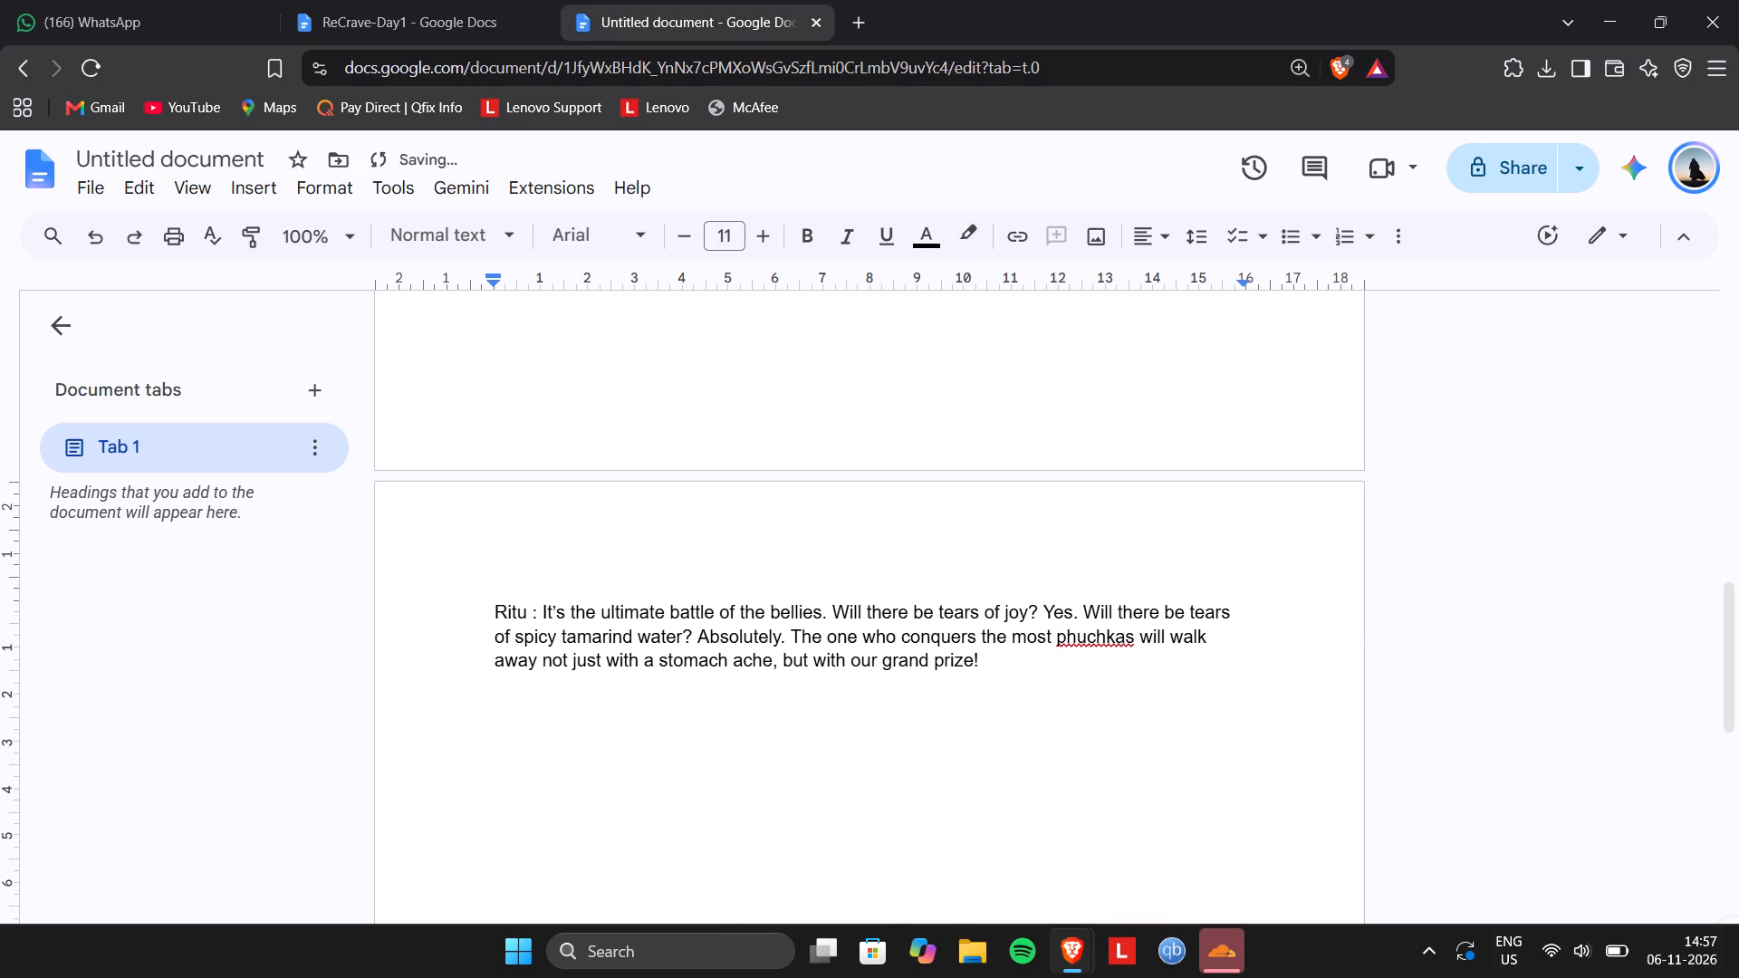
key("ctrl+v")
Copy Sagnik's "Wow. I have never seen human beings" line from ReCrave-Day1 to the end of the untitled document, below "(Phuchka competition chaos unfolds)".
left_click(351, 0)
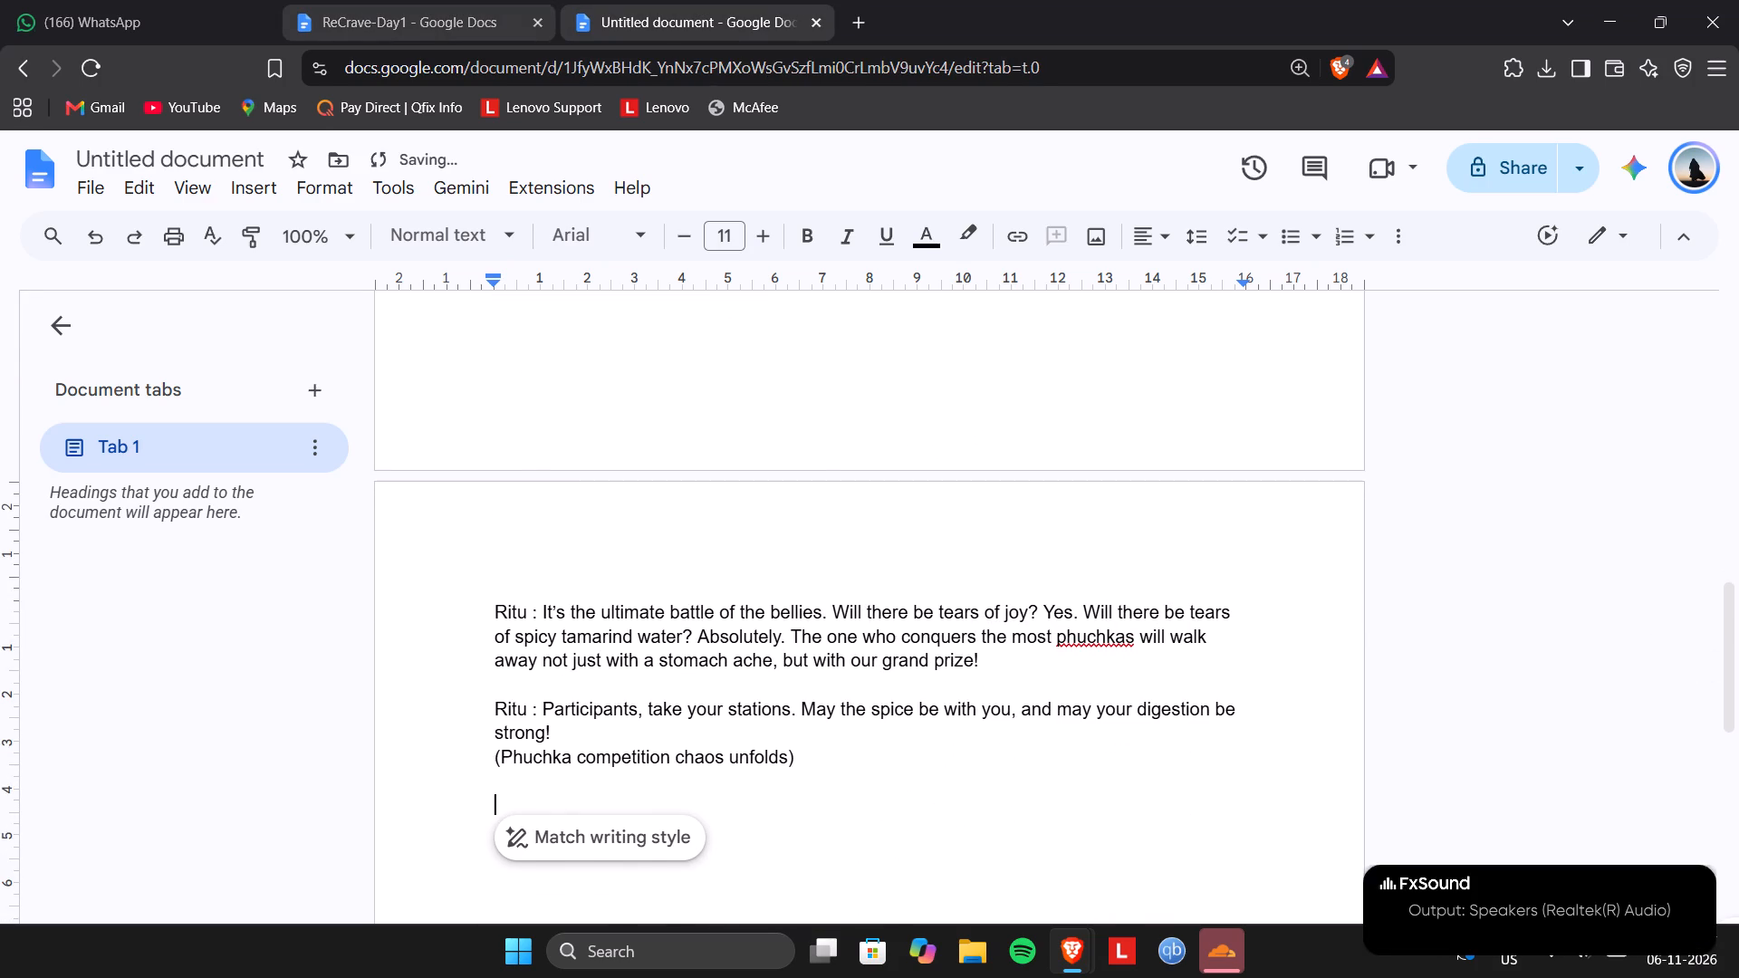
left_click(1003, 691)
scroll(1003, 691, "down", 1)
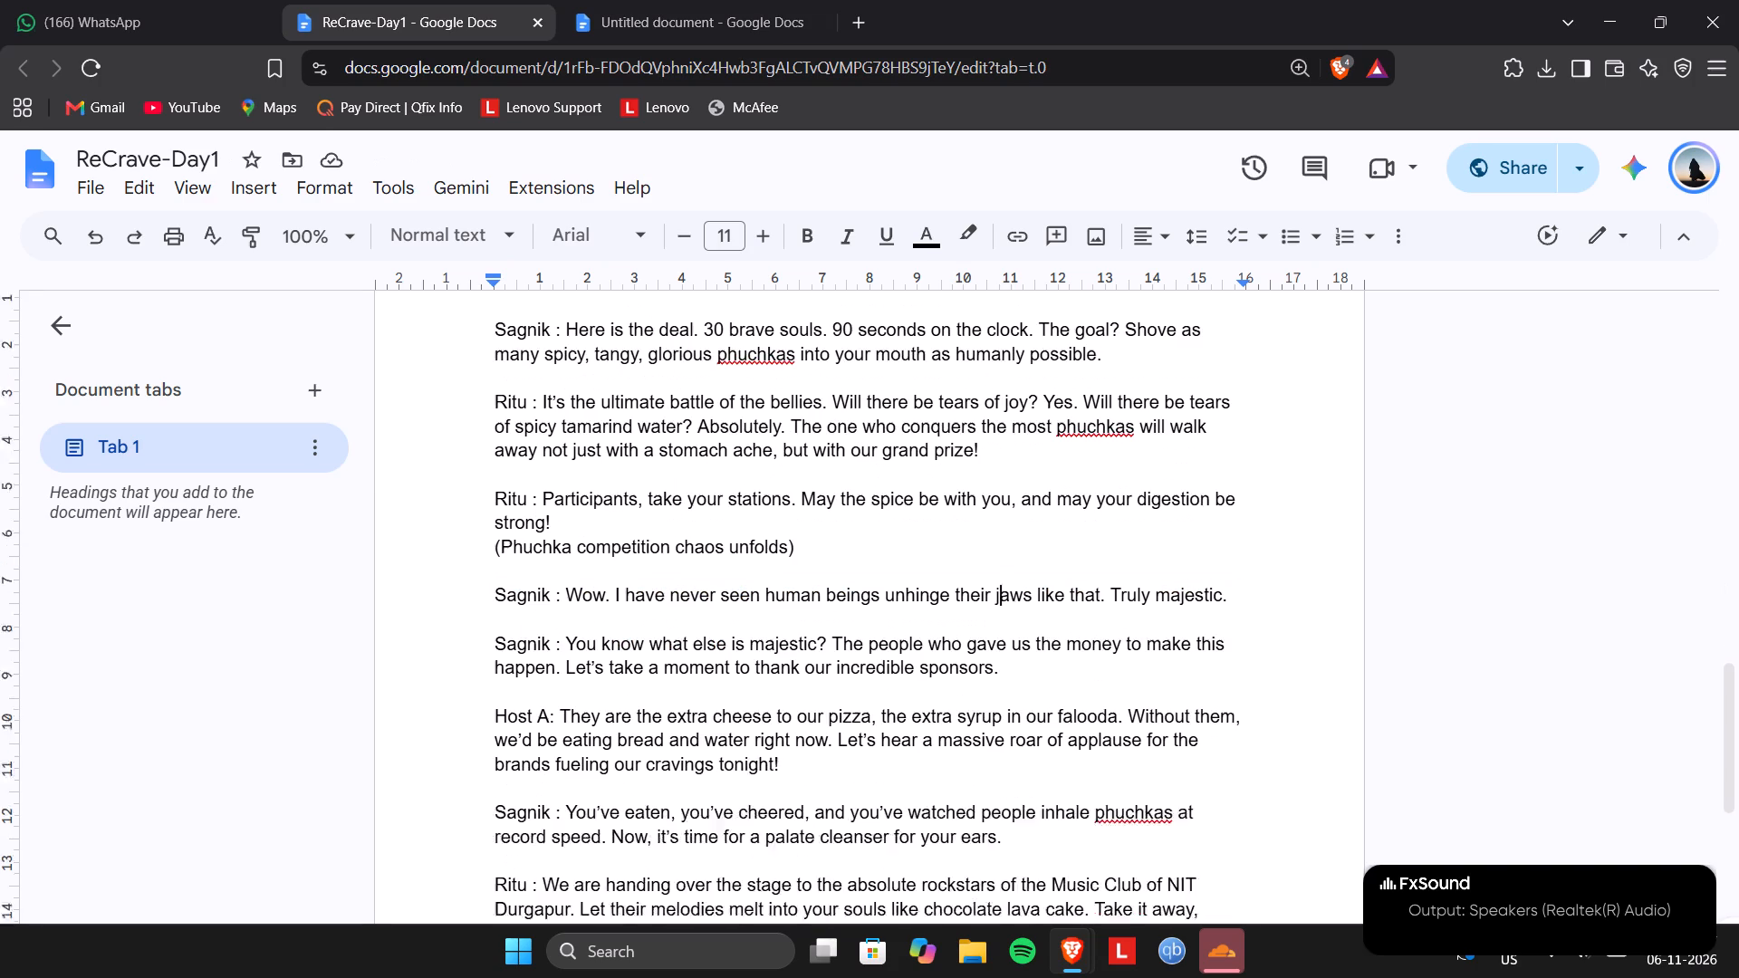
scroll(1003, 691, "down", 1)
left_click_drag(496, 559, 512, 559)
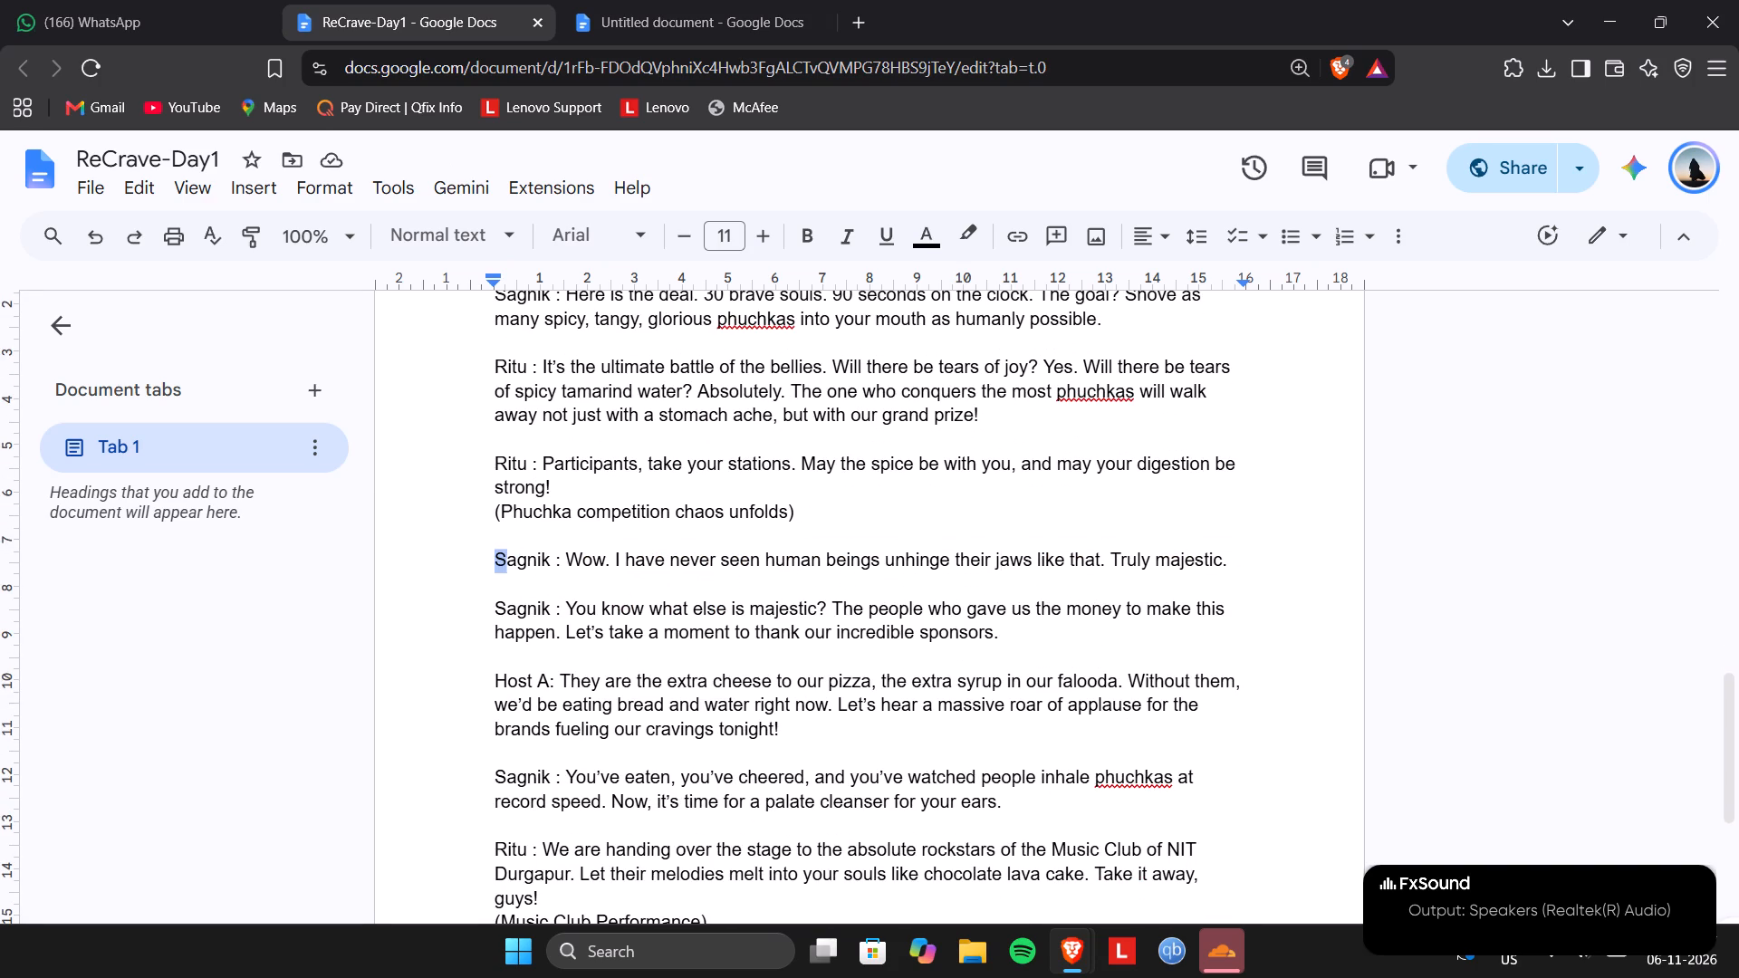
left_click_drag(512, 559, 1243, 577)
key("ctrl+c")
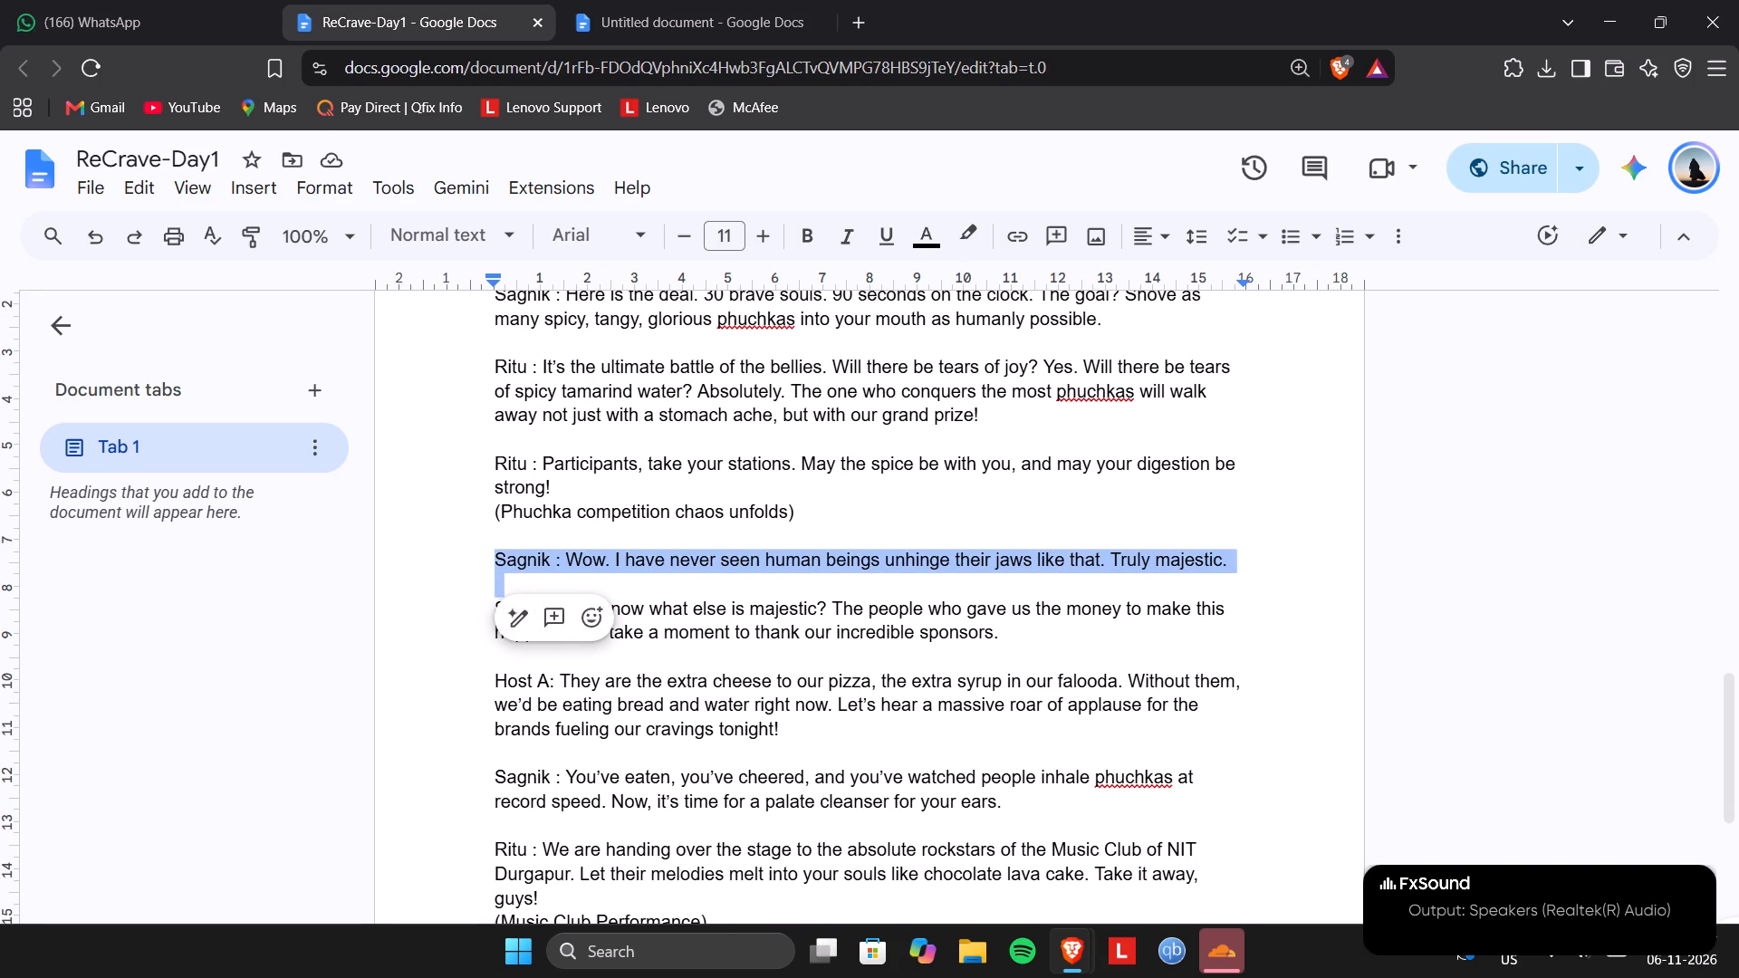
left_click(620, 0)
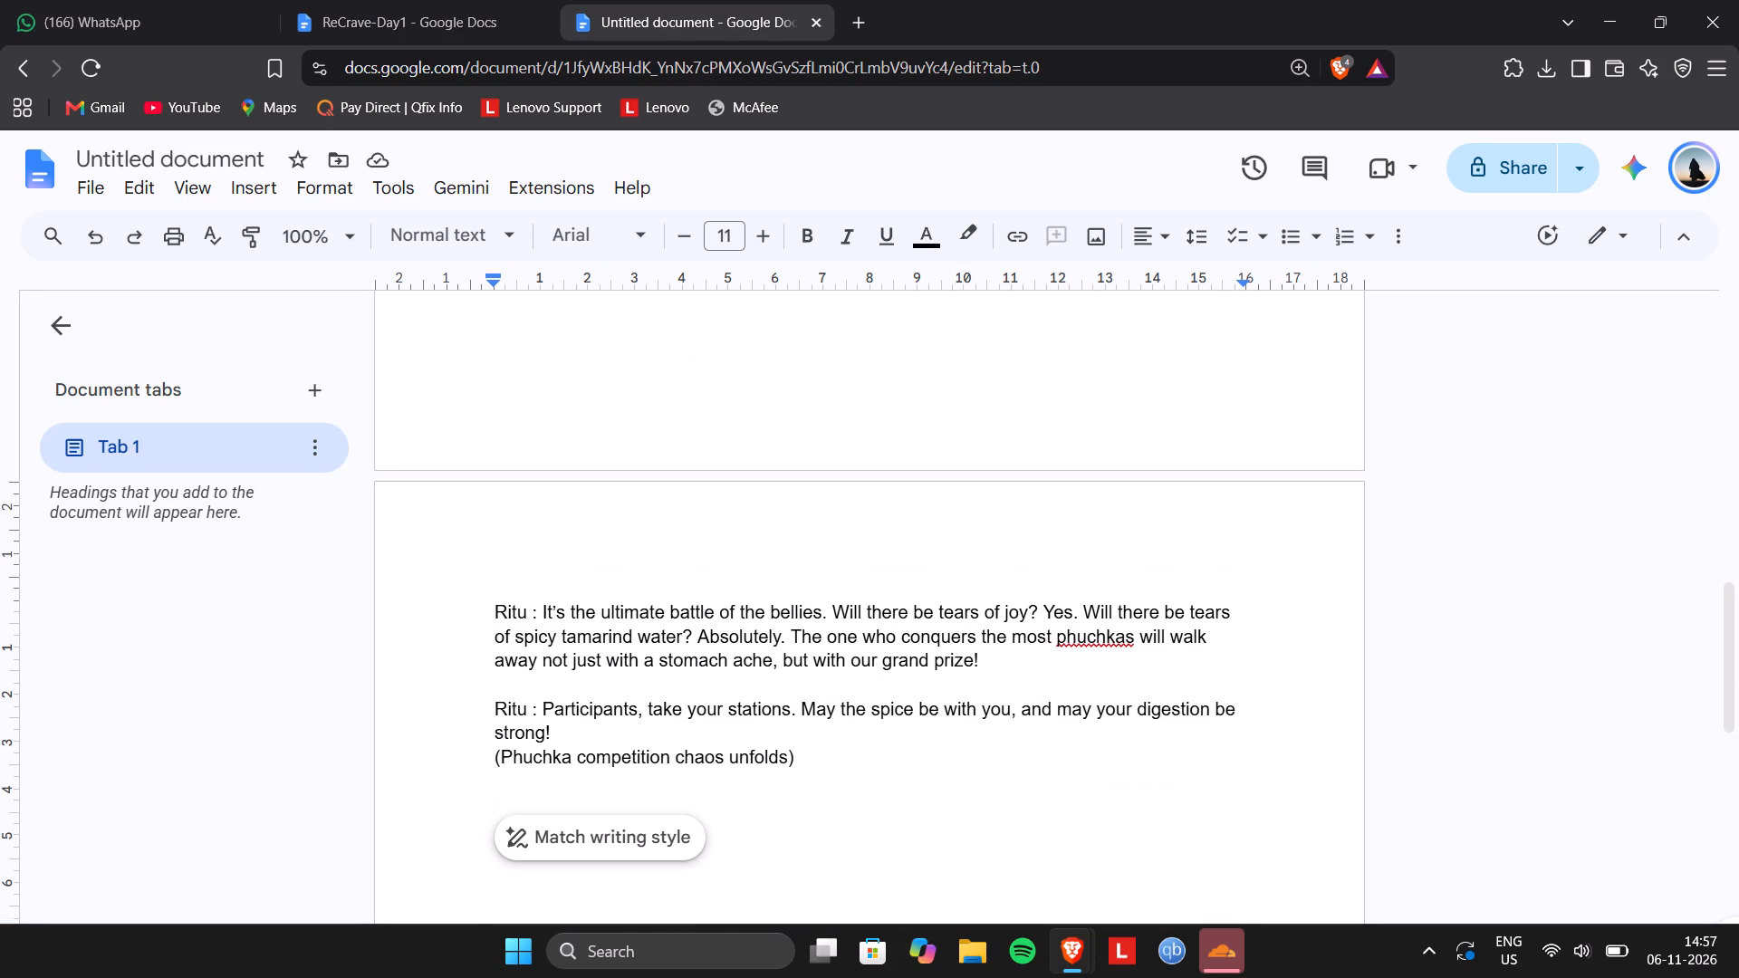
key("ctrl+v")
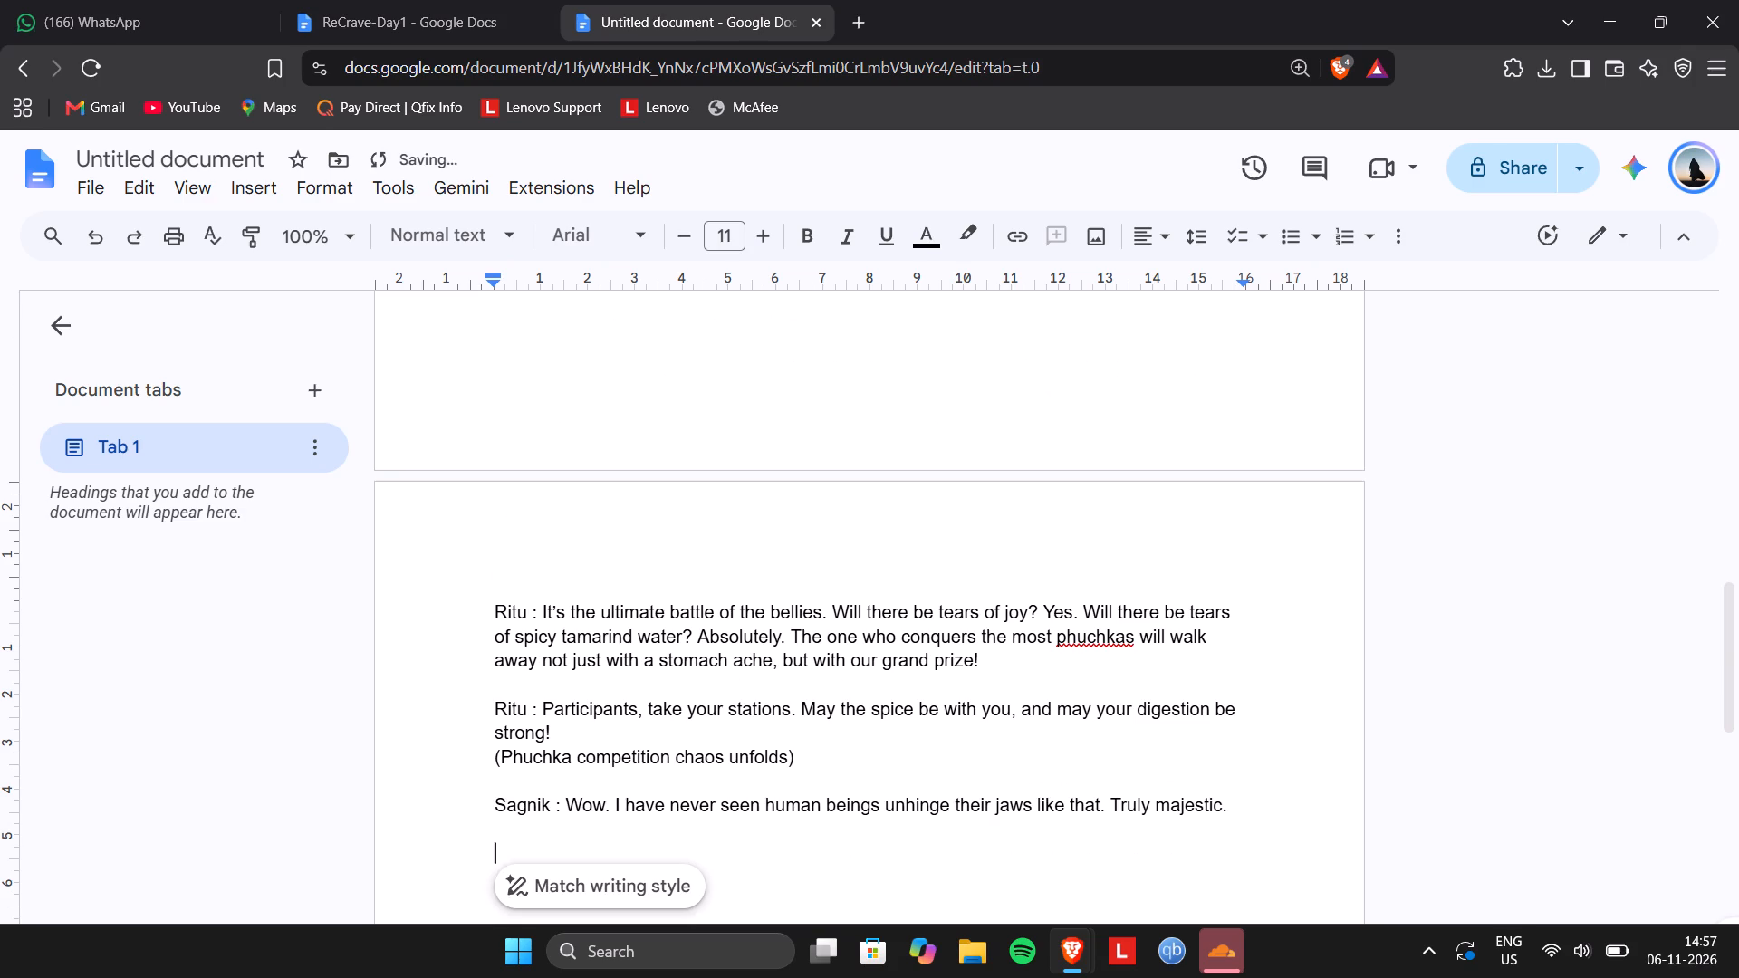
Shorten the pasted Sagnik line to "Wow .....", replacing everything after "Wow" with five dots, and add a blank line below.
left_click(1228, 814)
key("BackSpace")
key("BackSpace")
key("BackSpace")
key("BackSpace")
key("BackSpace")
key("BackSpace")
key("BackSpace")
key("BackSpace")
key("BackSpace")
key("BackSpace")
key("BackSpace")
key("BackSpace")
key("BackSpace")
key("BackSpace")
key("BackSpace")
key("BackSpace")
key("BackSpace")
key("BackSpace")
key("BackSpace")
key("BackSpace")
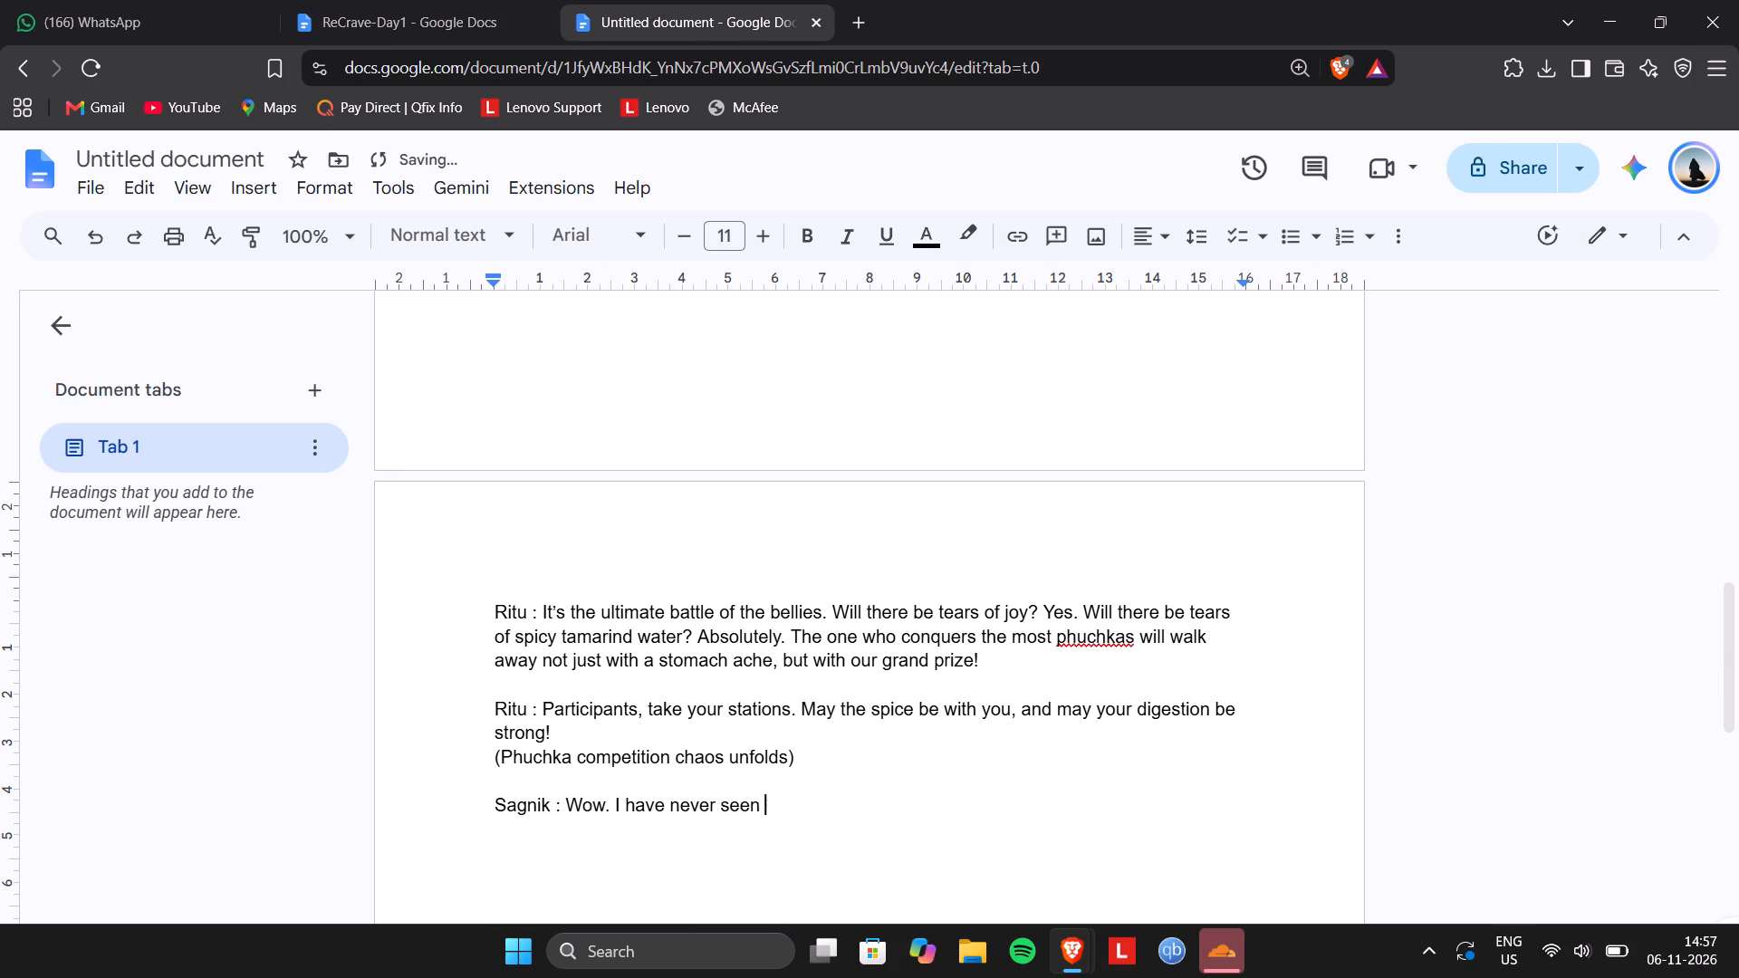
key("BackSpace")
key("space")
type(".....")
key("Return")
key("Return")
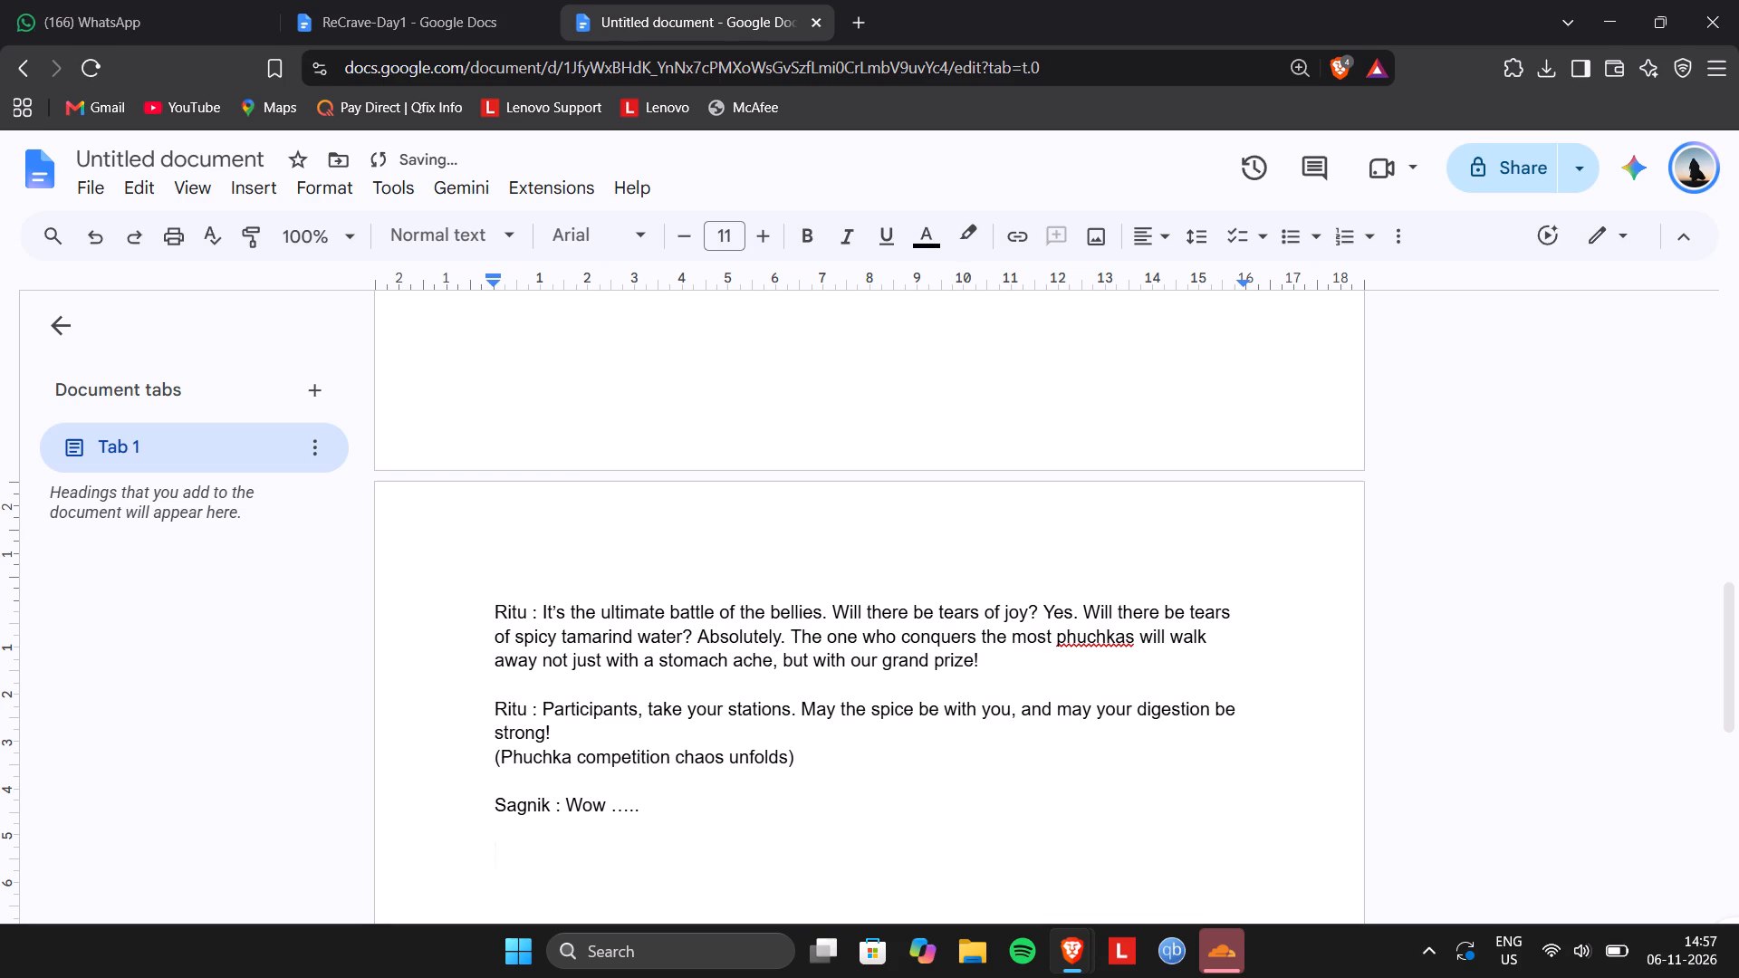
Copy Sagnik's "You know what else is majestic?" line from ReCrave-Day1 into the untitled document, one blank line below "Wow .....".
left_click(399, 0)
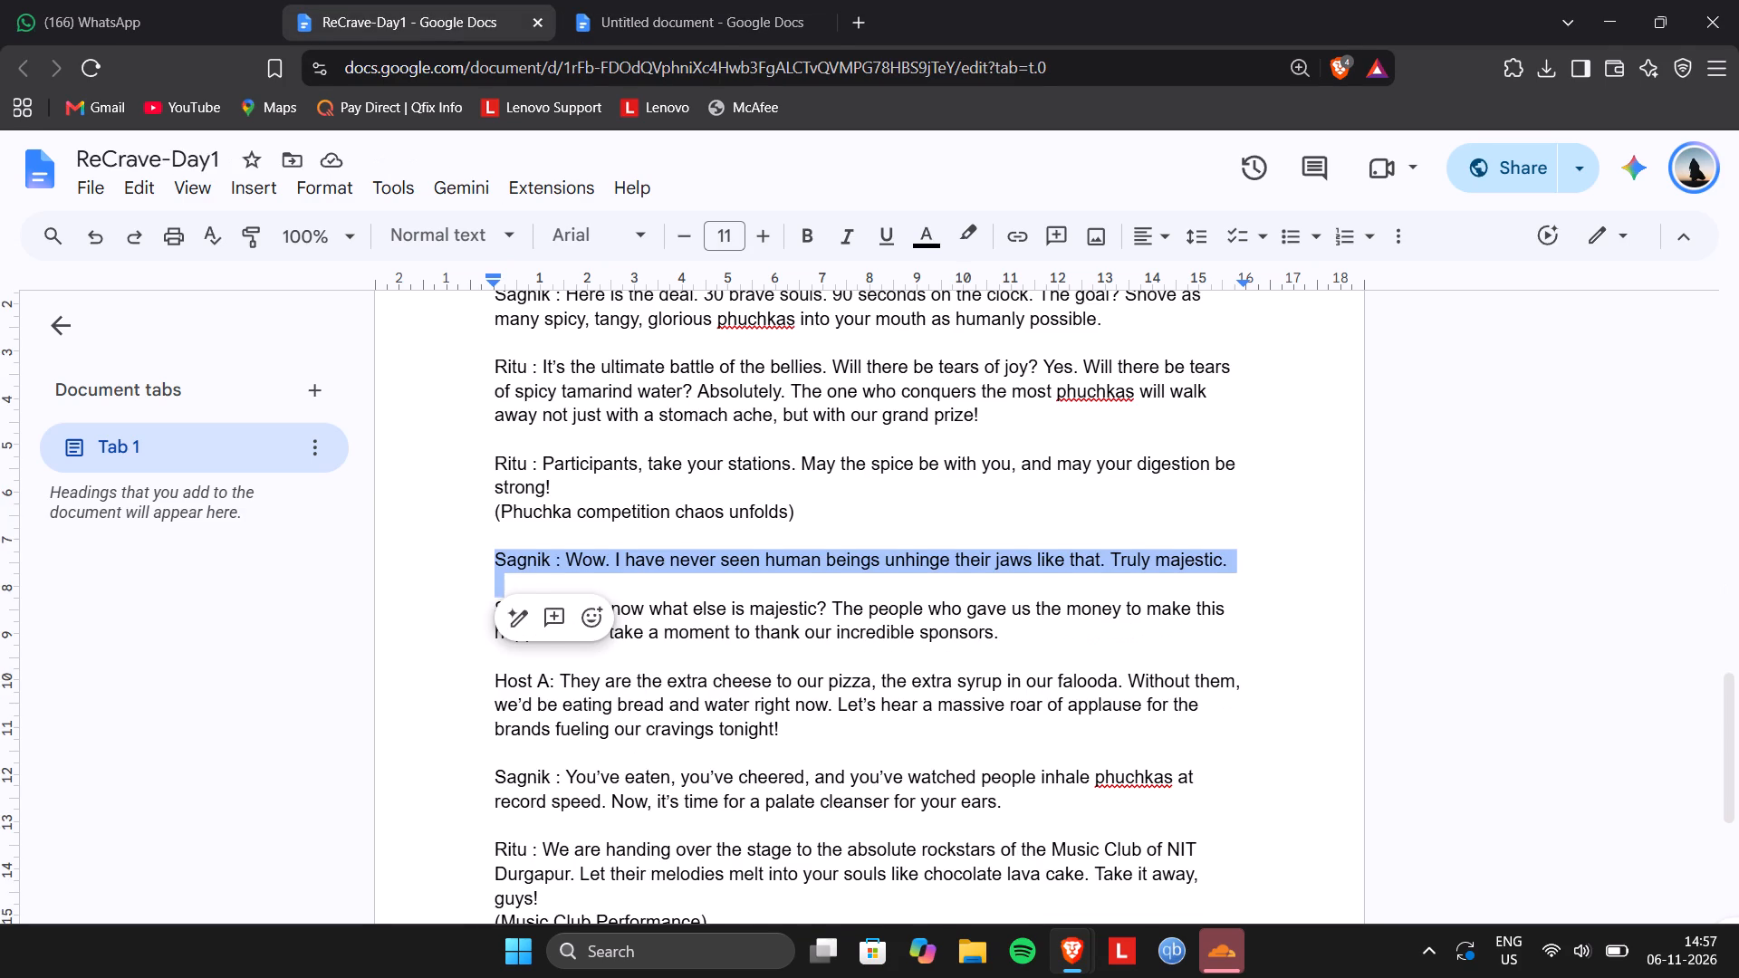
scroll(841, 630, "down", 1)
left_click(841, 630)
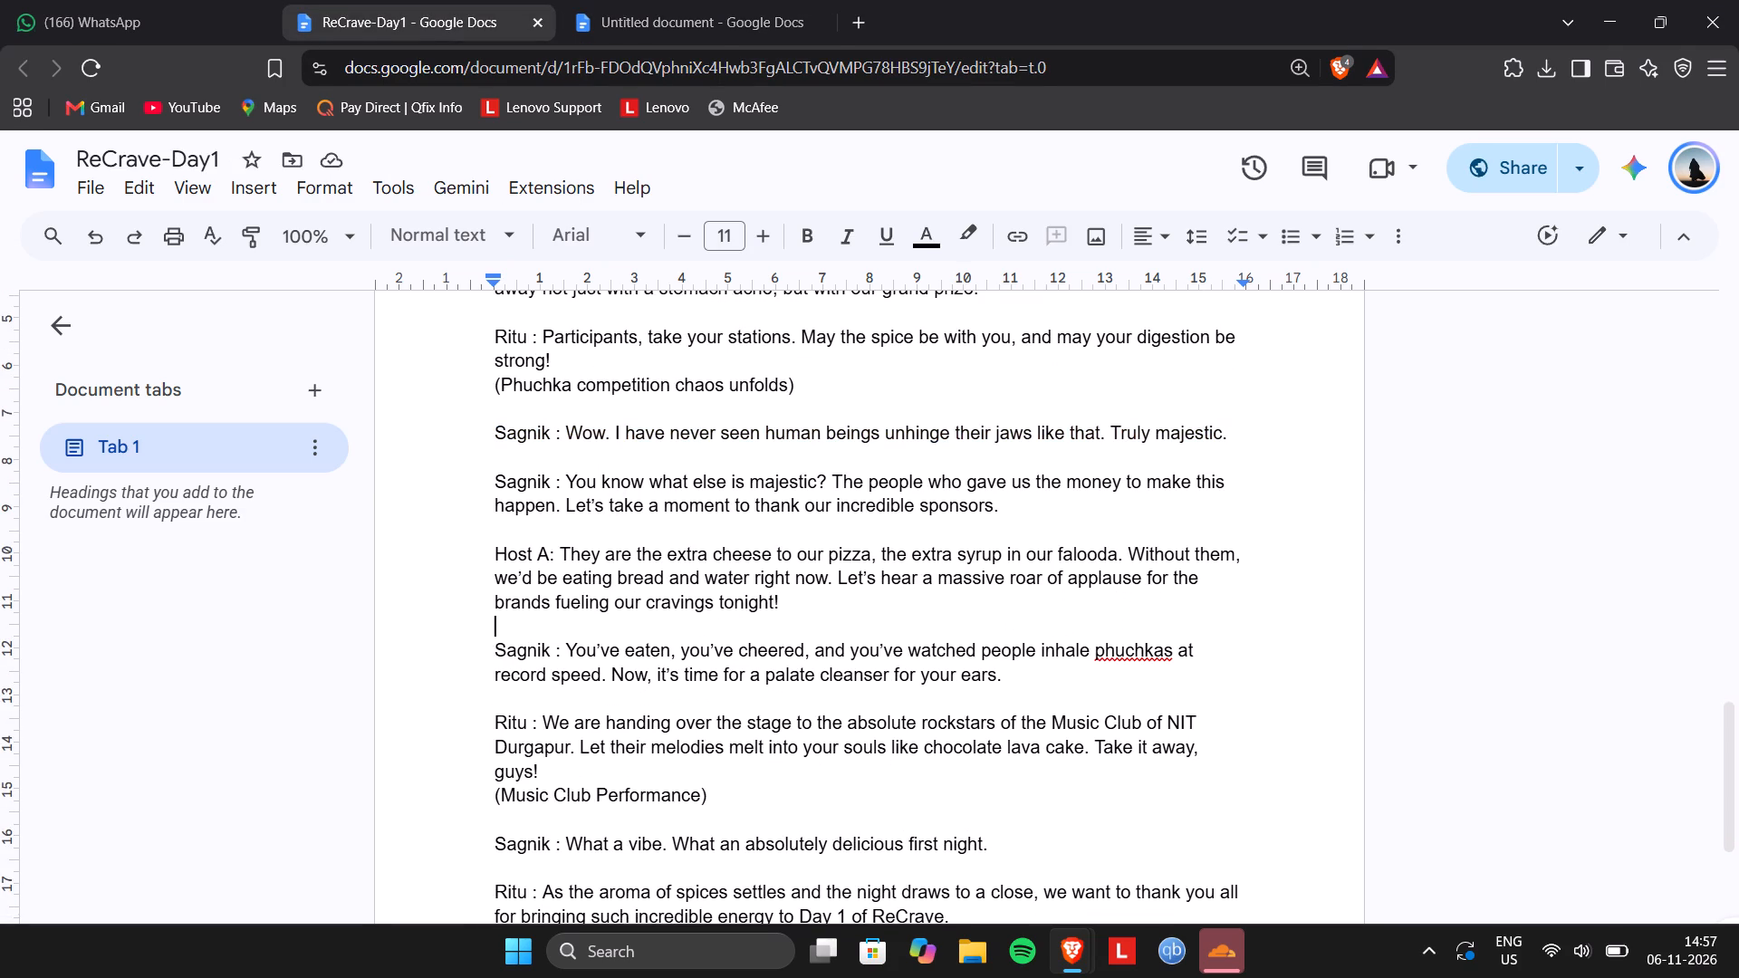
left_click(499, 481)
left_click_drag(664, 478, 695, 483)
left_click_drag(495, 468, 981, 507)
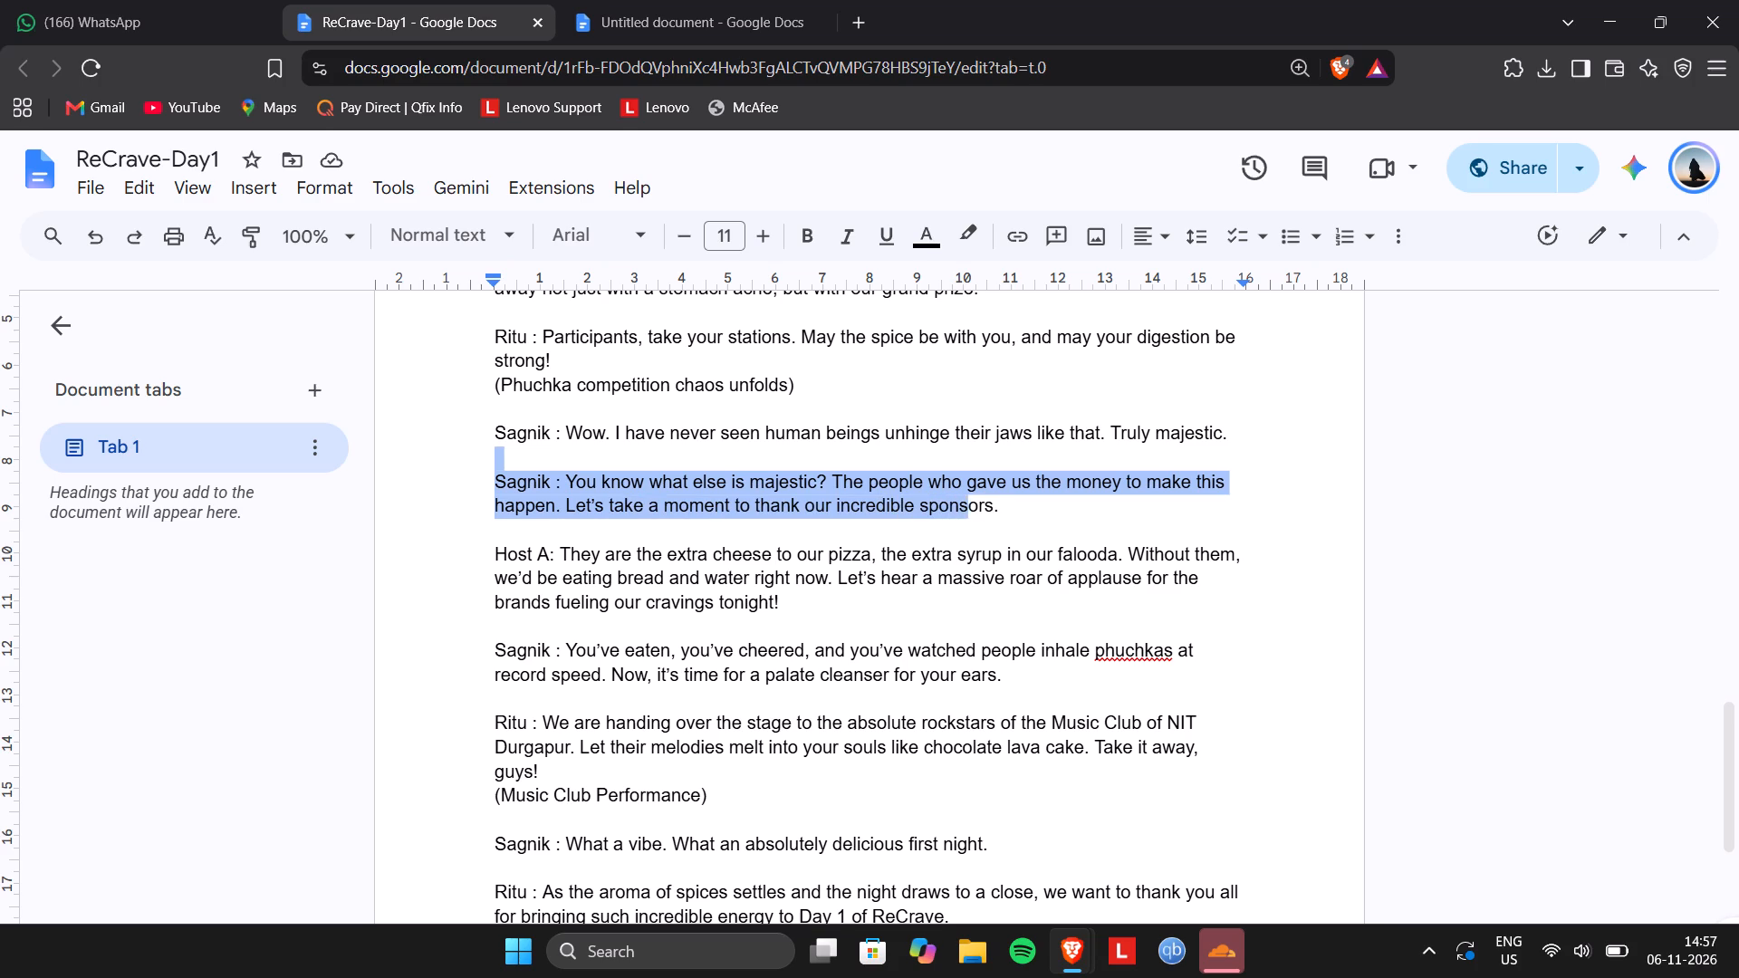
left_click_drag(981, 507, 991, 509)
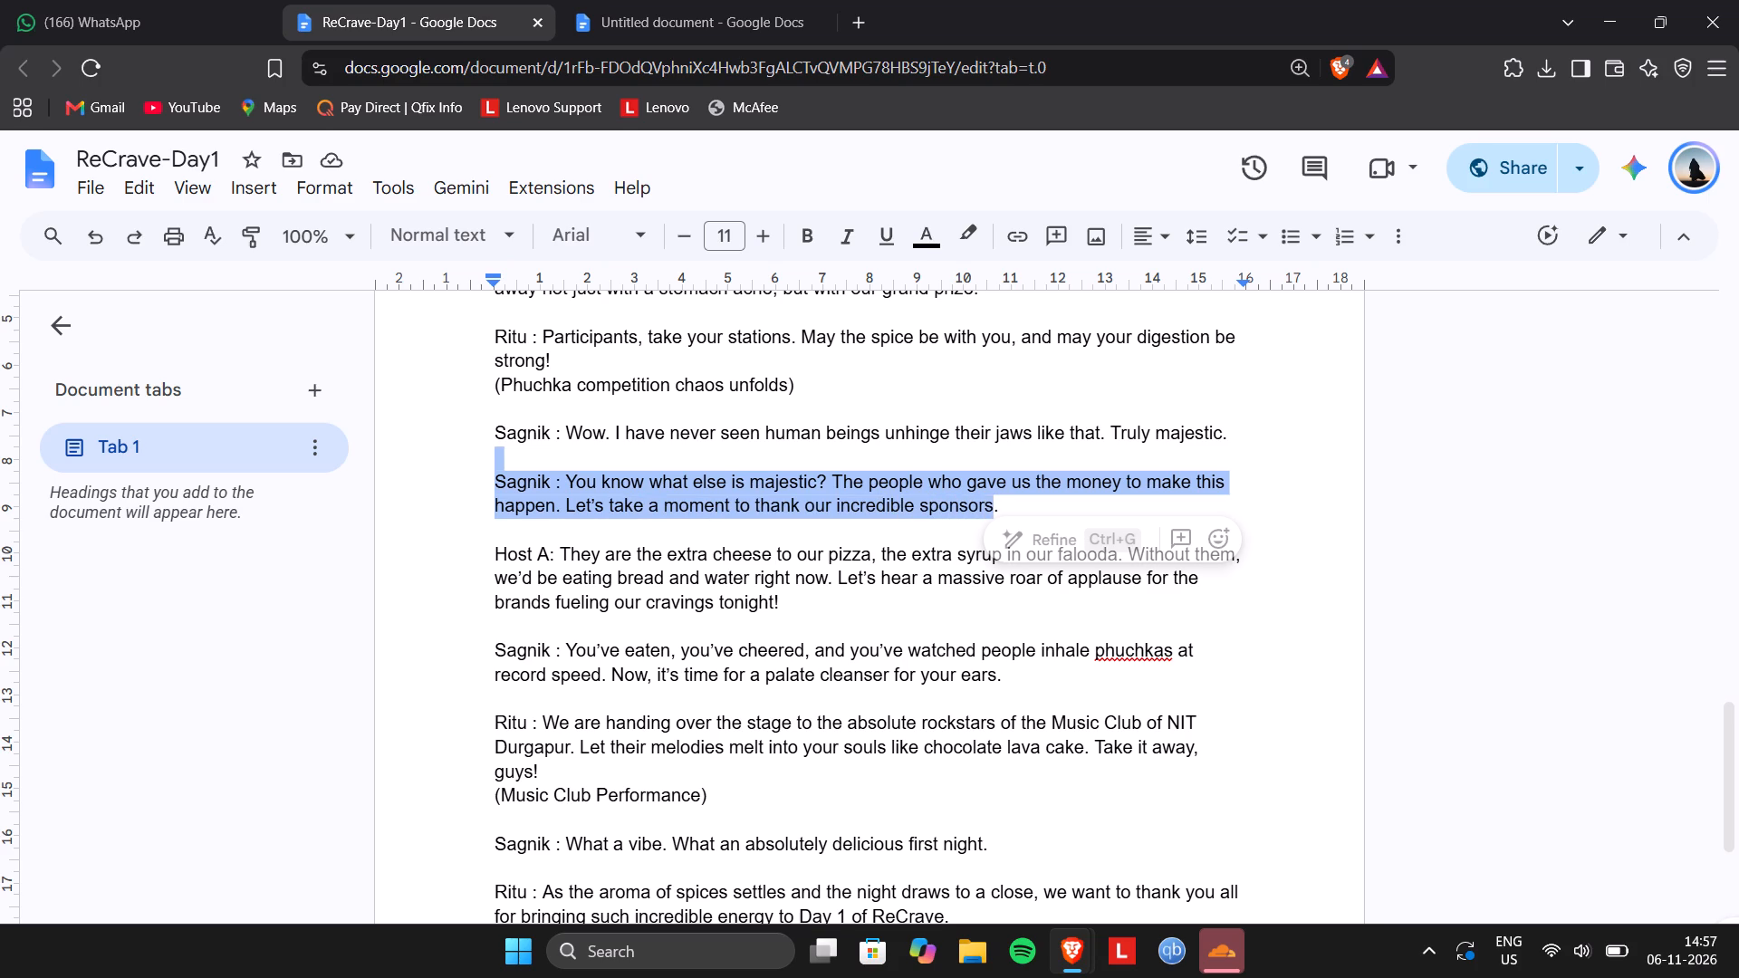
key("ctrl+c")
left_click(764, 0)
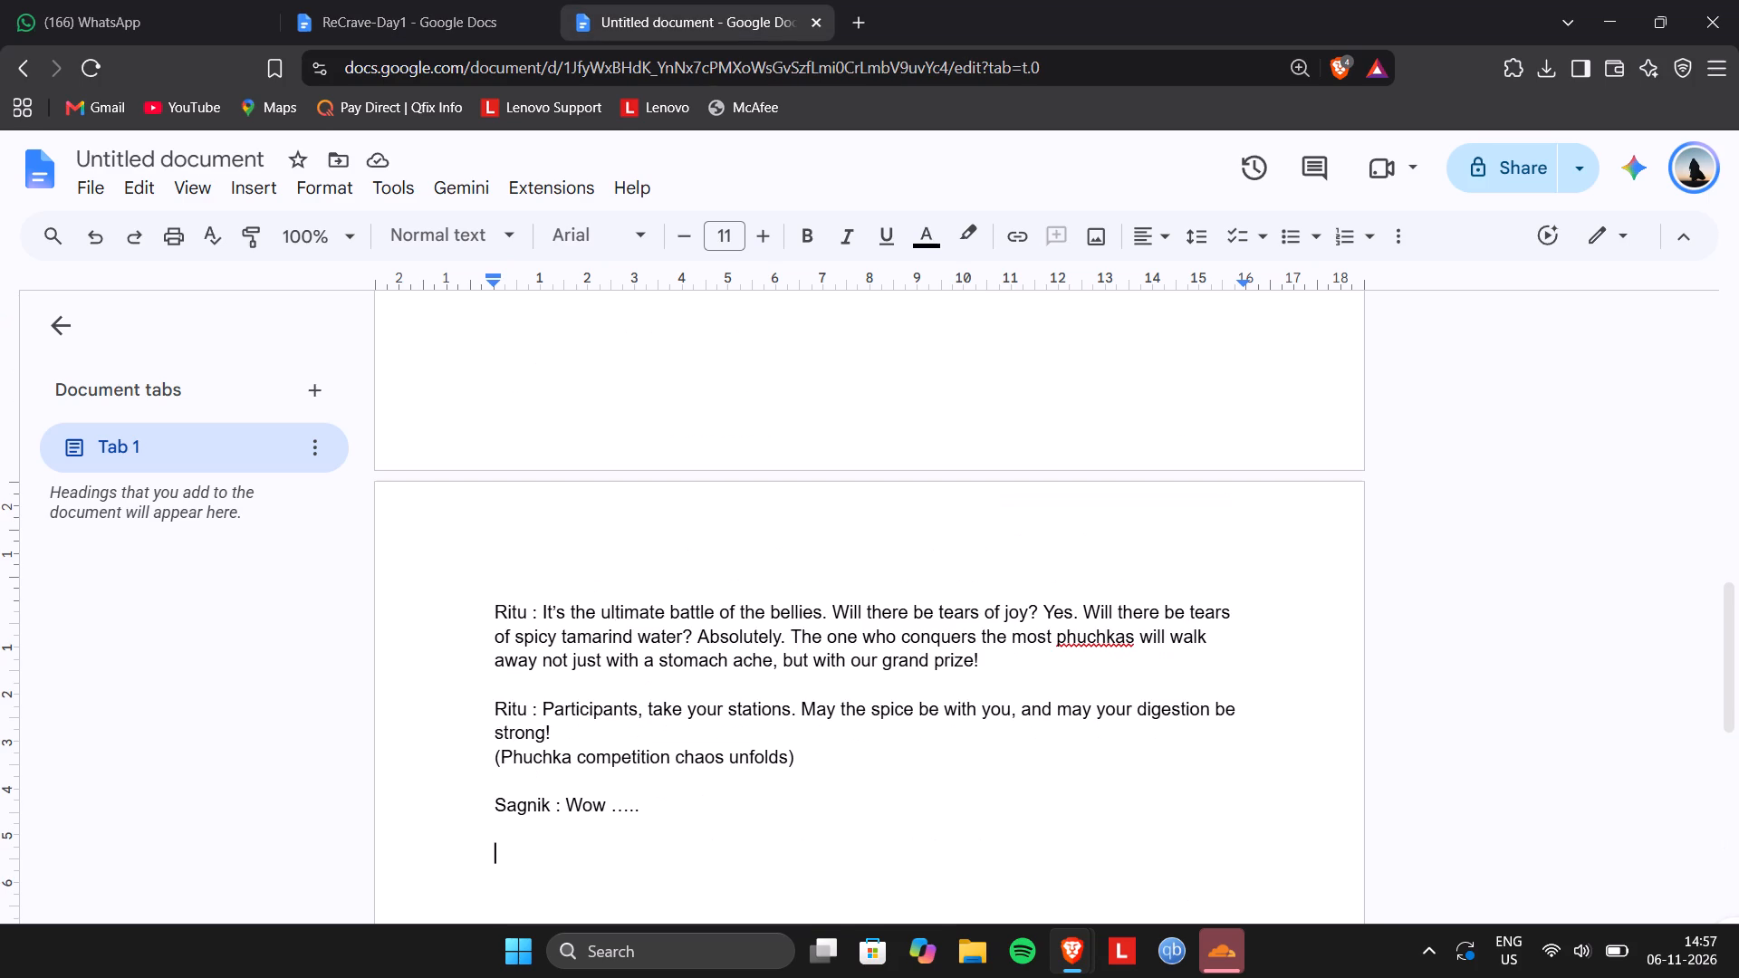
key("ctrl+v")
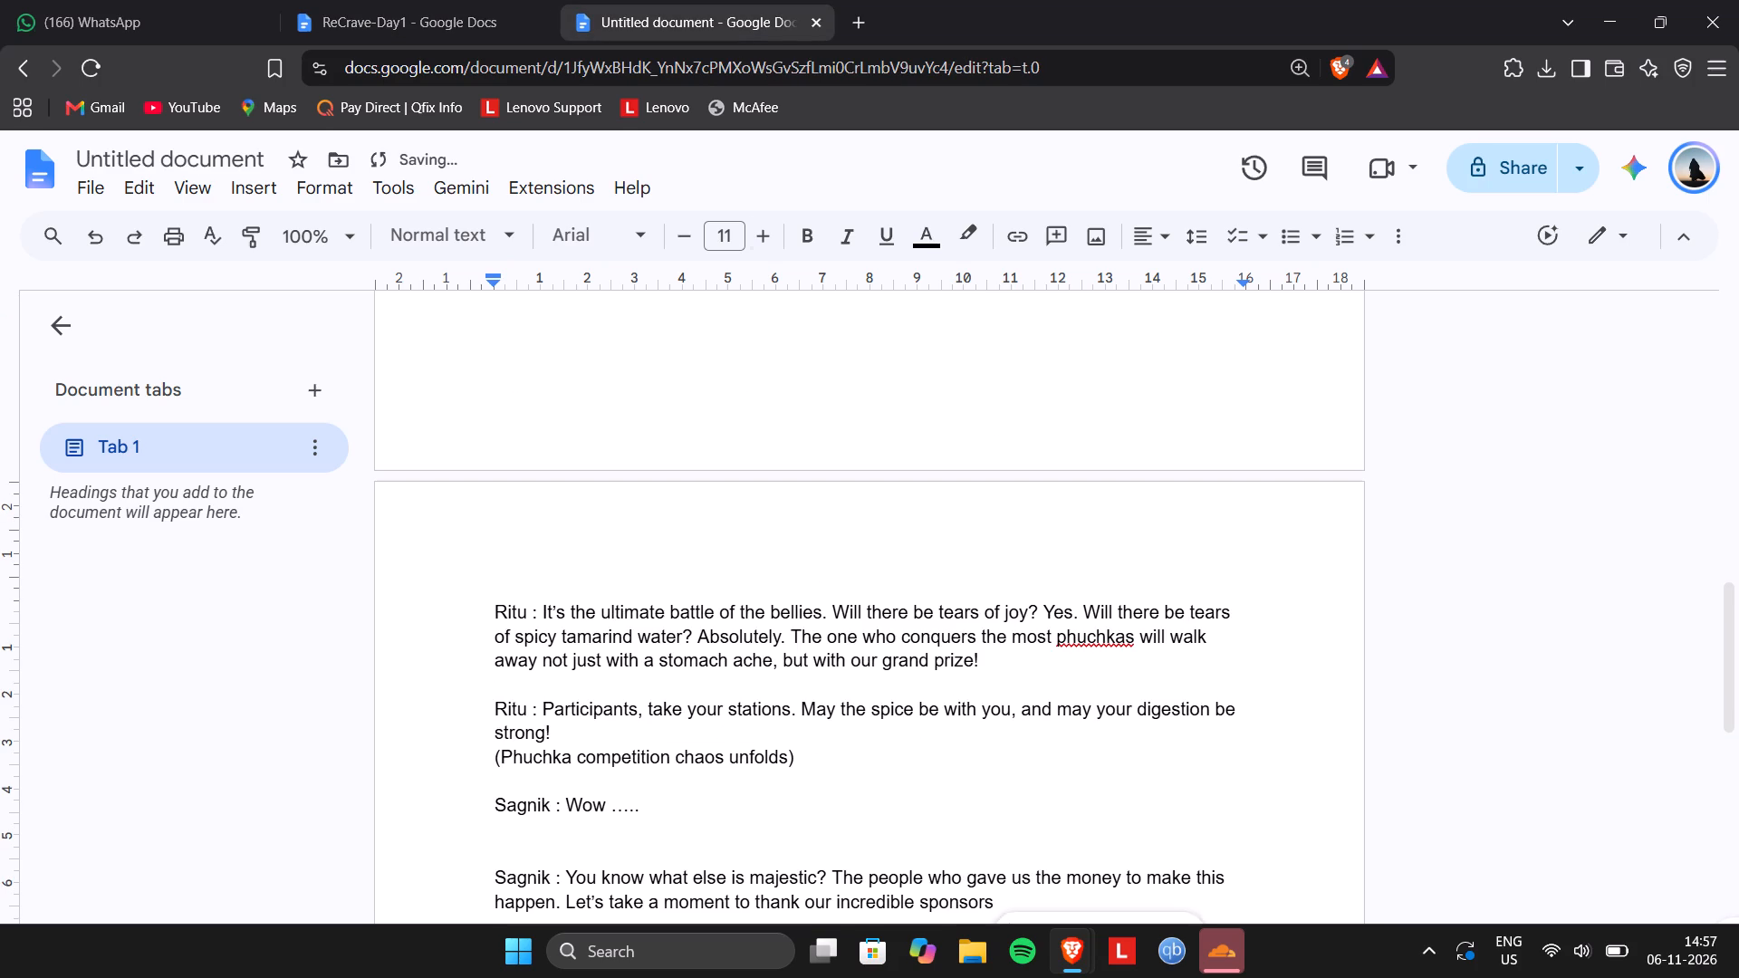
left_click(492, 887)
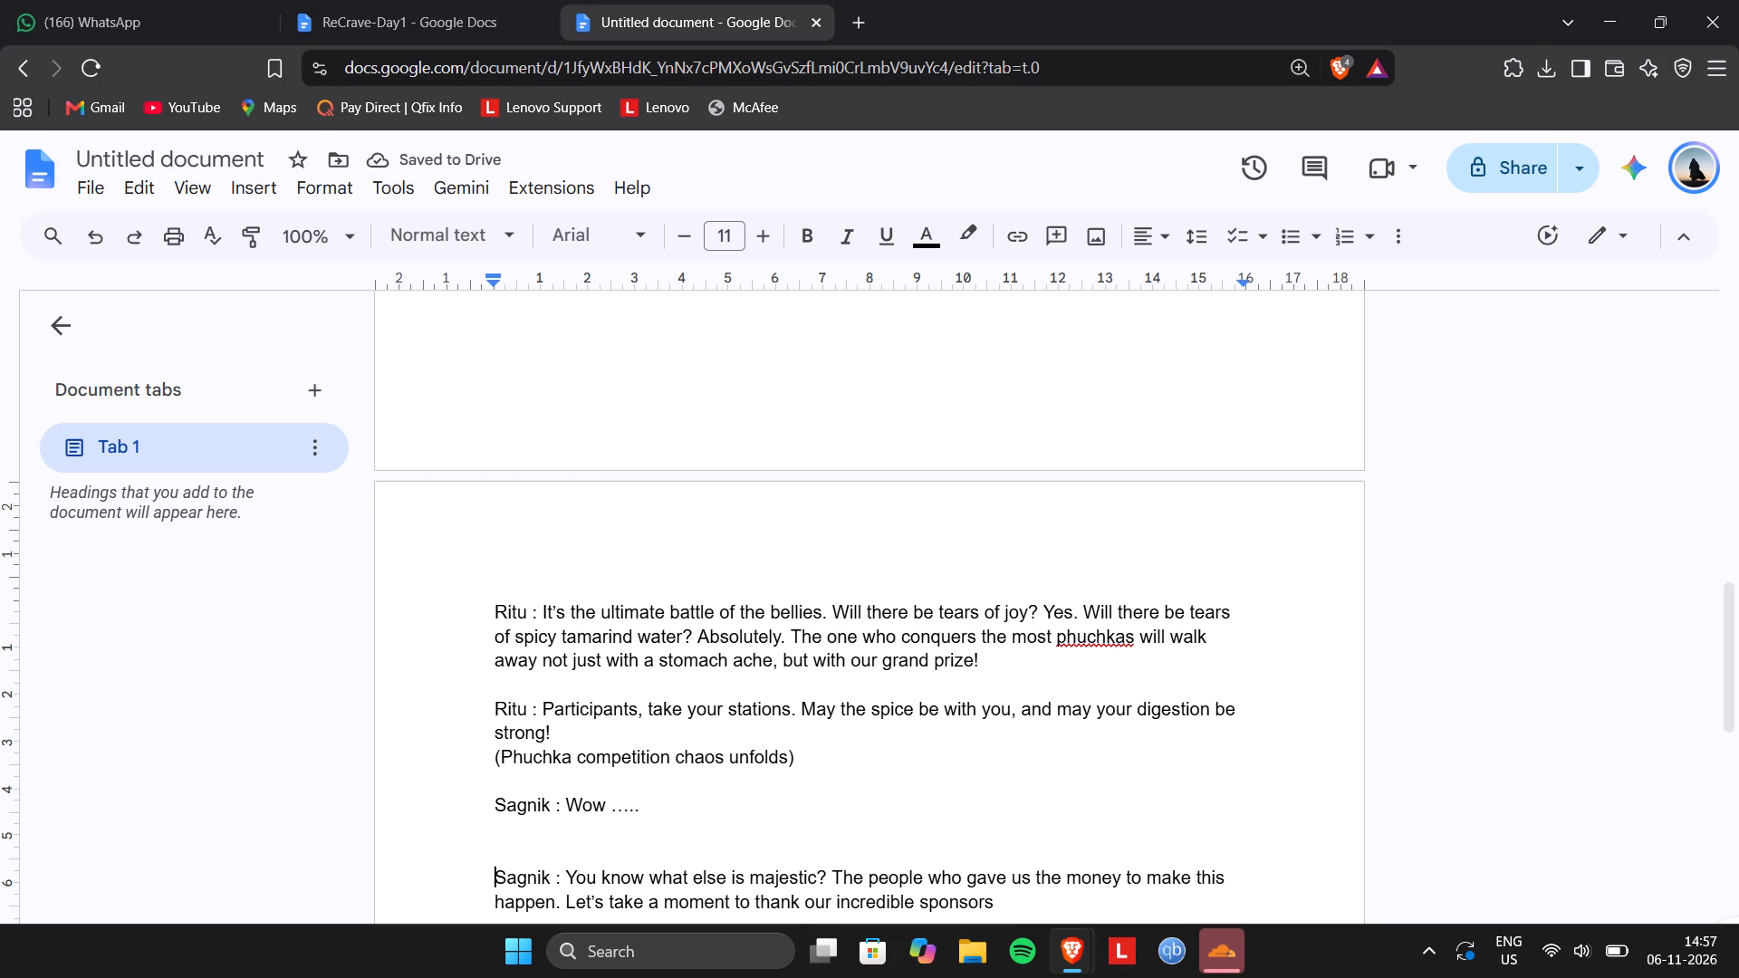
key("BackSpace")
Shorten the pasted Sagnik line to "You know what else .....", replacing the rest of the text with five dots.
scroll(546, 894, "down", 1)
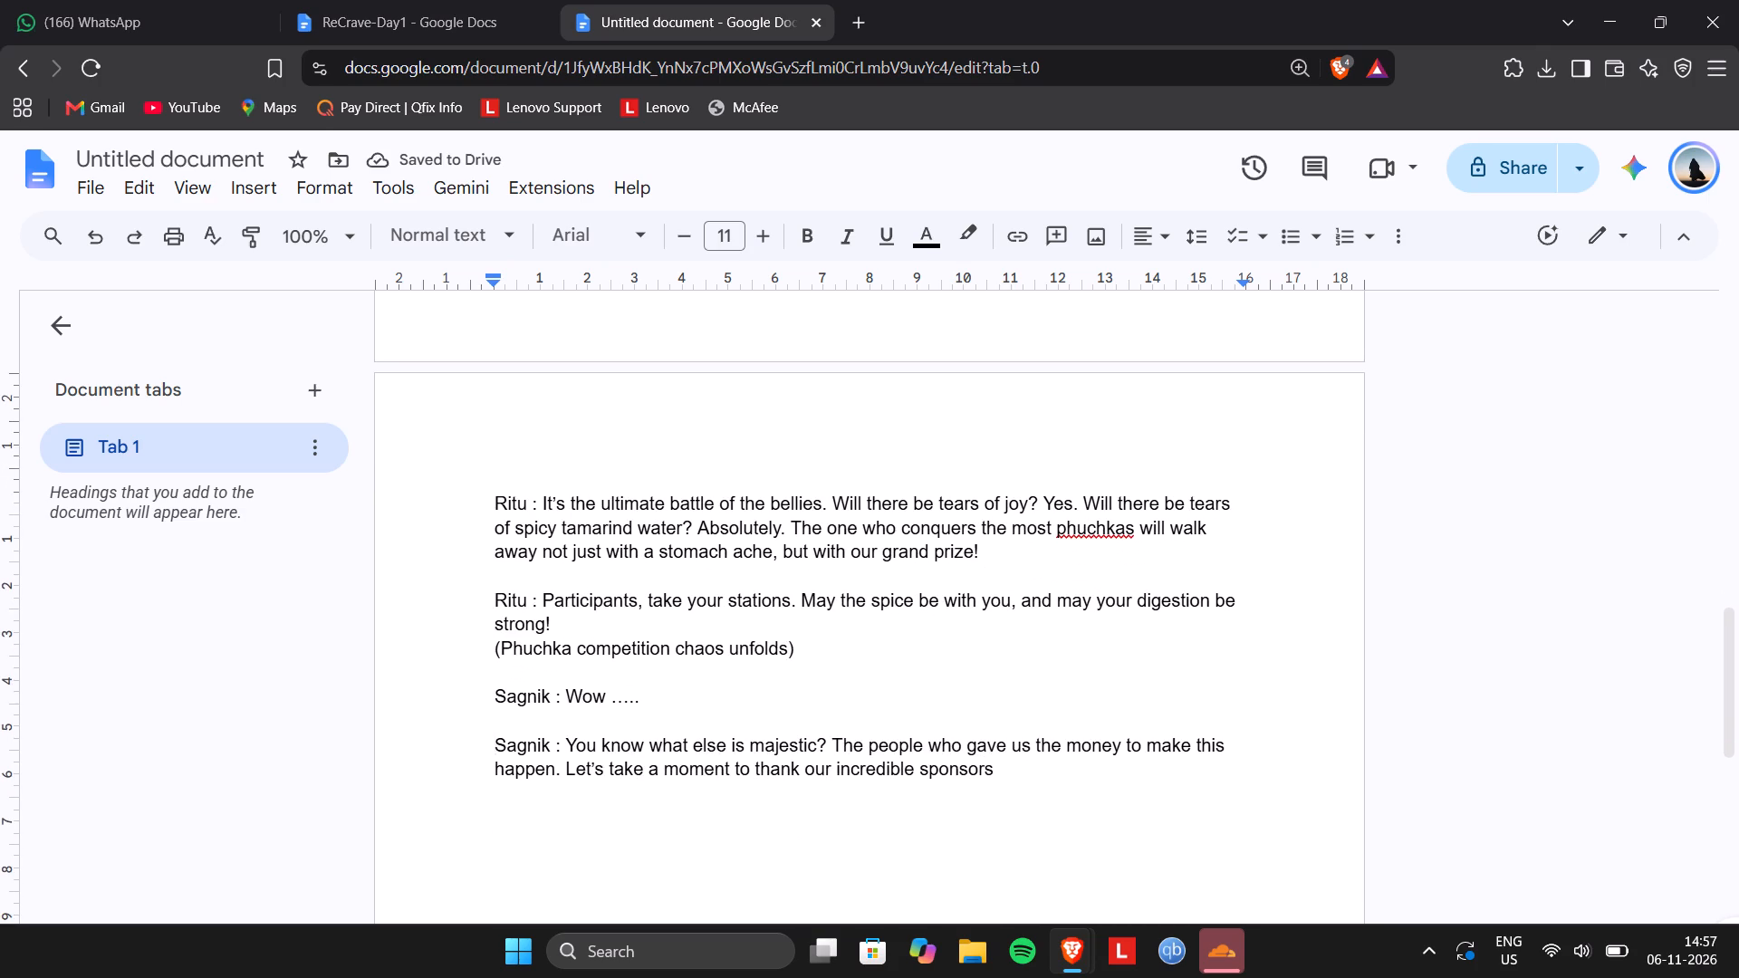
left_click_drag(734, 744, 883, 781)
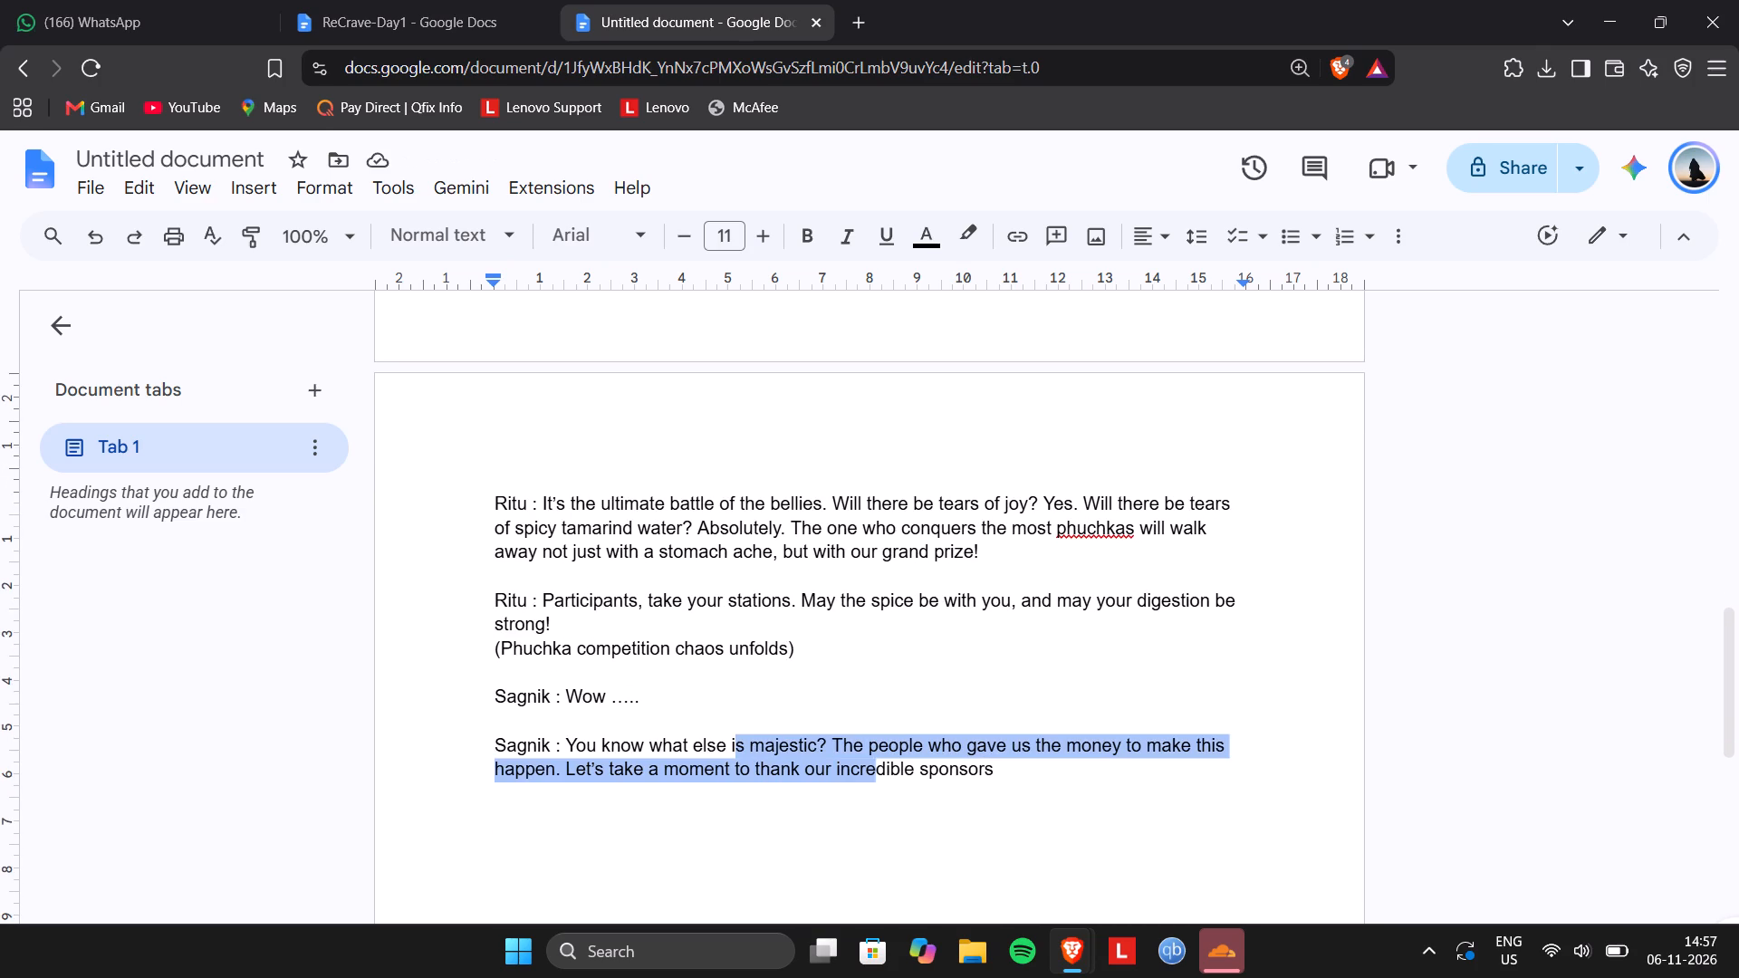
left_click_drag(883, 781, 1031, 770)
key("BackSpace")
key("BackSpace")
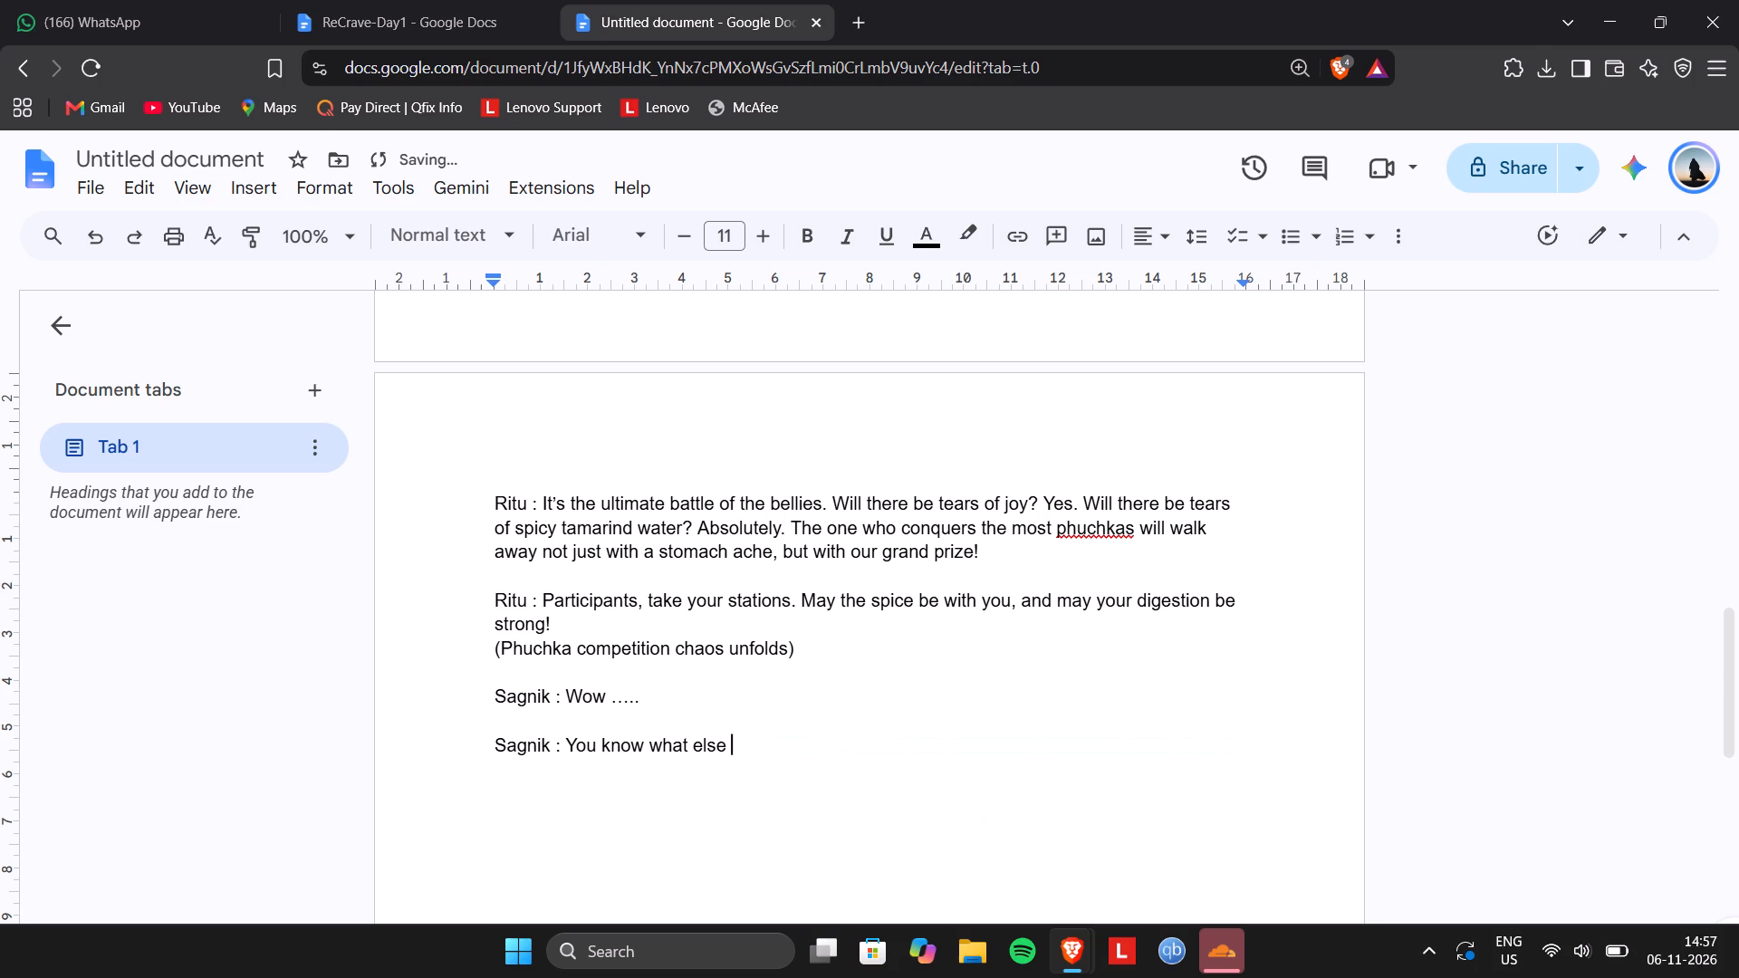
type(".....")
In ReCrave-Day1, change the speaker label "Host A" to "Ritu" on the "They are the extra cheese to our pizza" paragraph.
left_click(437, 0)
left_click(686, 592)
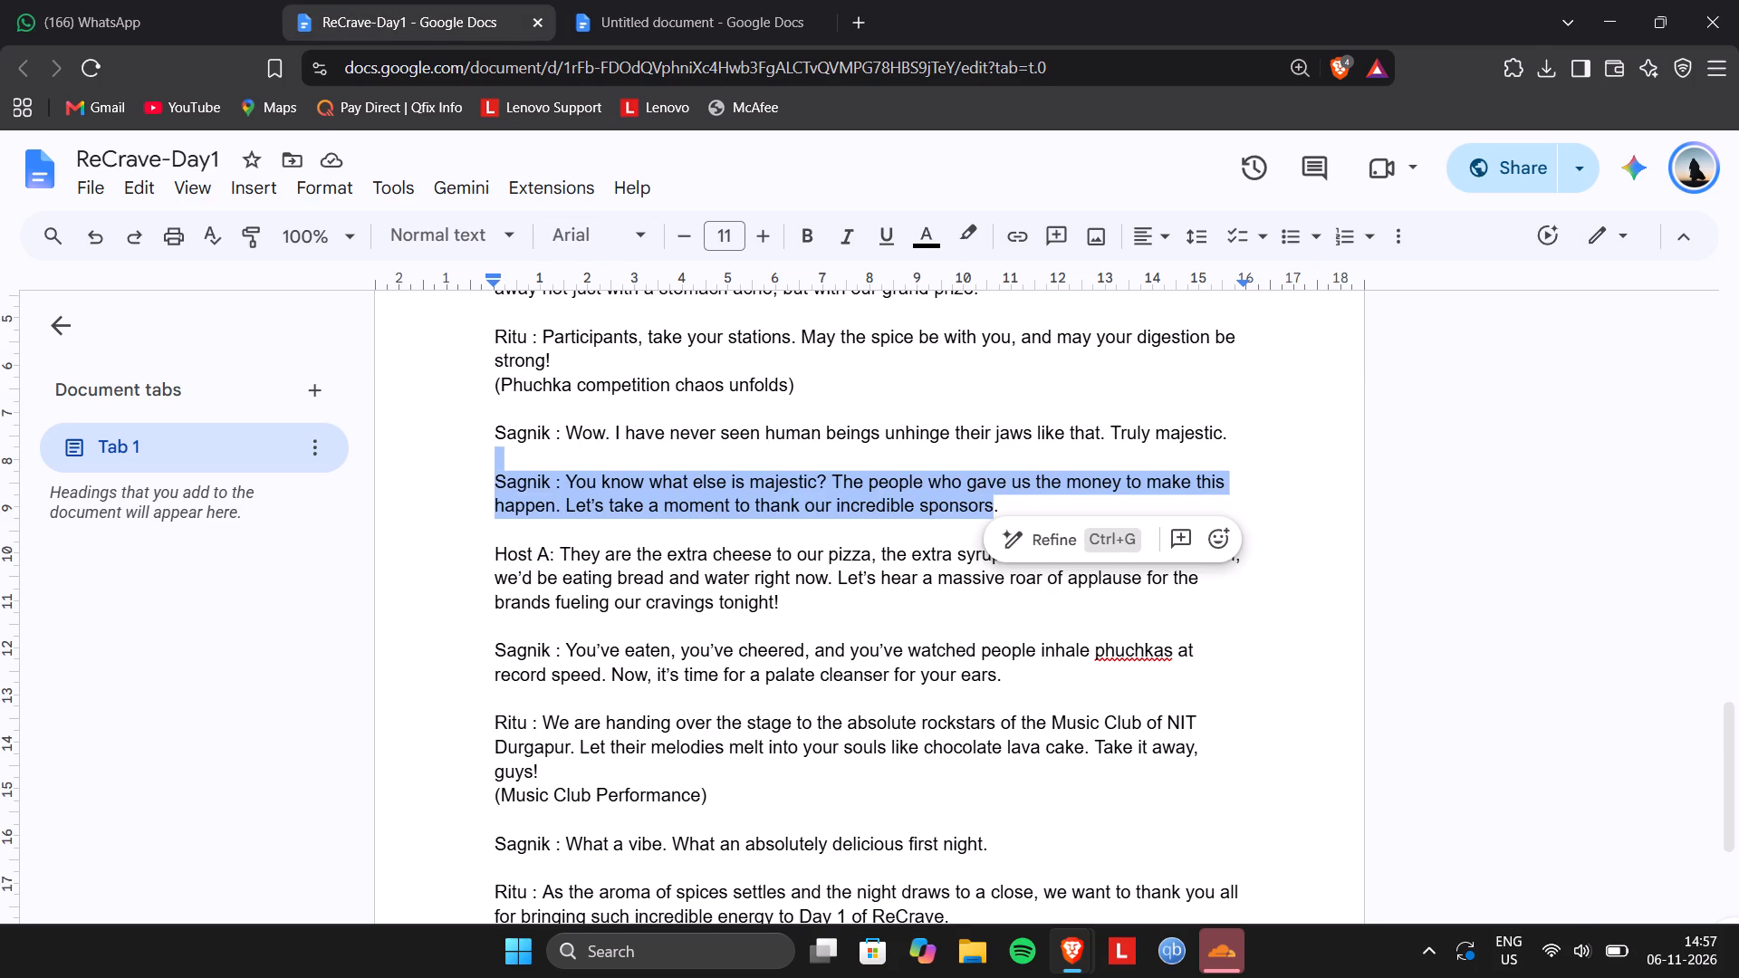
scroll(686, 592, "down", 1)
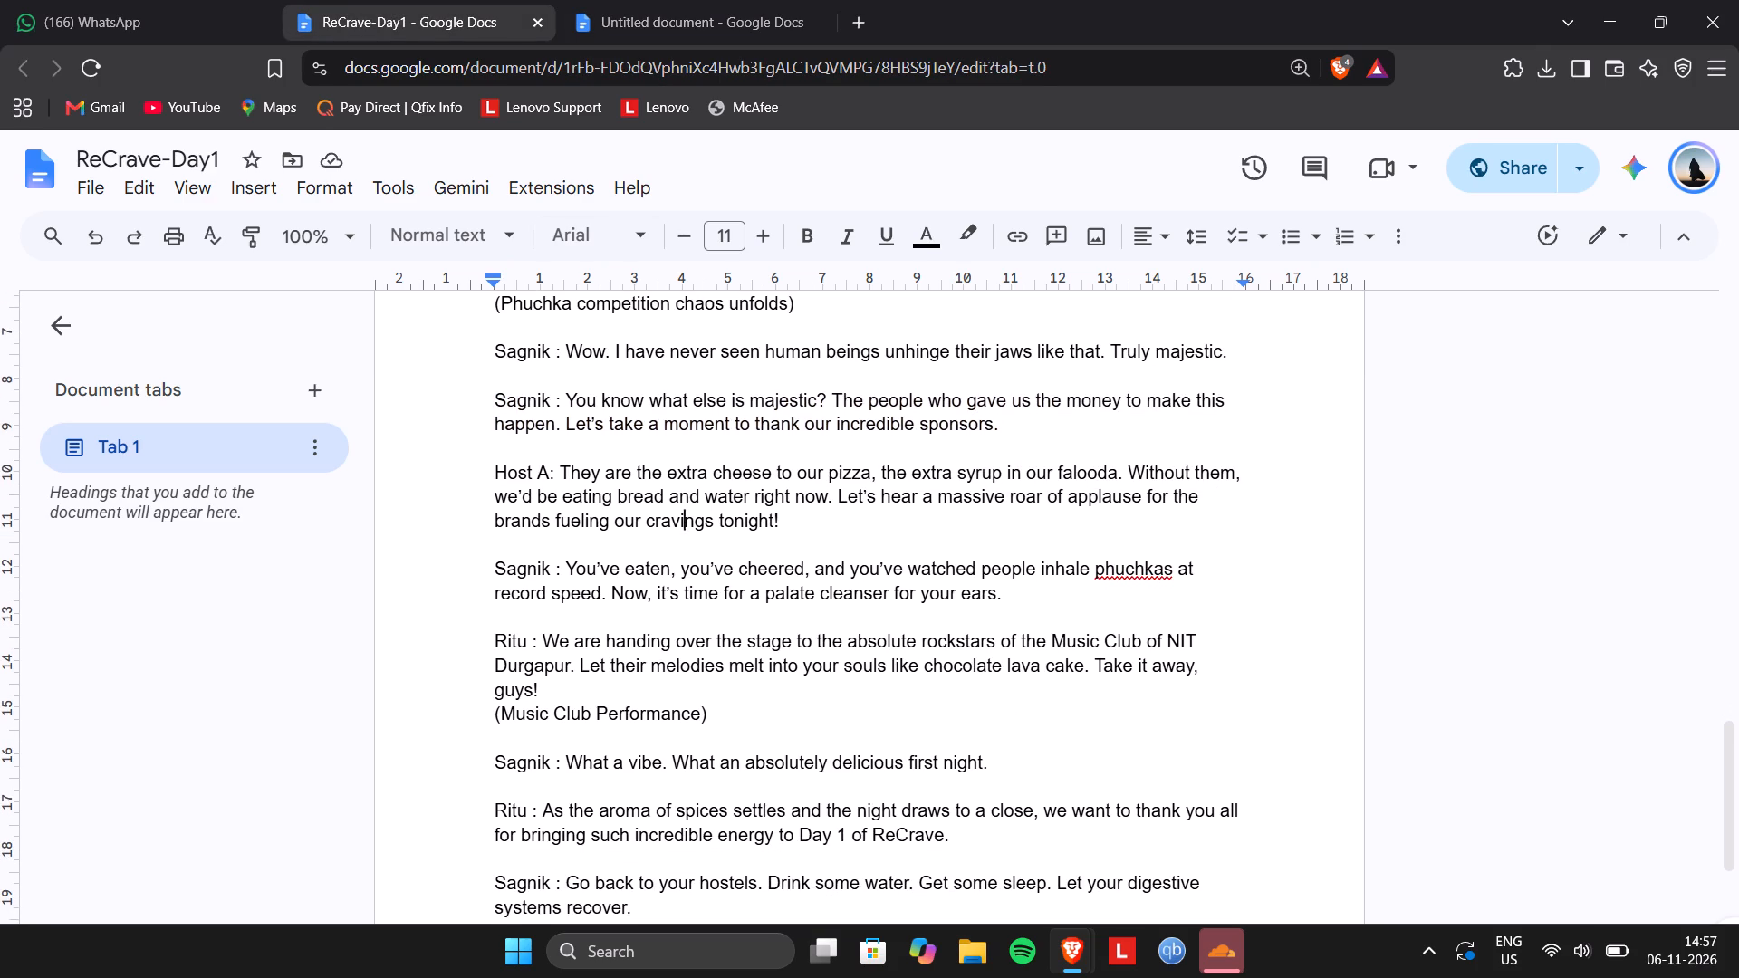
left_click(547, 474)
key("BackSpace")
key("BackSpace")
key("BackSpace")
key("BackSpace")
key("BackSpace")
key("BackSpace")
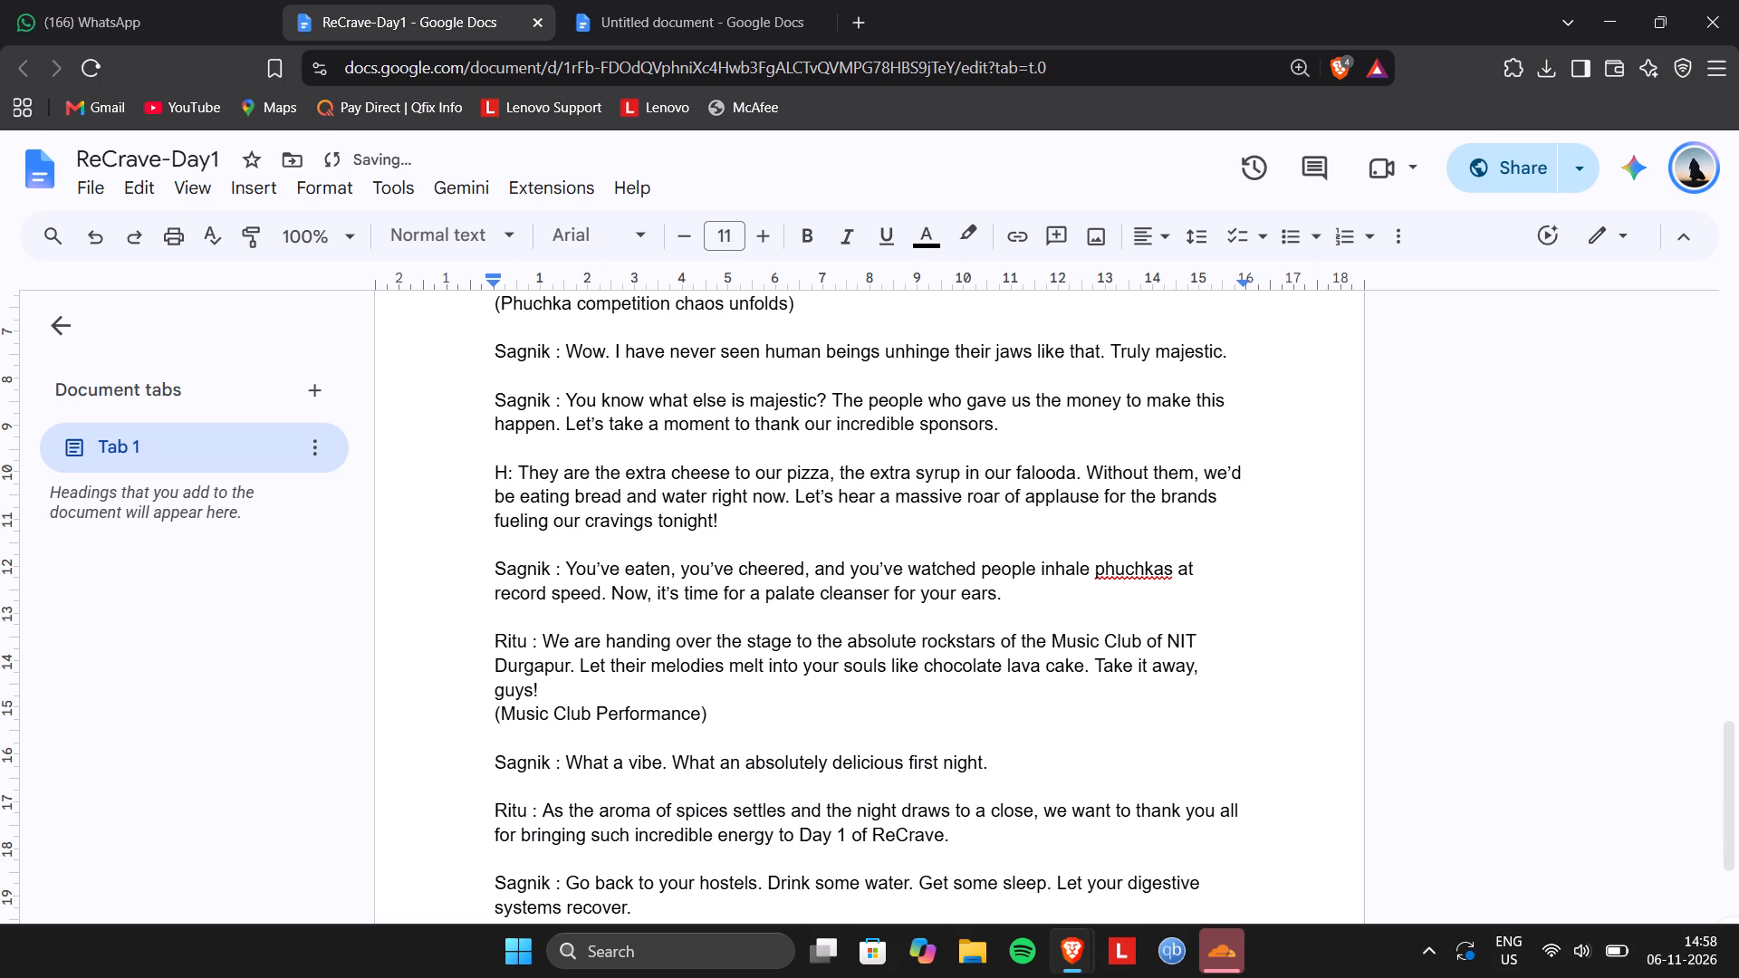
key("r")
key("i")
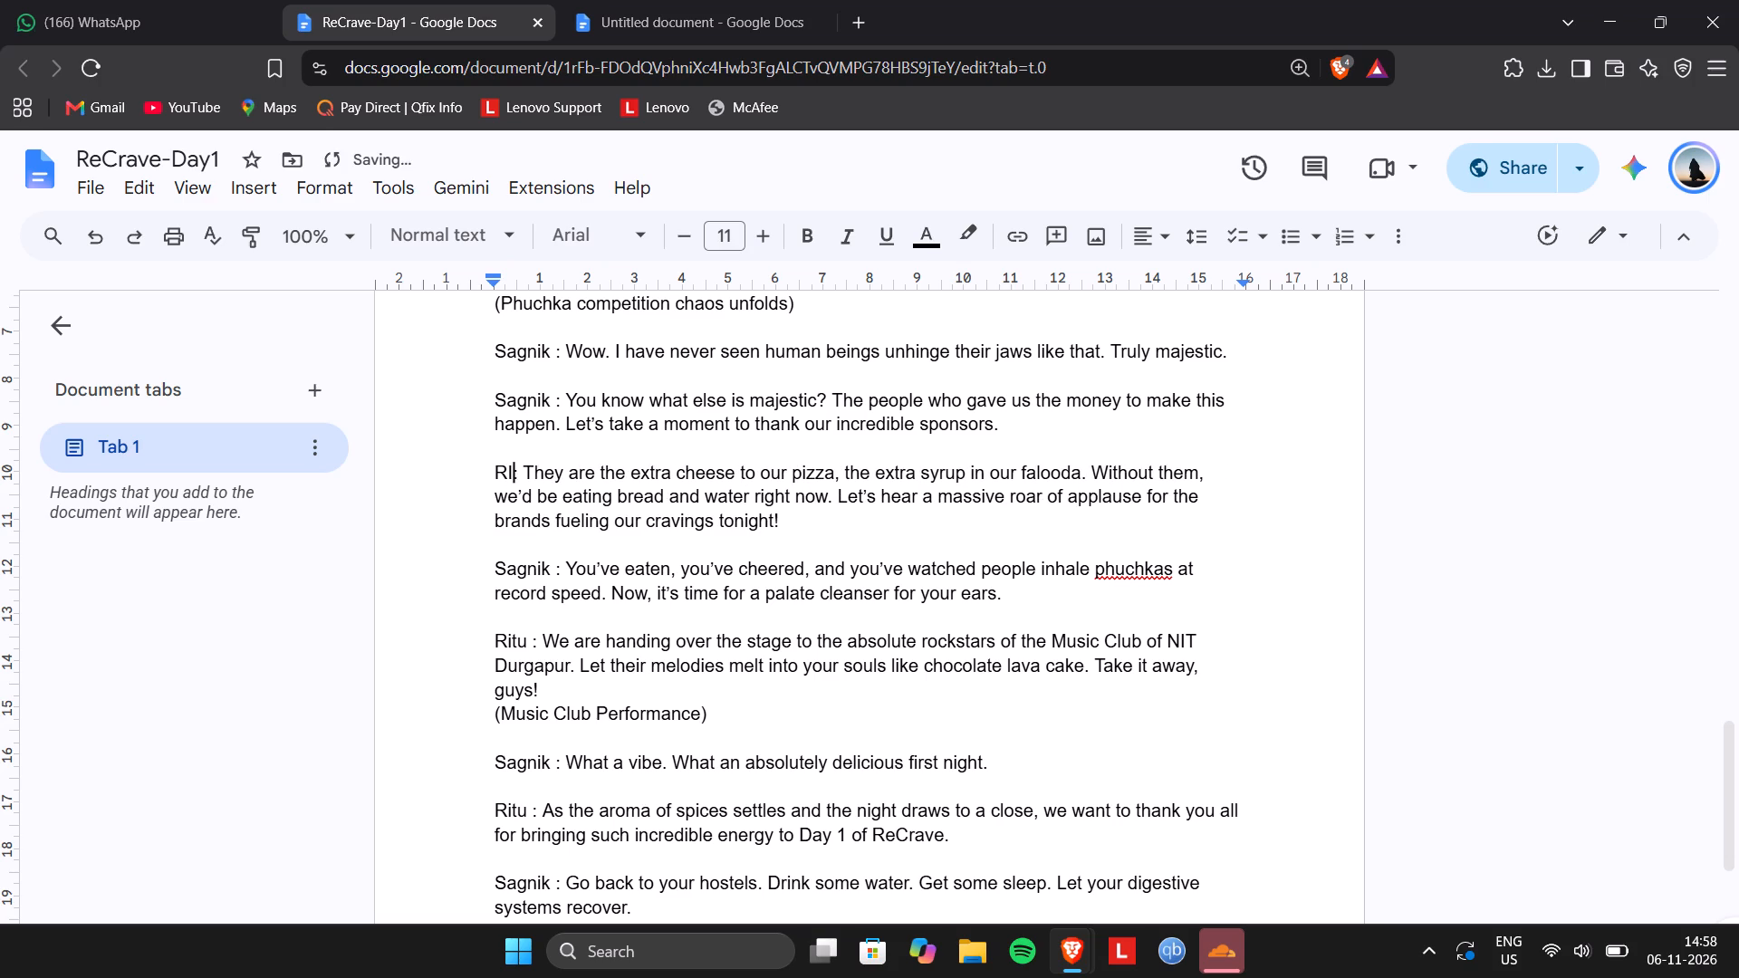
key("BackSpace")
type("itu")
key("space")
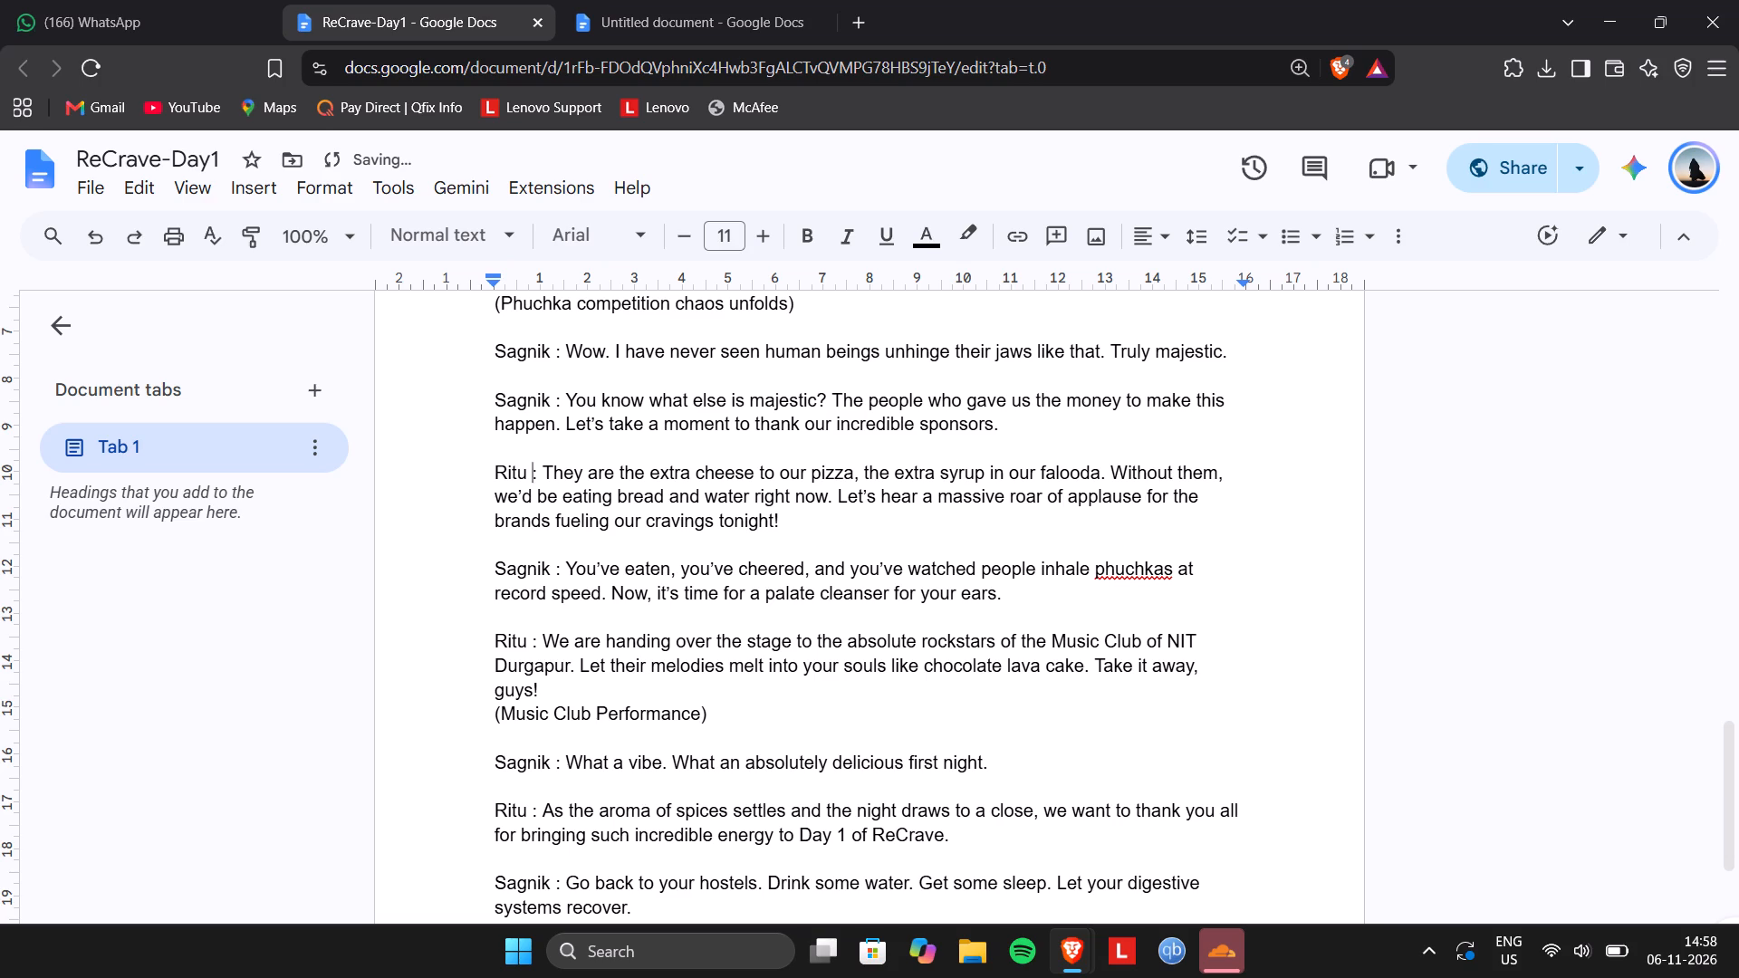
Copy Ritu's "They are the extra cheese to our pizza" paragraph into the untitled document, one blank line below Sagnik's last line, adding a blank line after it.
left_click_drag(498, 476, 796, 530)
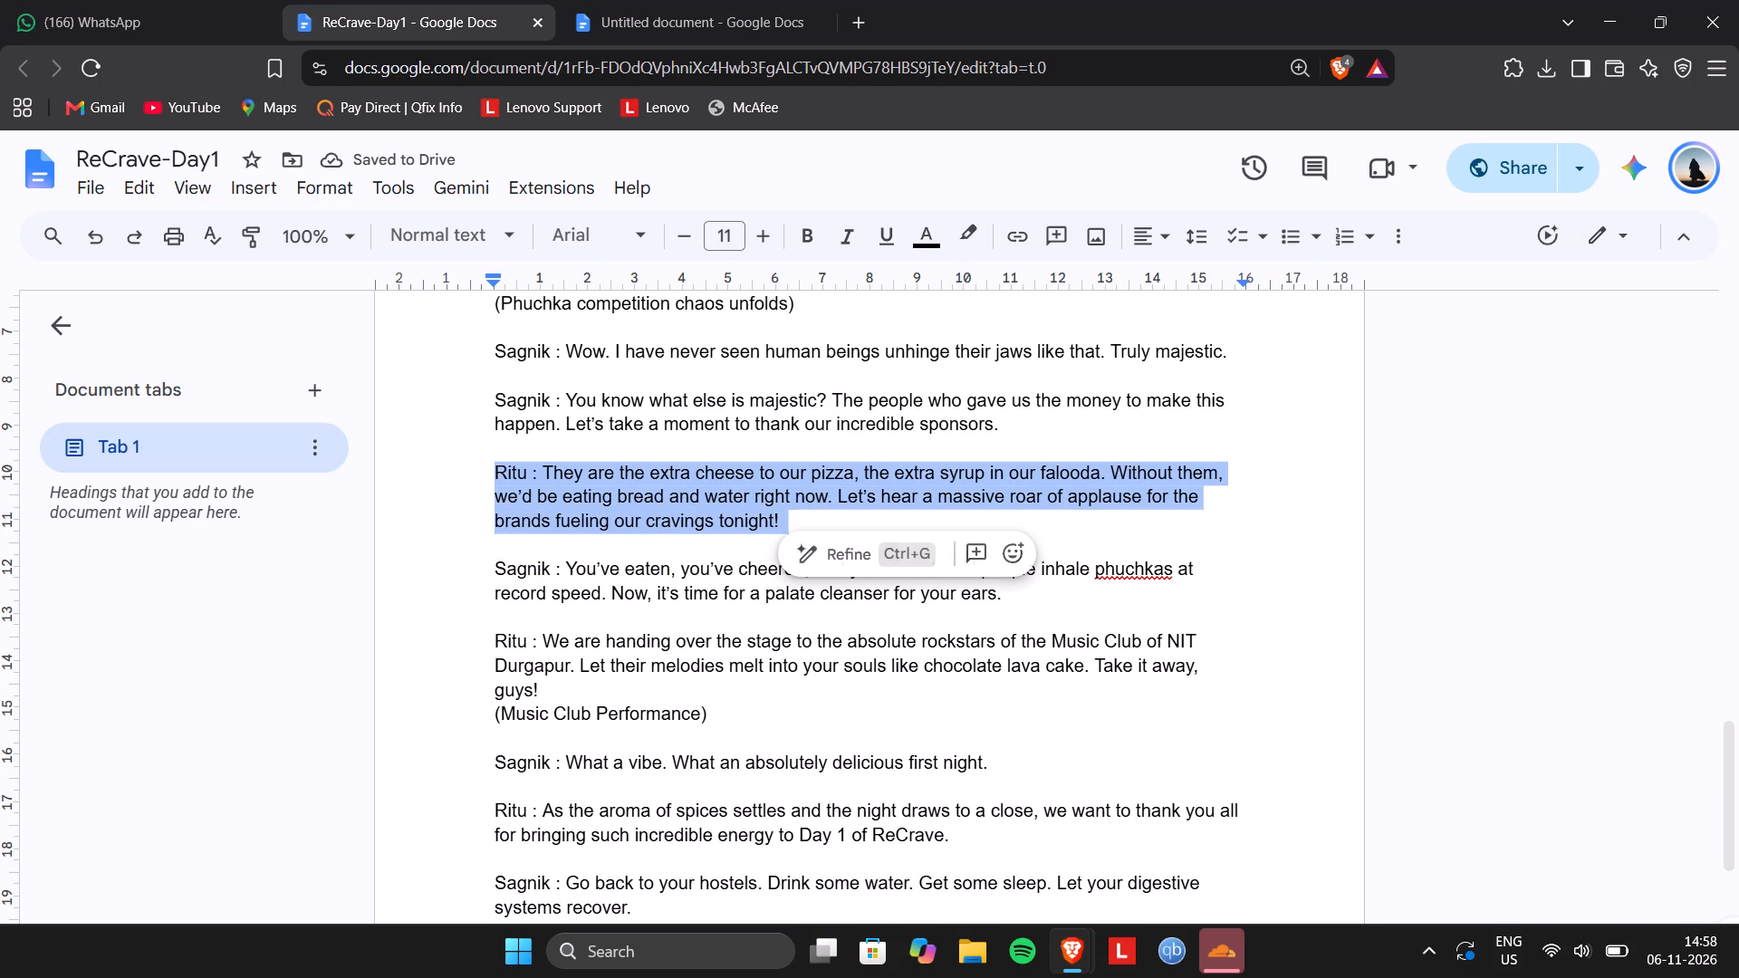
key("ctrl+c")
left_click(661, 0)
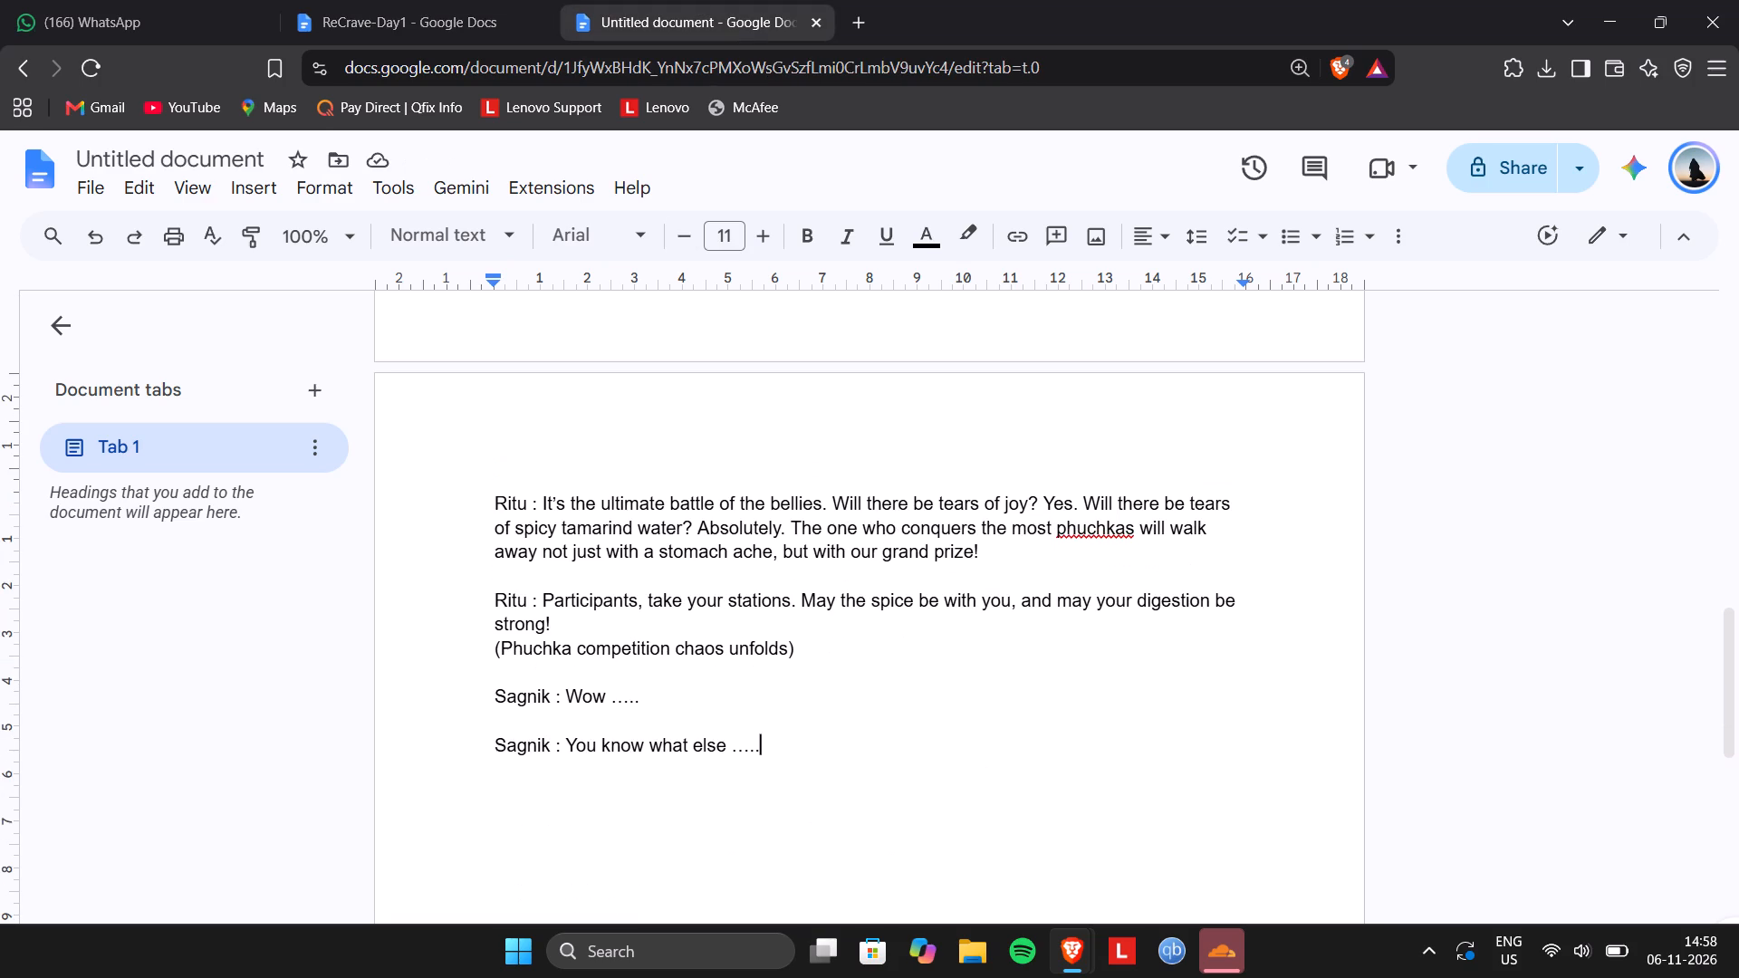
key("Return")
key("Return")
key("ctrl+v")
scroll(905, 686, "down", 2)
key("Return")
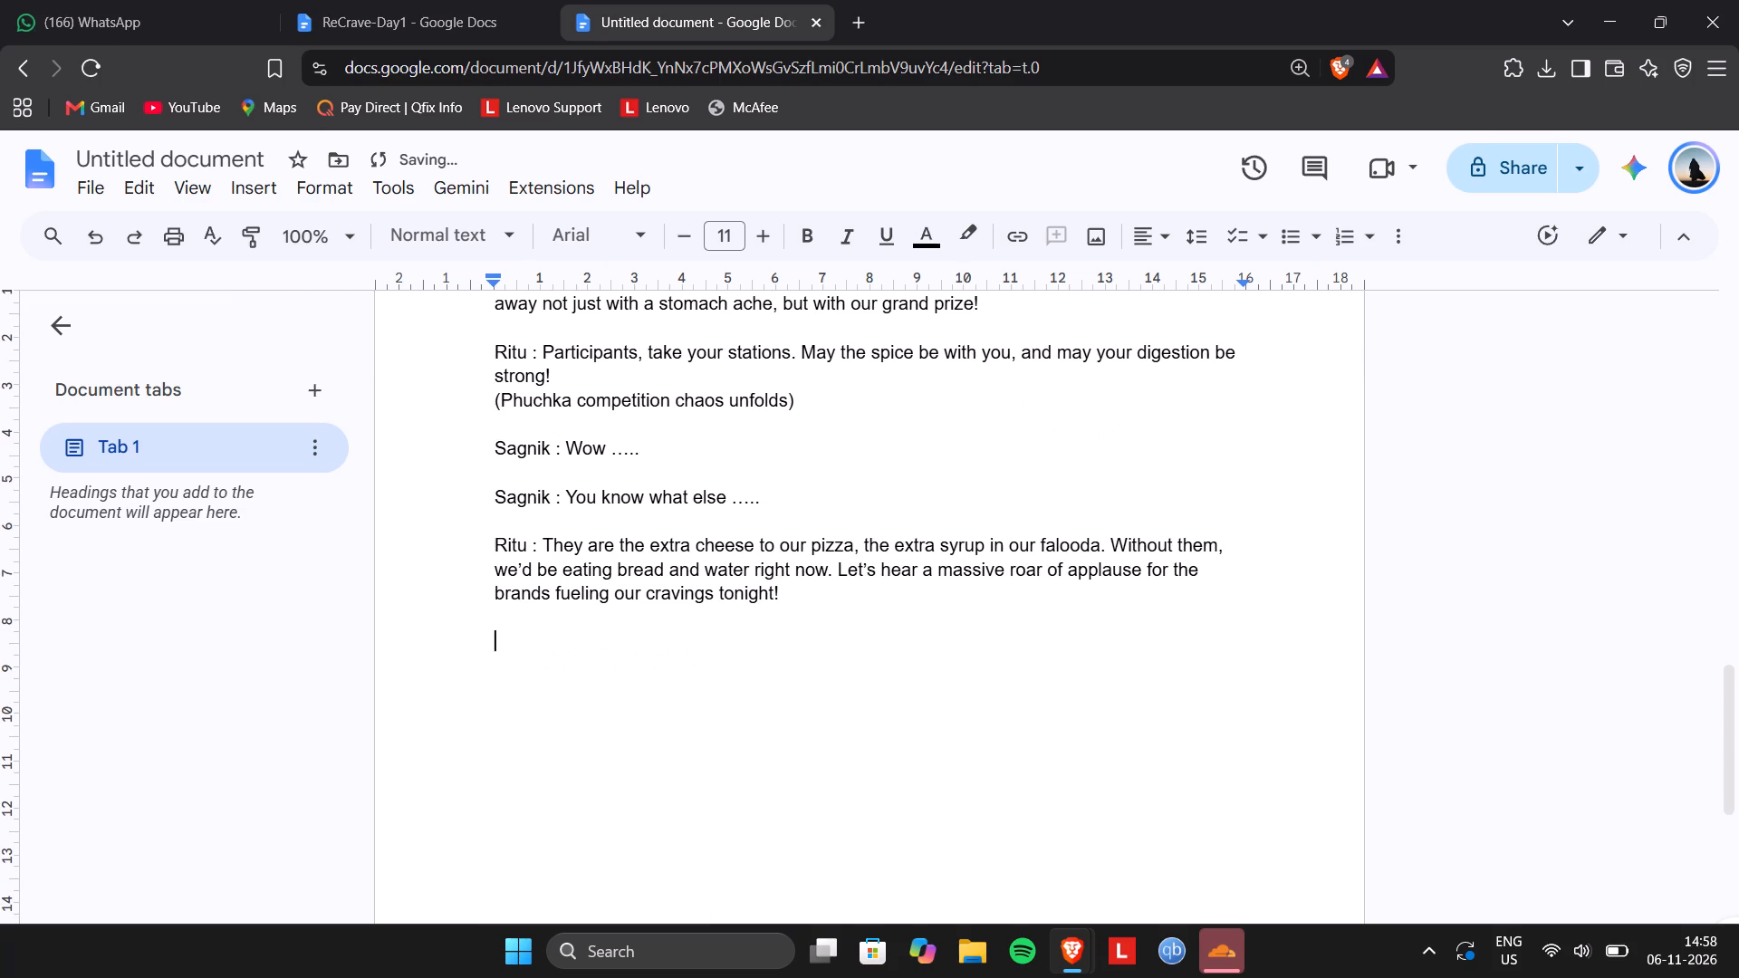
Copy Sagnik's "You've eaten, you've cheered" line from ReCrave-Day1 to the end of the untitled document, below Ritu's extra cheese paragraph.
left_click(468, 0)
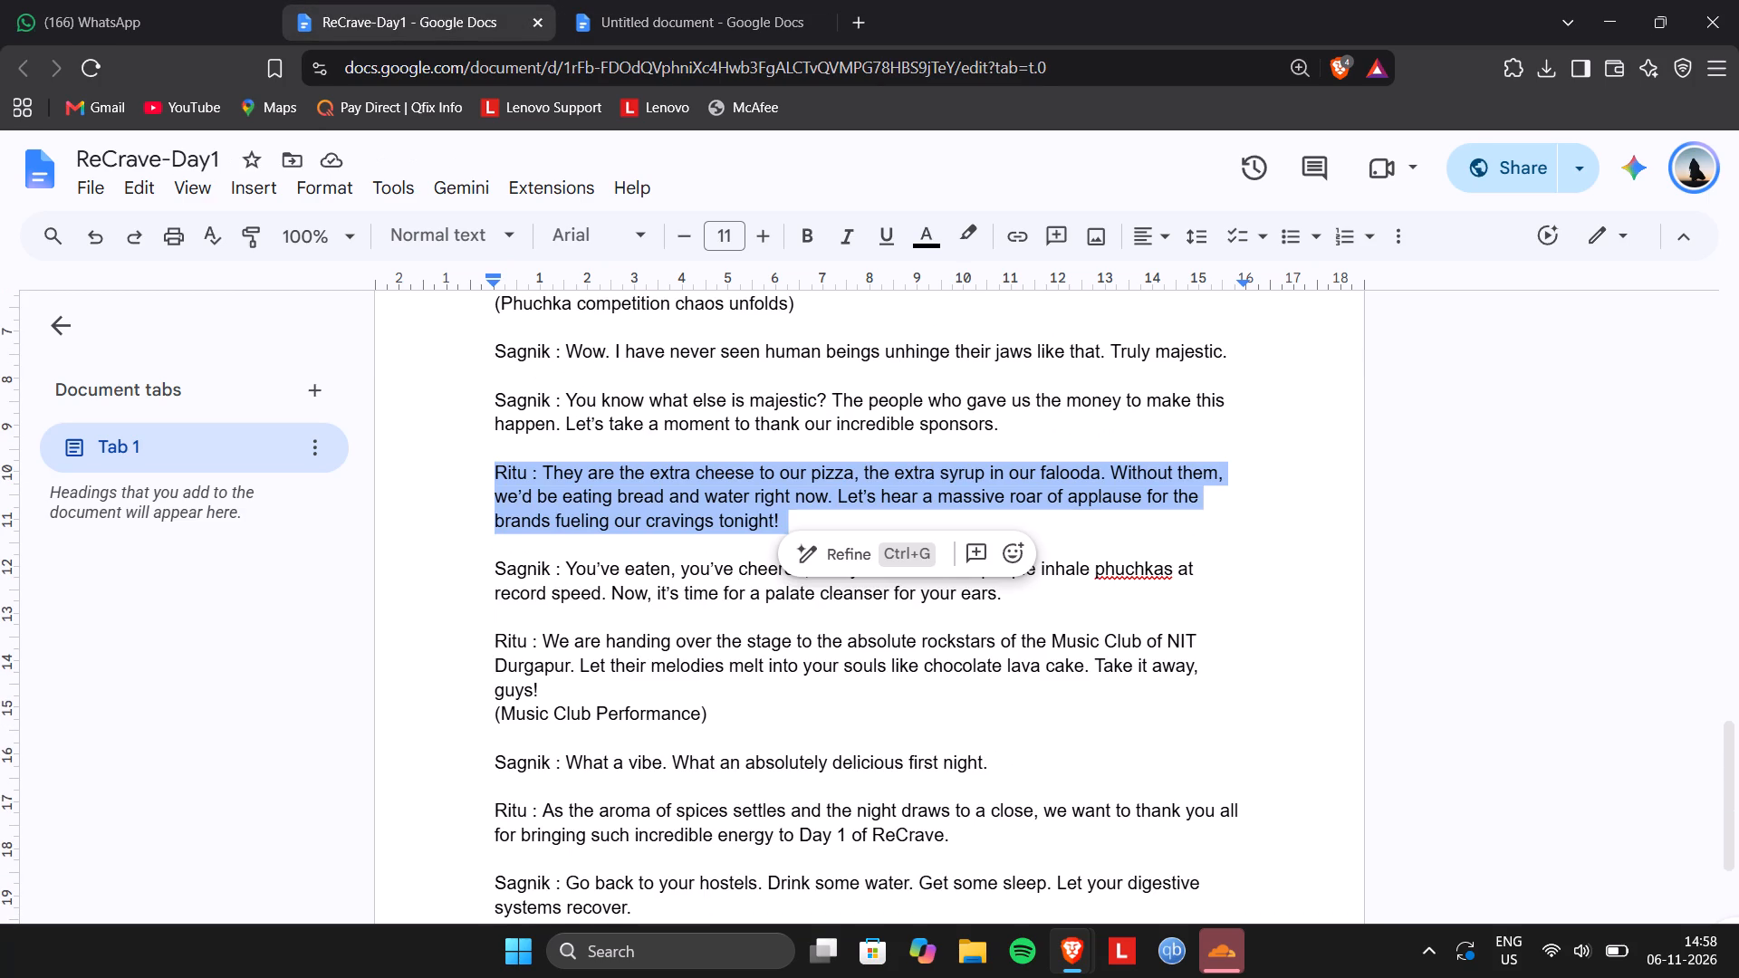
left_click(774, 753)
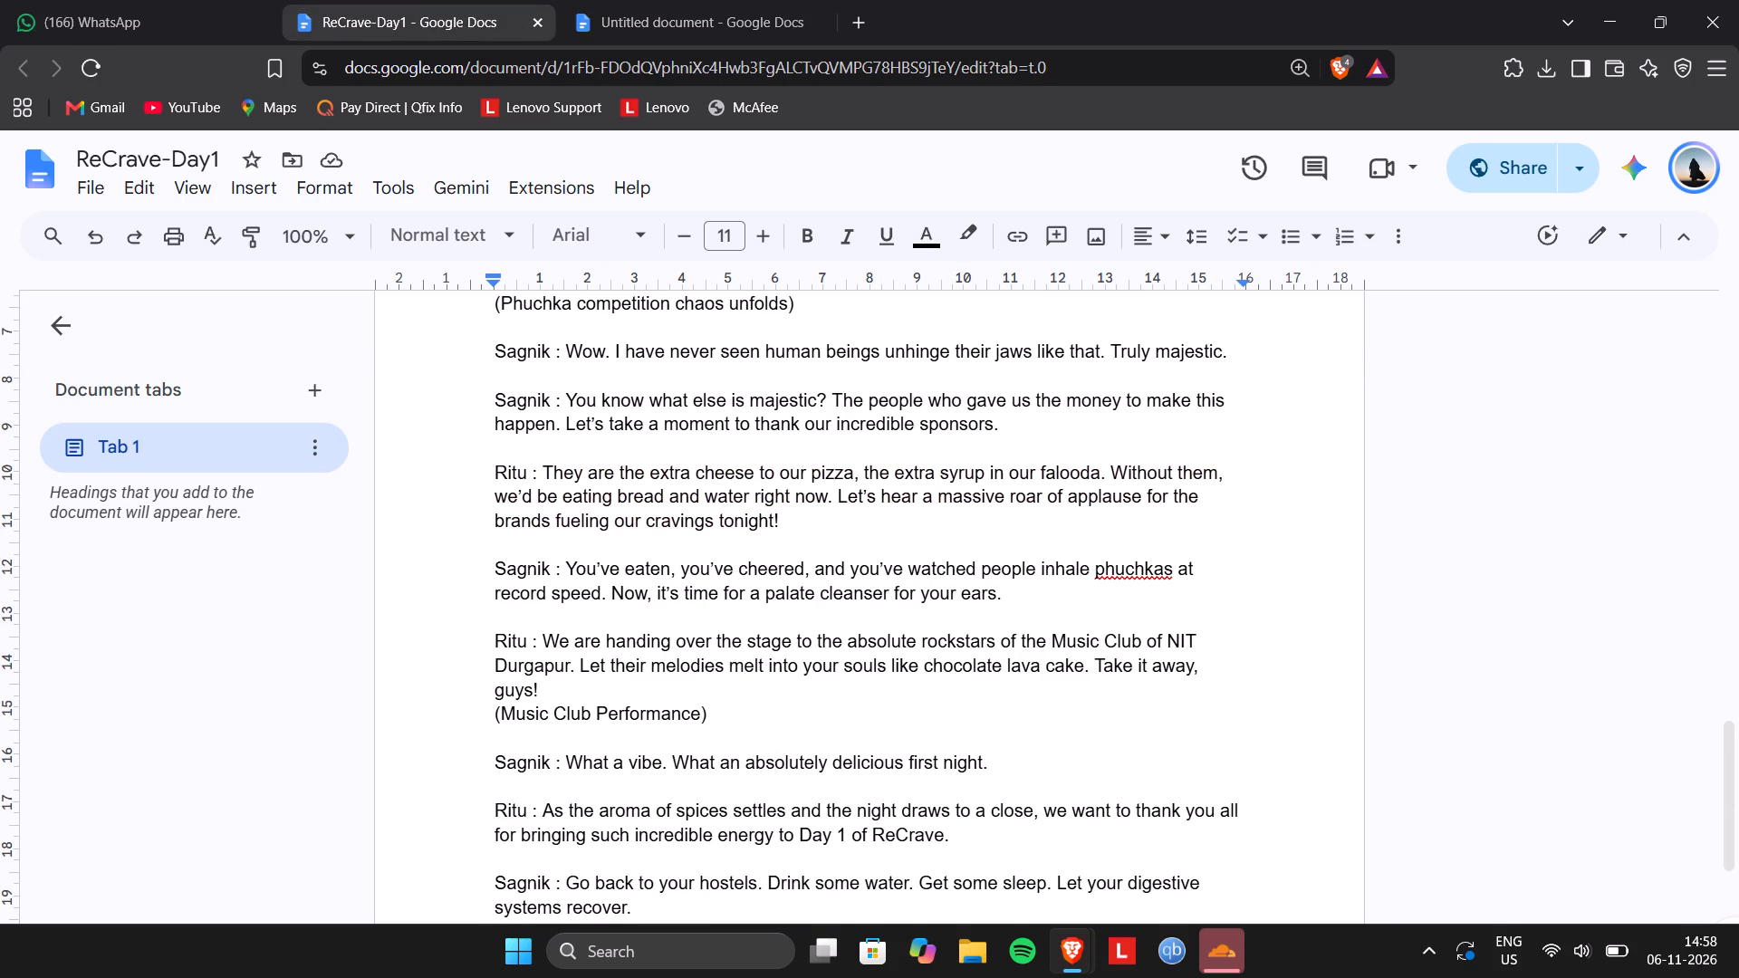
left_click_drag(500, 568, 997, 589)
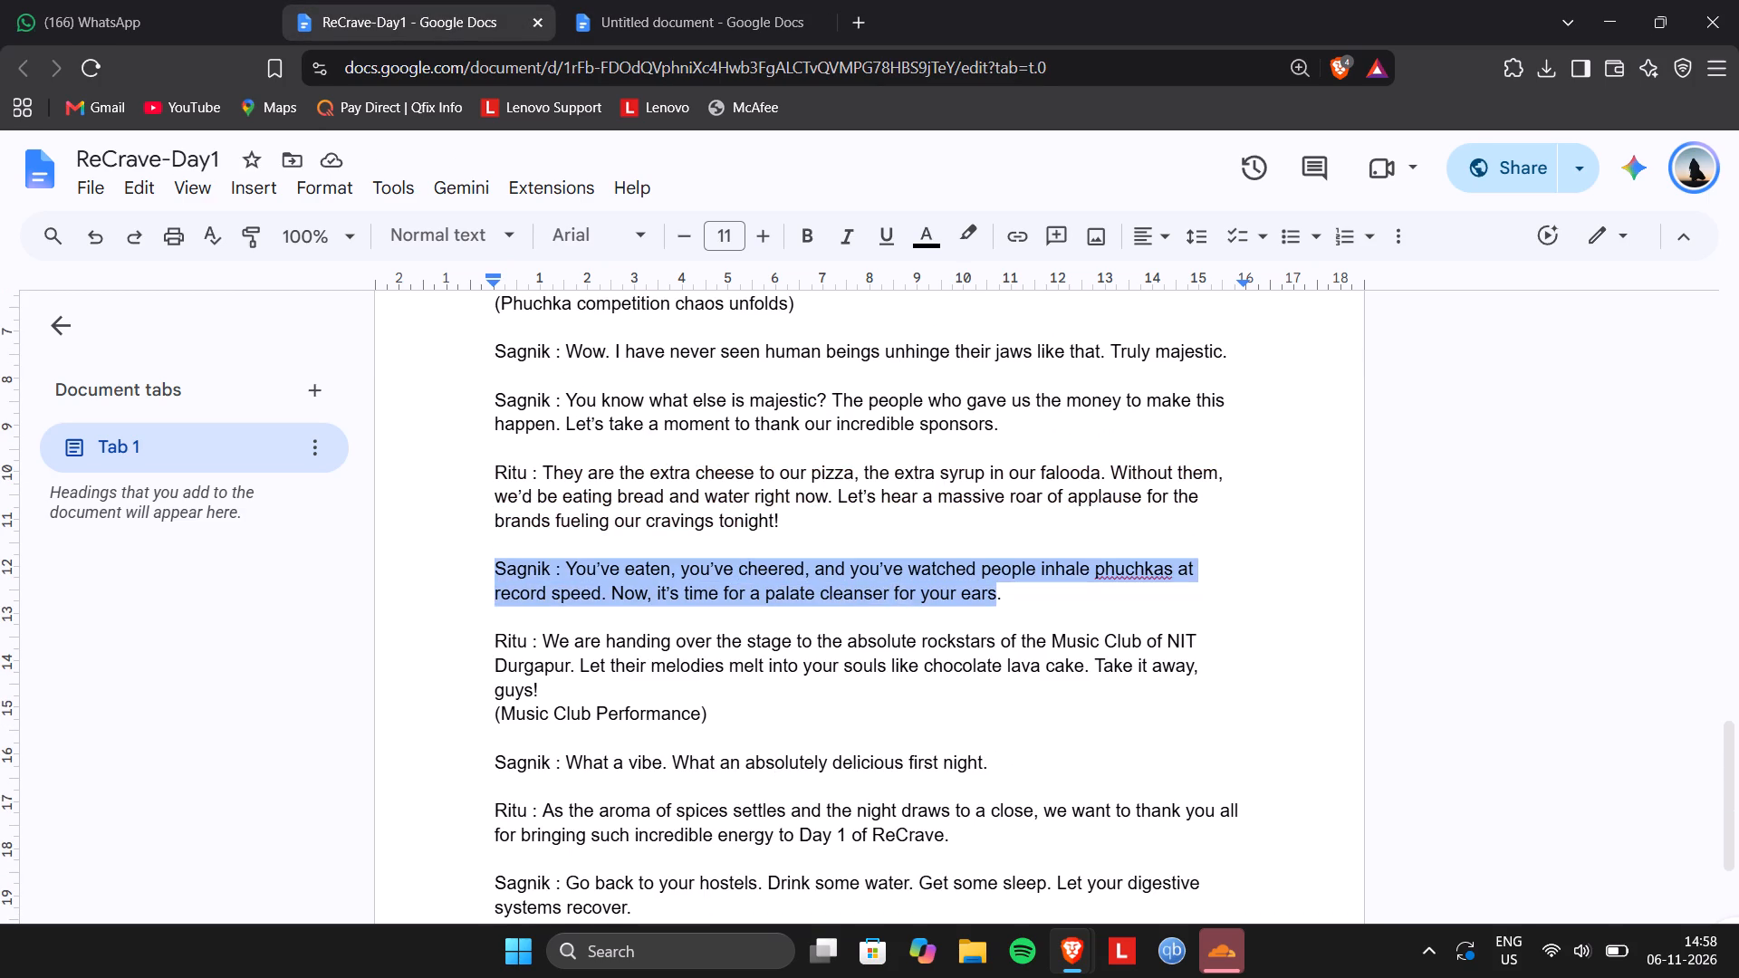
left_click_drag(997, 589, 997, 590)
key("ctrl+c")
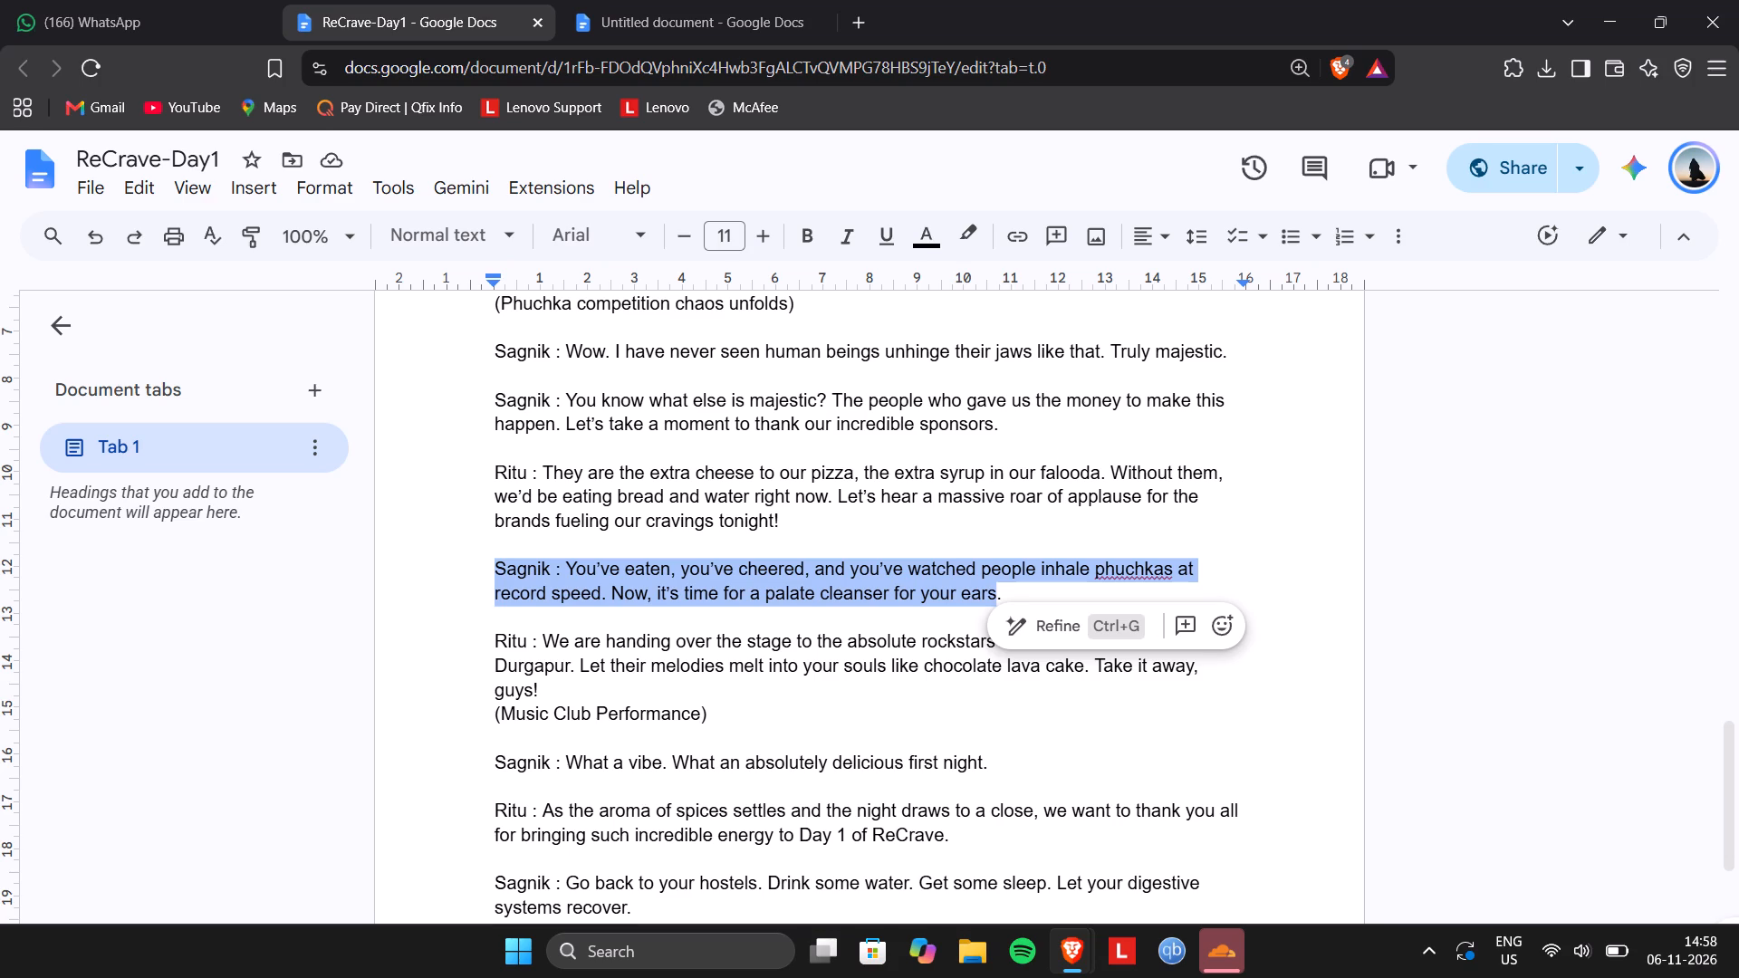
left_click(671, 19)
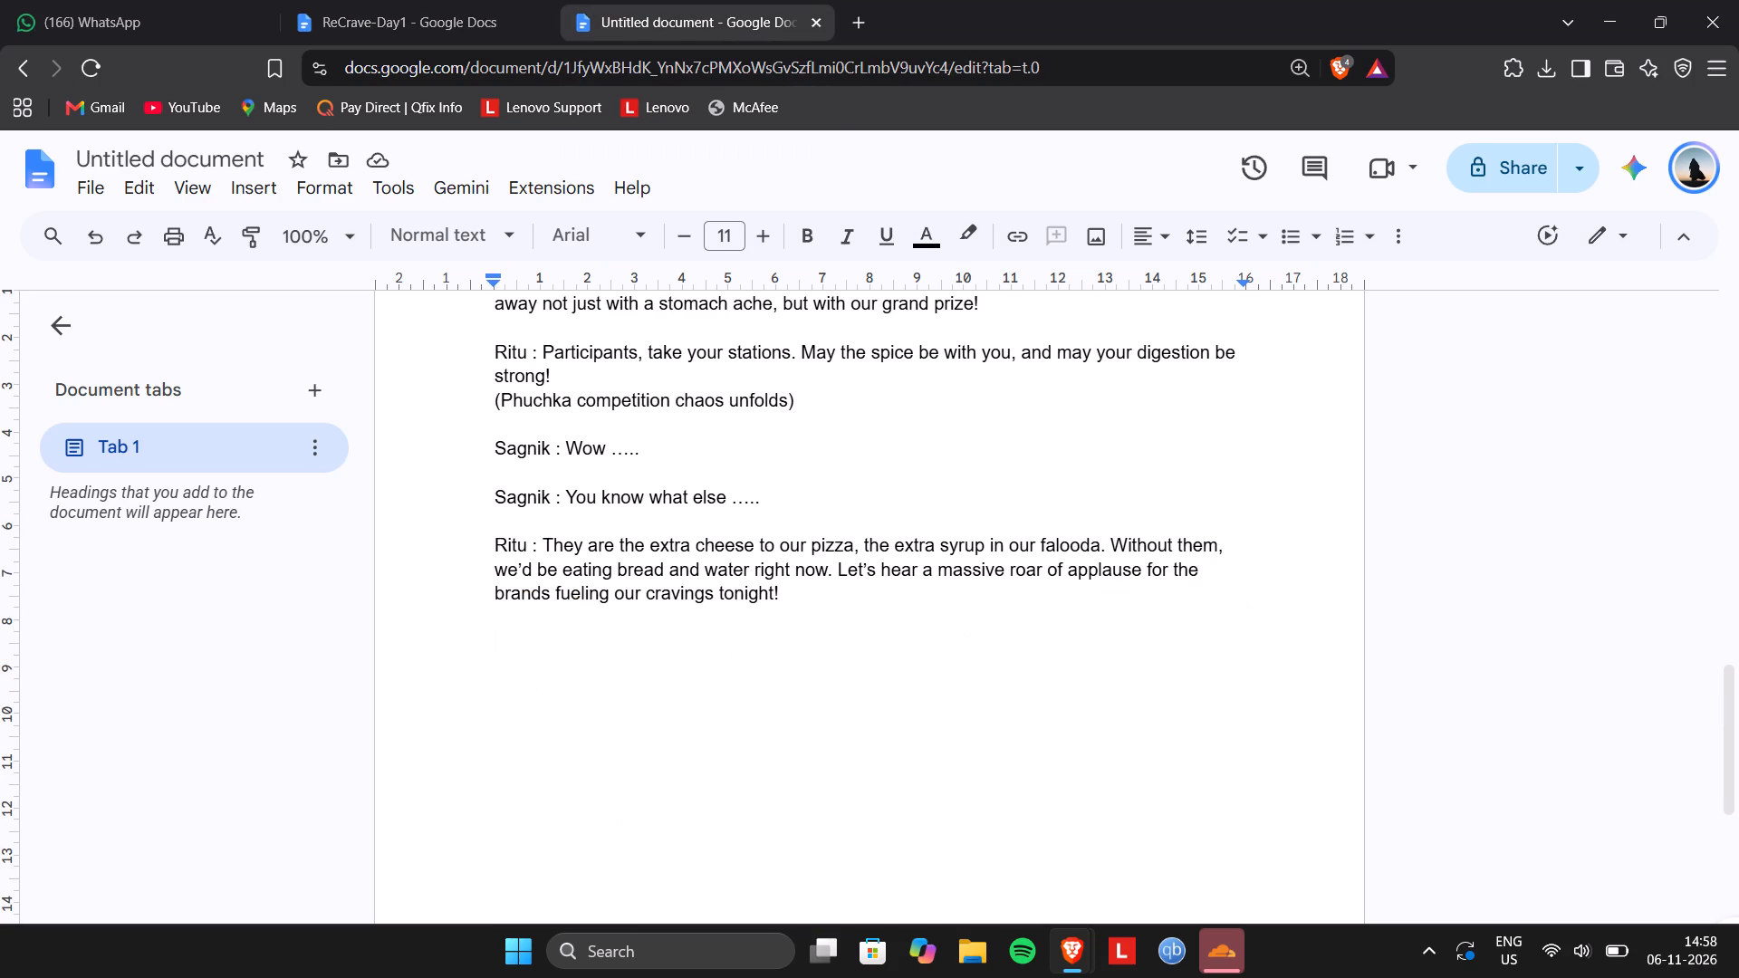
key("ctrl+v")
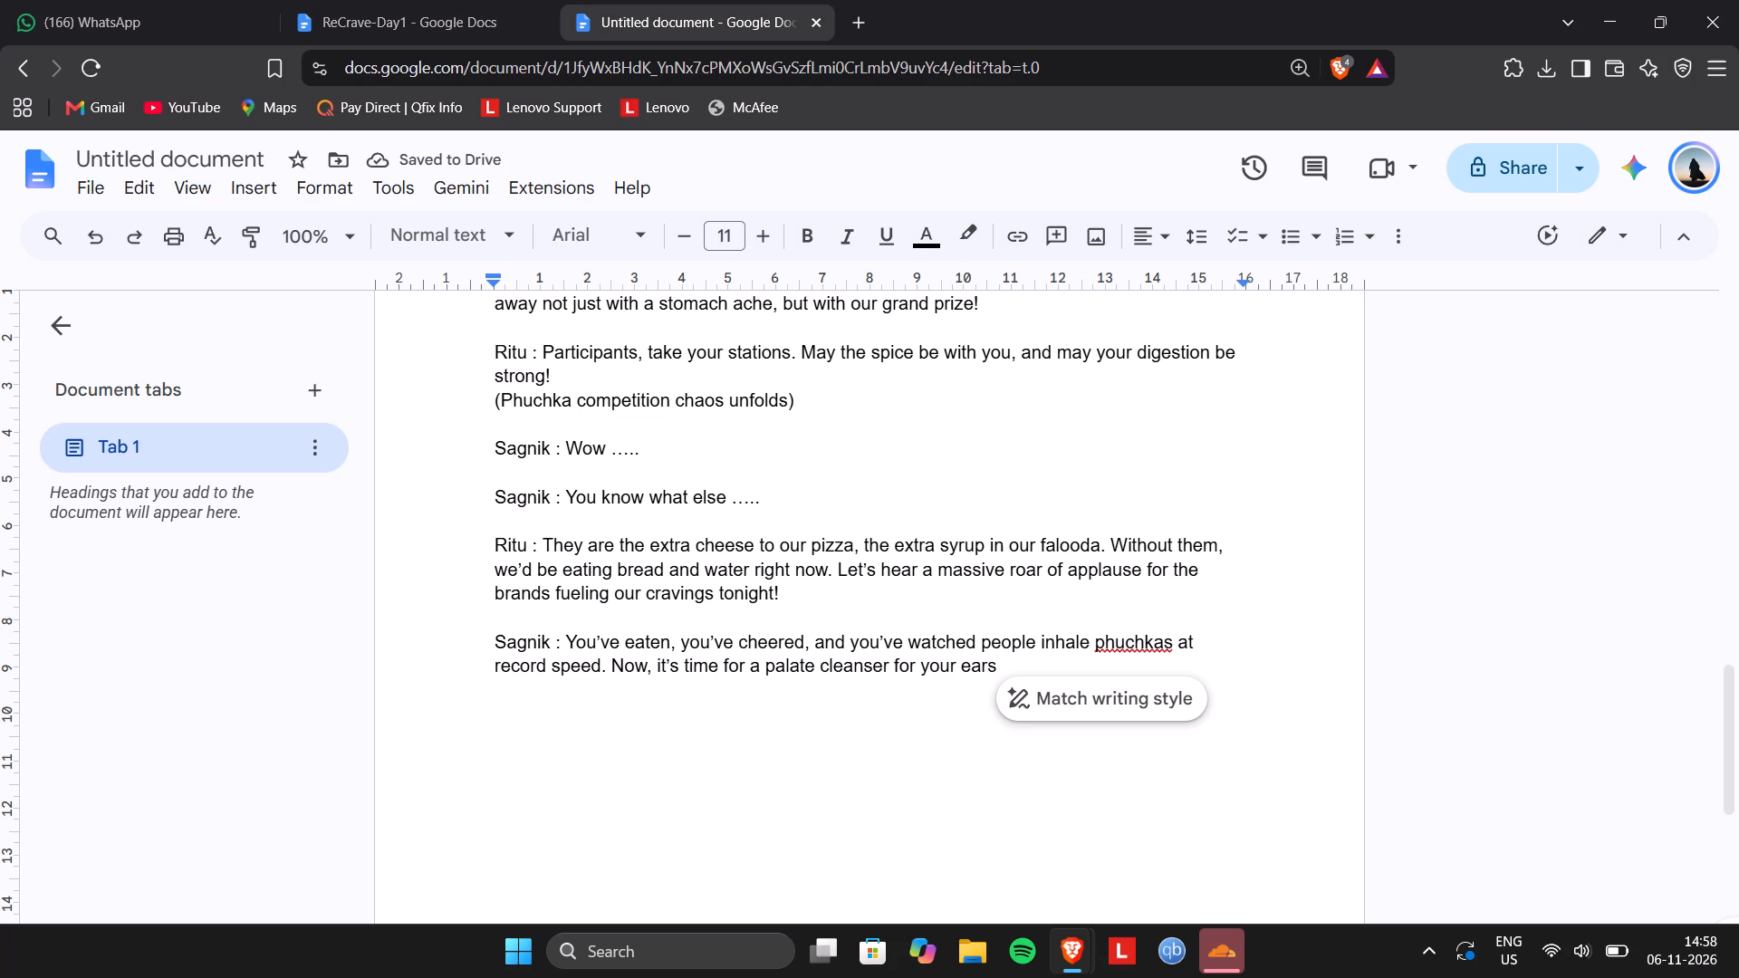
Shorten the pasted Sagnik line to "You've eaten, you've cheered ....", replacing everything after "cheered" with a space and four dots.
scroll(797, 572, "down", 1)
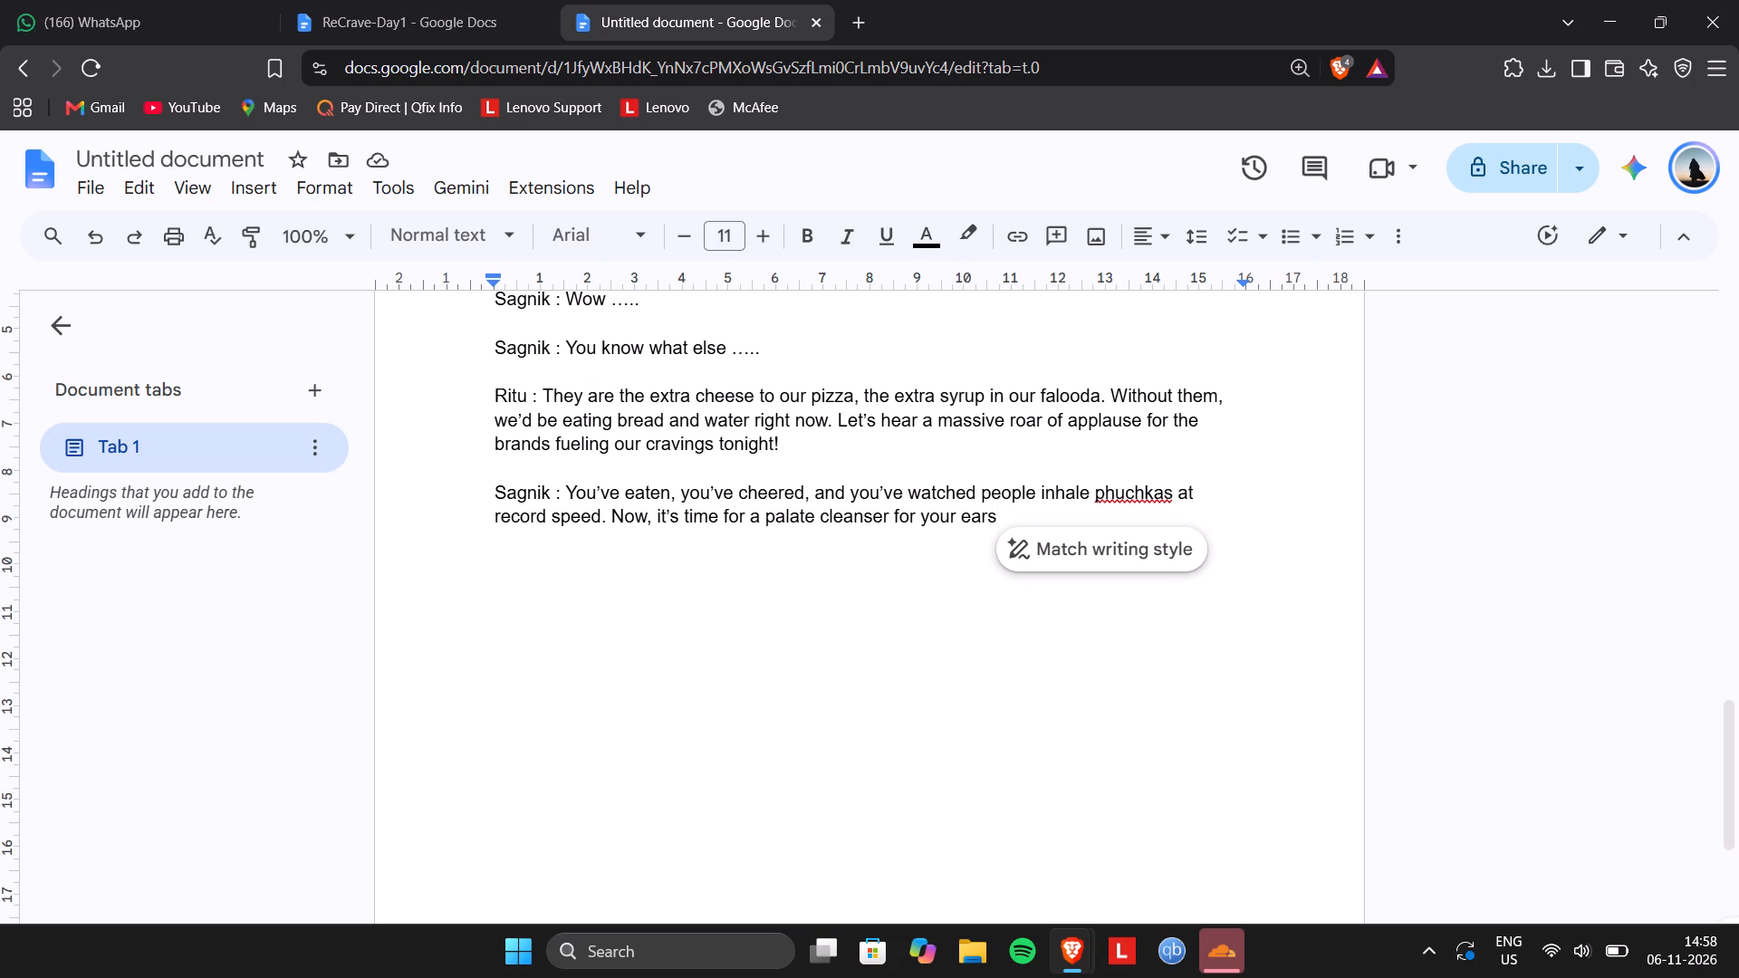
left_click_drag(814, 501, 935, 555)
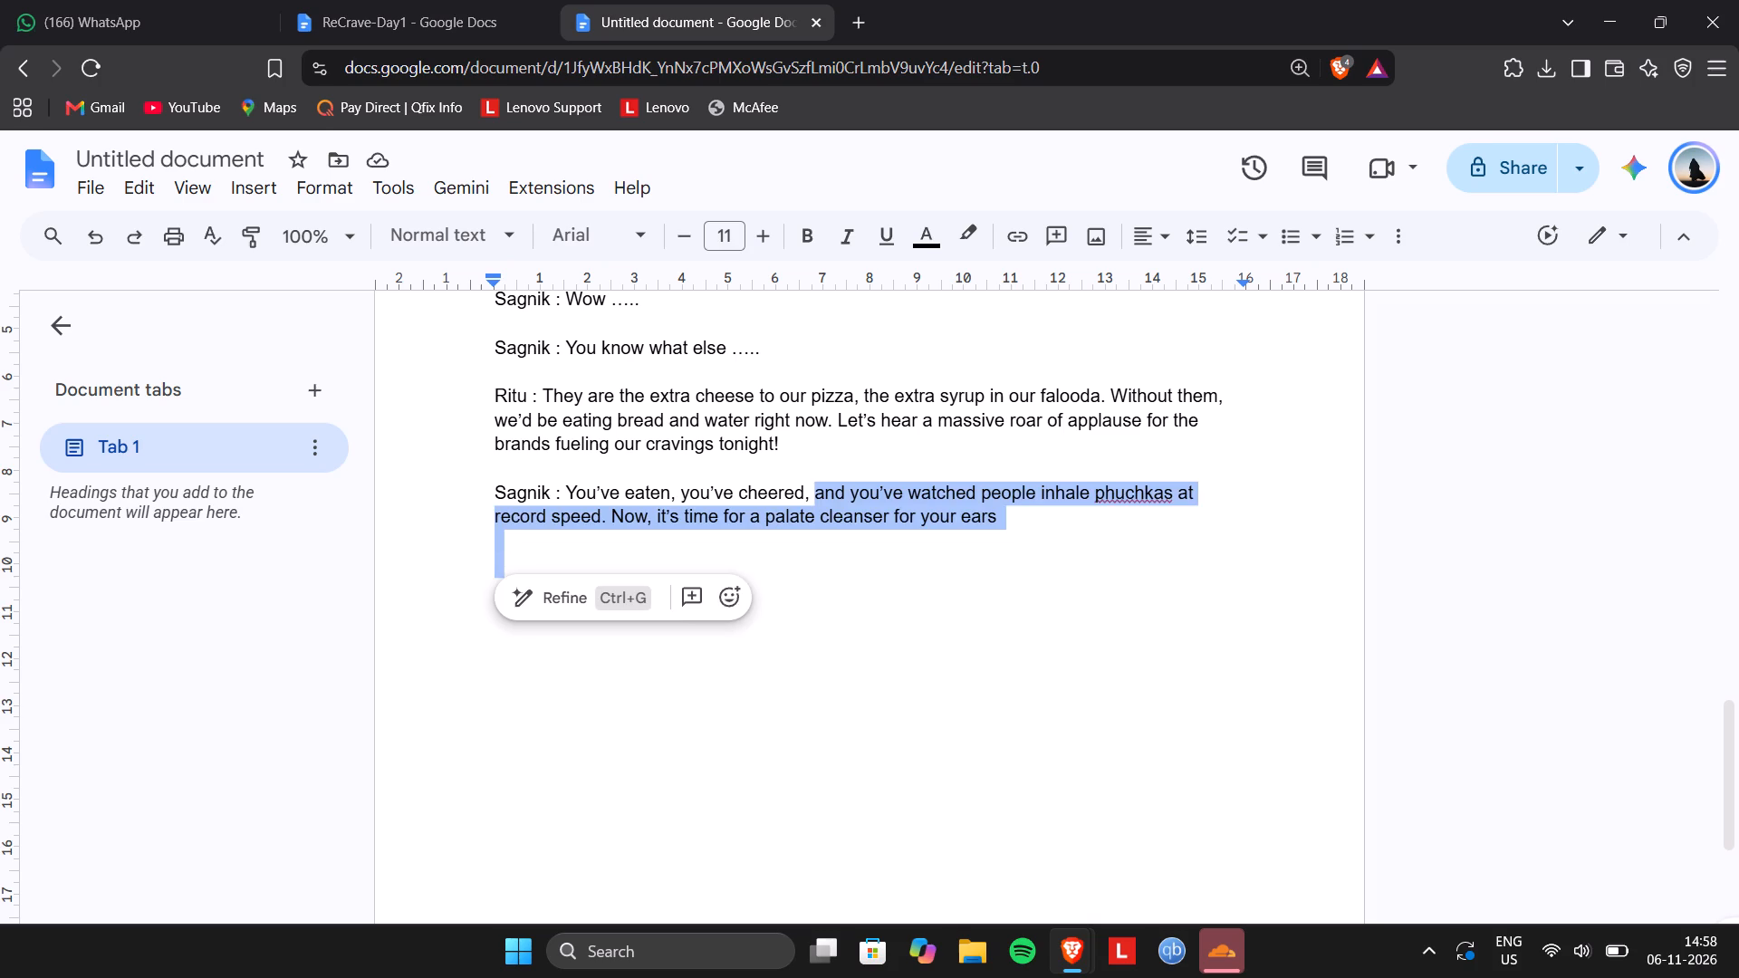
key("BackSpace")
key("BackSpace")
key("BackSpace")
key("space")
type("....")
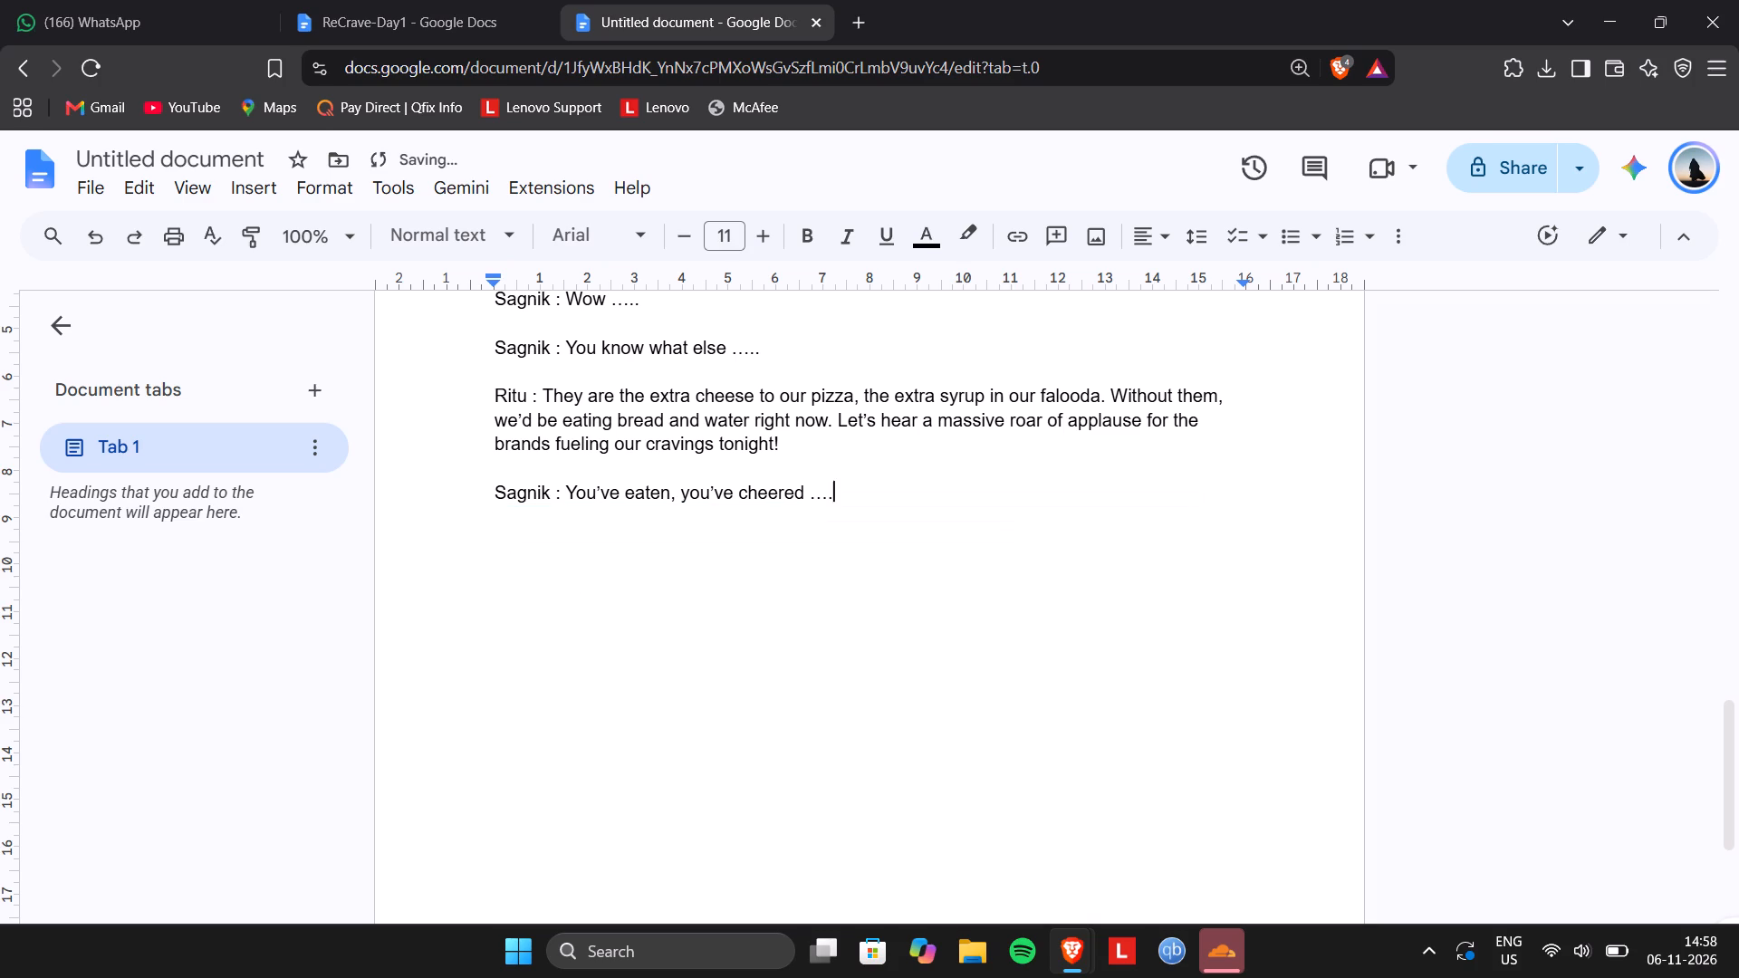
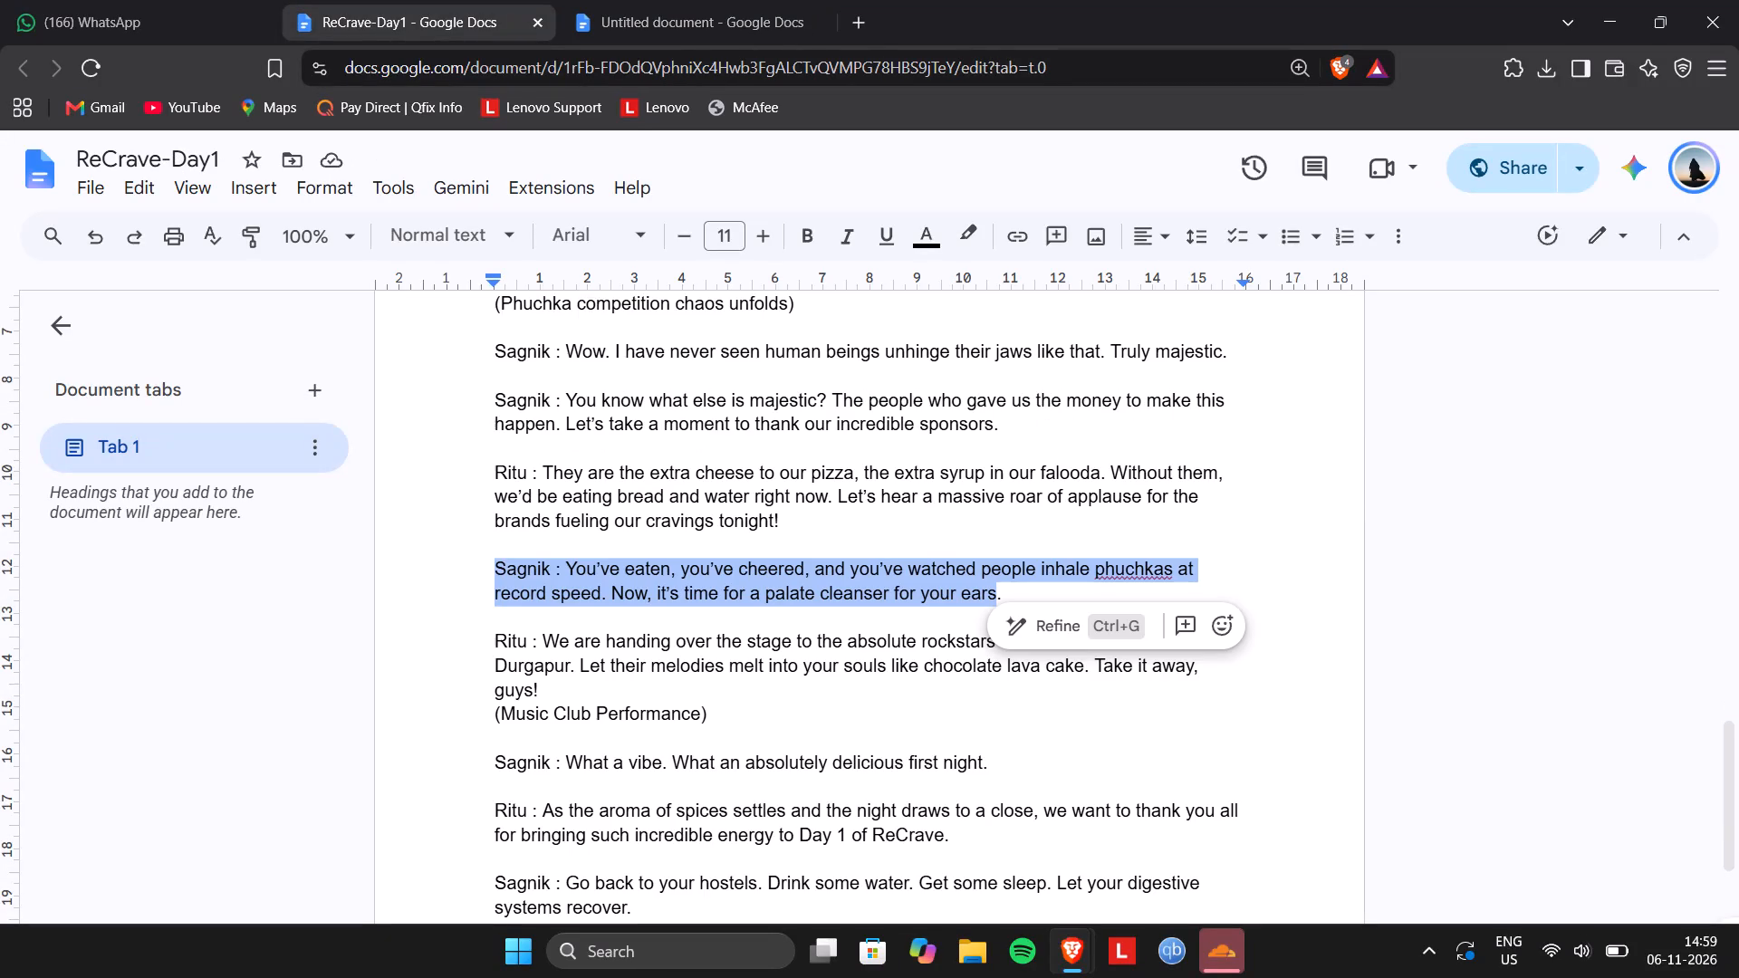
Copy Ritu's "We are handing over the stage" paragraph with "(Music Club Performance)" into the untitled document, one blank line below Sagnik's last line.
left_click(718, 609)
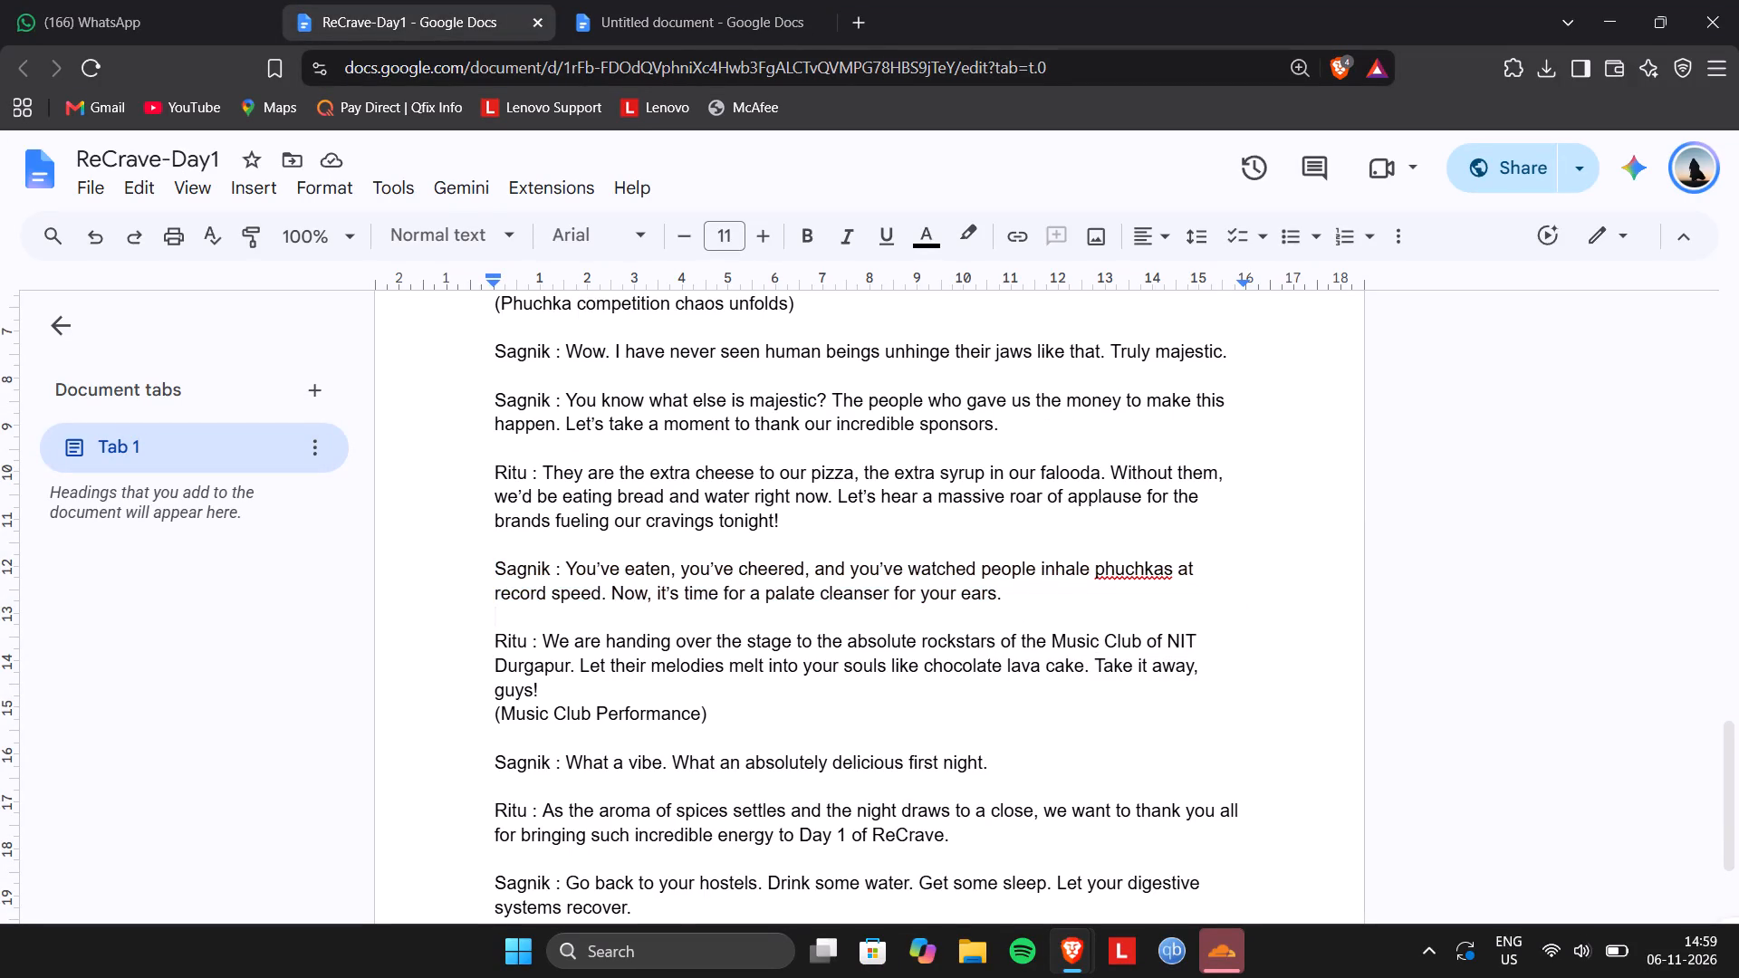
scroll(722, 728, "down", 1)
left_click_drag(497, 475, 635, 553)
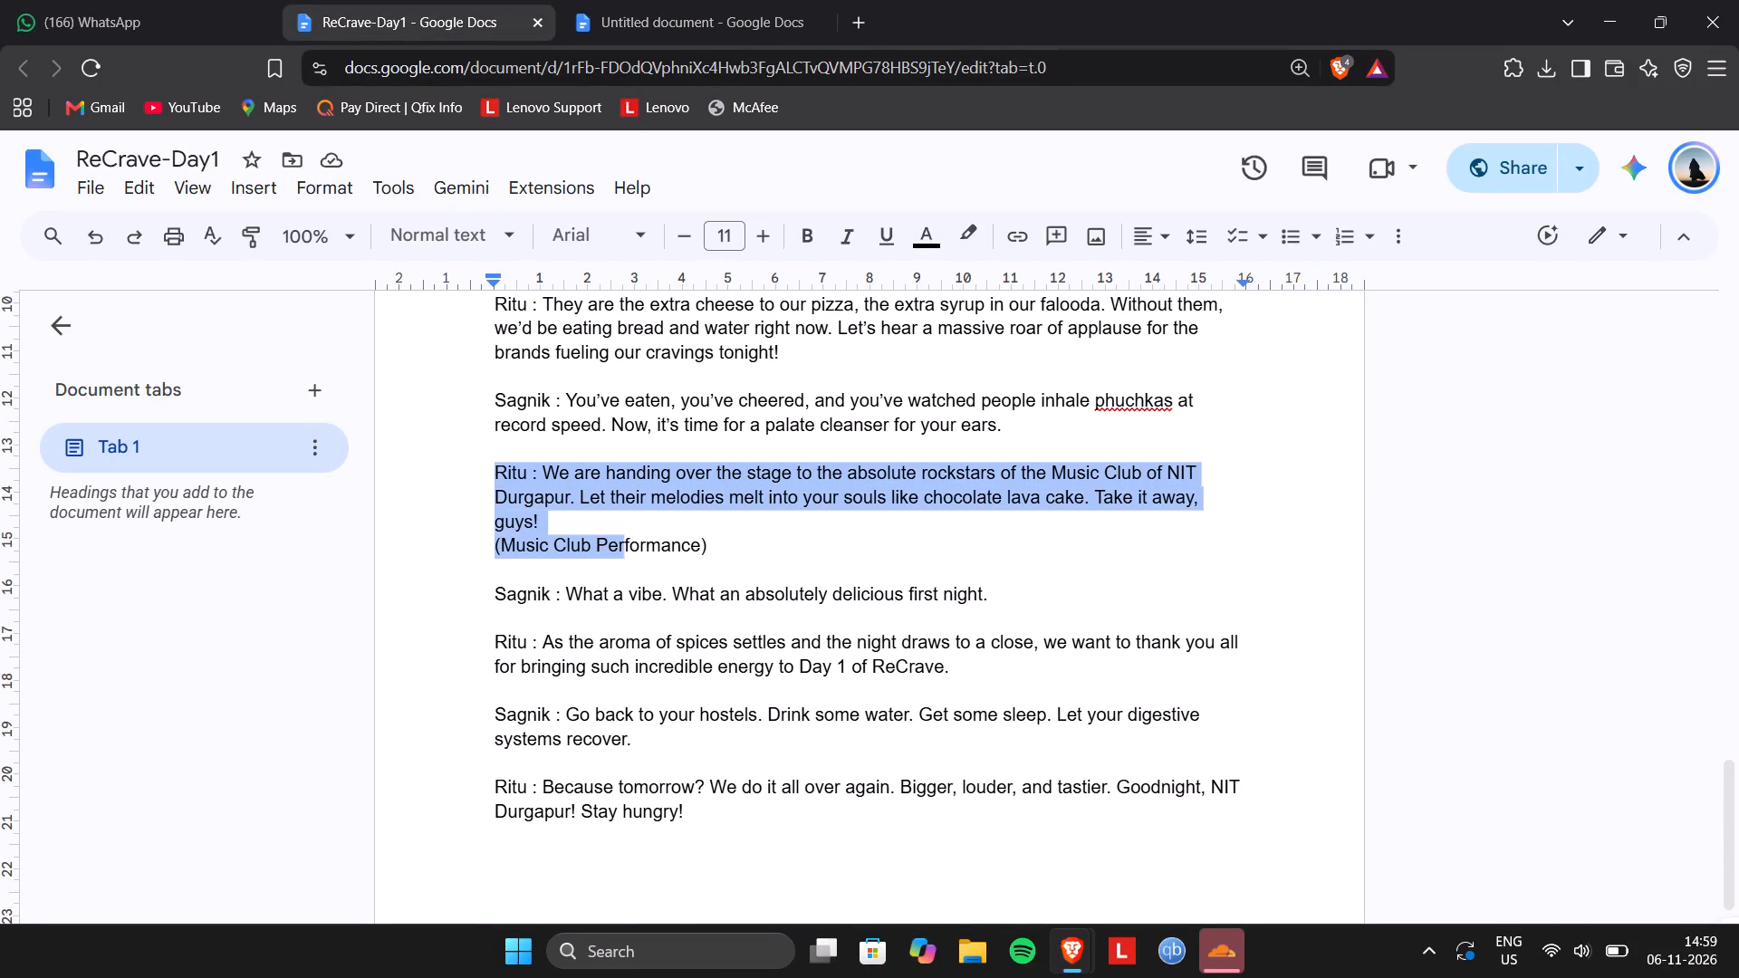
left_click_drag(635, 553, 706, 561)
key("ctrl+c")
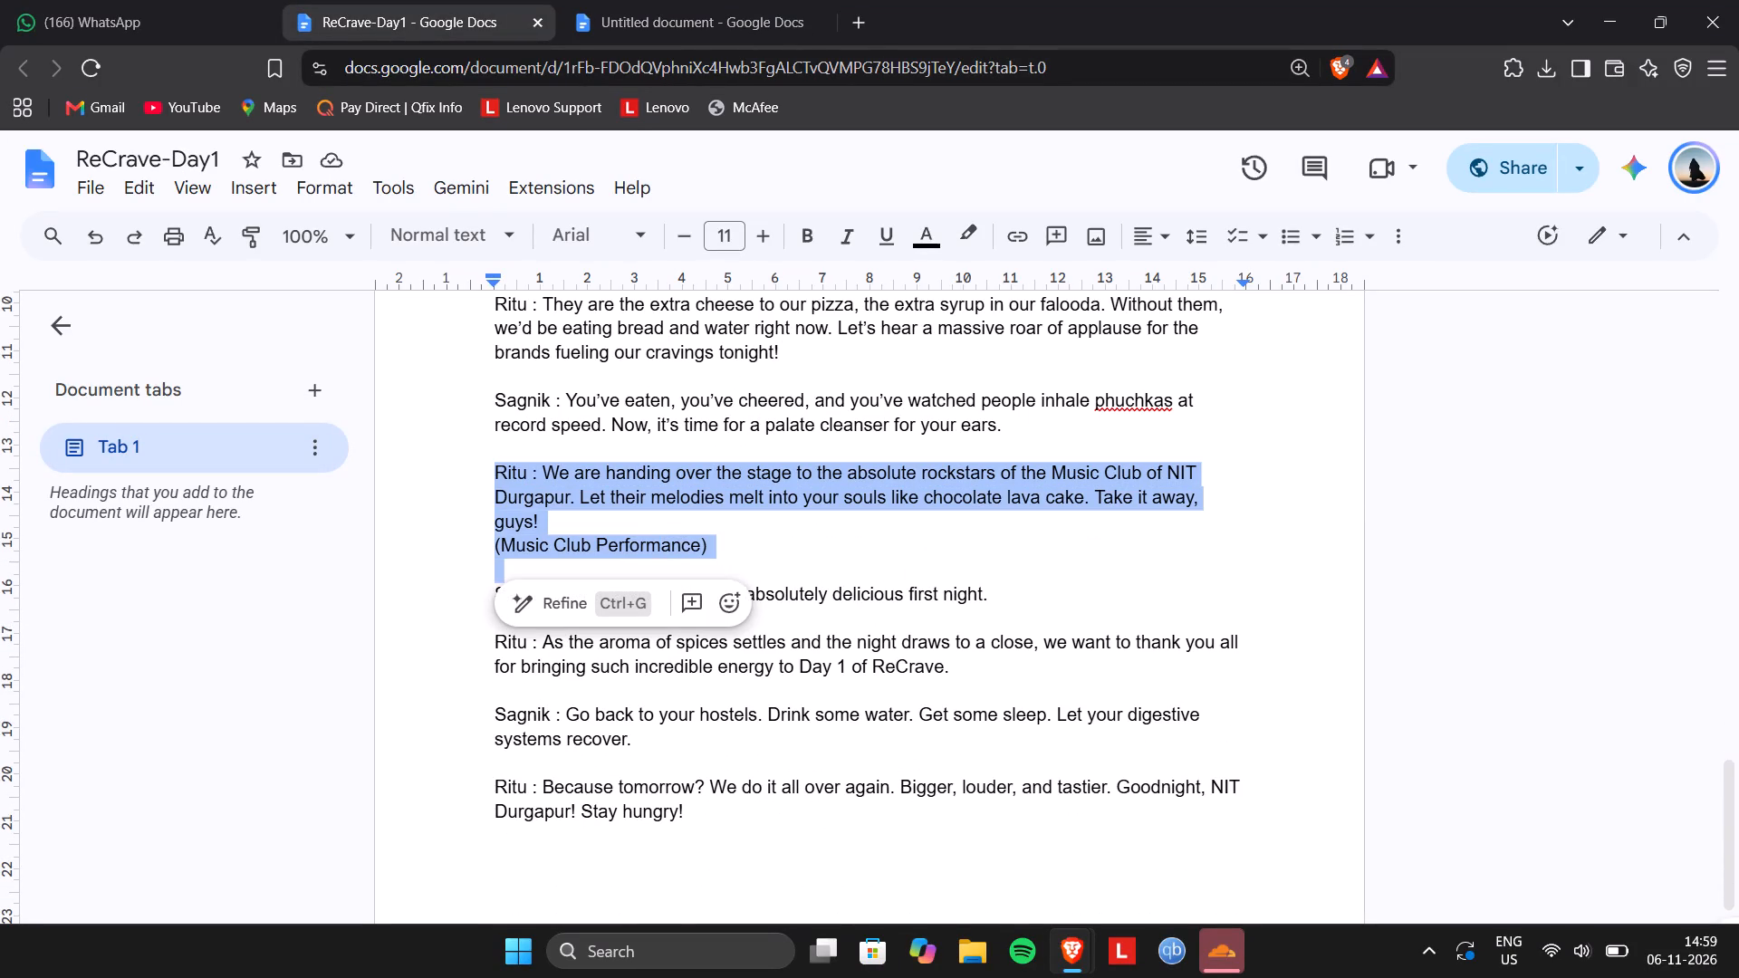
left_click(698, 44)
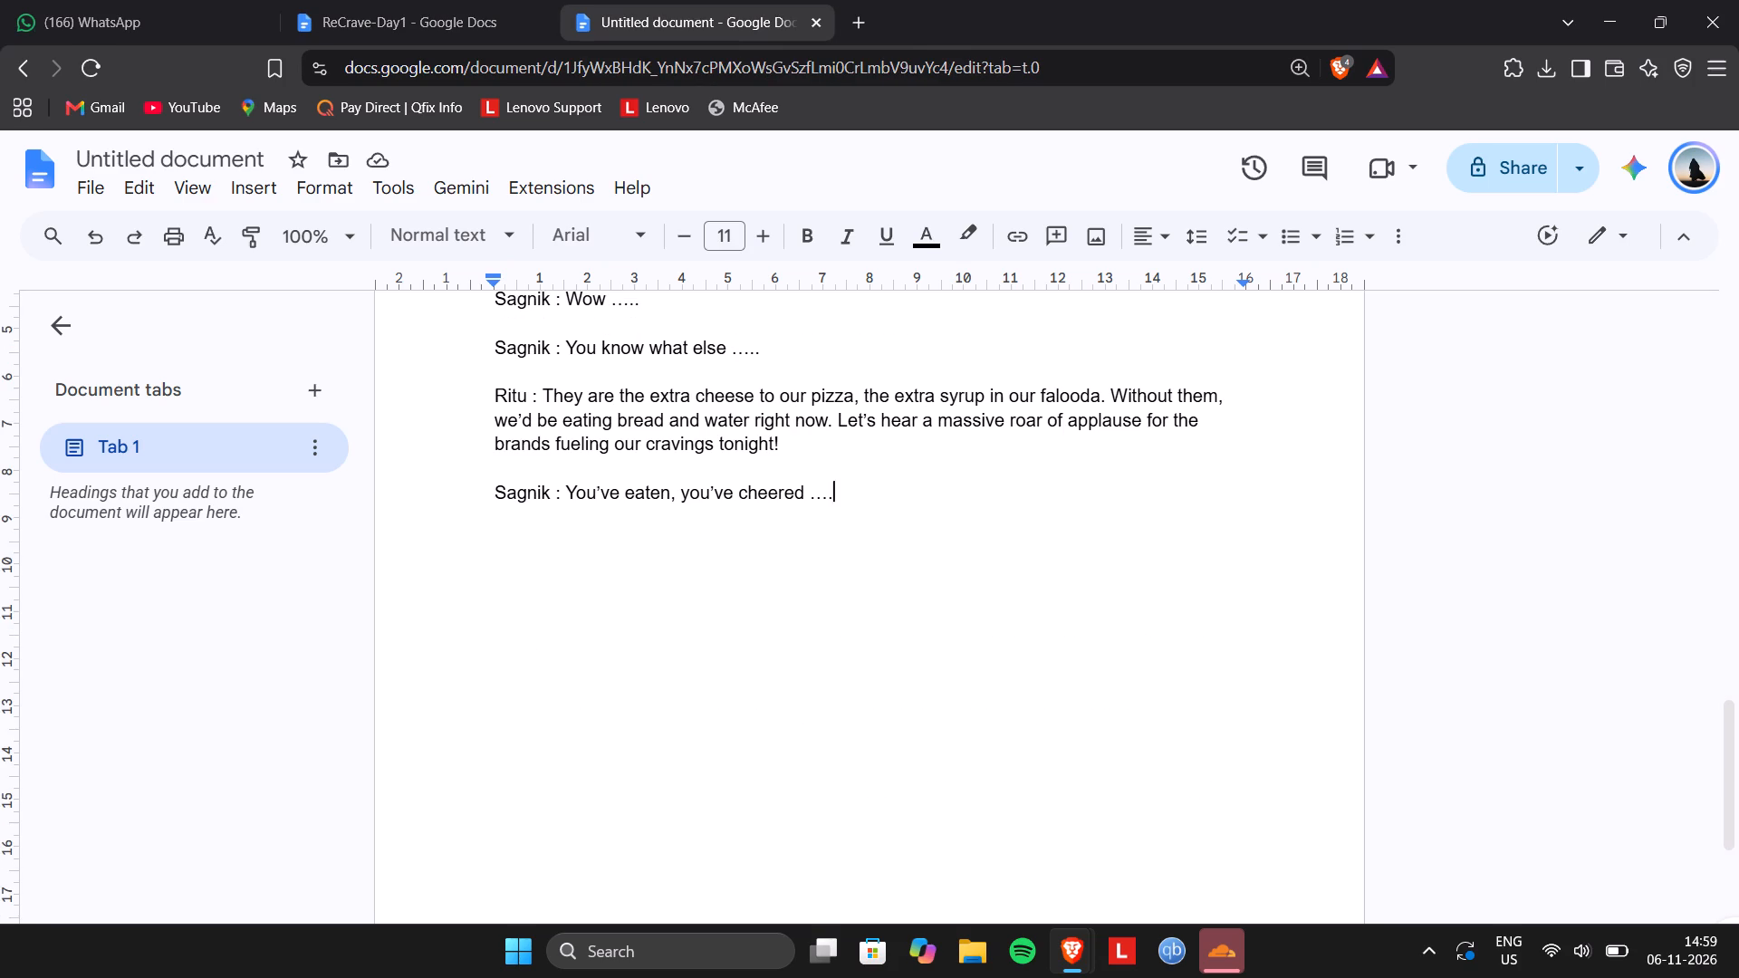
key("Return")
key("Return")
key("ctrl+v")
Copy Sagnik's "What a vibe" line and its trailing blank line from ReCrave-Day1 to the end of the untitled document.
left_click(485, 0)
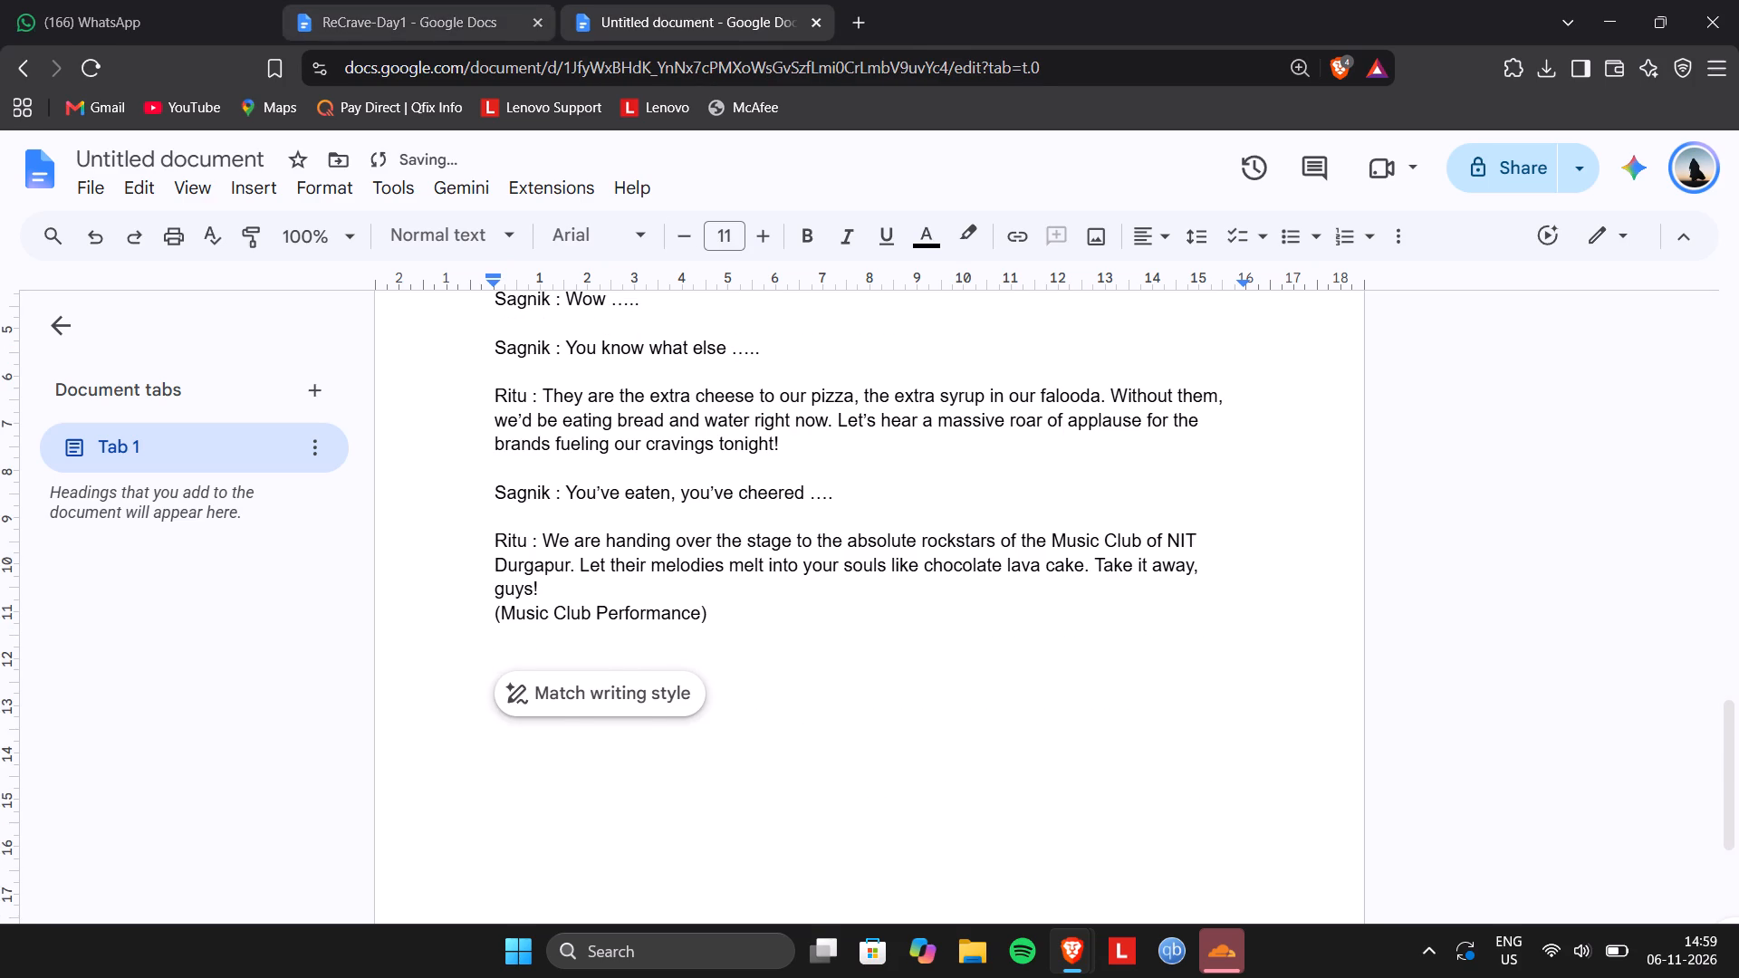
left_click(970, 711)
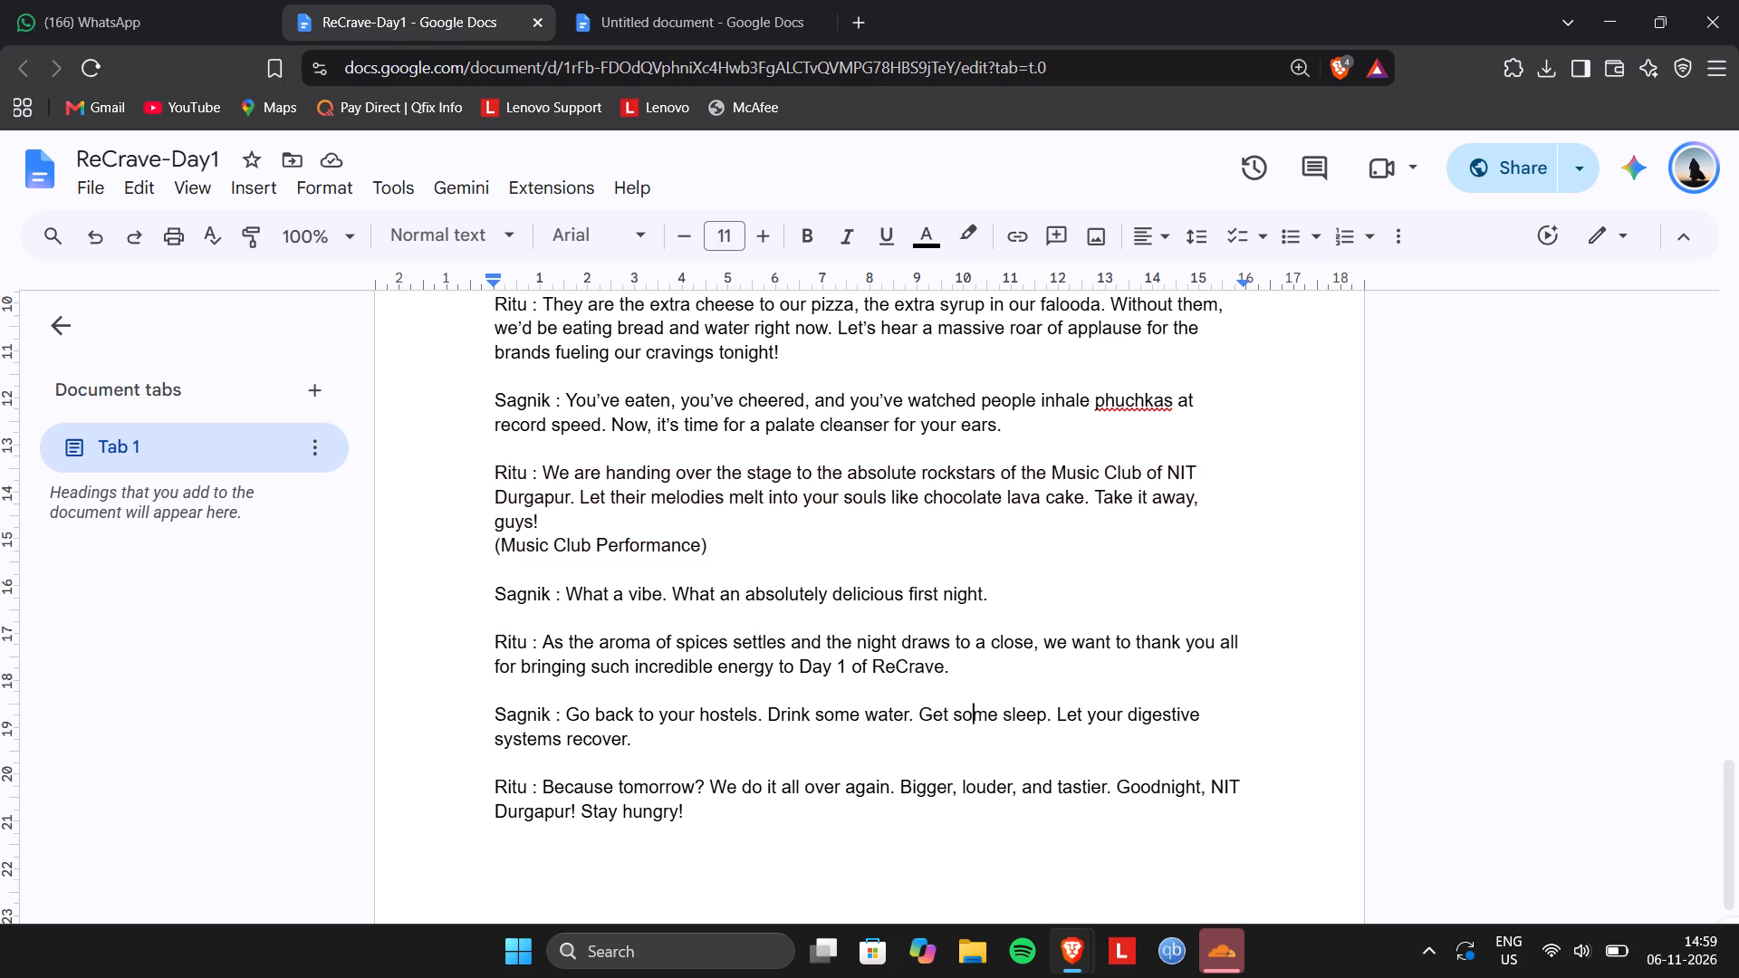
scroll(819, 695, "down", 1)
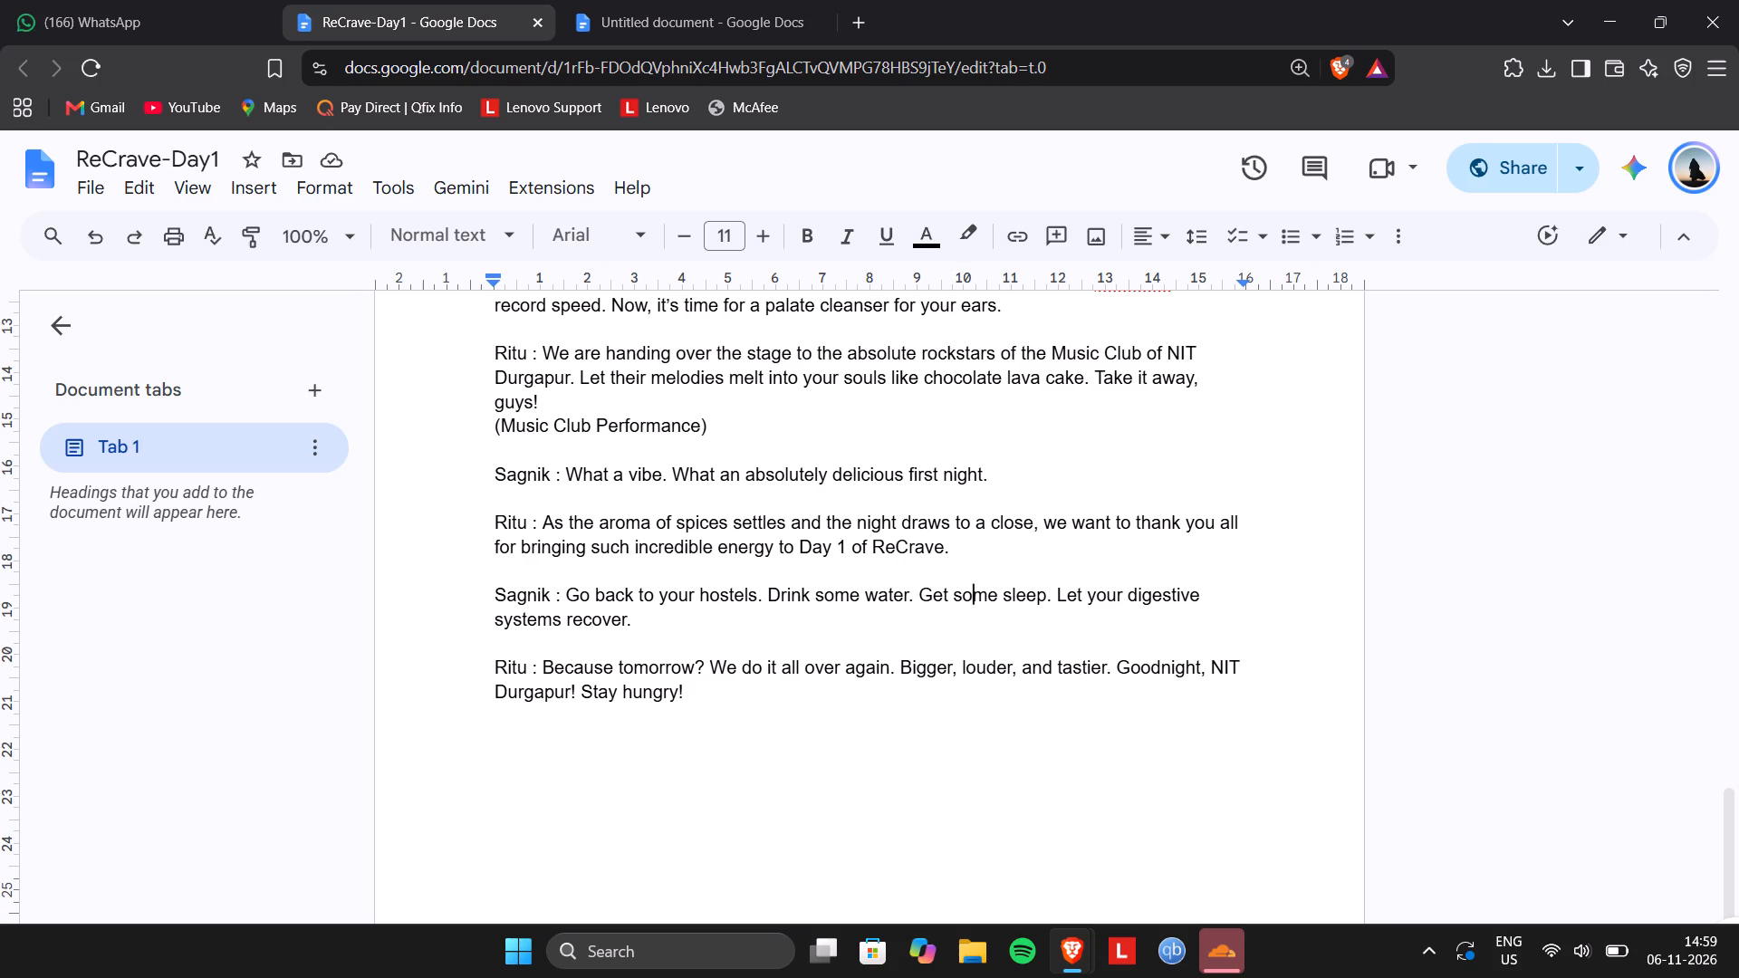
left_click_drag(503, 475, 676, 481)
left_click(738, 652)
left_click_drag(500, 478, 1013, 494)
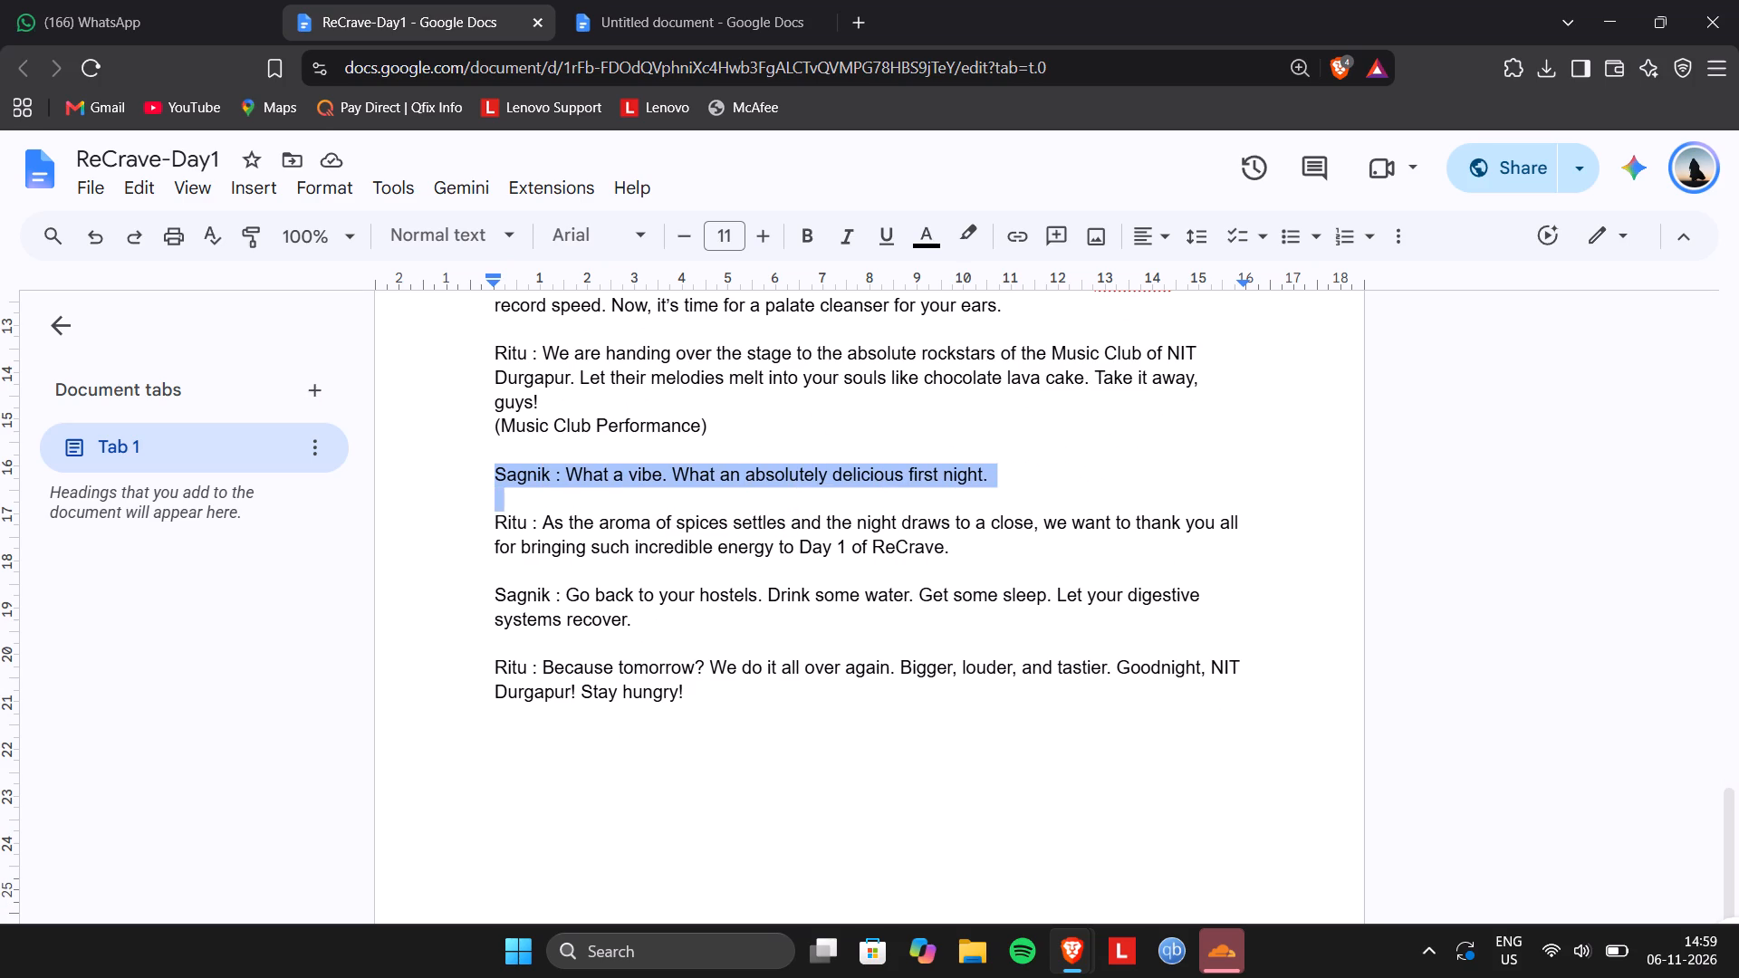
left_click_drag(1013, 494, 1016, 494)
key("ctrl+c")
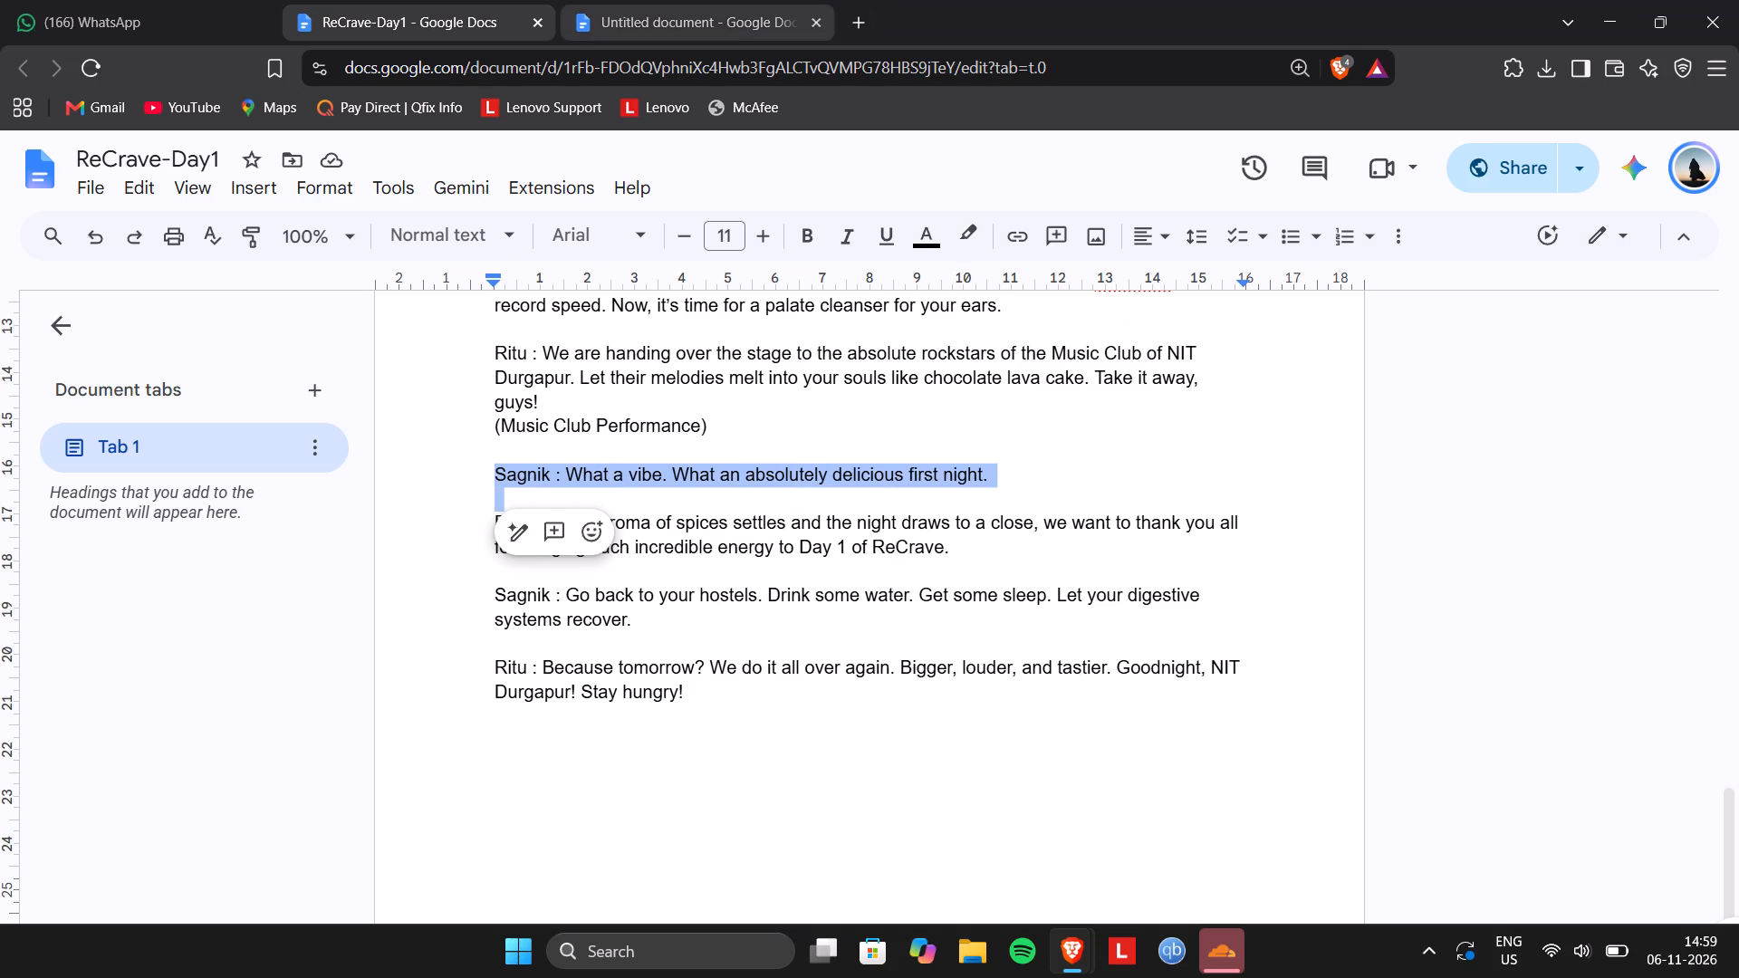
left_click(589, 0)
key("ctrl+v")
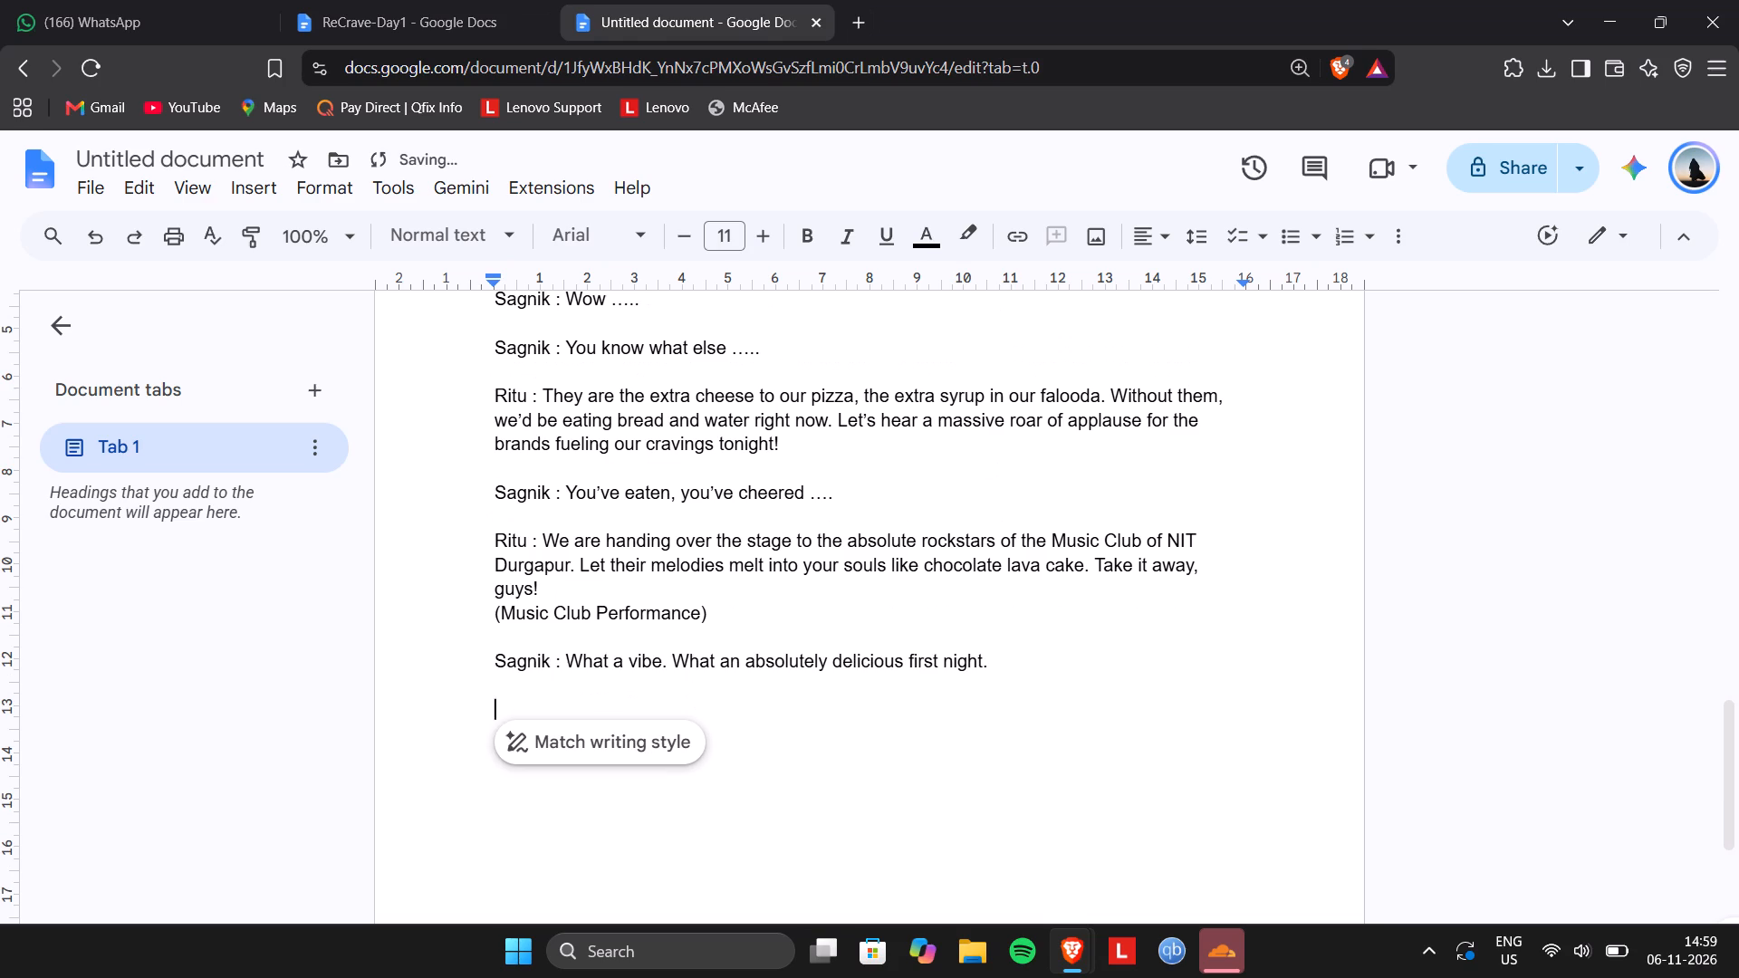
Copy Ritu's "As the aroma of spices settles" paragraph from ReCrave-Day1 to the end of the untitled document.
left_click(385, 0)
left_click(770, 518)
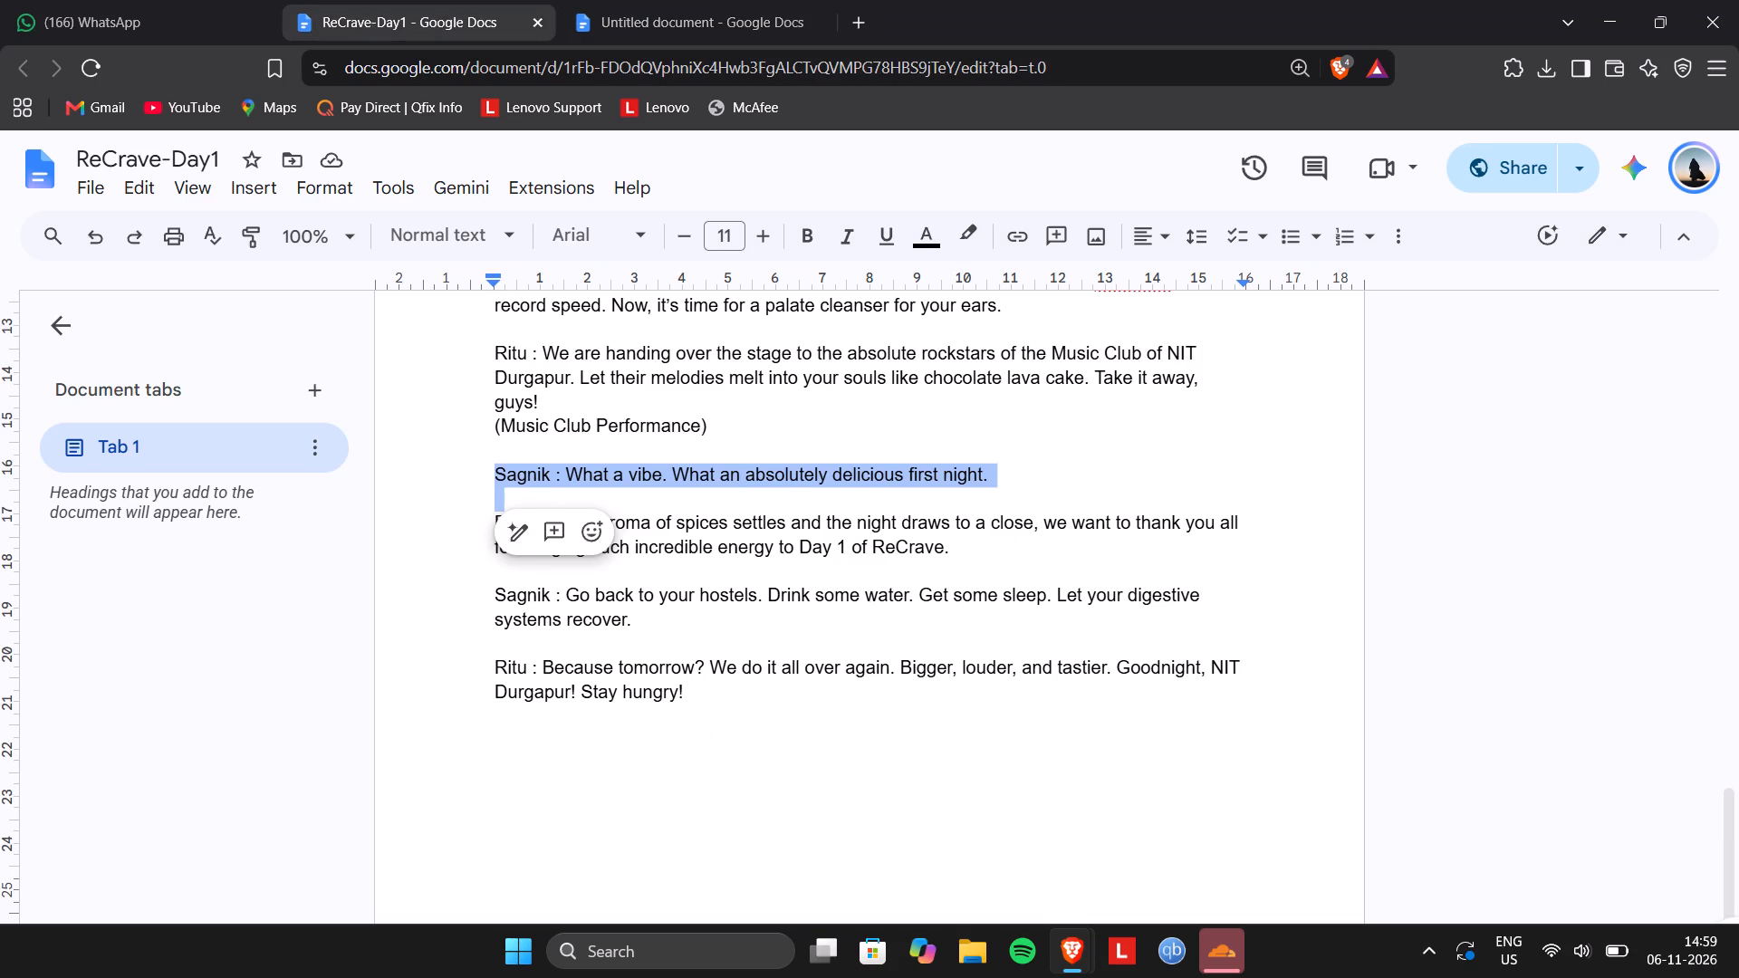
left_click_drag(499, 513, 970, 548)
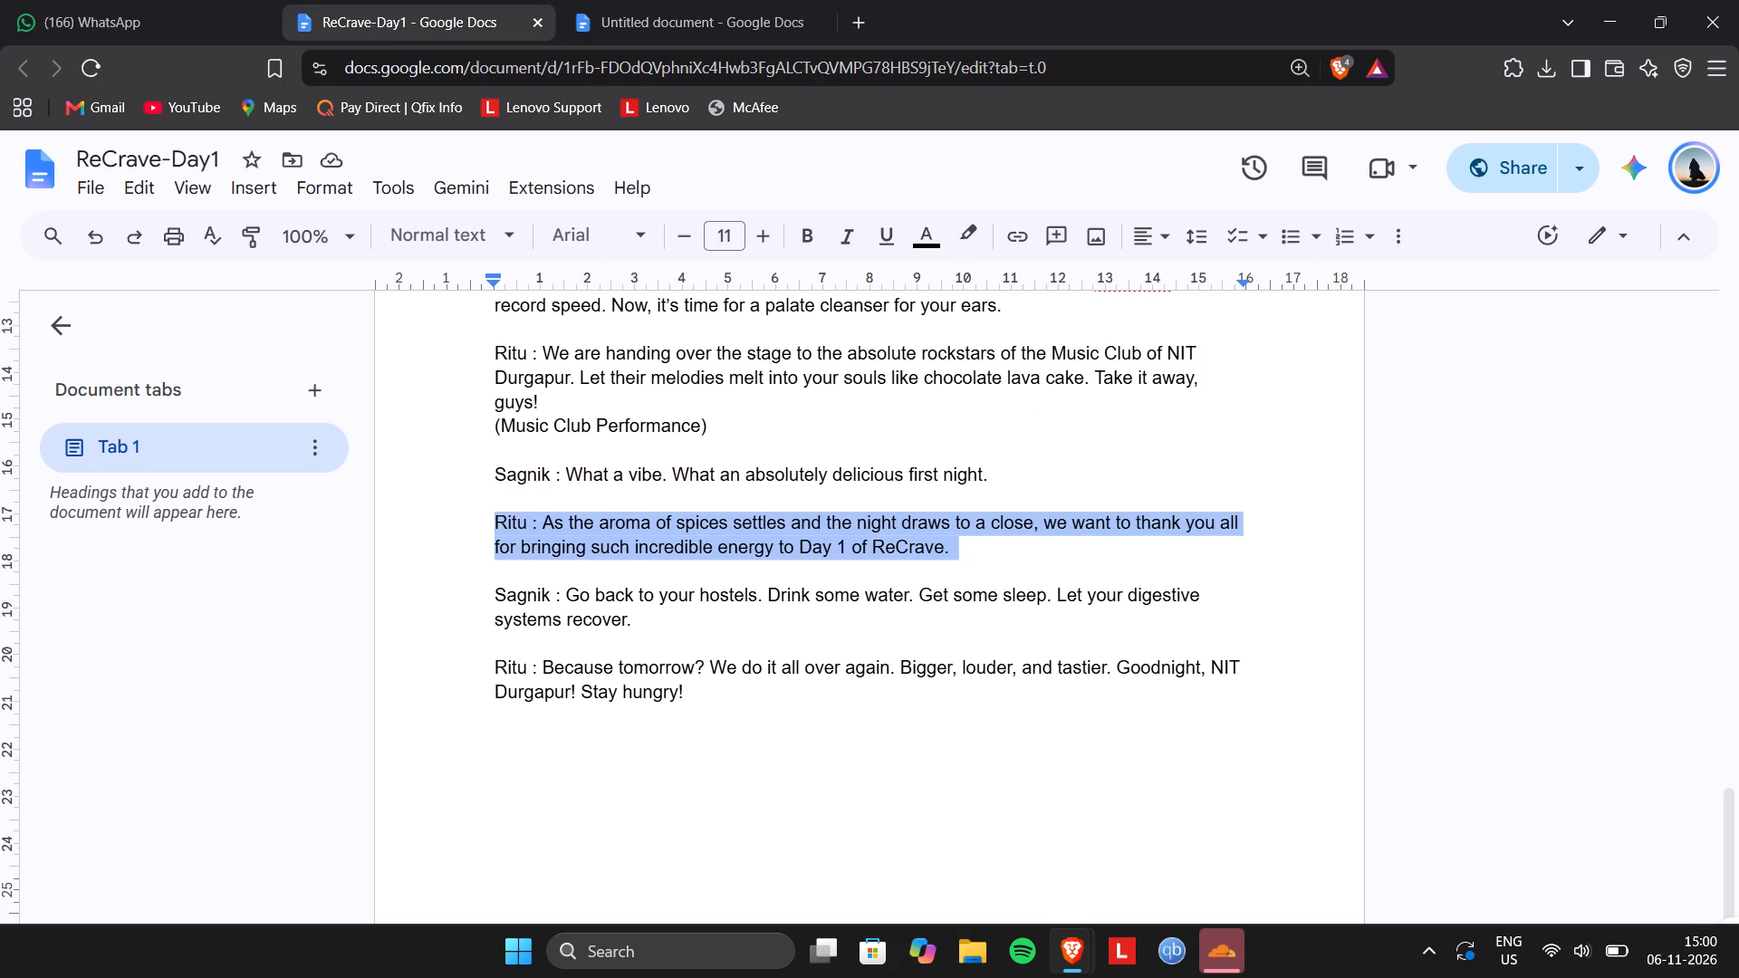
key("ctrl+c")
left_click(627, 2)
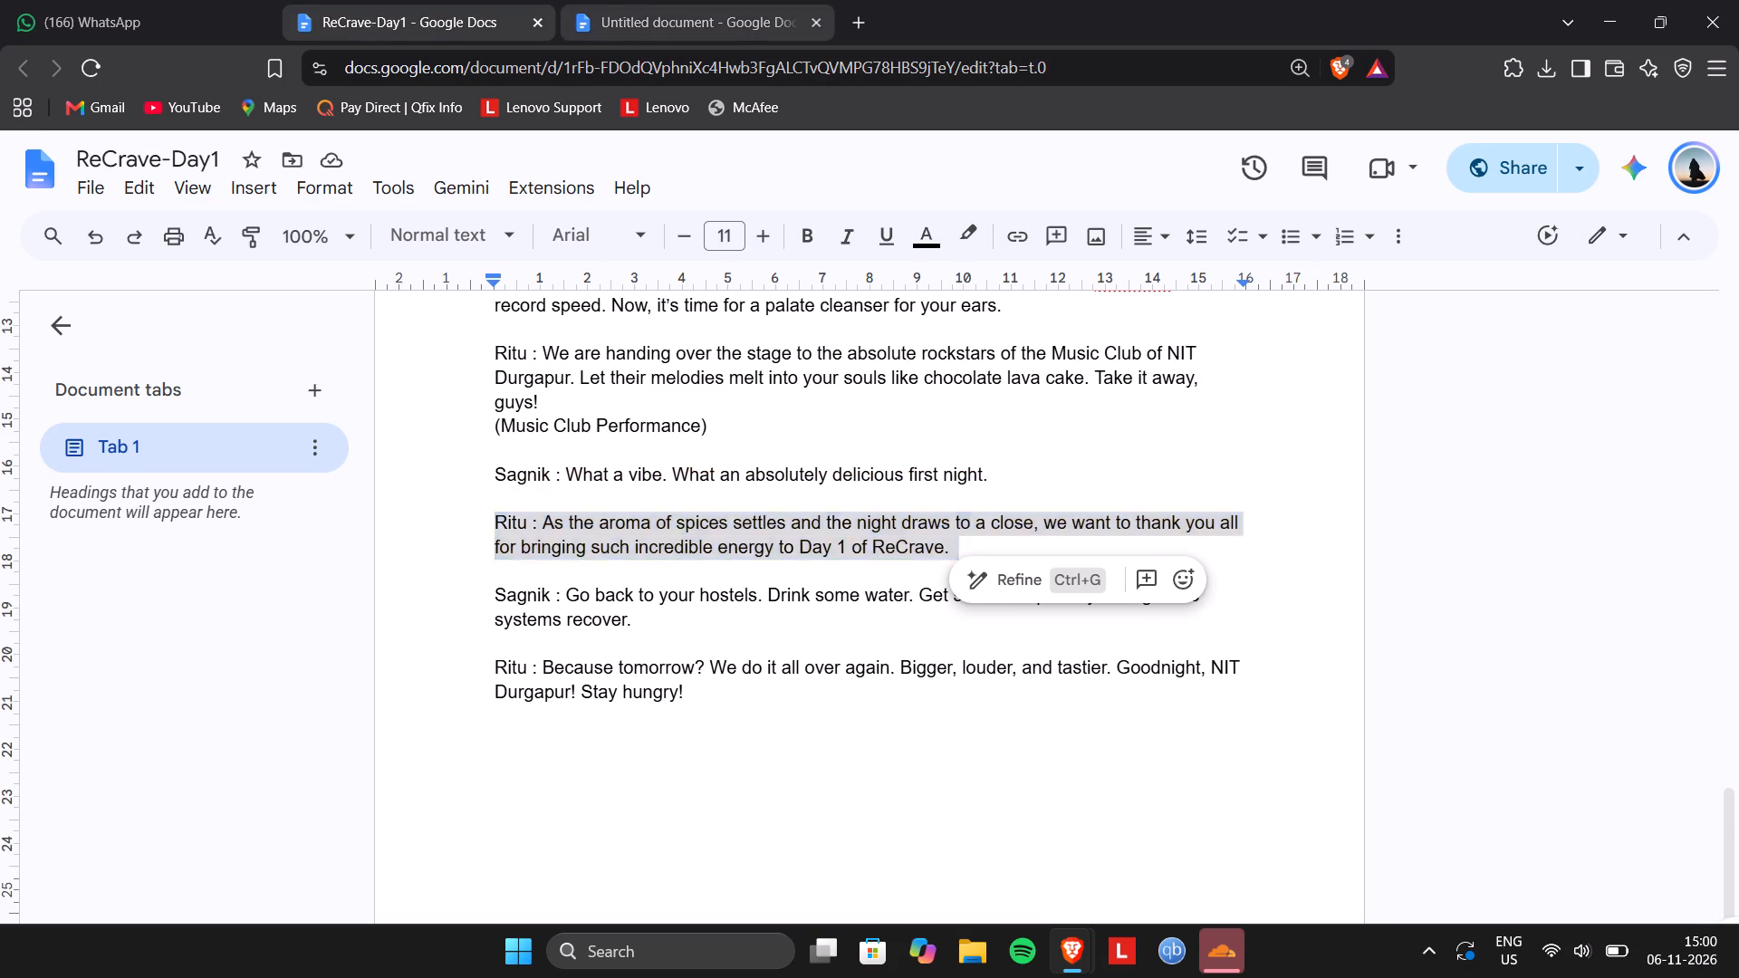
key("ctrl+v")
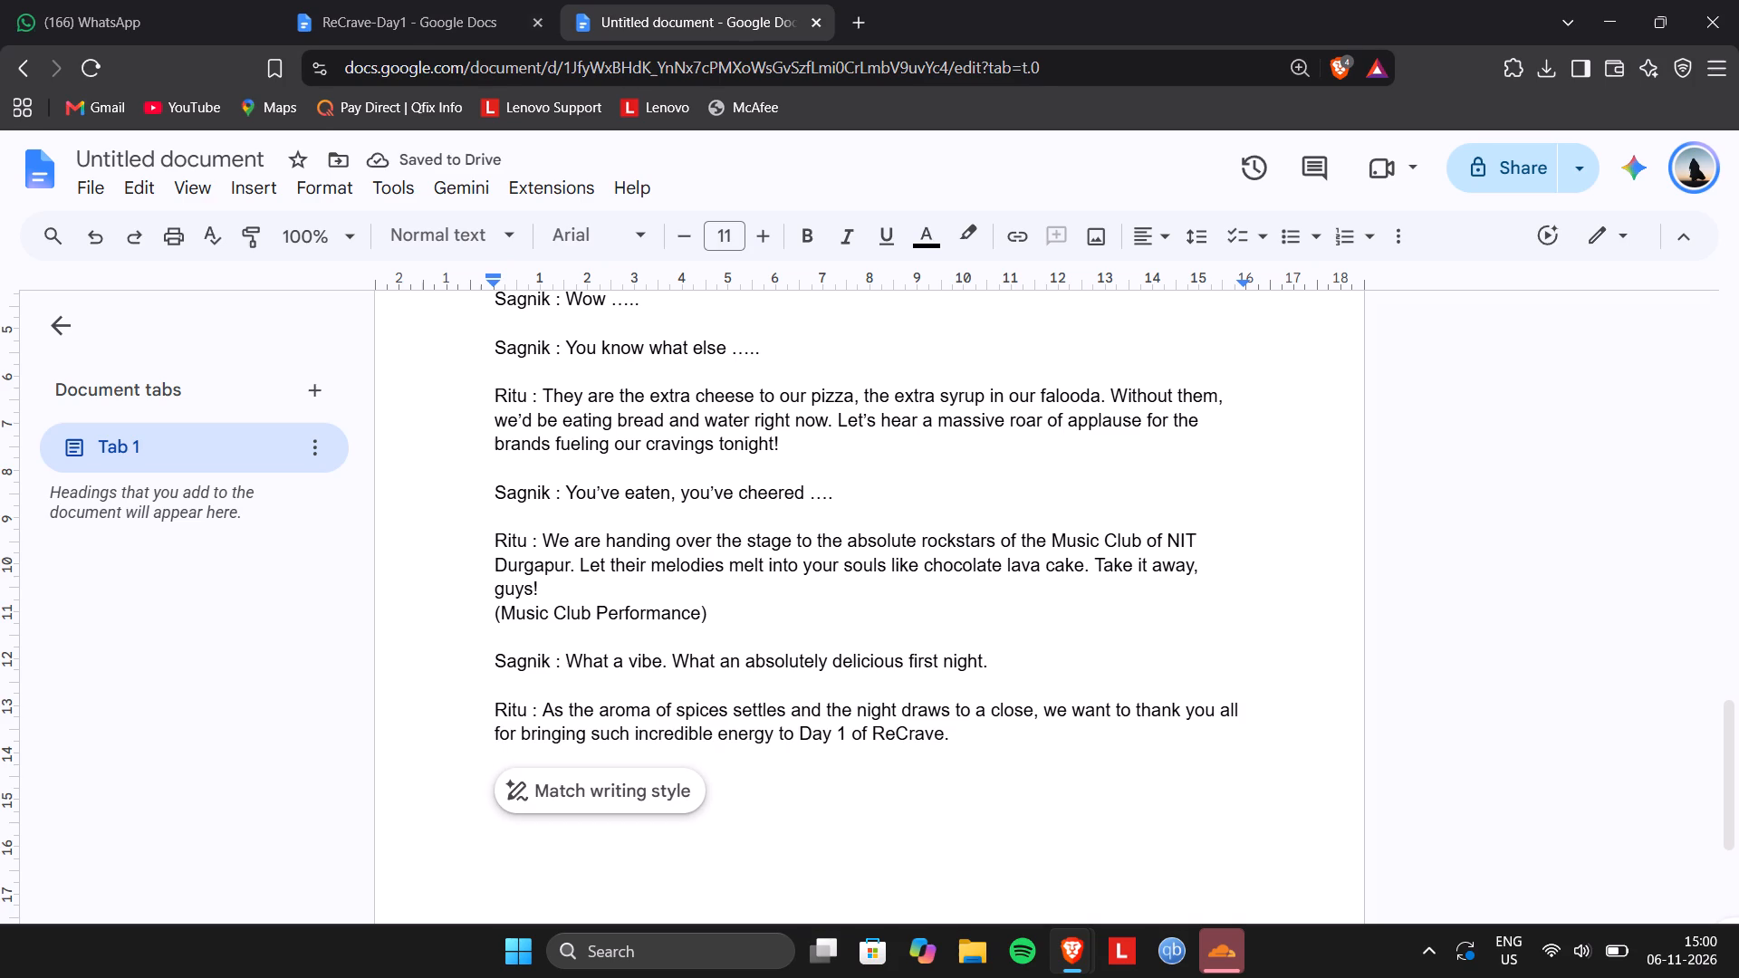
Copy Sagnik's "Go back to your hostels" paragraph into the untitled document, one blank line below Ritu's "As the aroma of spices settles" paragraph.
left_click(440, 0)
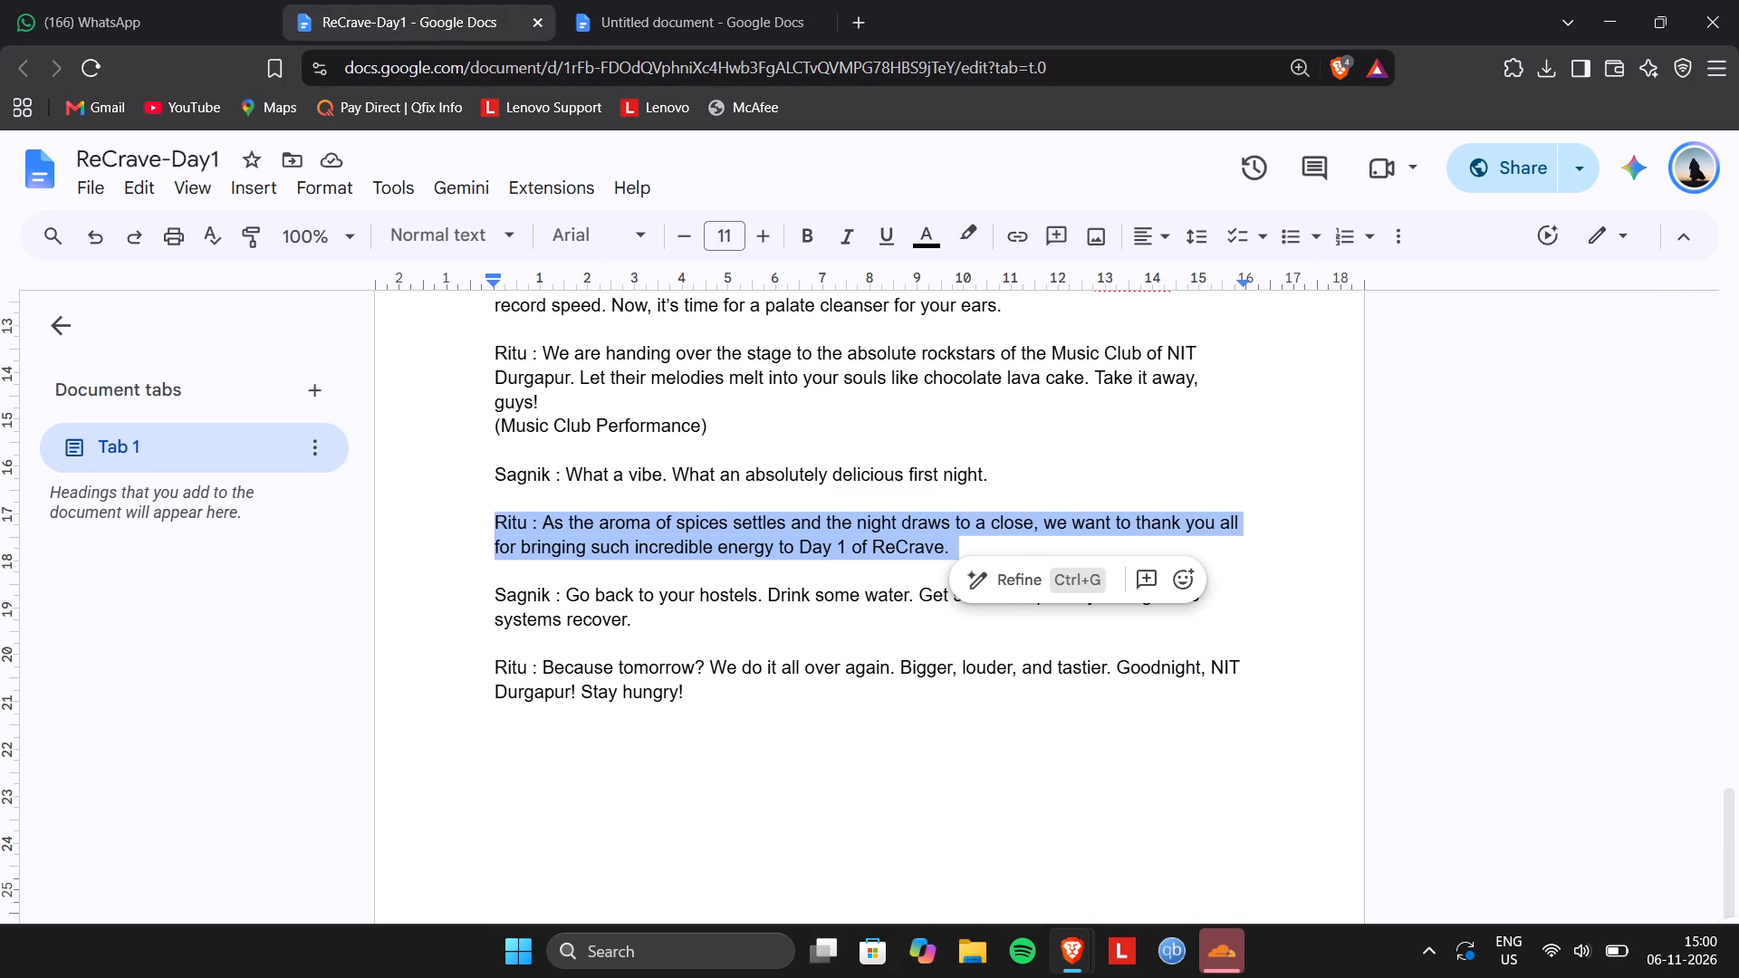
left_click_drag(499, 595, 626, 634)
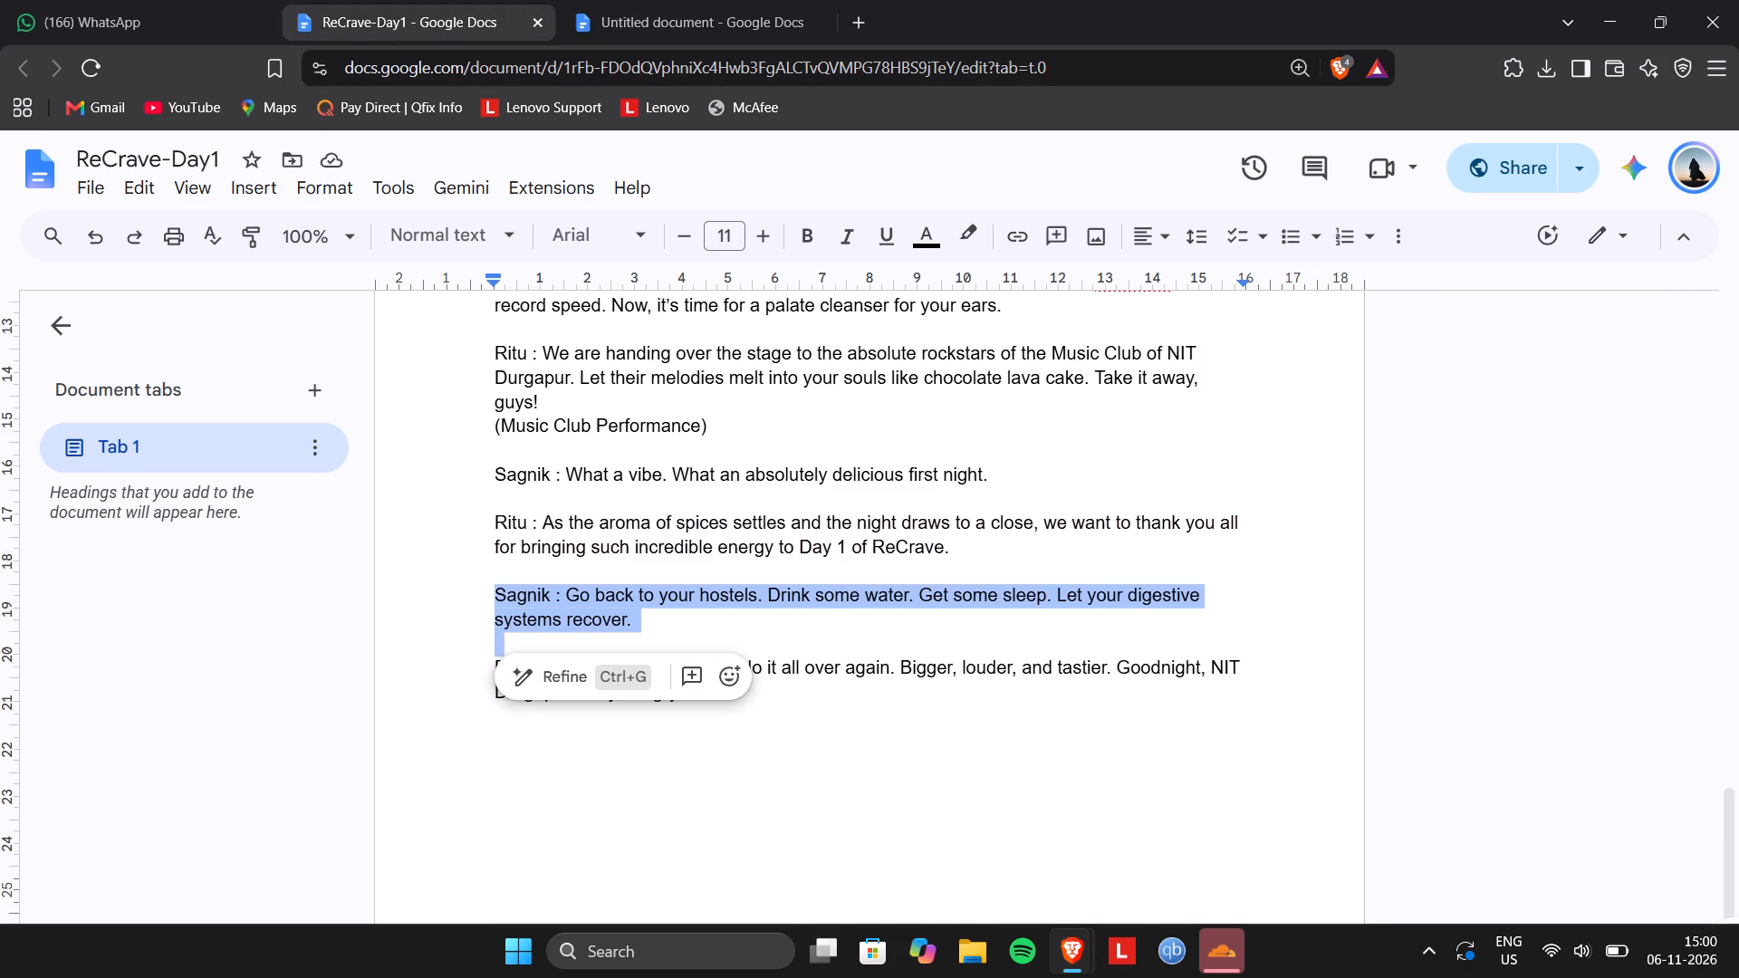
key("ctrl+c")
left_click(666, 0)
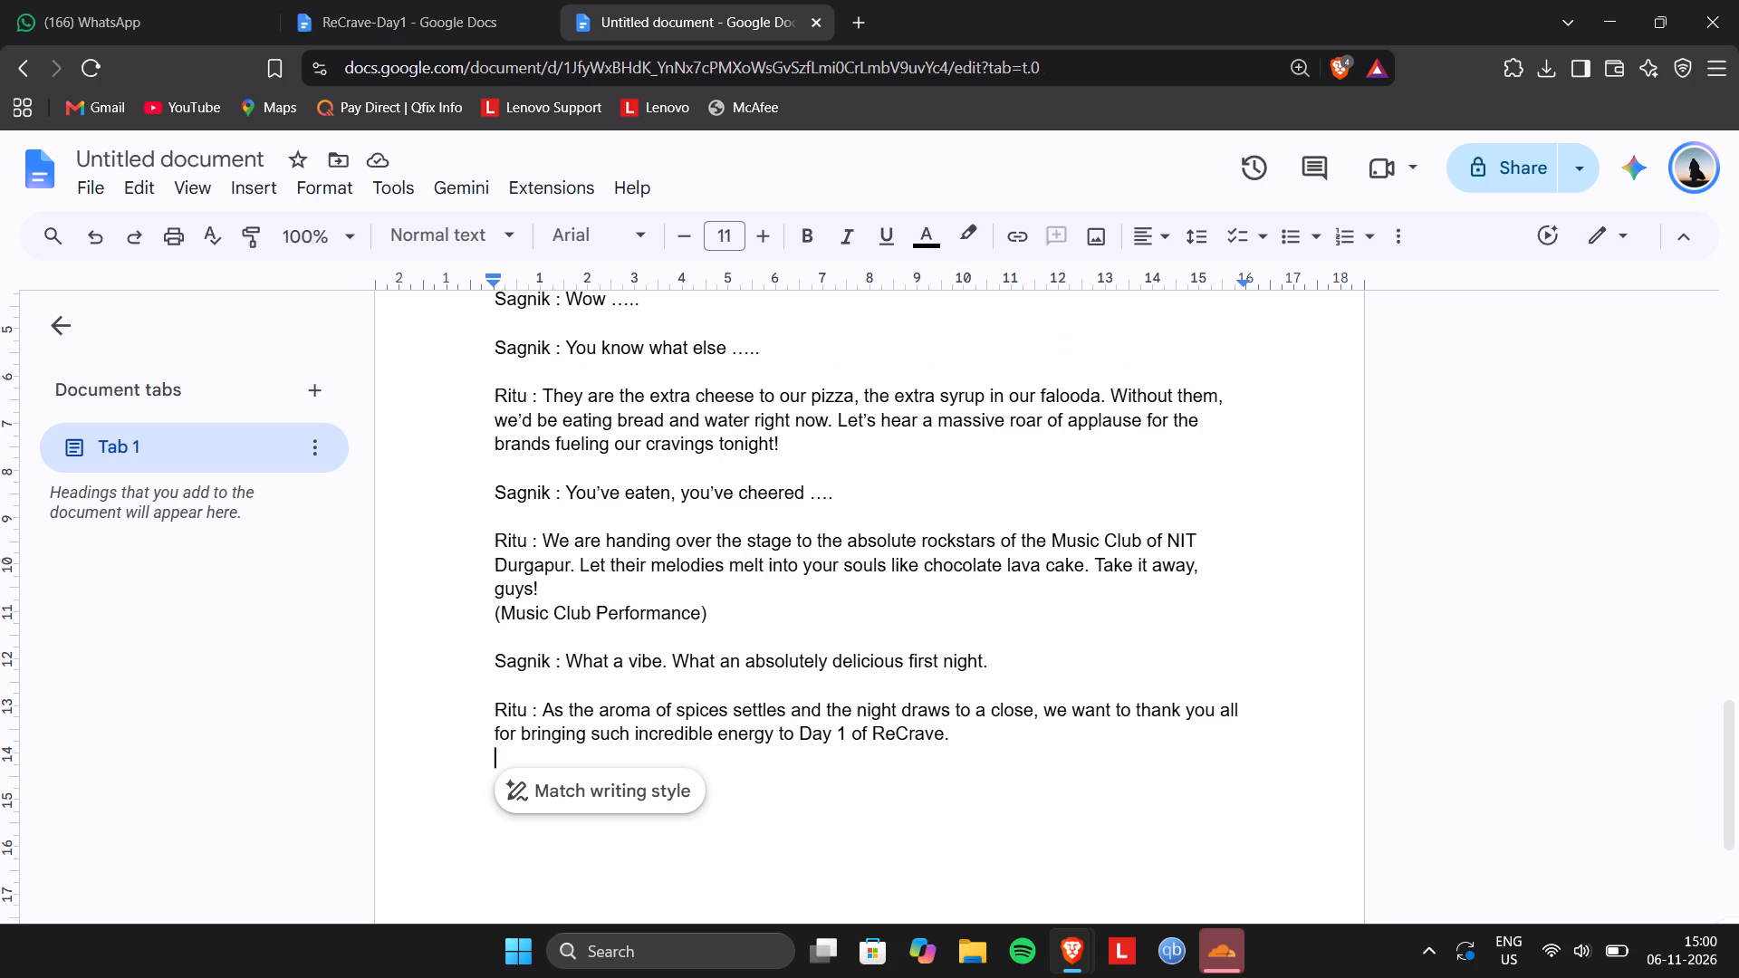
key("Return")
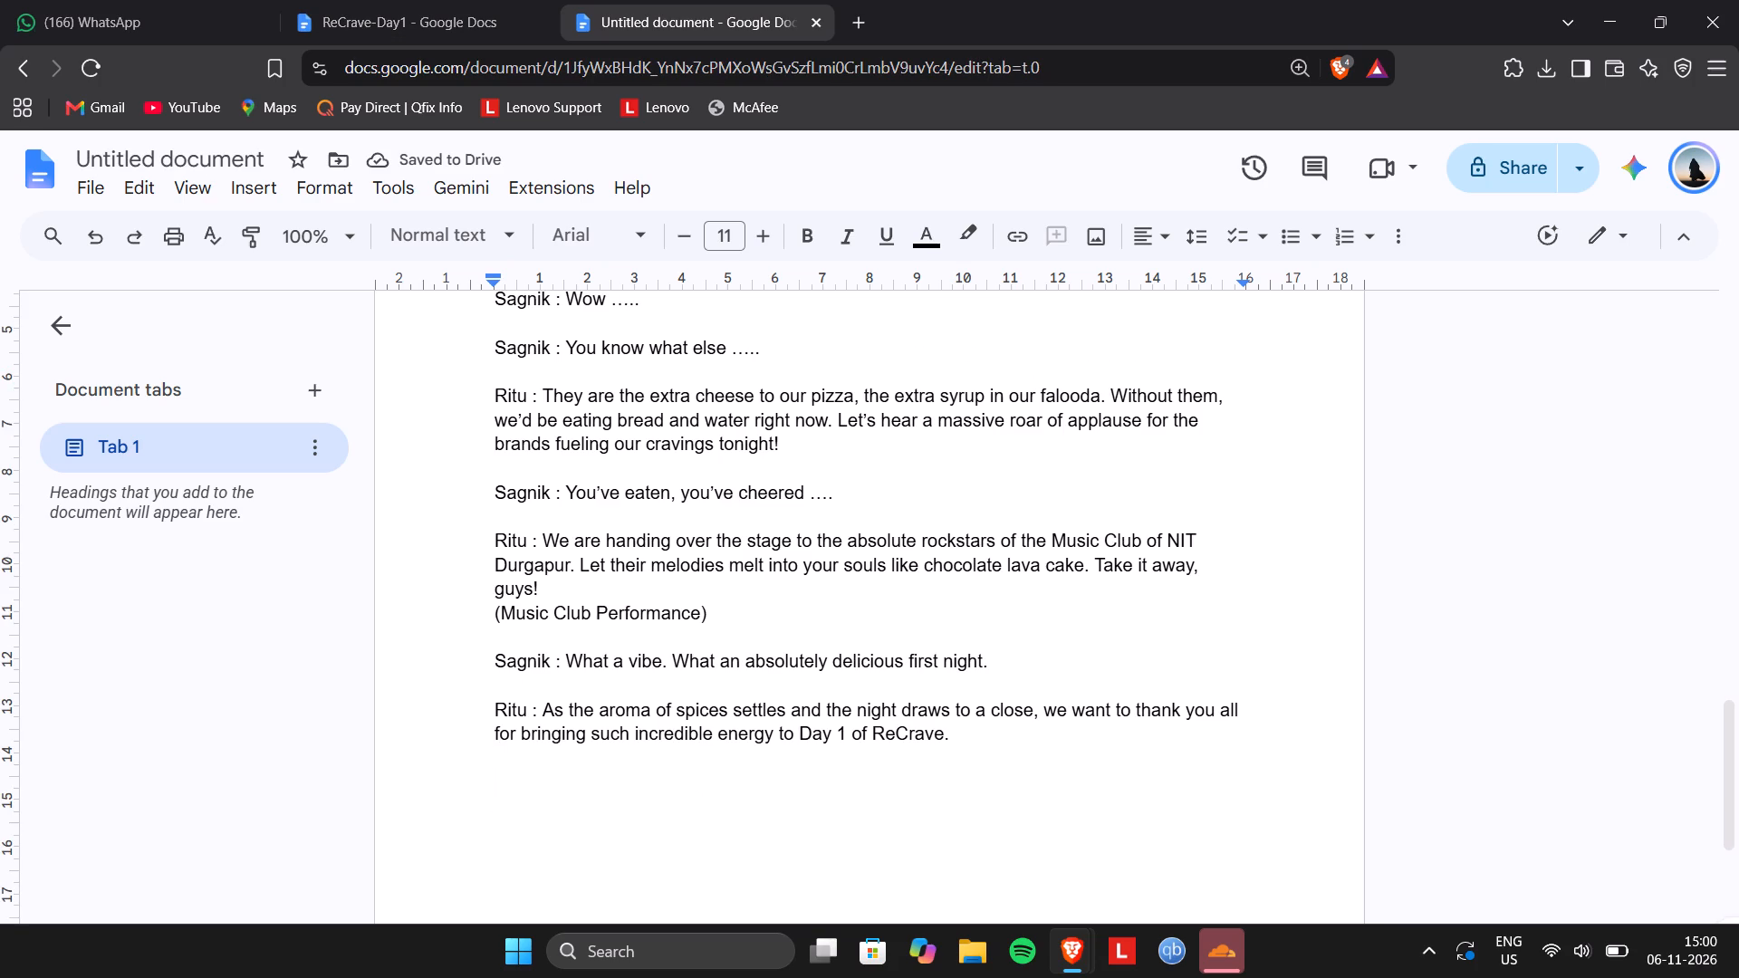
key("ctrl+v")
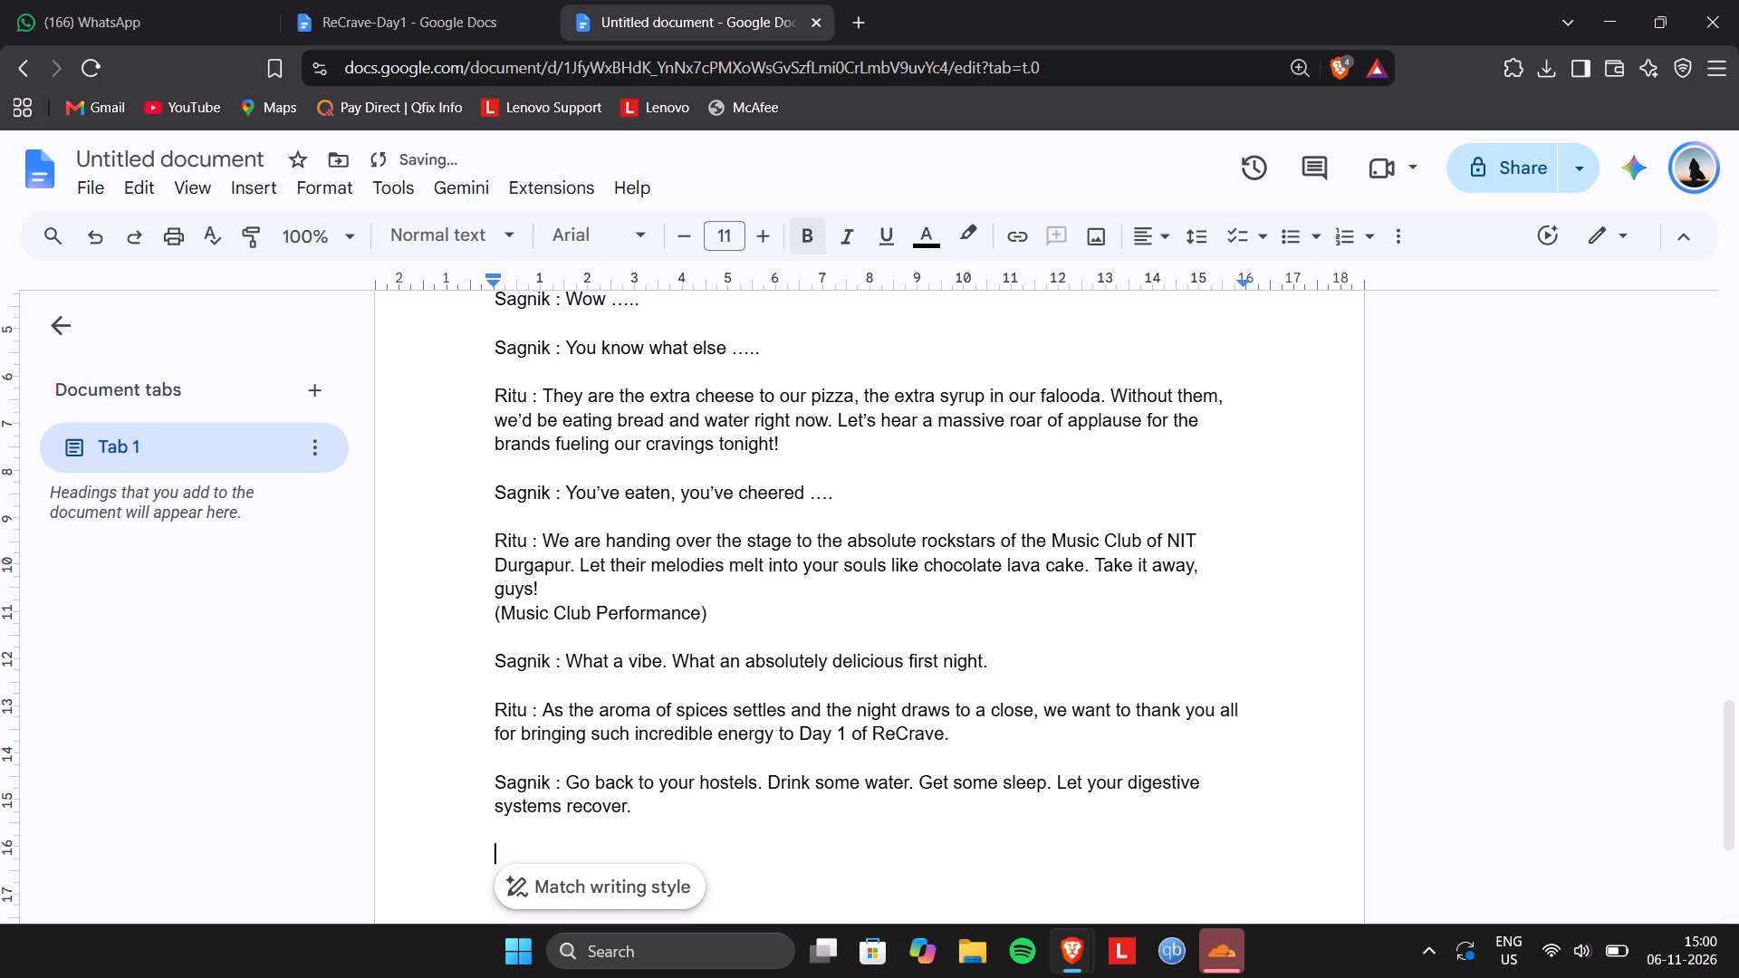
Shorten the pasted Sagnik paragraph to "Go back to your hostels.....", replacing everything after the first sentence with four more dots.
left_click_drag(764, 783, 816, 824)
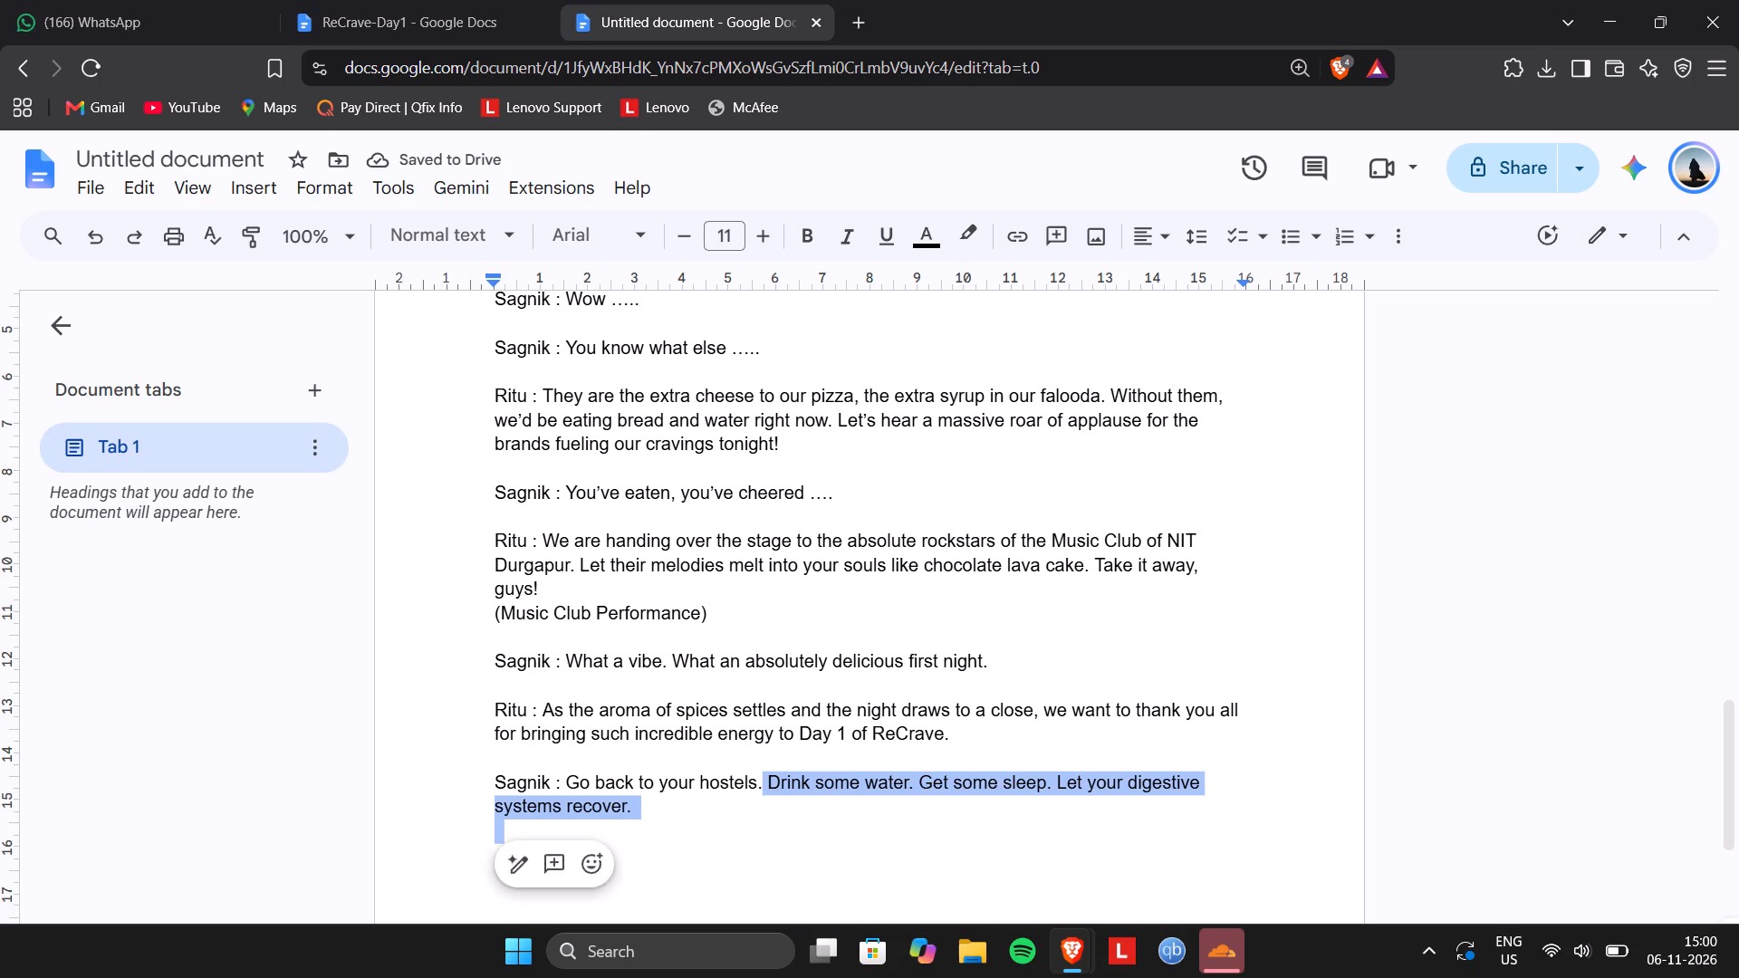
key("BackSpace")
type("....")
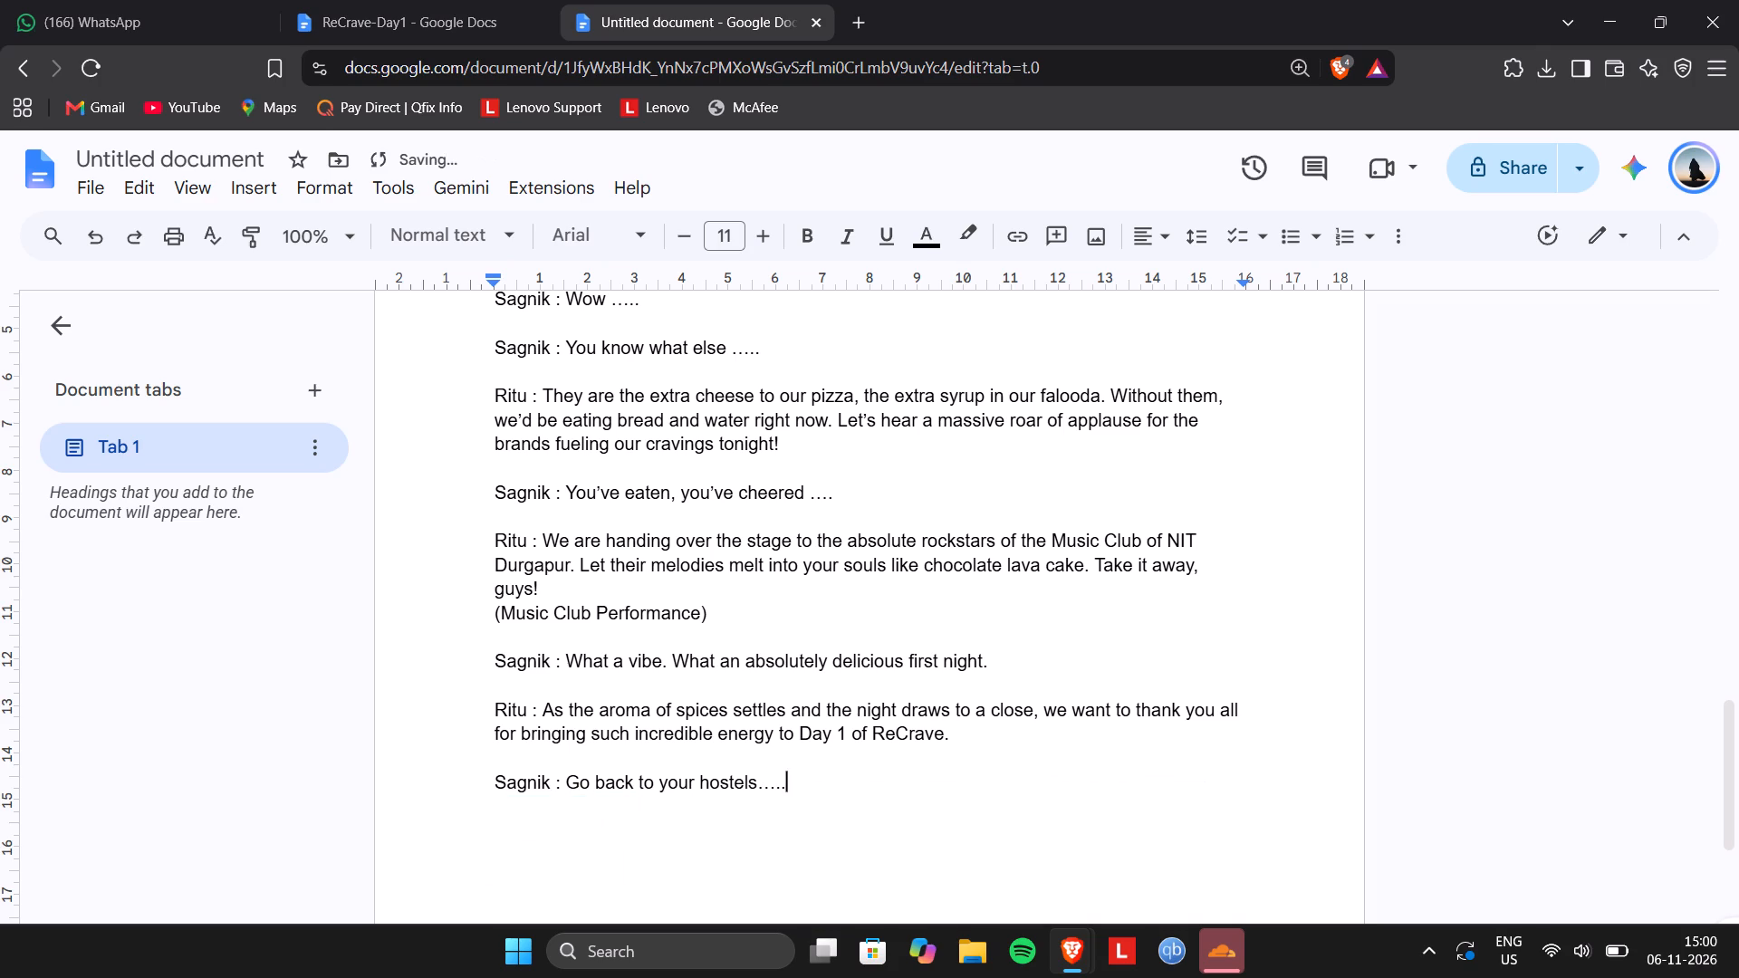
Copy Ritu's closing "Because tomorrow?" paragraph from ReCrave-Day1 into the untitled document, one blank line below Sagnik's shortened line.
key("Return")
key("Return")
left_click(498, 0)
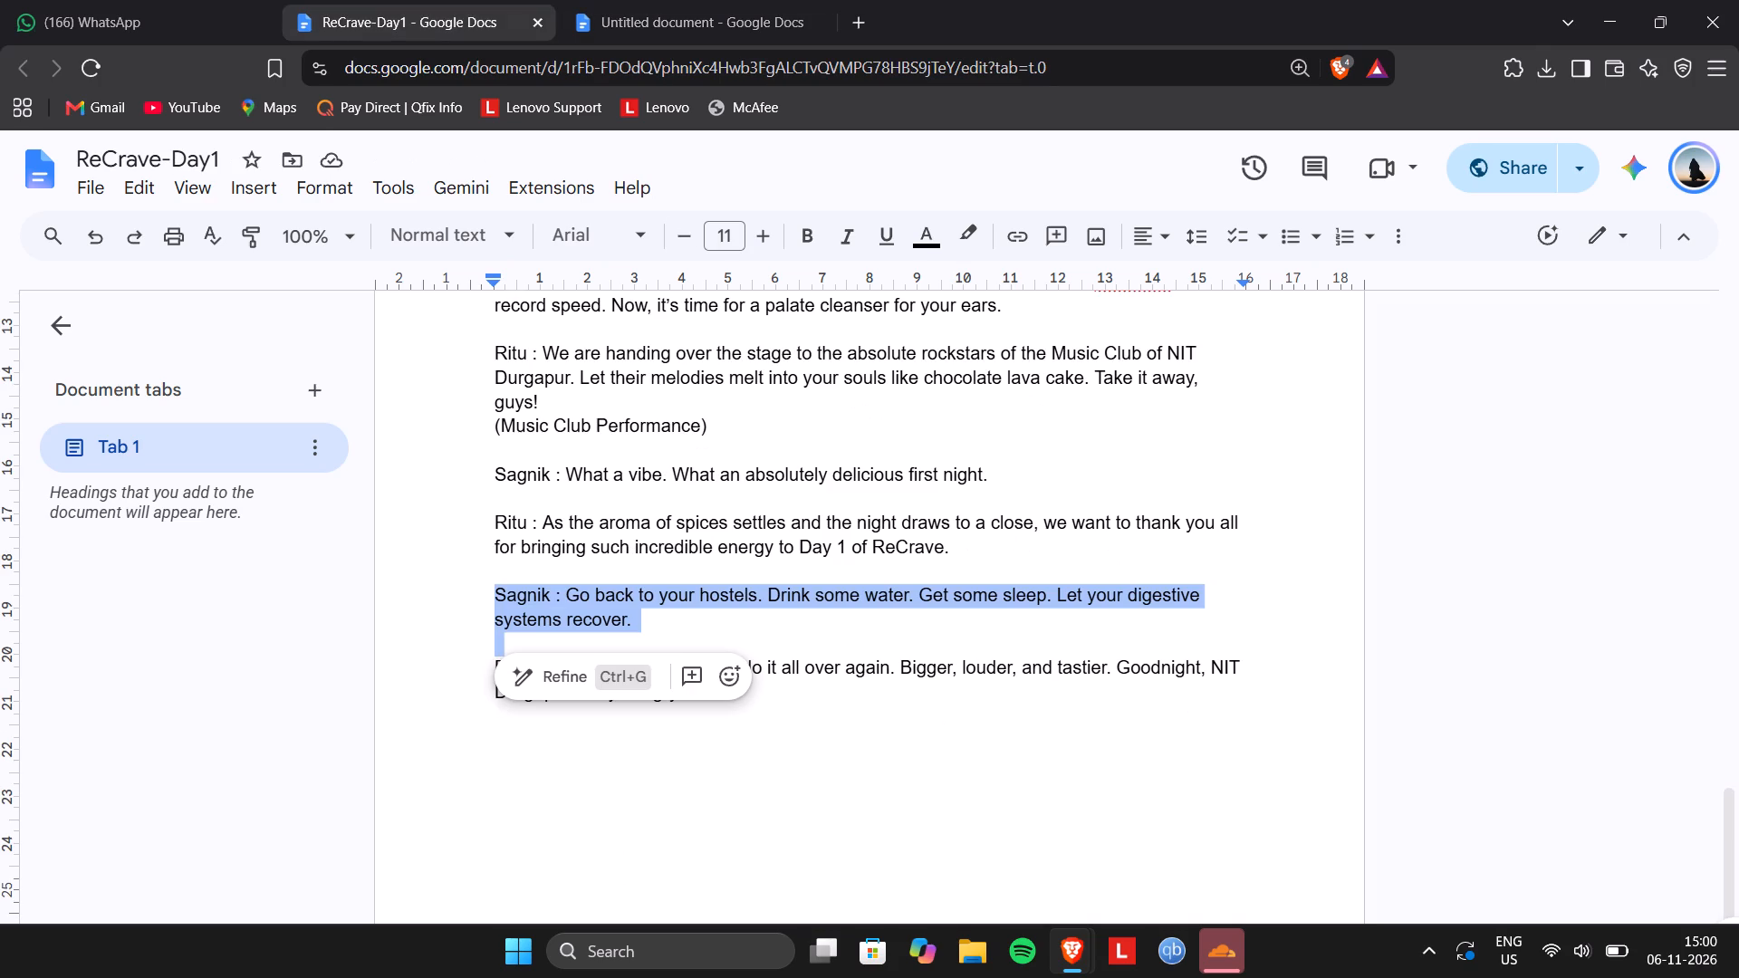
left_click(937, 752)
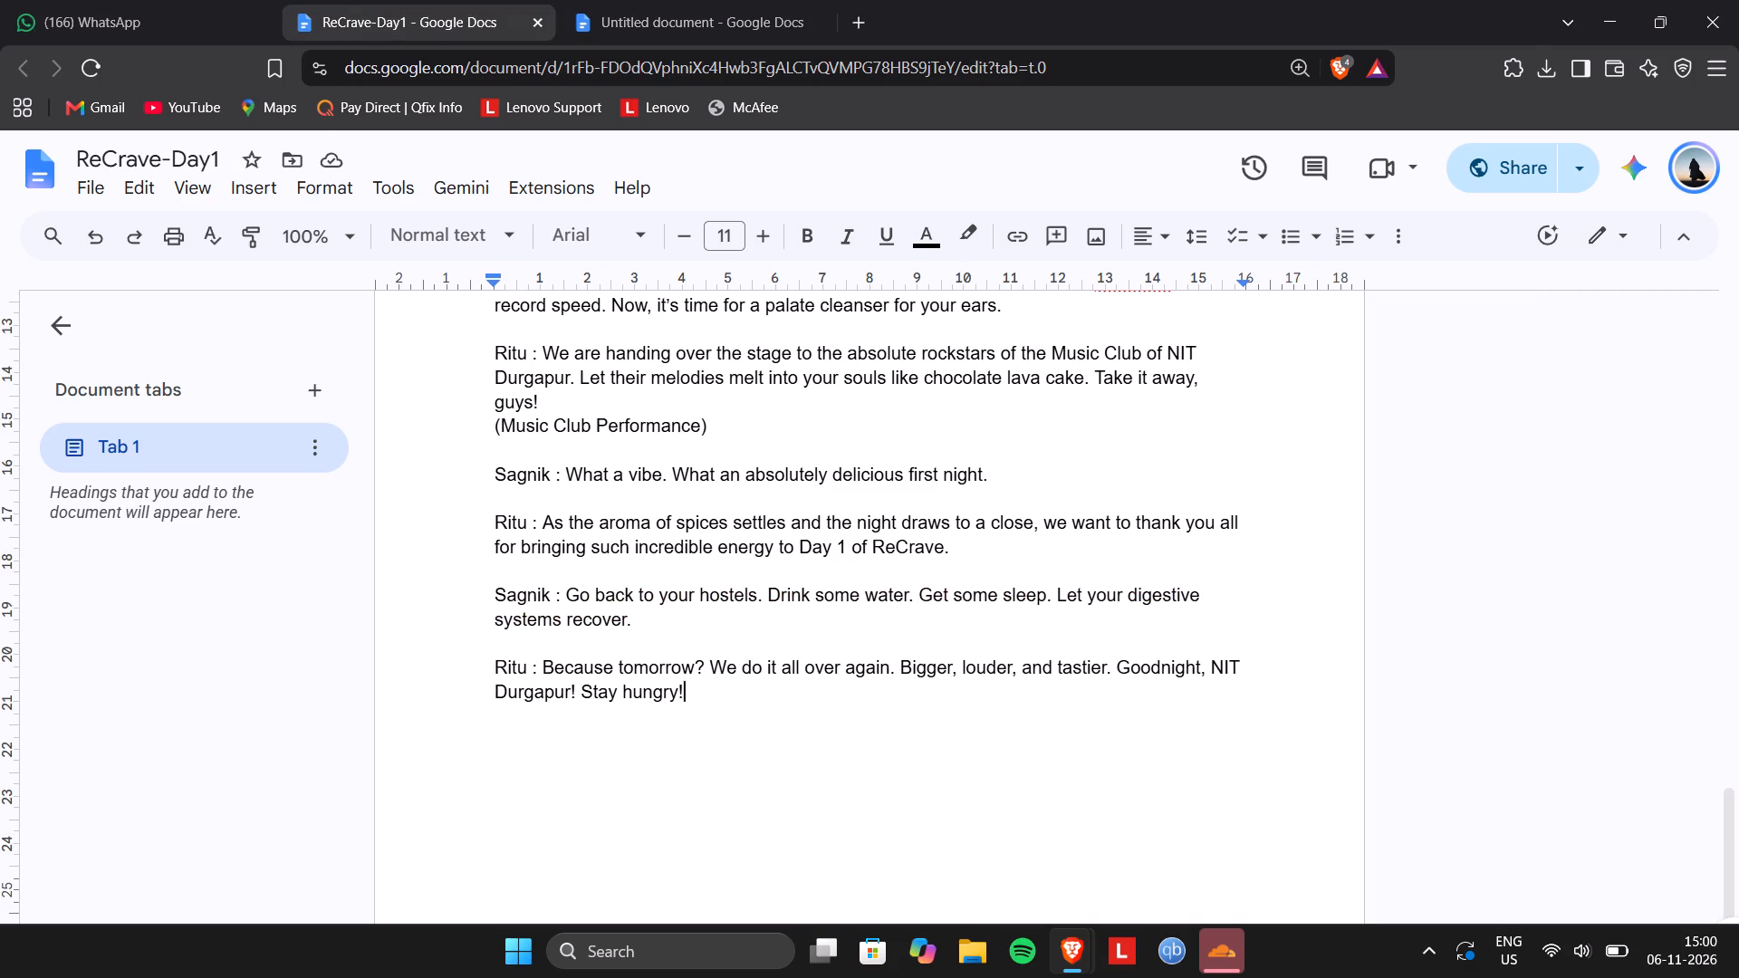
left_click_drag(508, 670, 676, 724)
double_click(676, 724)
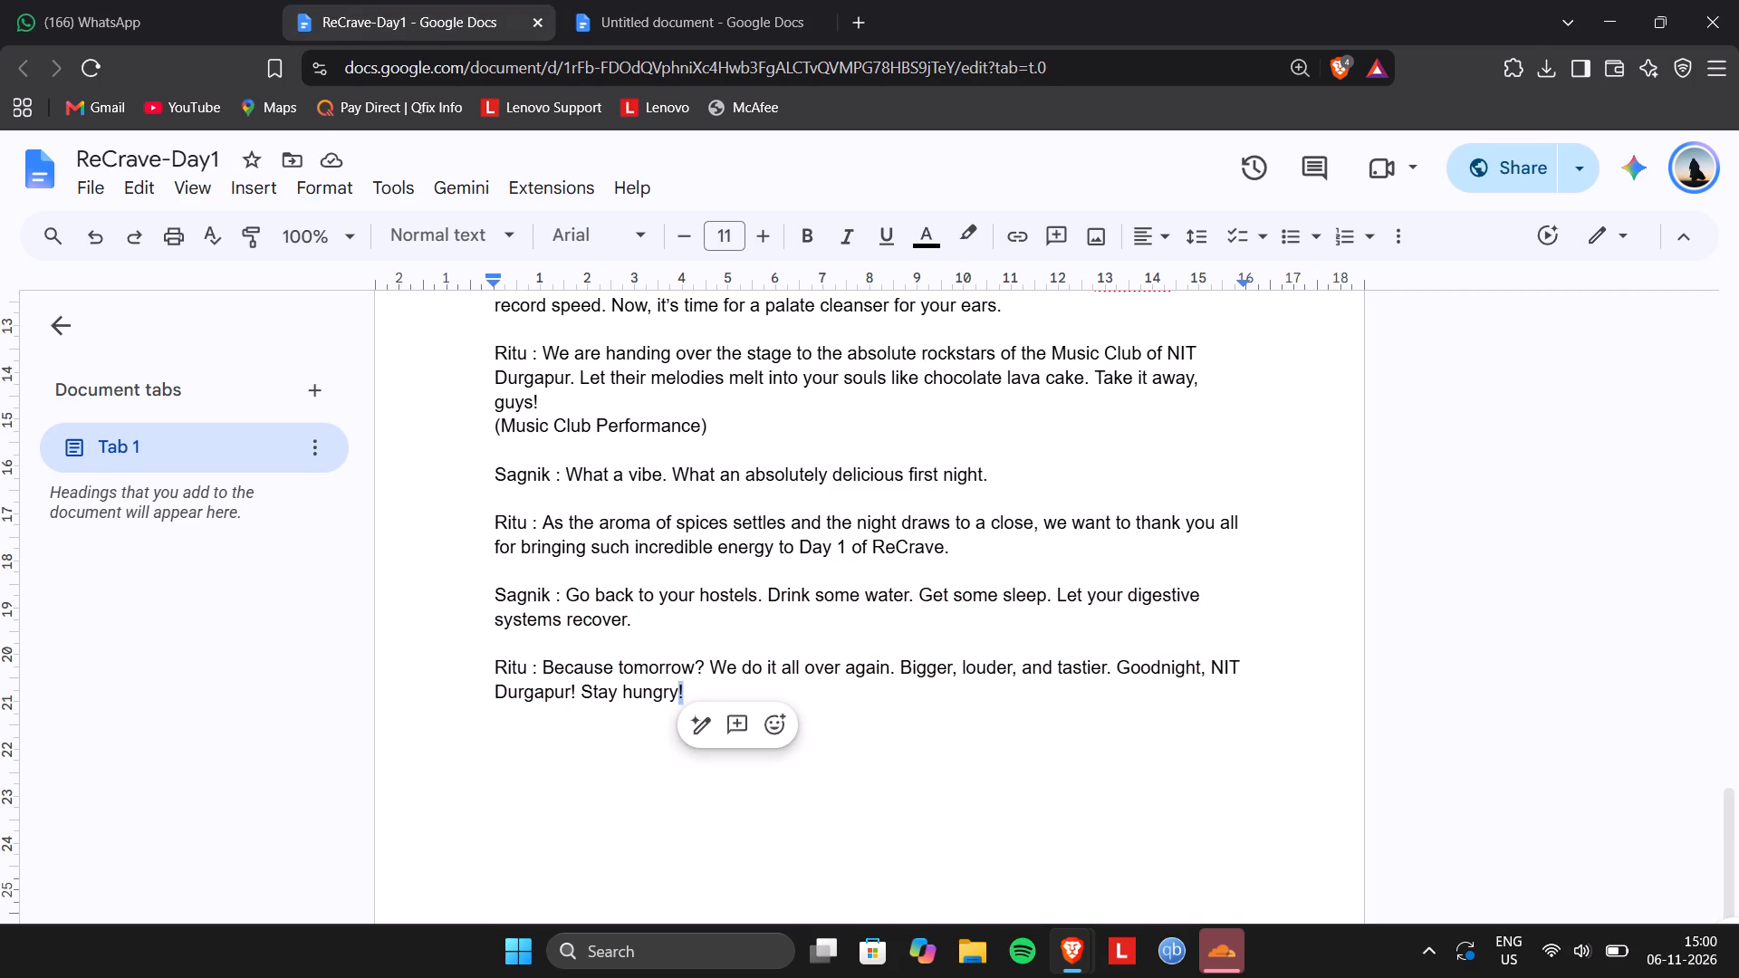
left_click_drag(498, 665, 706, 712)
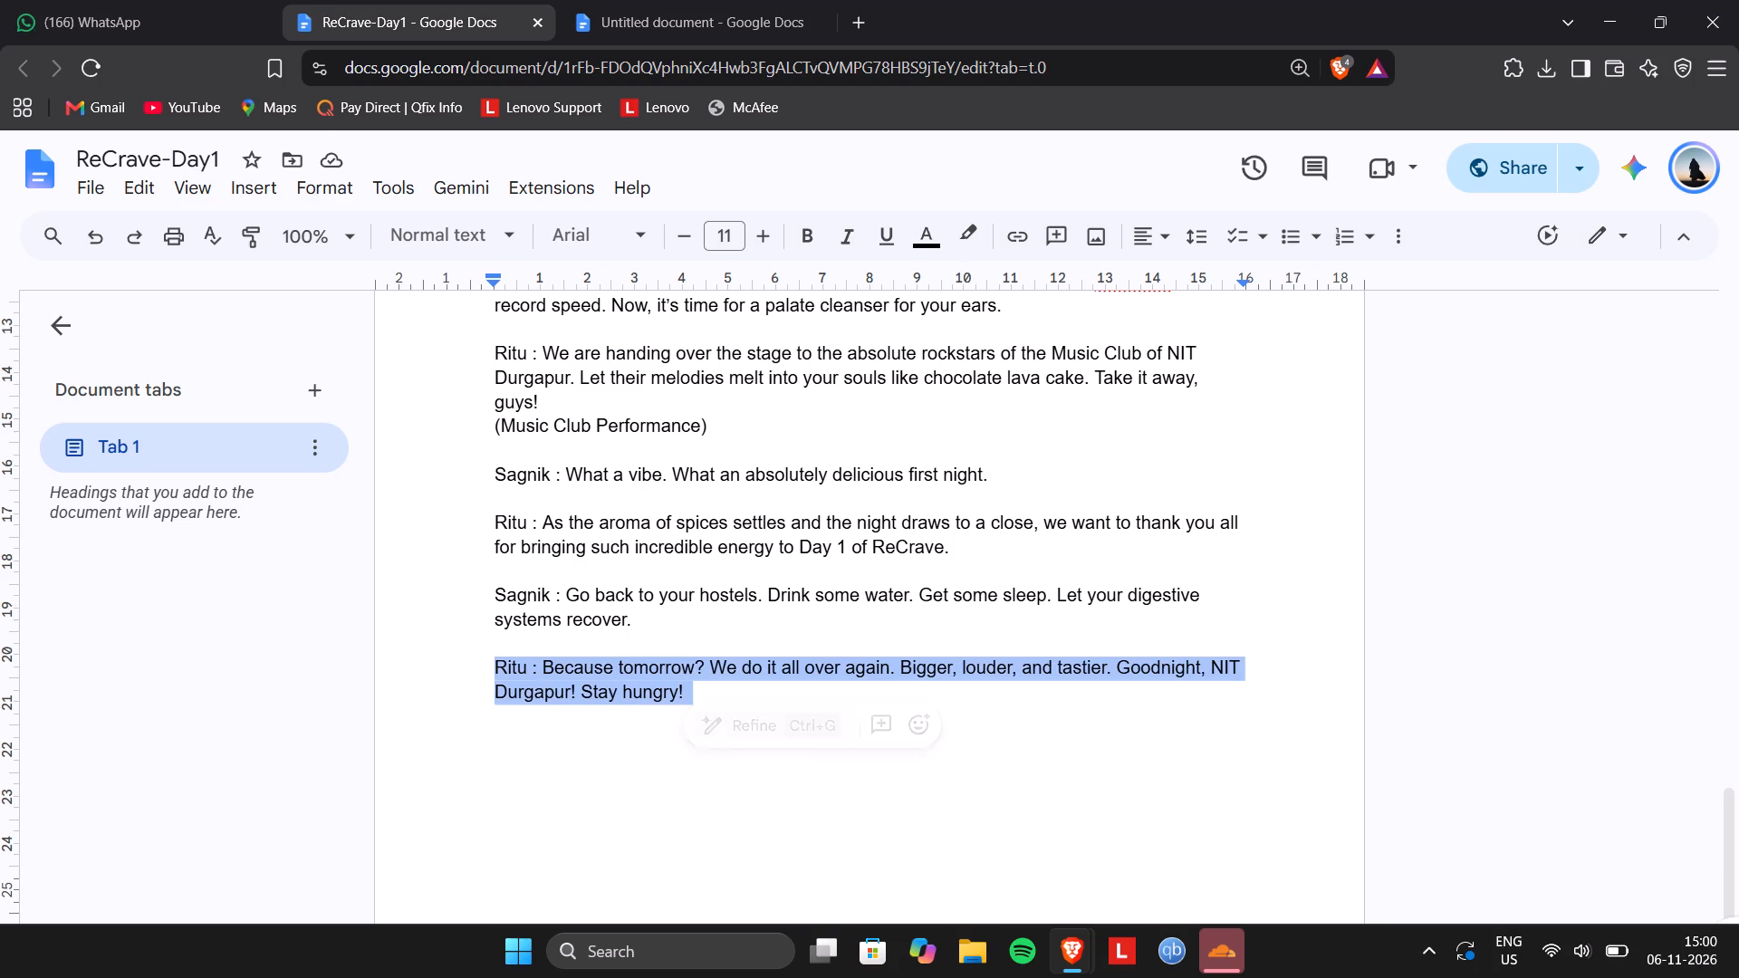
key("ctrl+c")
left_click(617, 0)
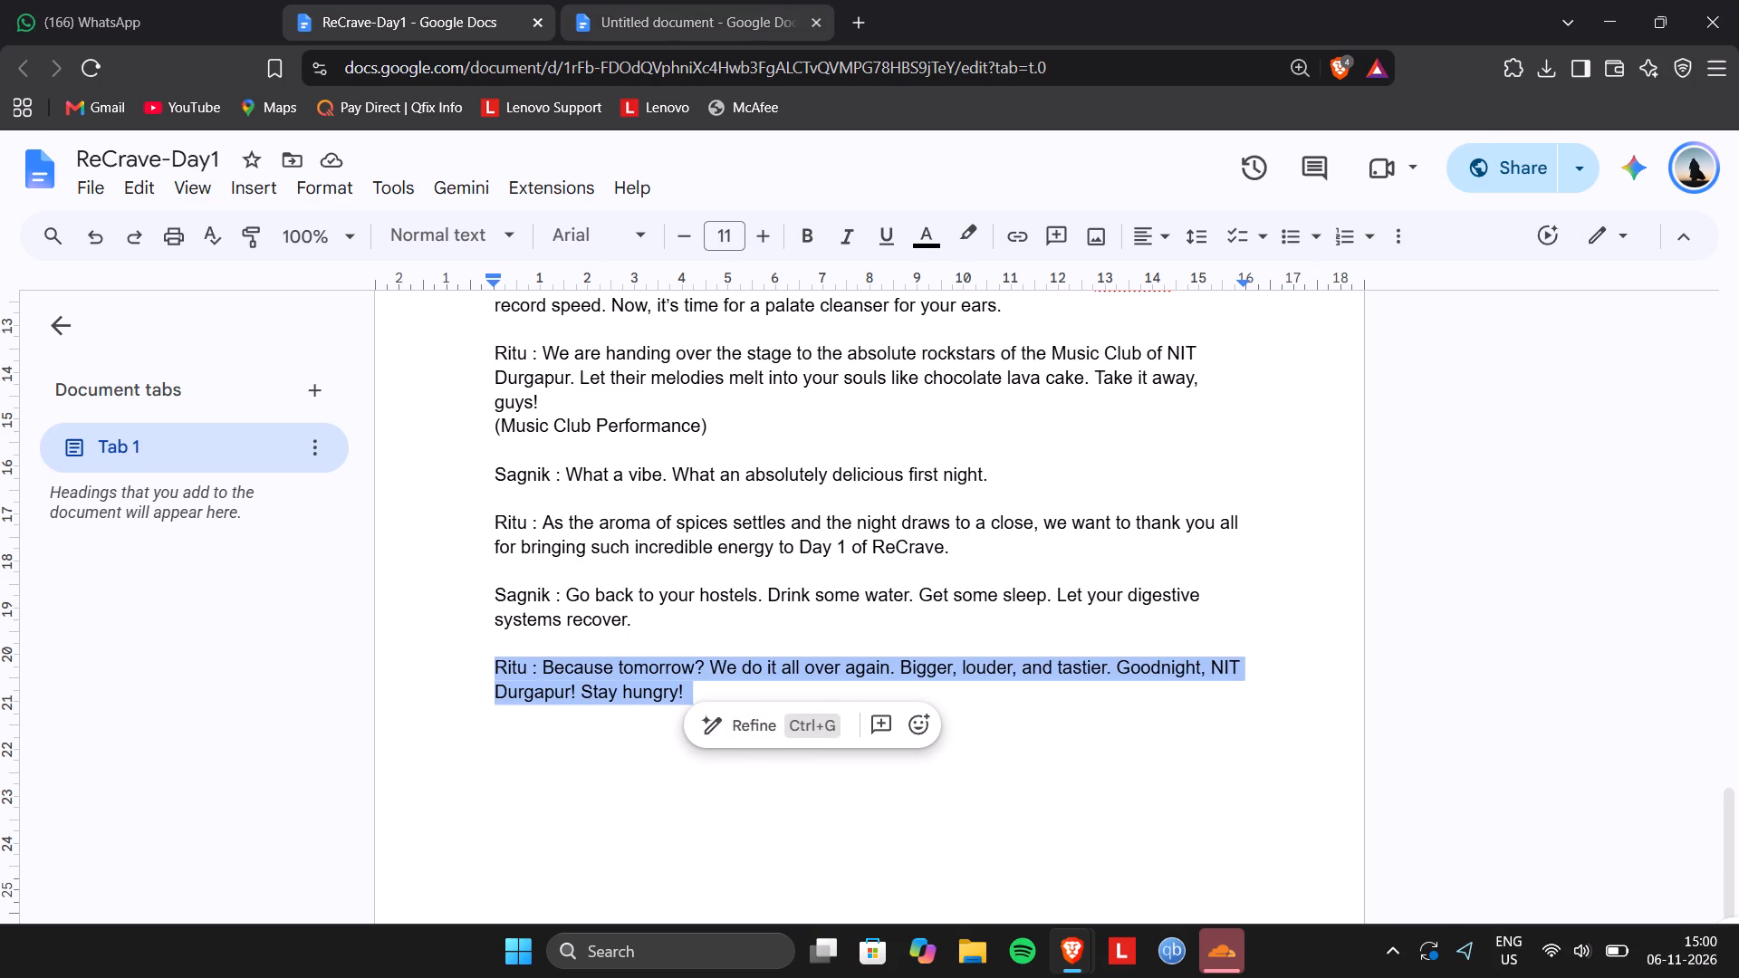
key("ctrl+v")
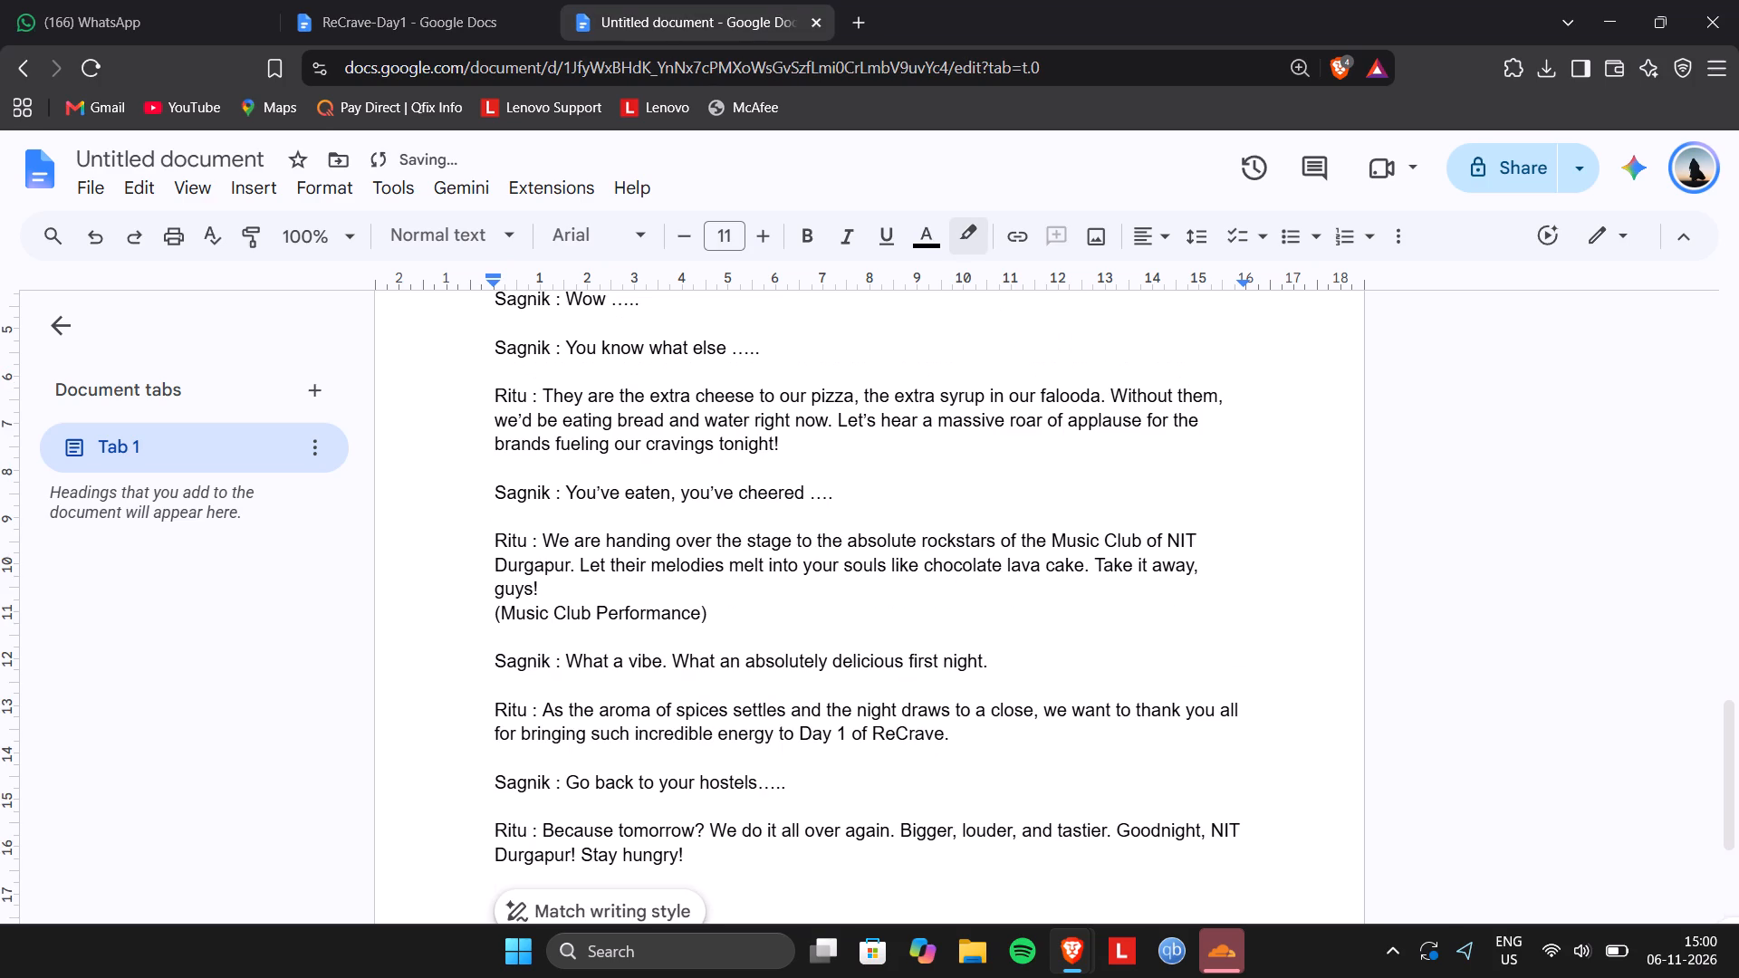
Review the condensed script in the untitled document from the opening lines to Ritu's closing paragraph.
scroll(918, 633, "down", 5)
scroll(918, 633, "up", 20)
scroll(918, 633, "down", 8)
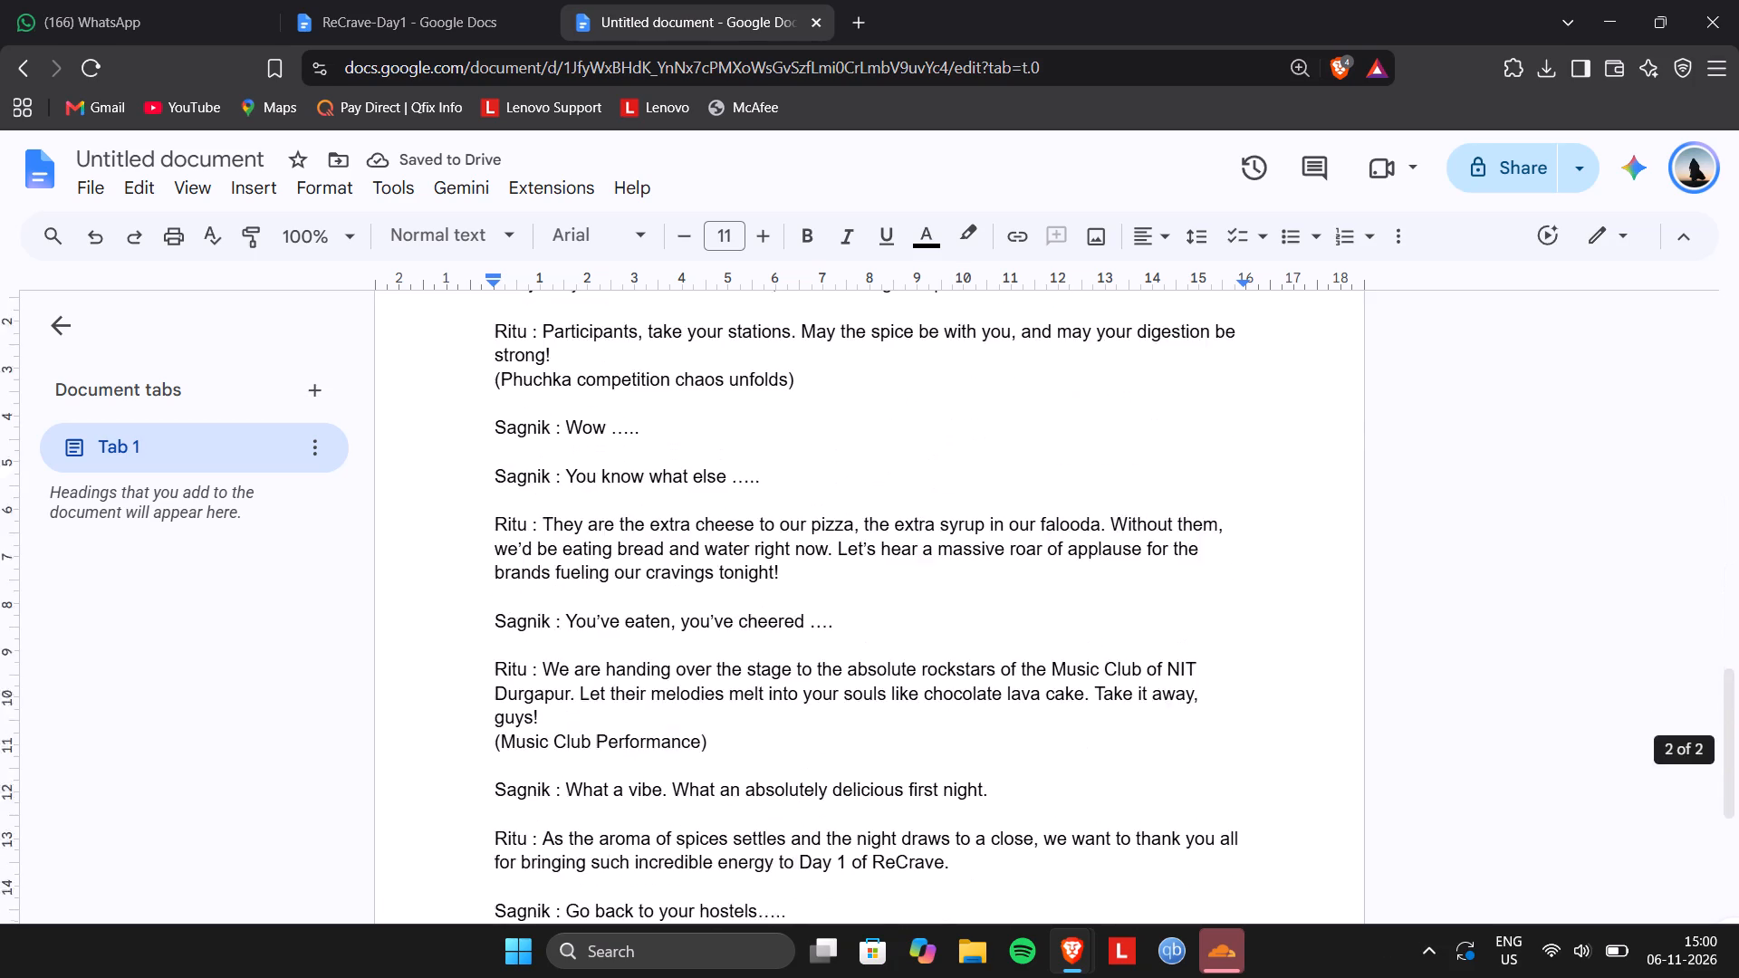
scroll(918, 633, "down", 7)
scroll(918, 633, "up", 9)
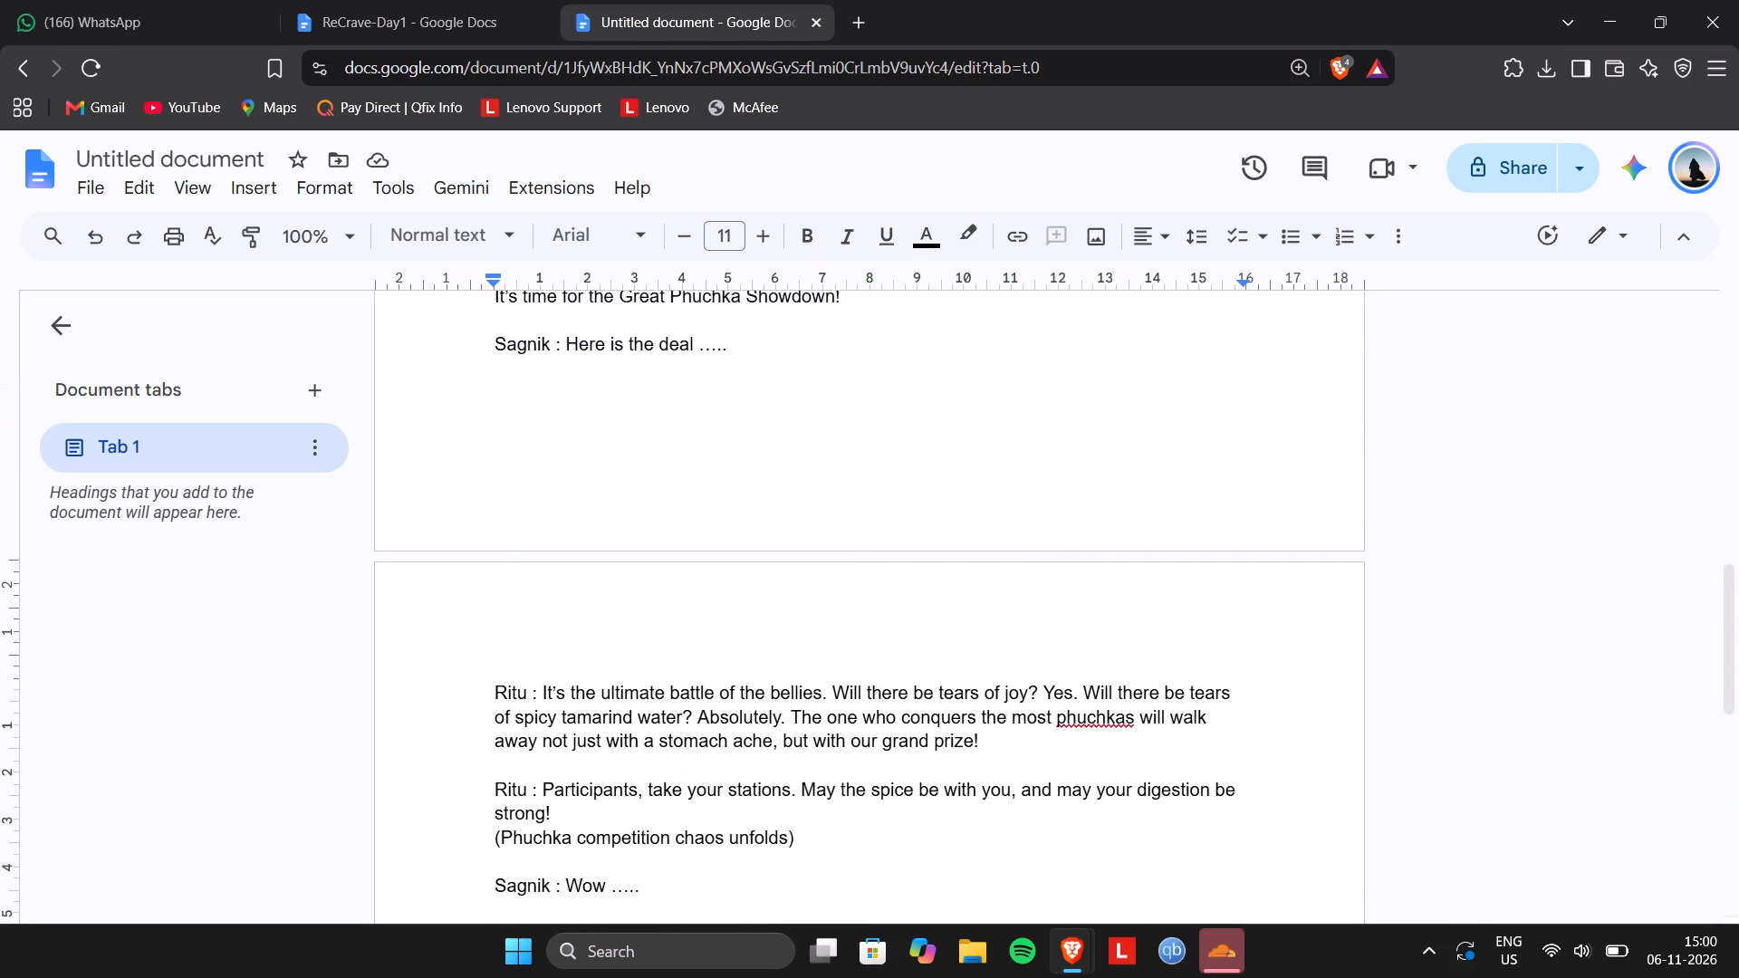
scroll(918, 633, "up", 8)
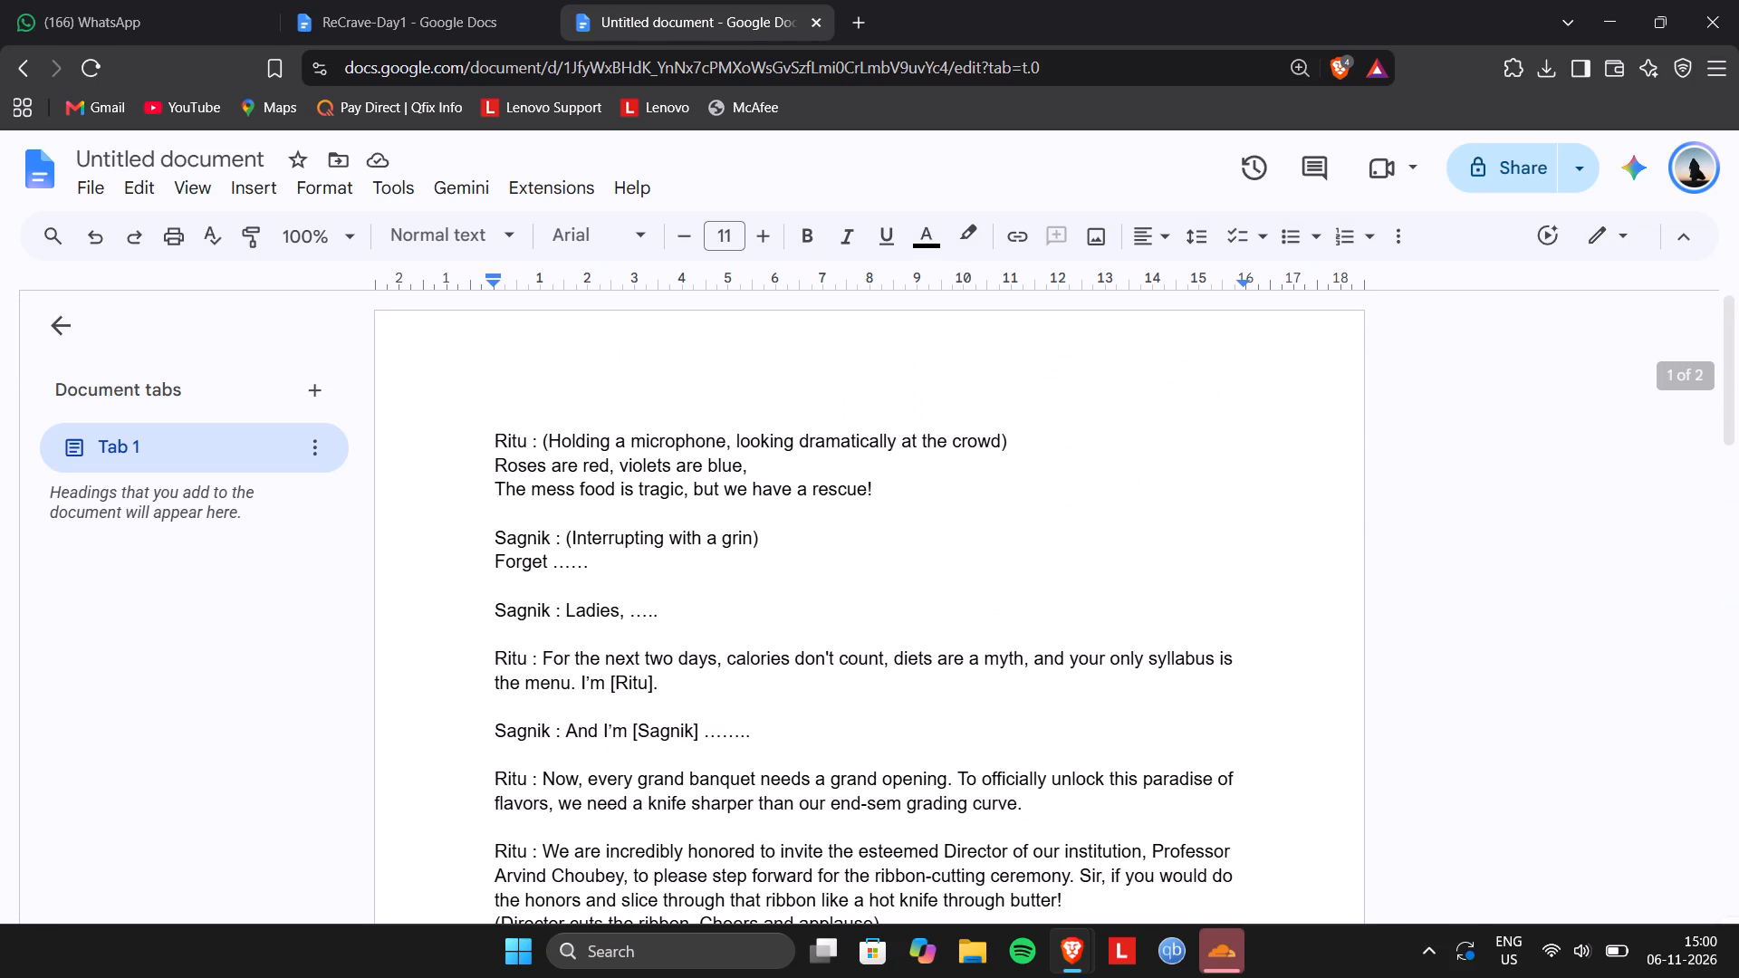
scroll(918, 633, "down", 3)
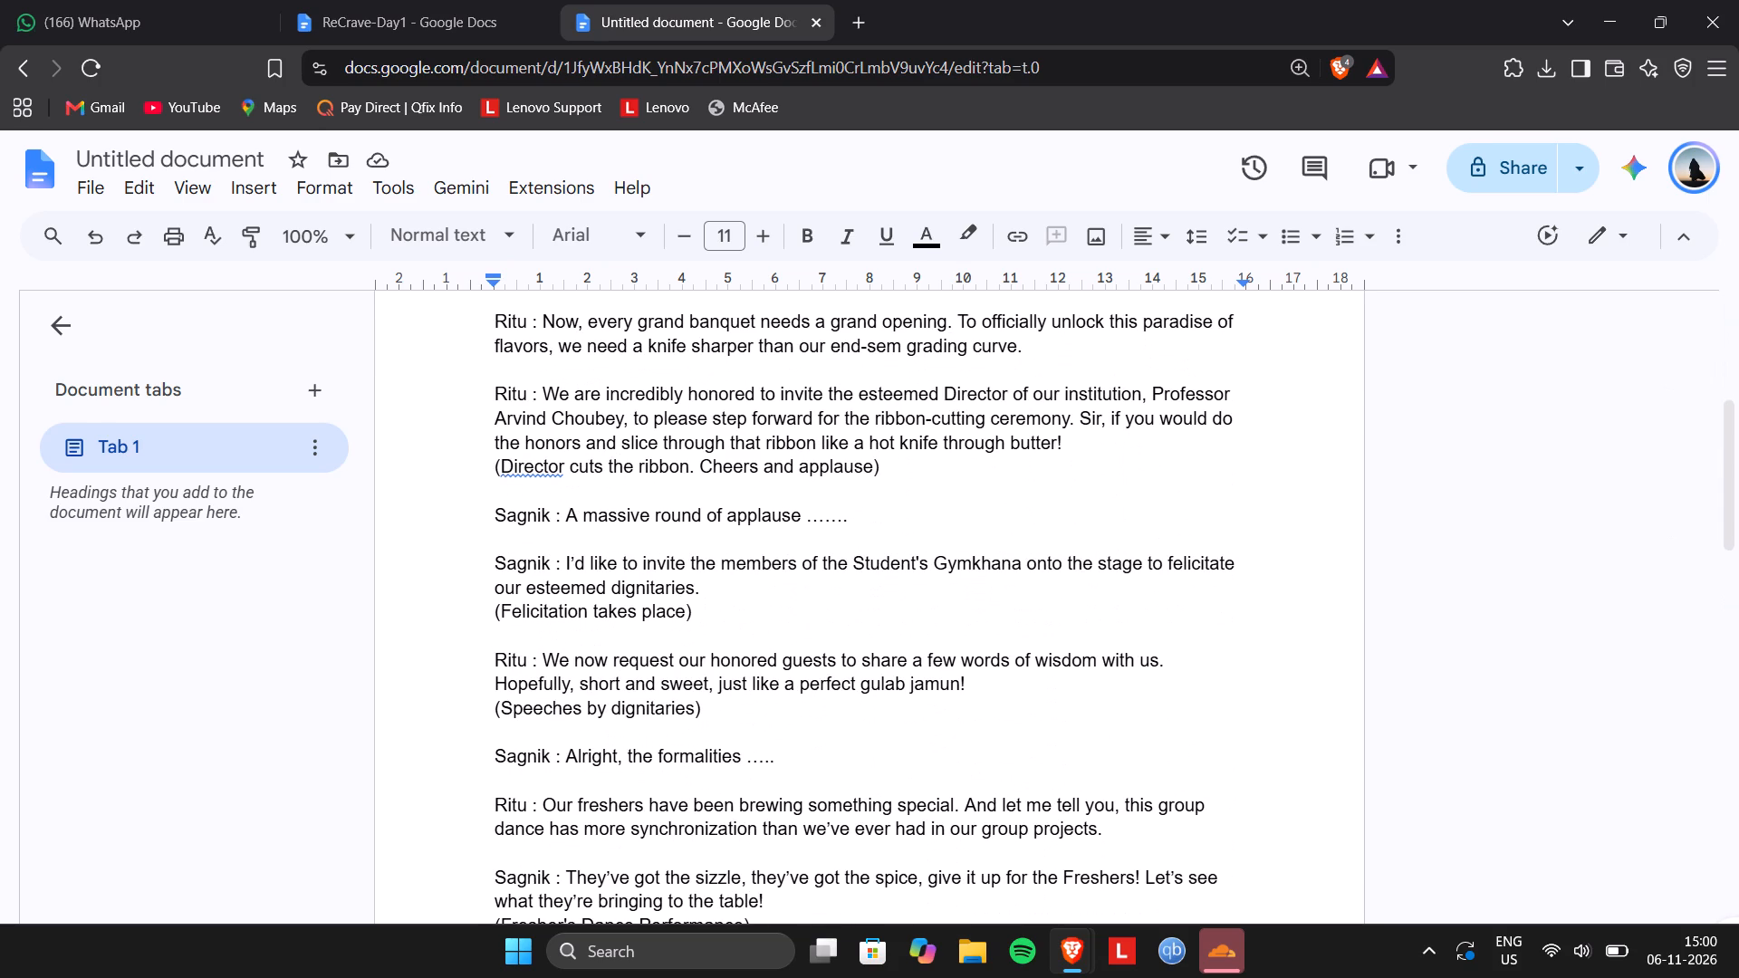
scroll(918, 633, "down", 6)
scroll(918, 633, "up", 1)
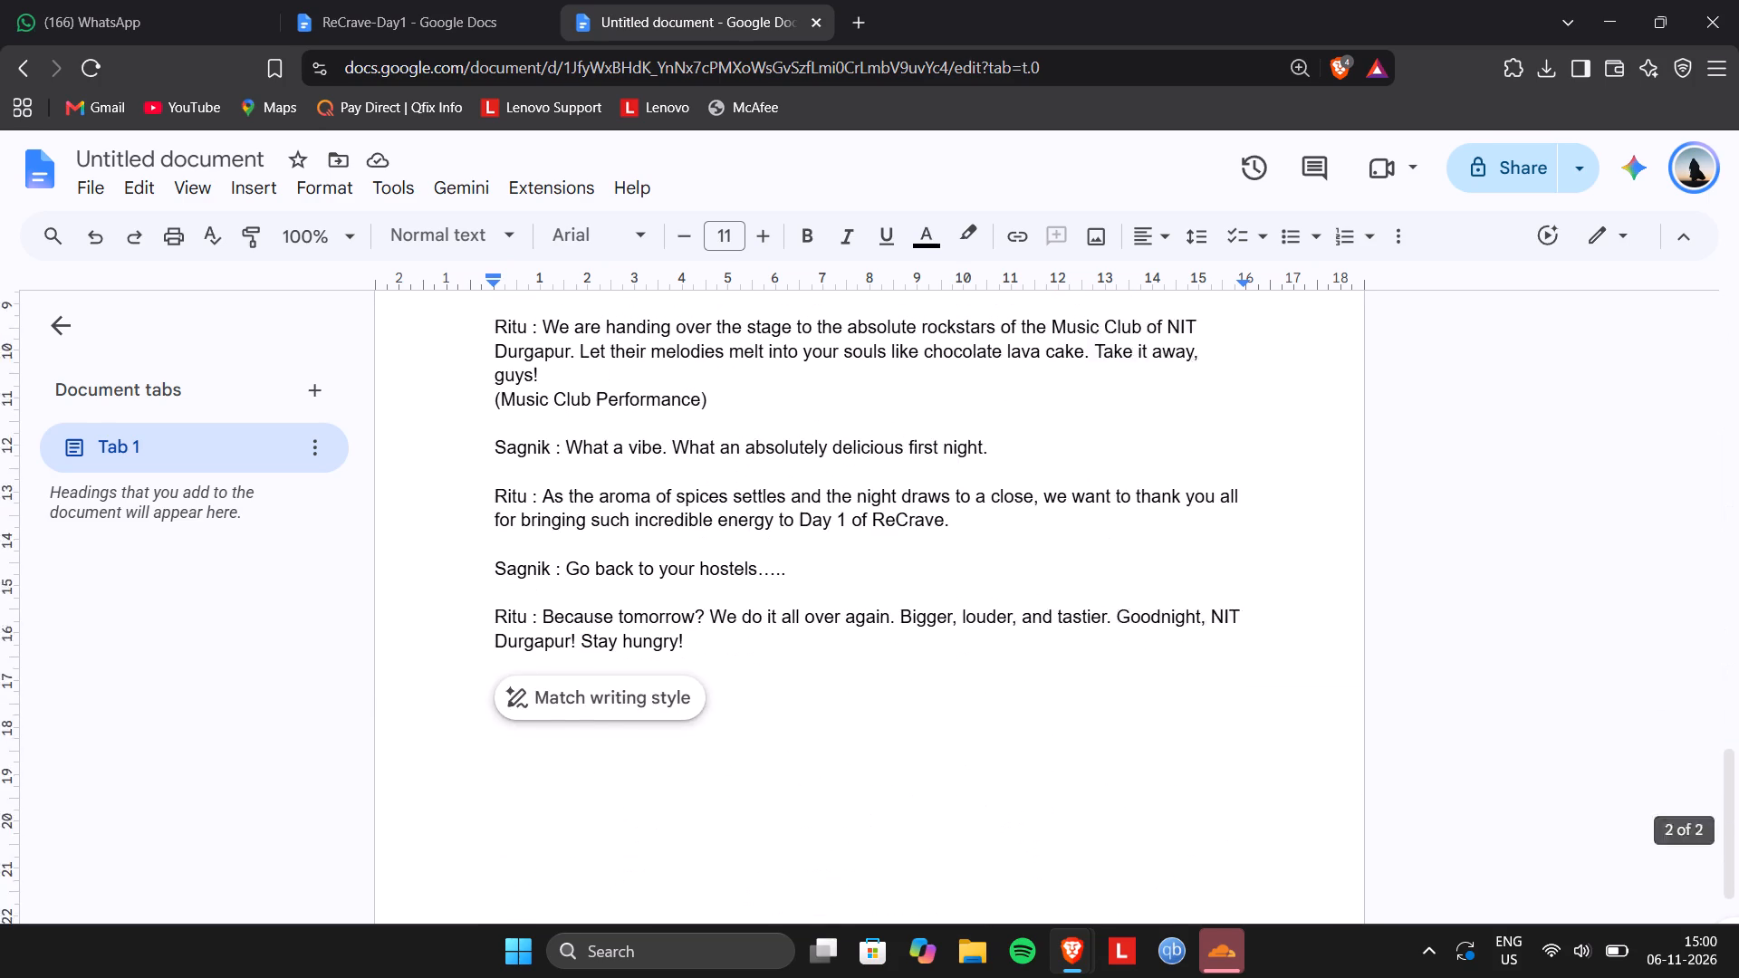
scroll(918, 633, "up", 1)
scroll(918, 633, "down", 1)
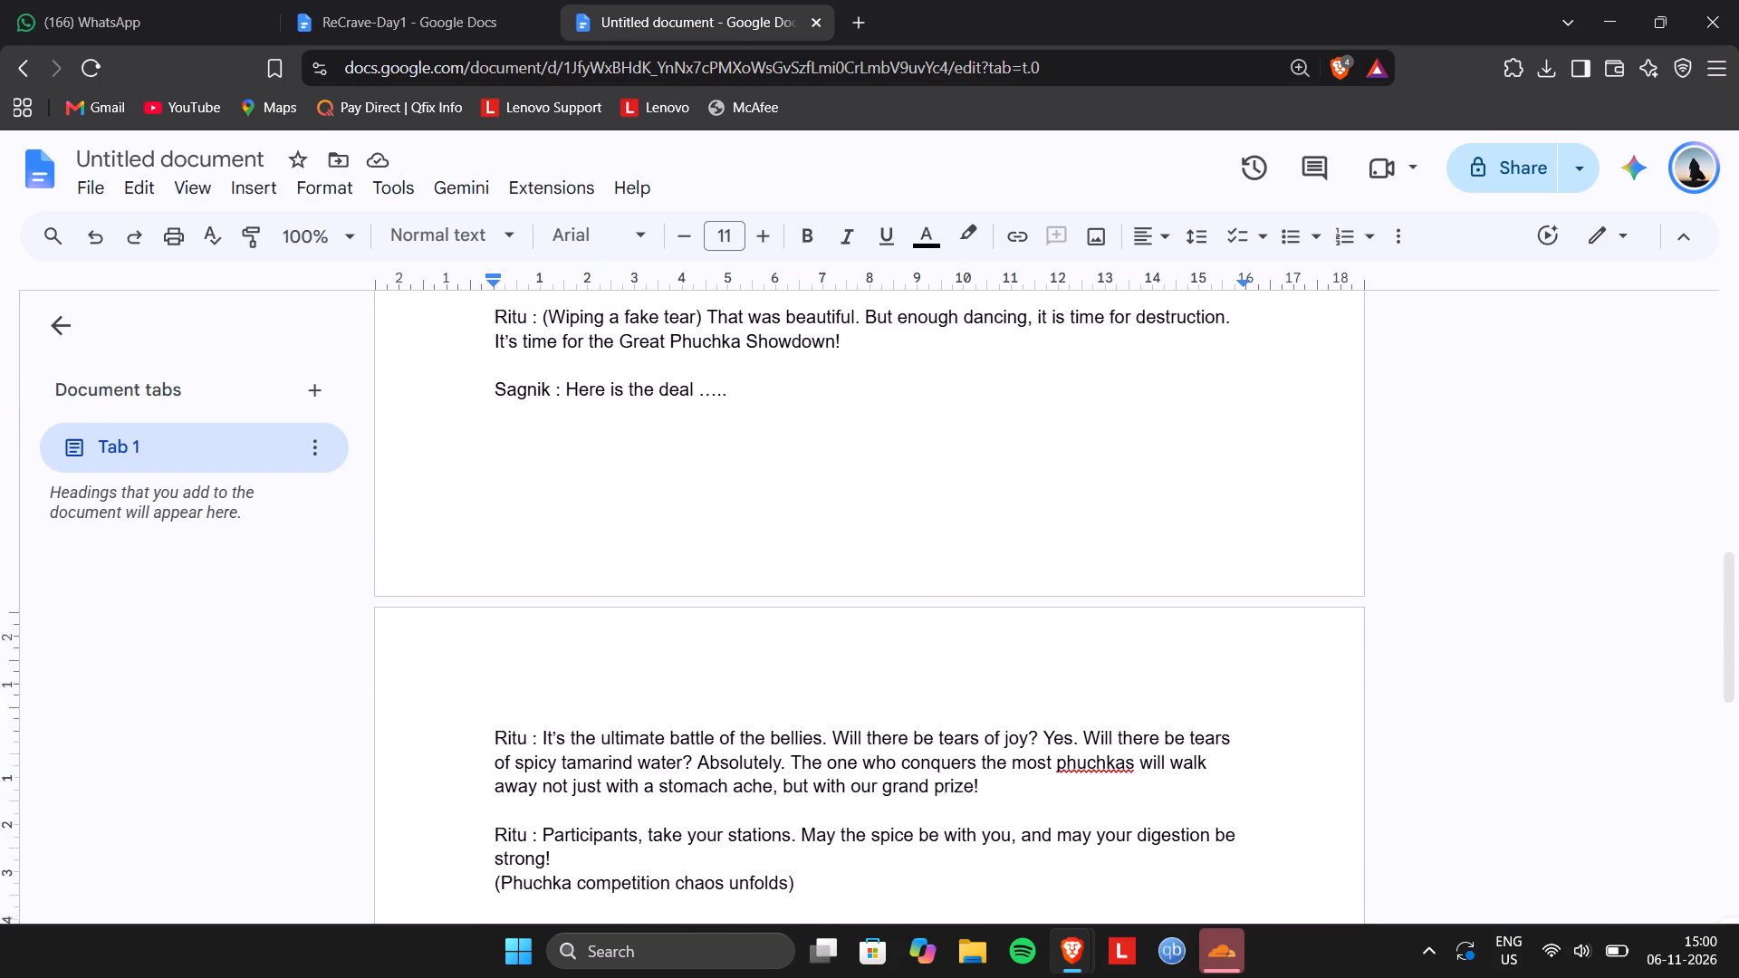
Review the rest of the condensed script, from the Great Phuchka Showdown lines through Ritu's closing paragraph.
scroll(918, 633, "down", 2)
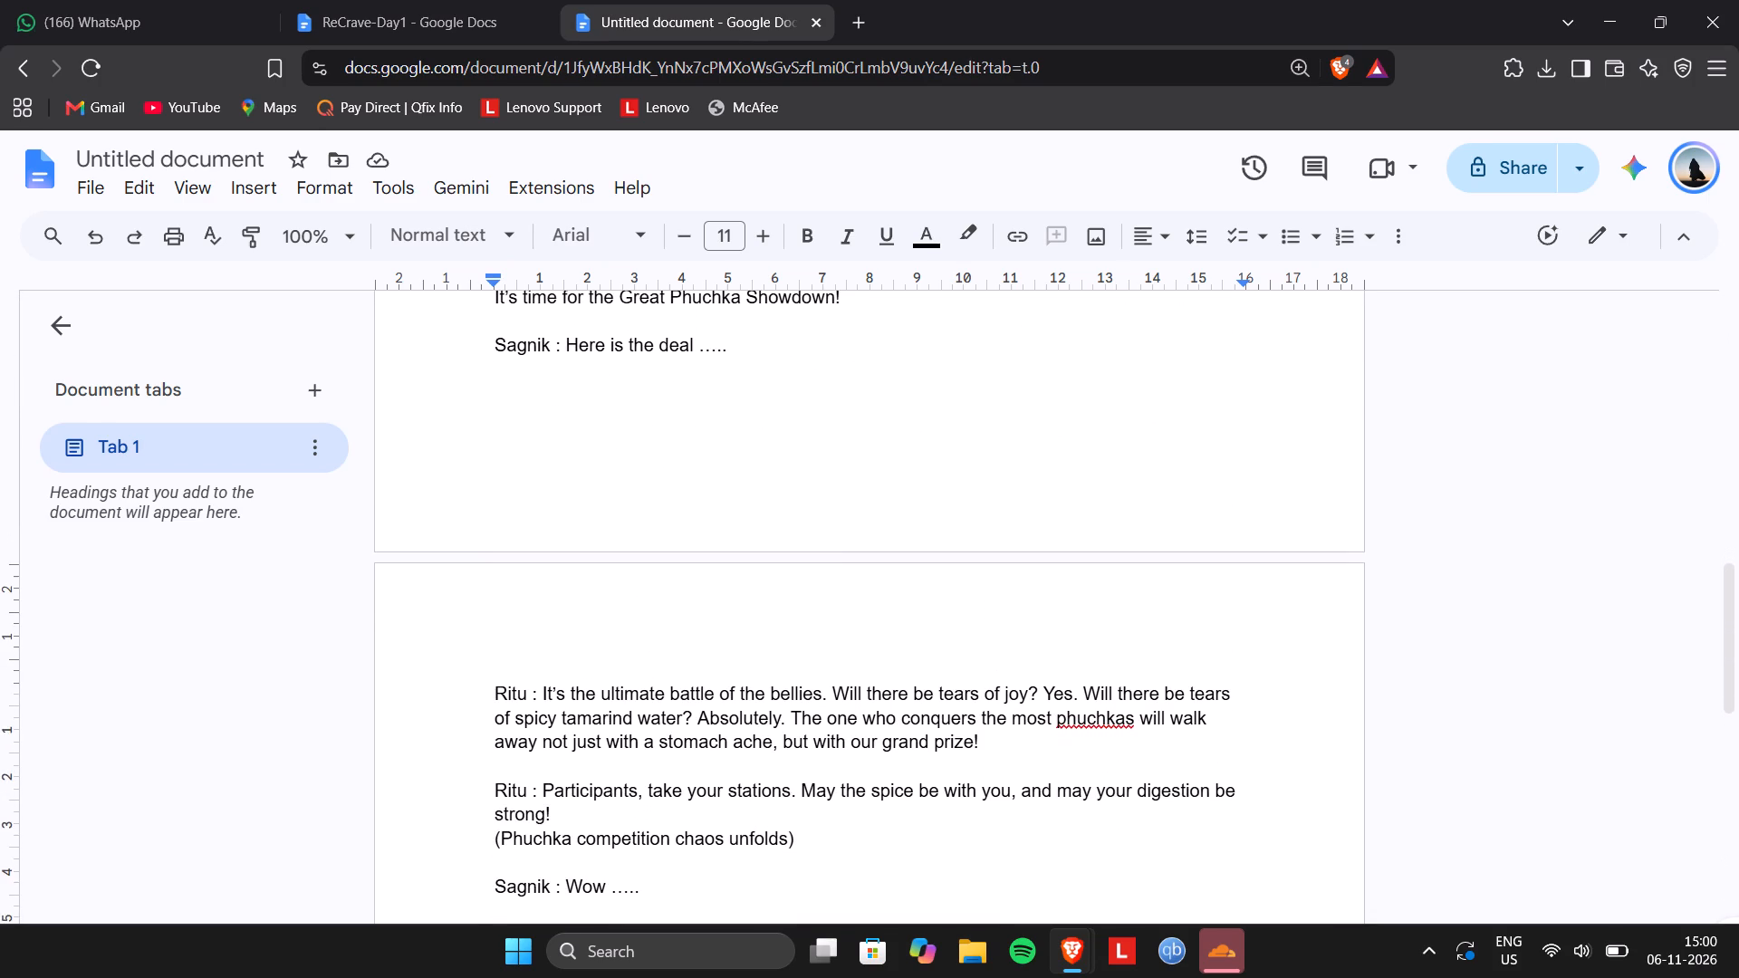
scroll(918, 633, "down", 5)
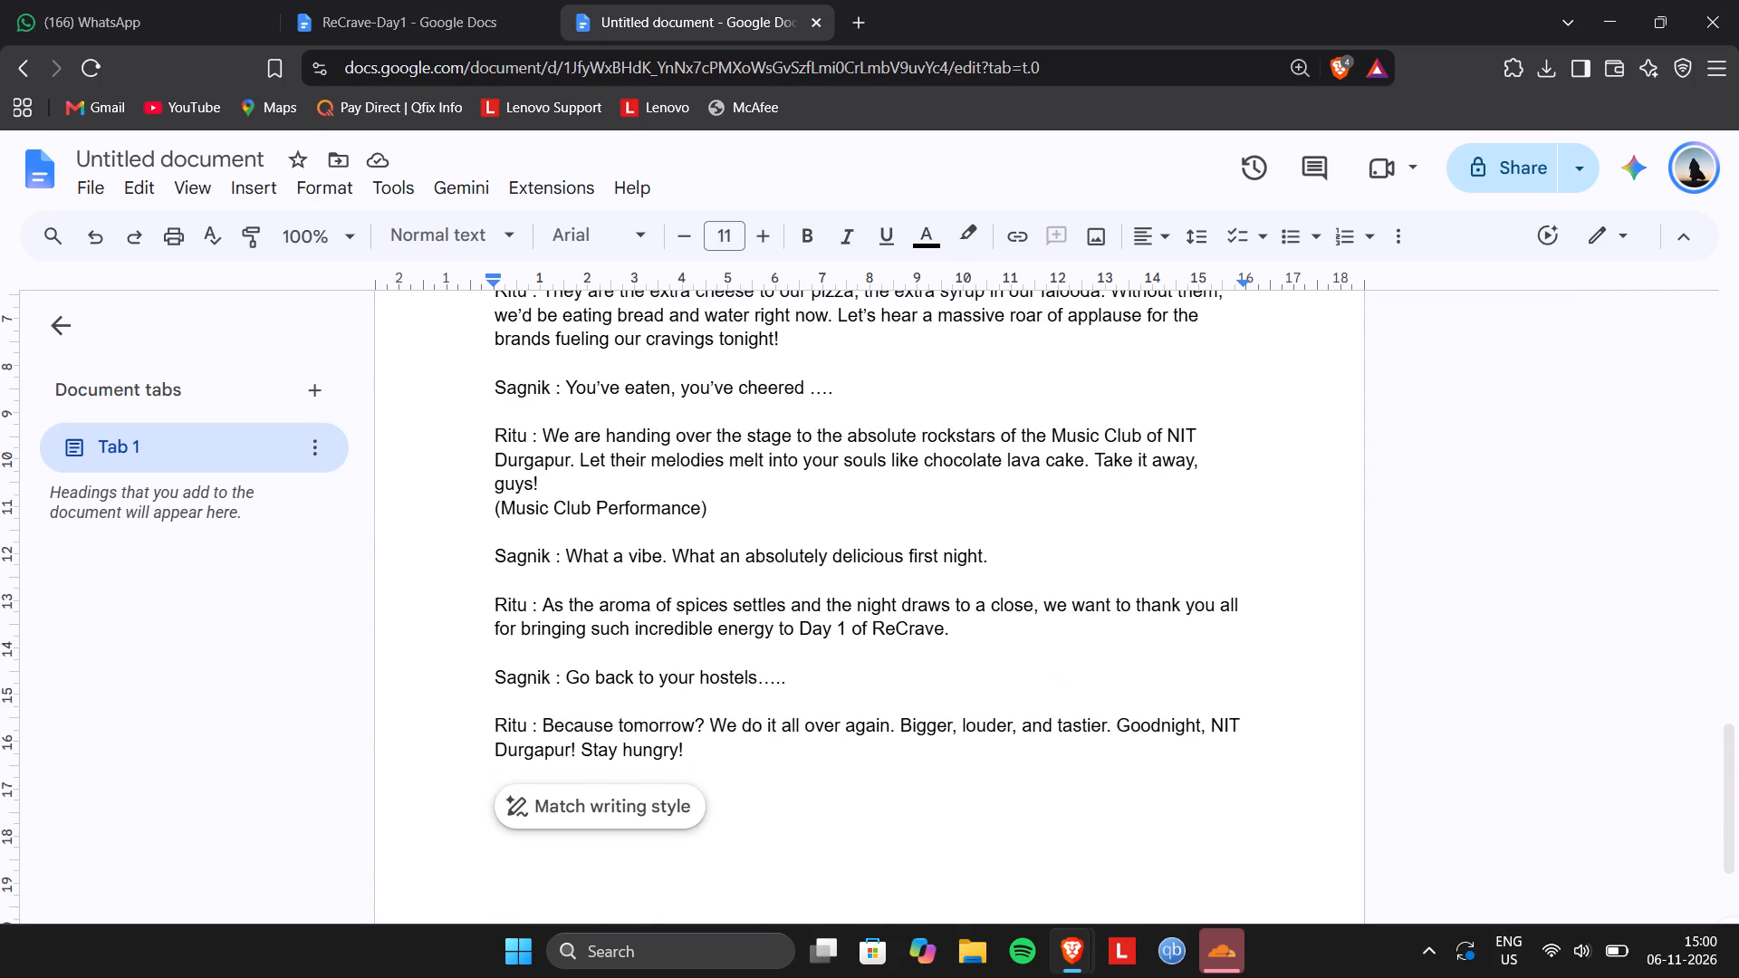
scroll(918, 633, "down", 2)
scroll(918, 633, "up", 9)
Rename the untitled document holding the condensed script as "RITU-part".
left_click(152, 160)
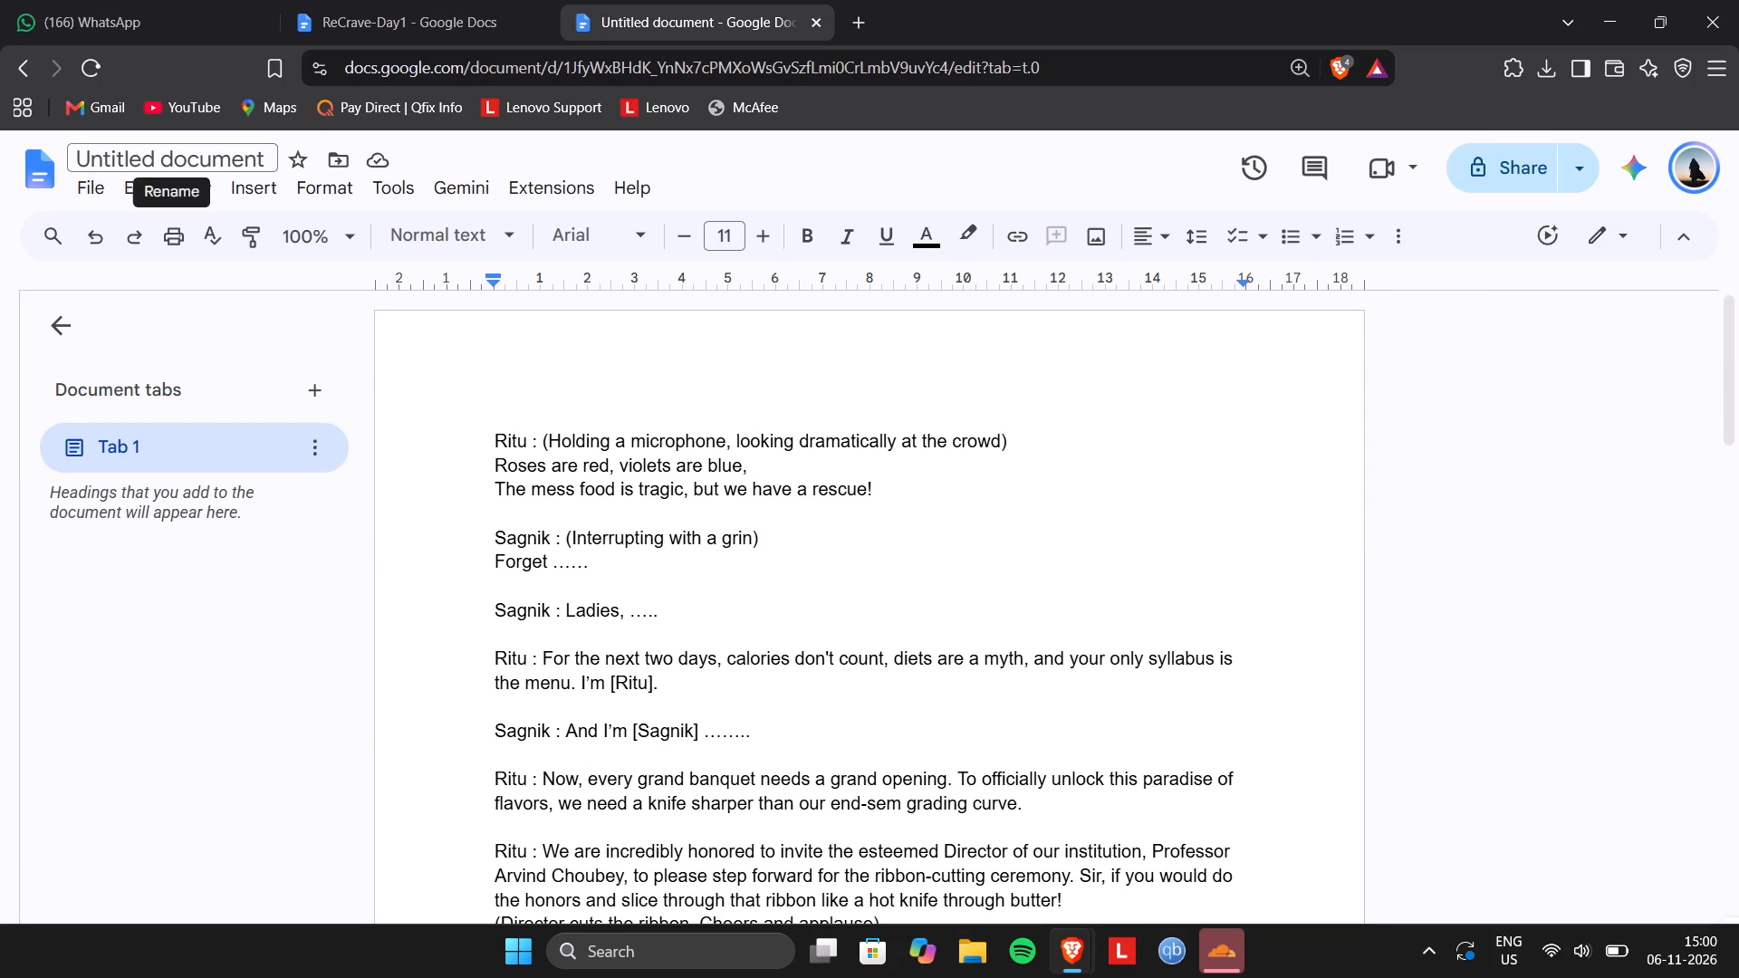
key("BackSpace")
key("BackSpace")
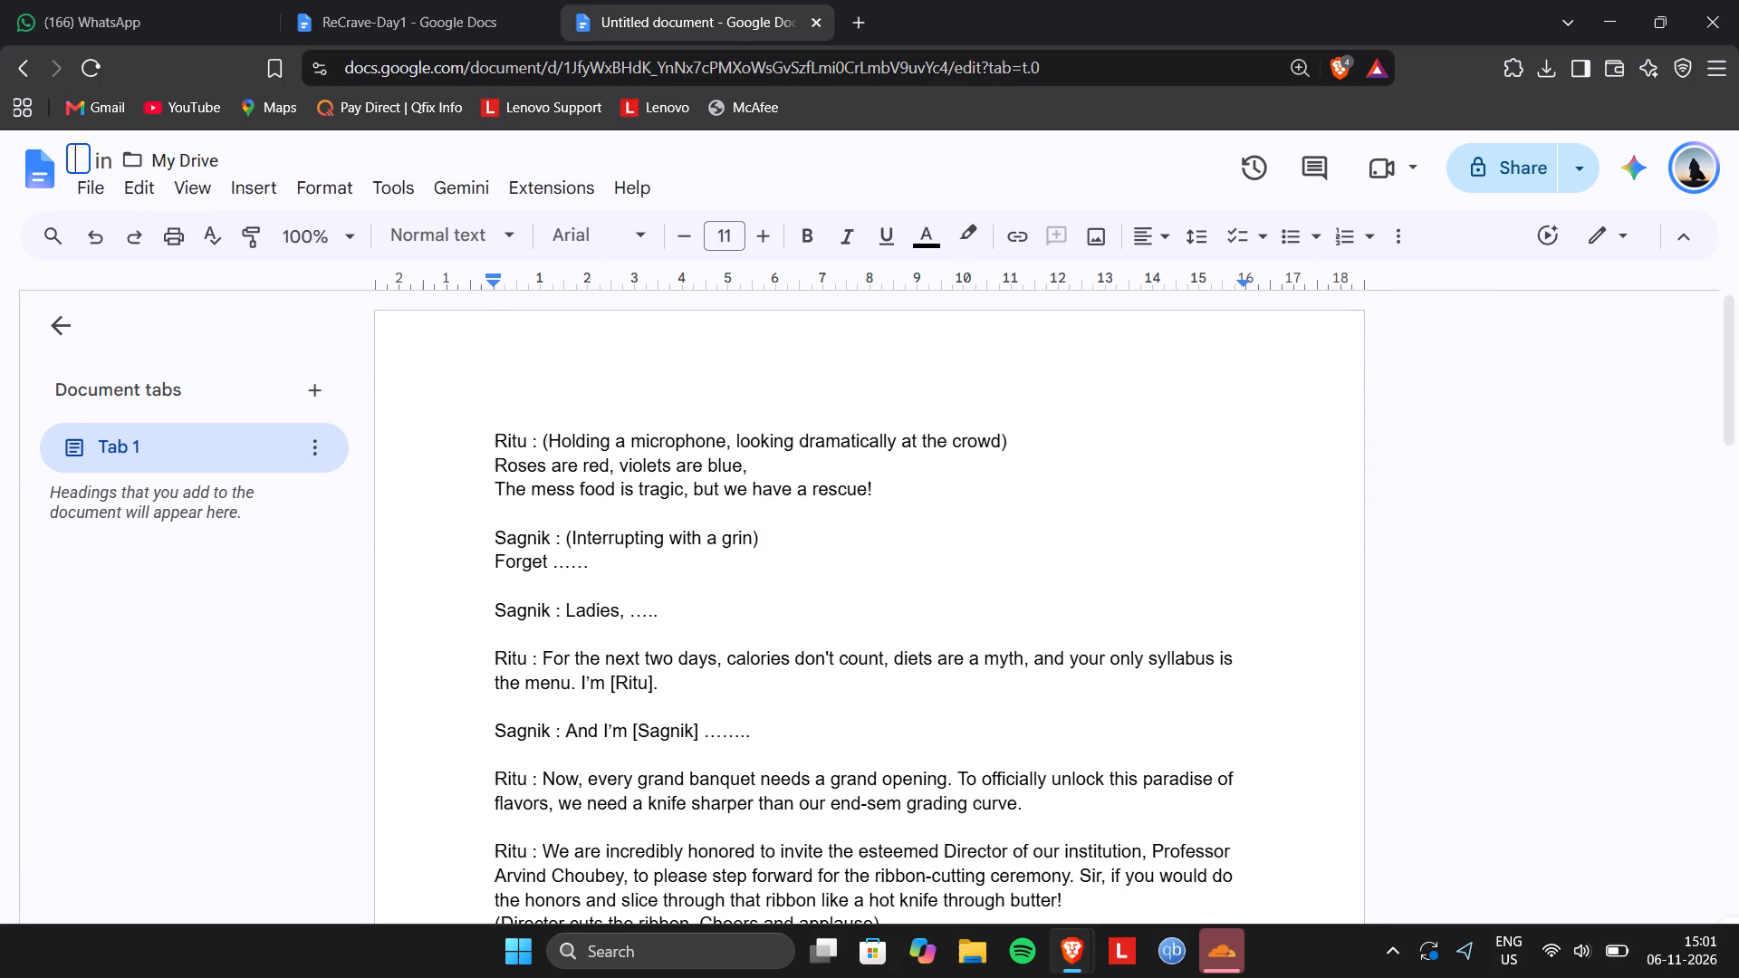
type("RITU")
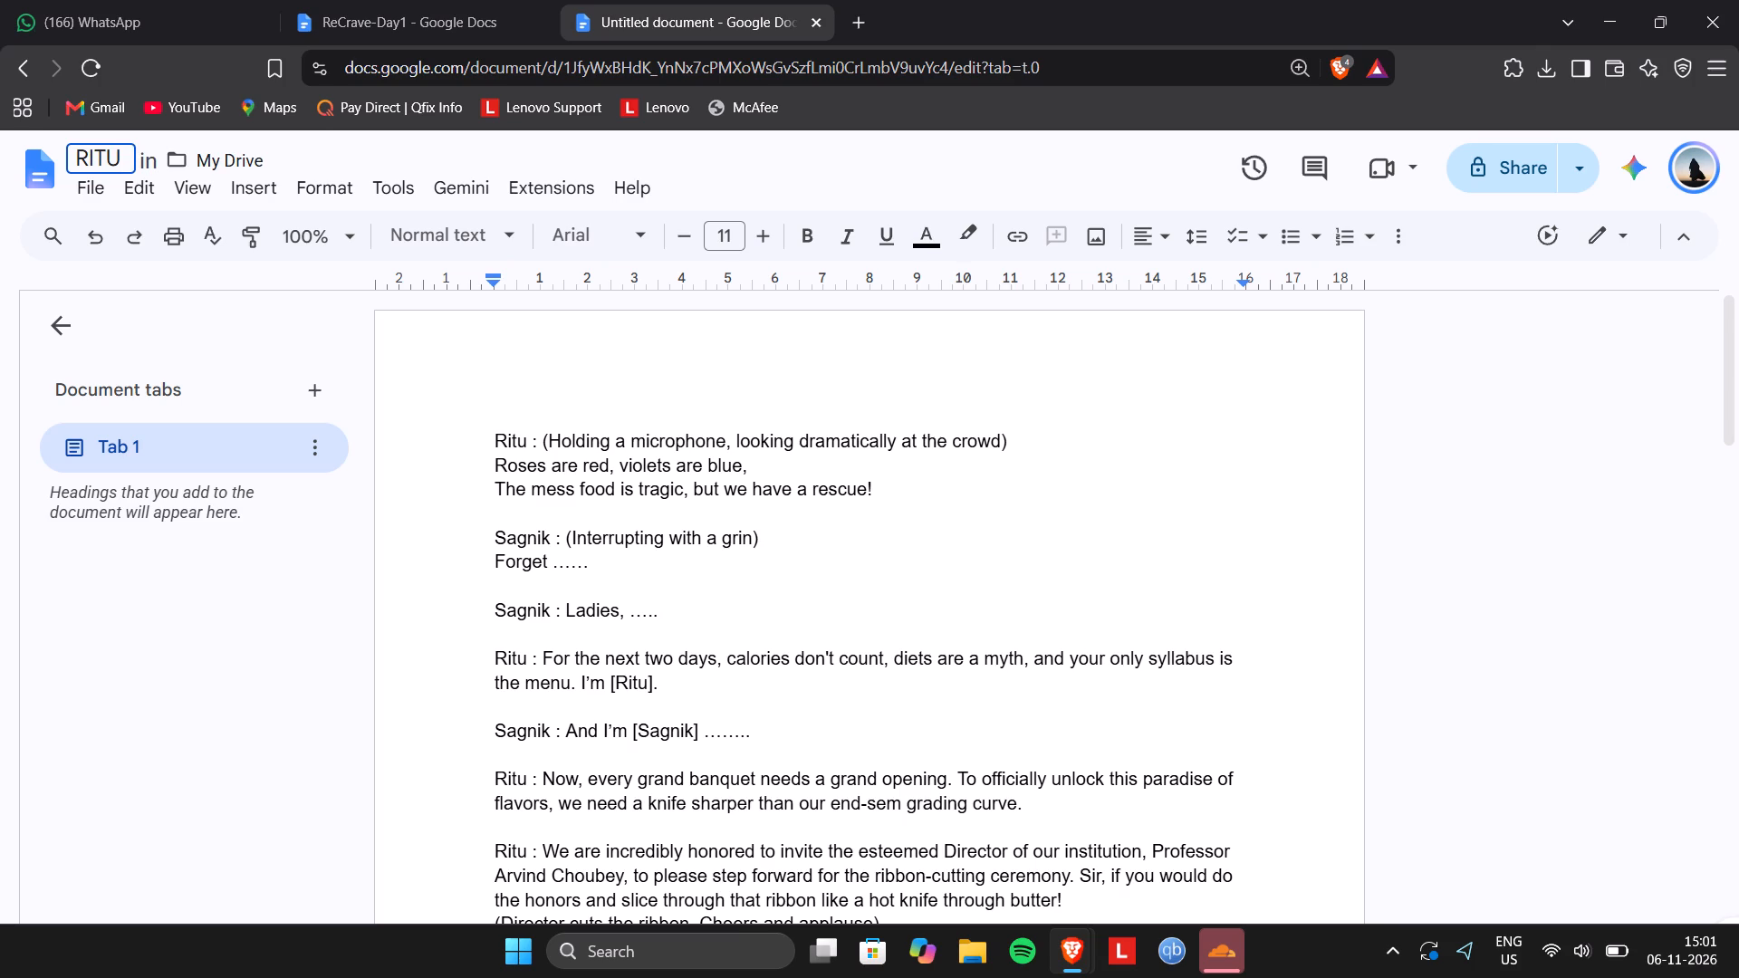
key("minus")
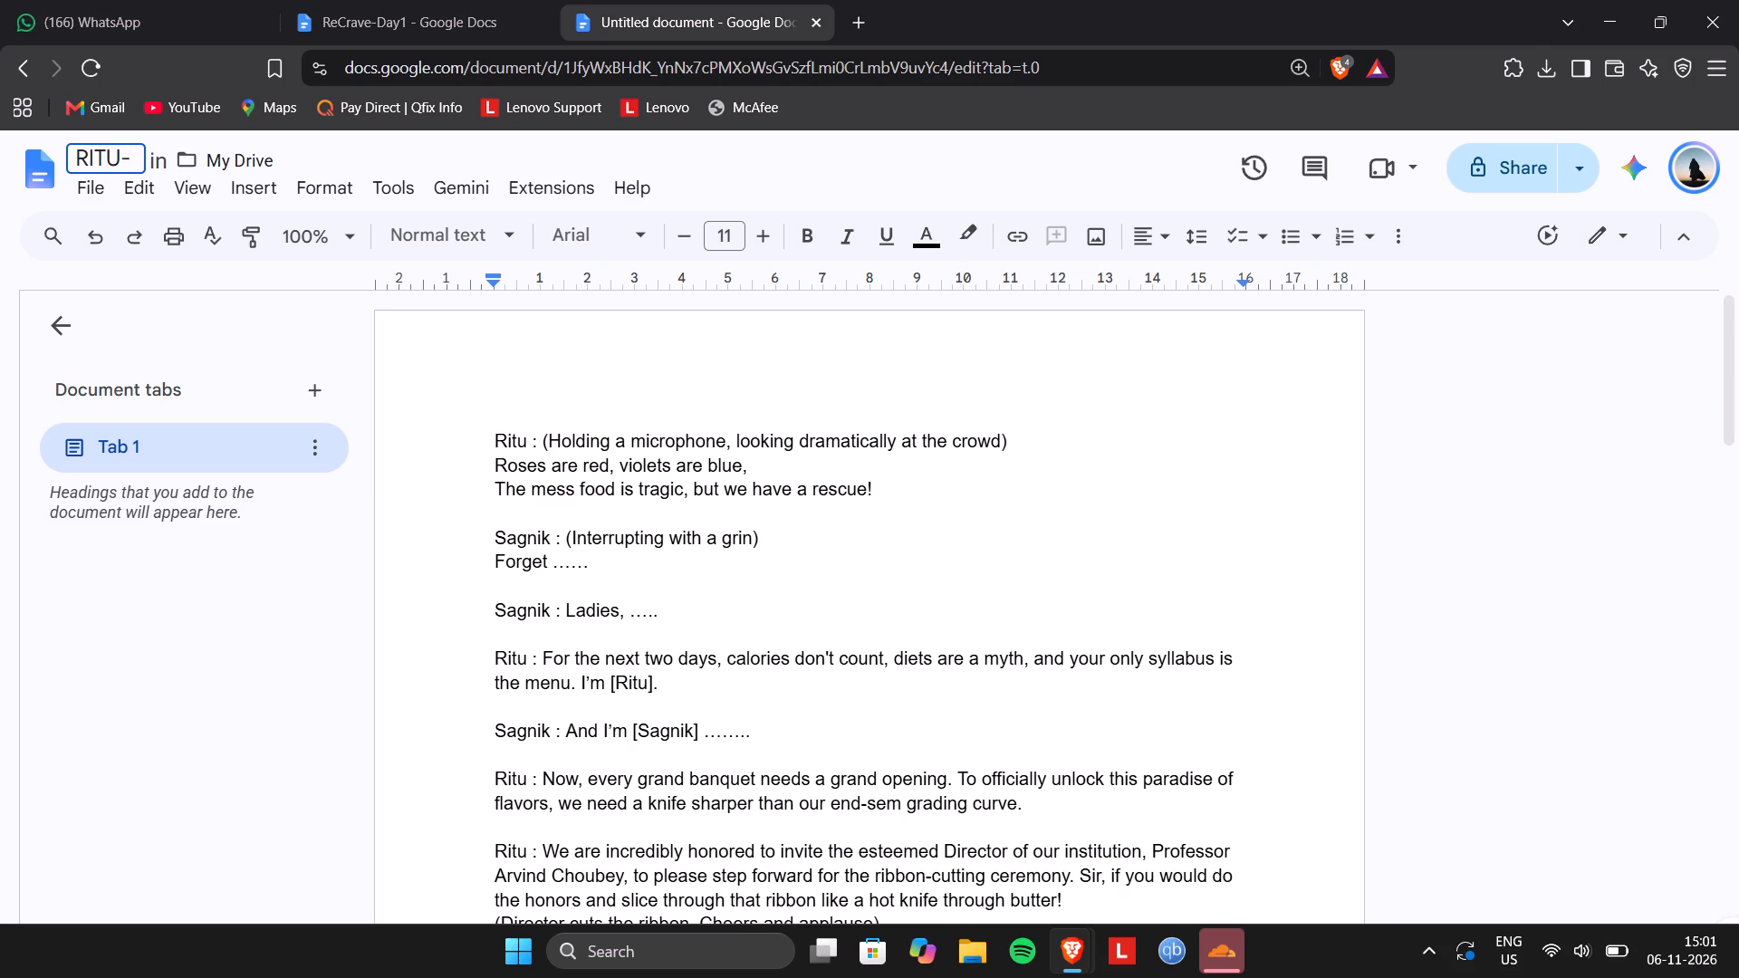
type("part")
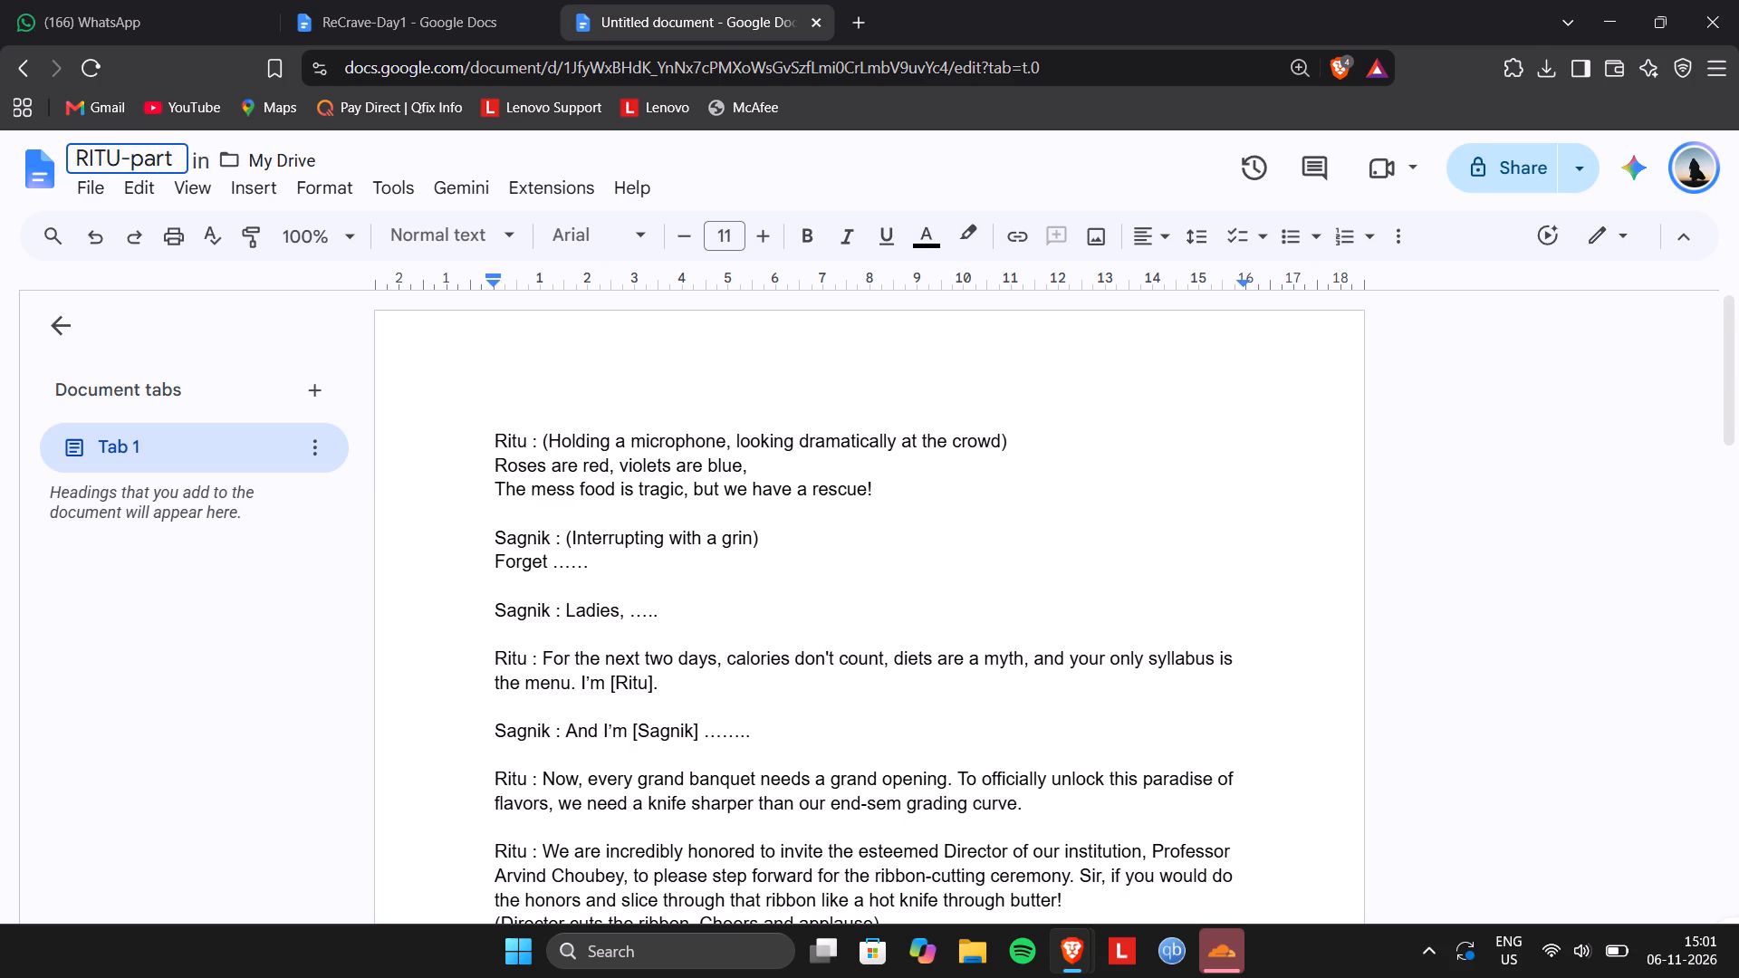
key("Return")
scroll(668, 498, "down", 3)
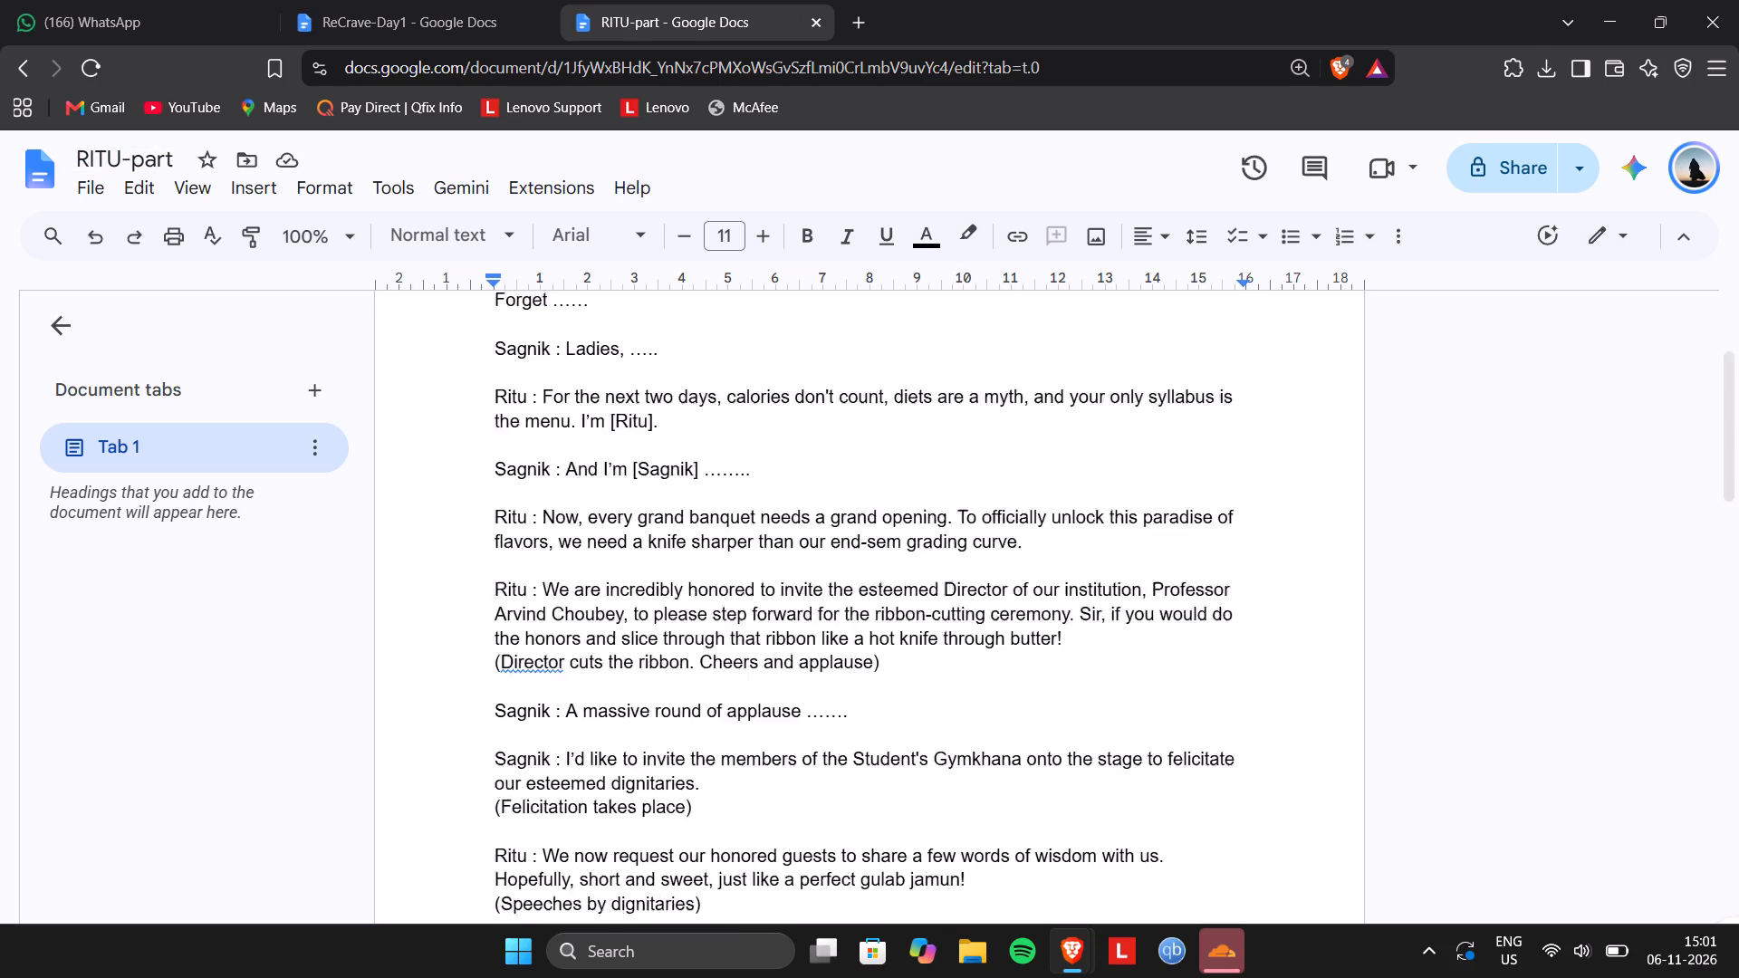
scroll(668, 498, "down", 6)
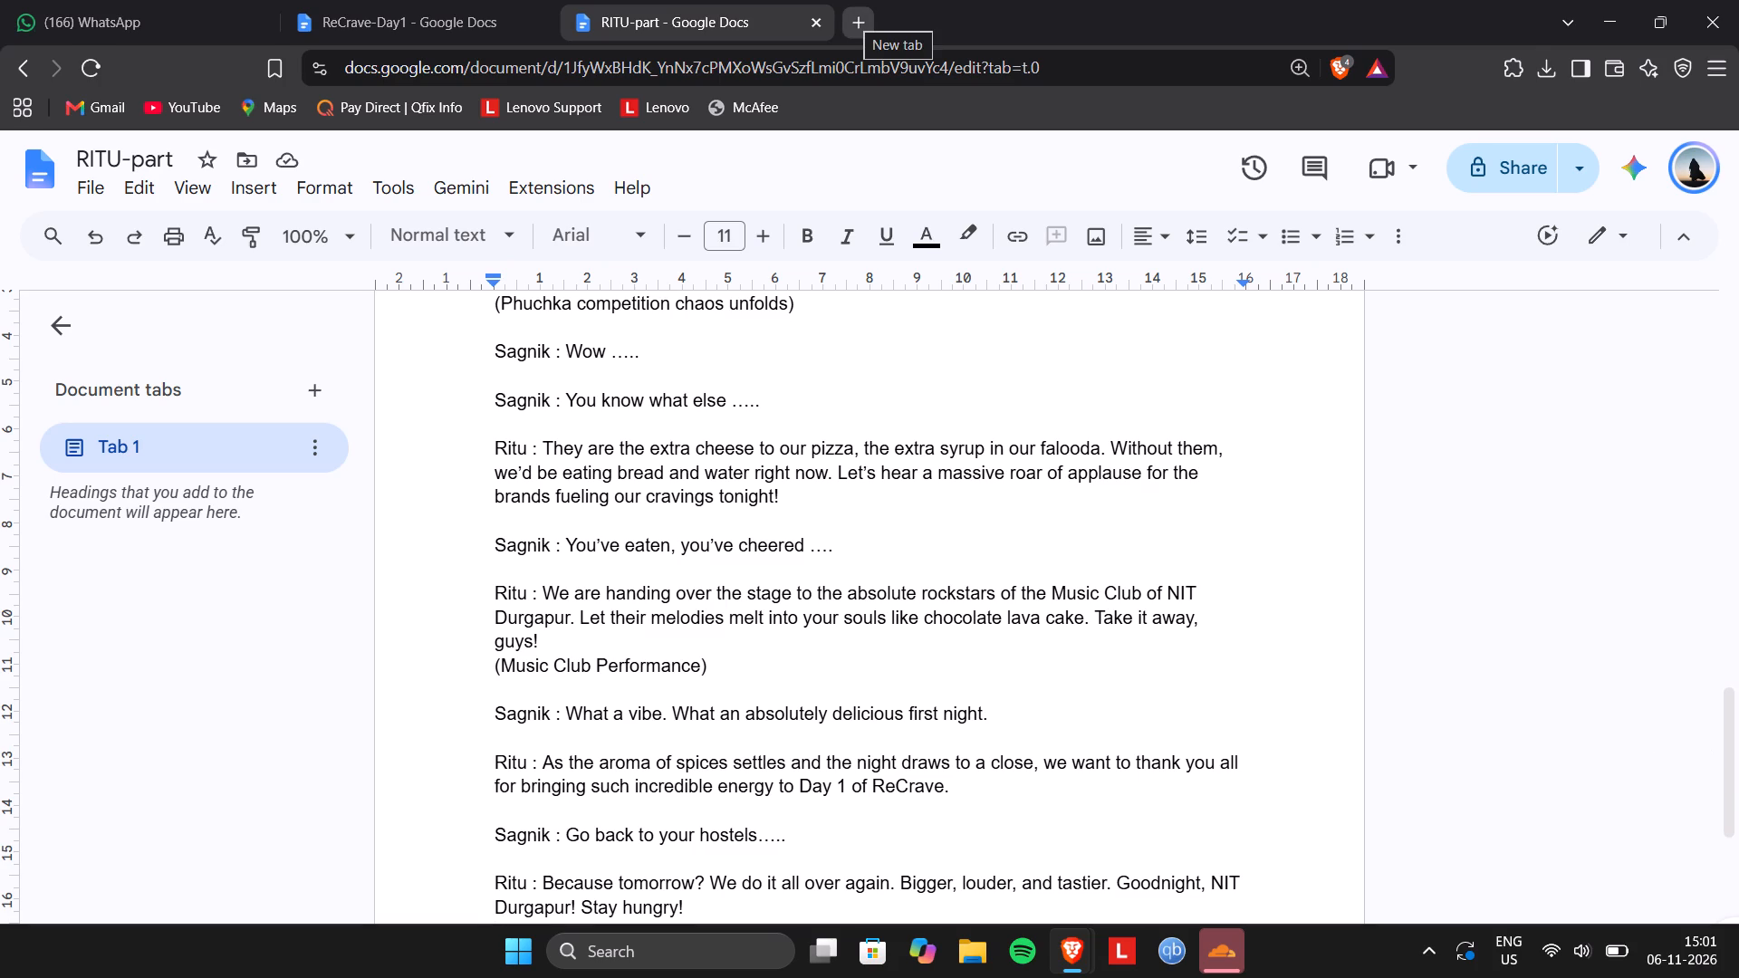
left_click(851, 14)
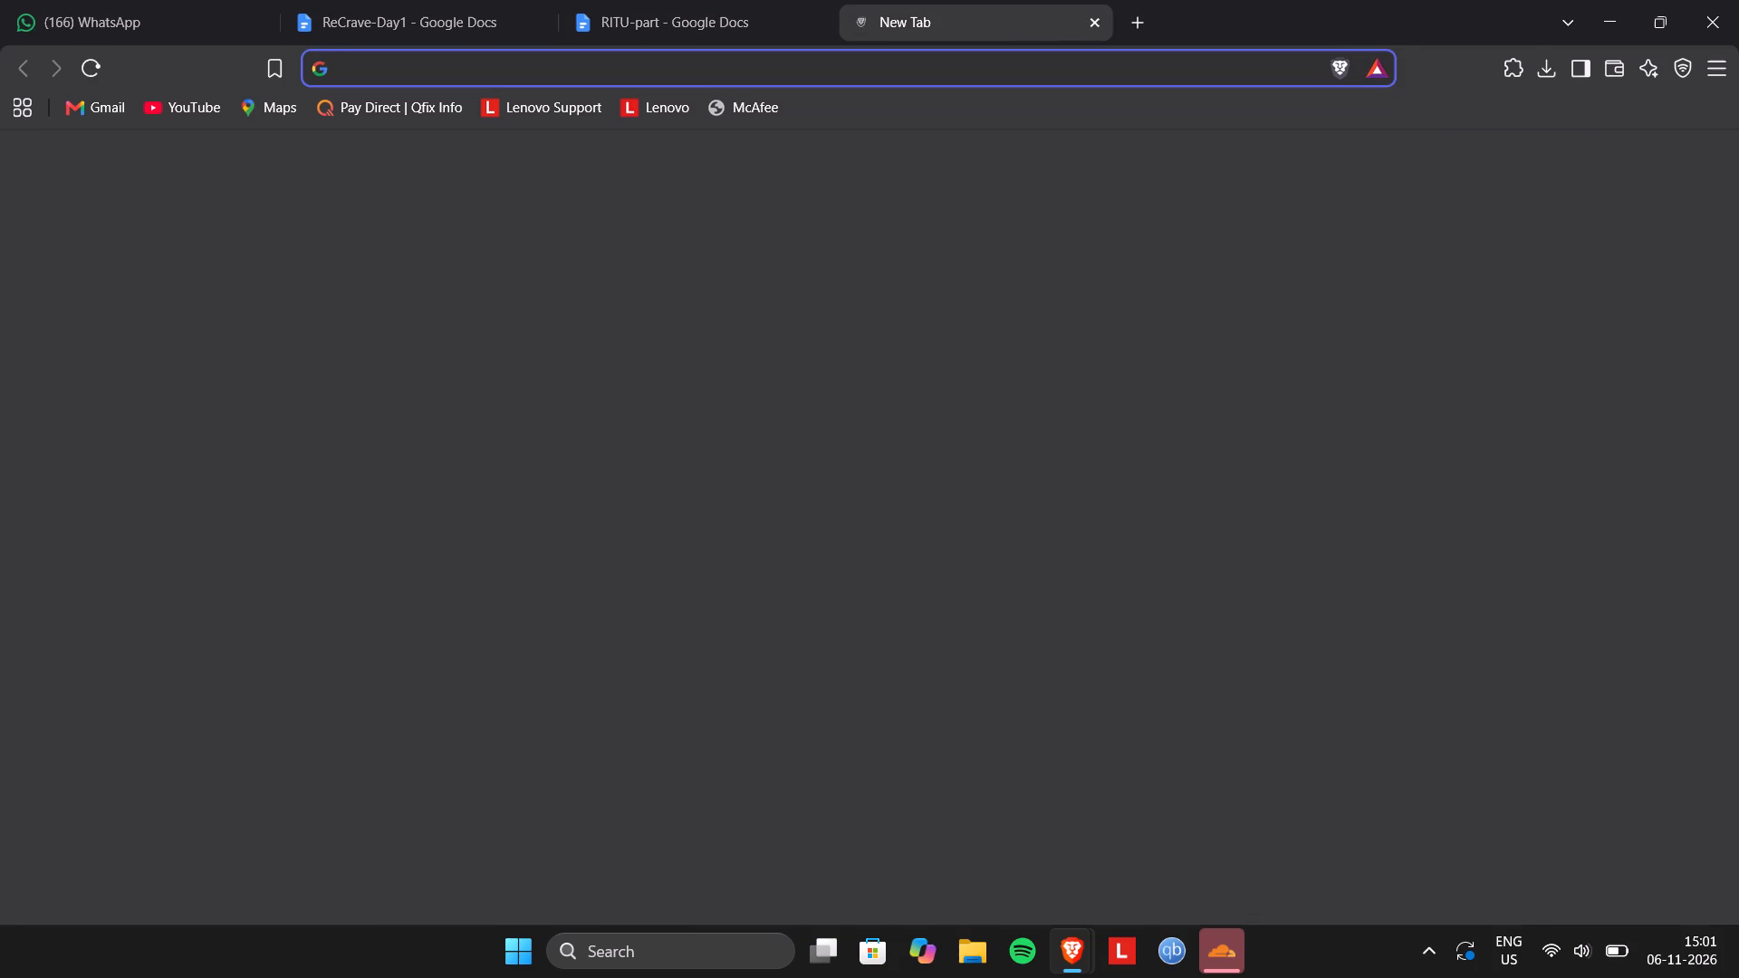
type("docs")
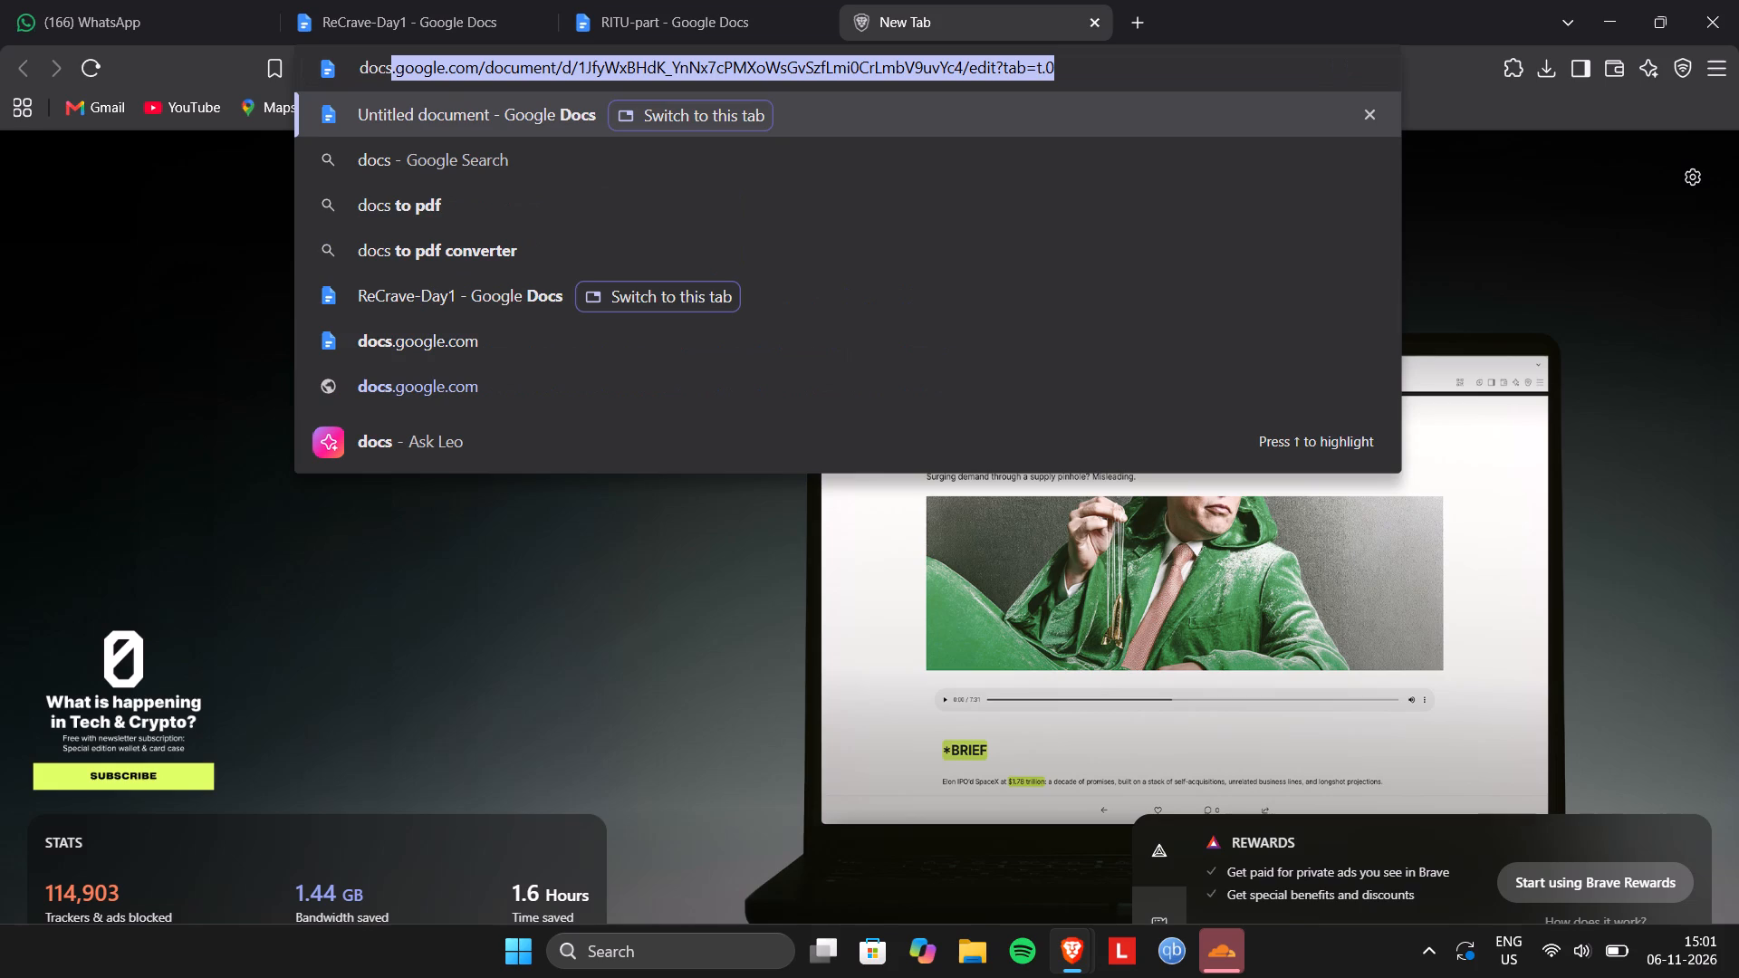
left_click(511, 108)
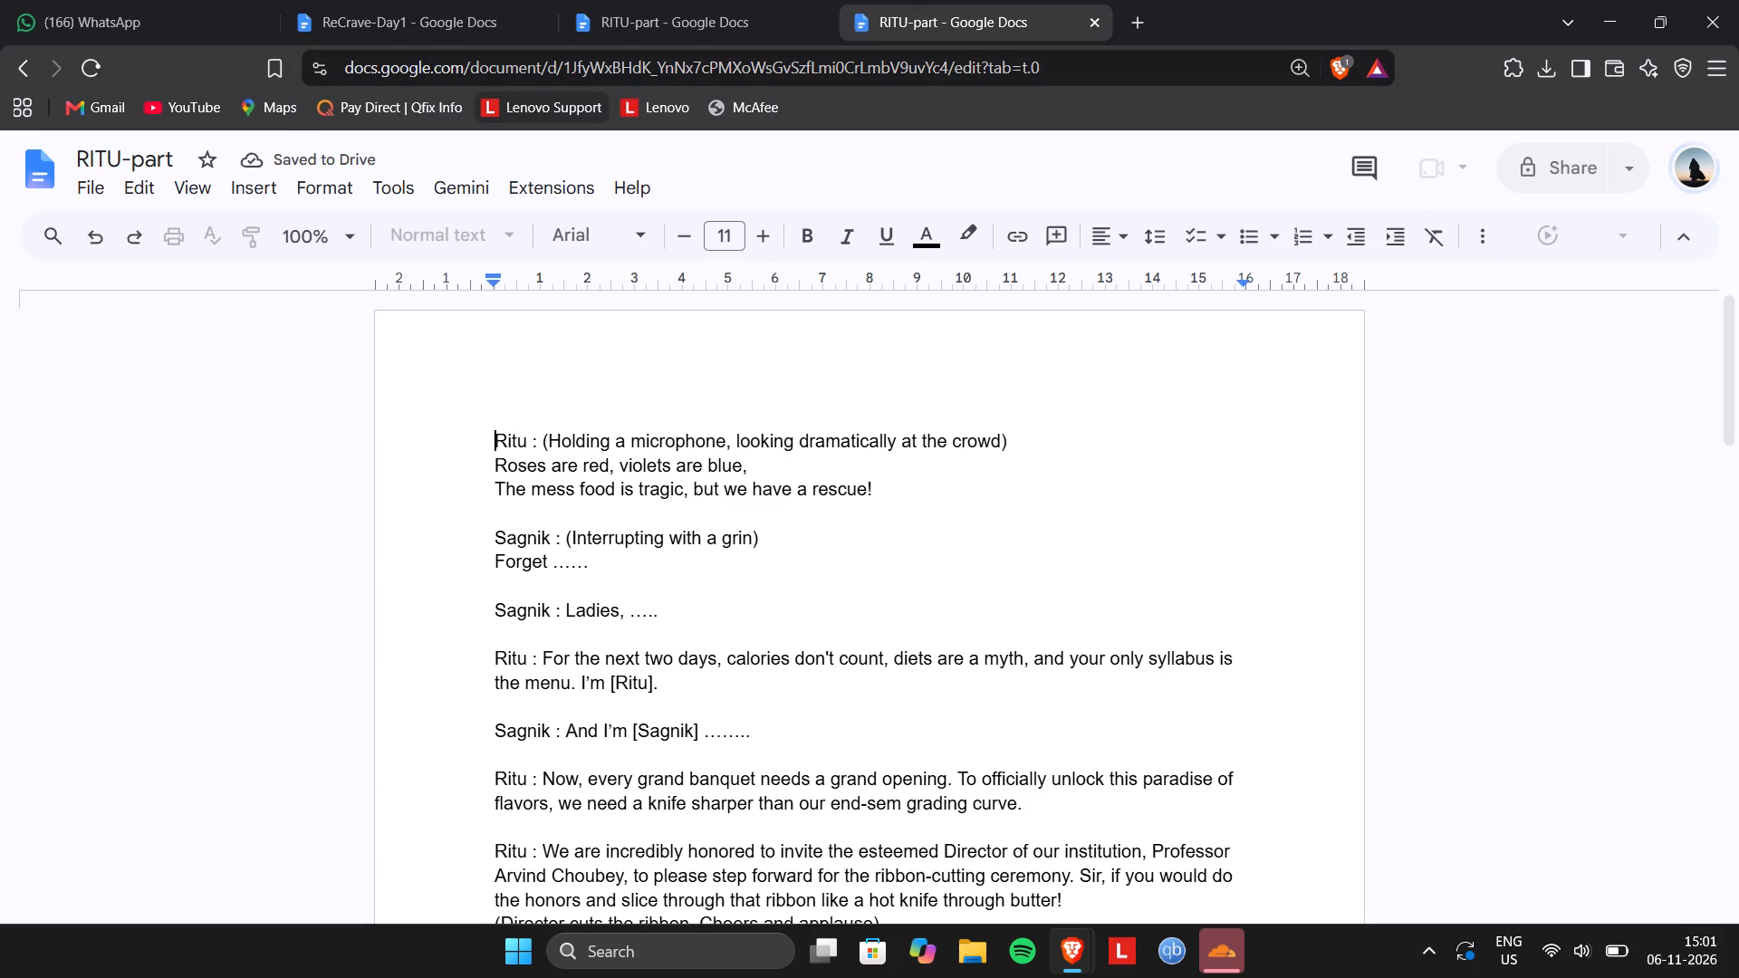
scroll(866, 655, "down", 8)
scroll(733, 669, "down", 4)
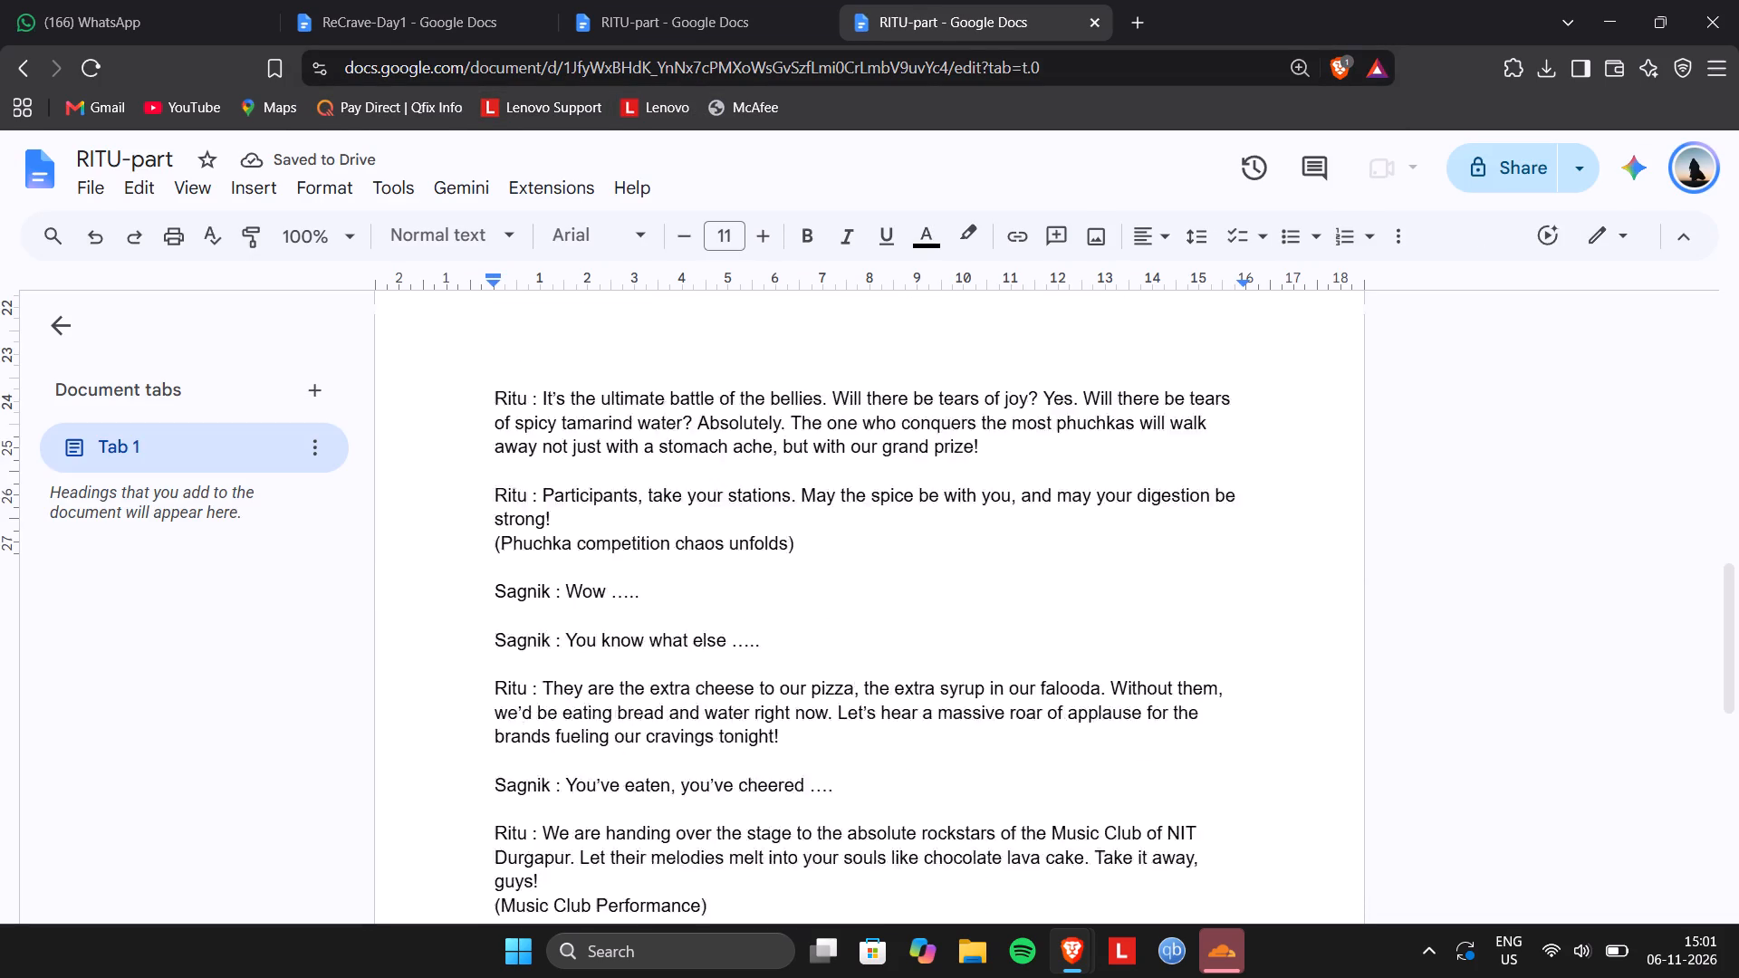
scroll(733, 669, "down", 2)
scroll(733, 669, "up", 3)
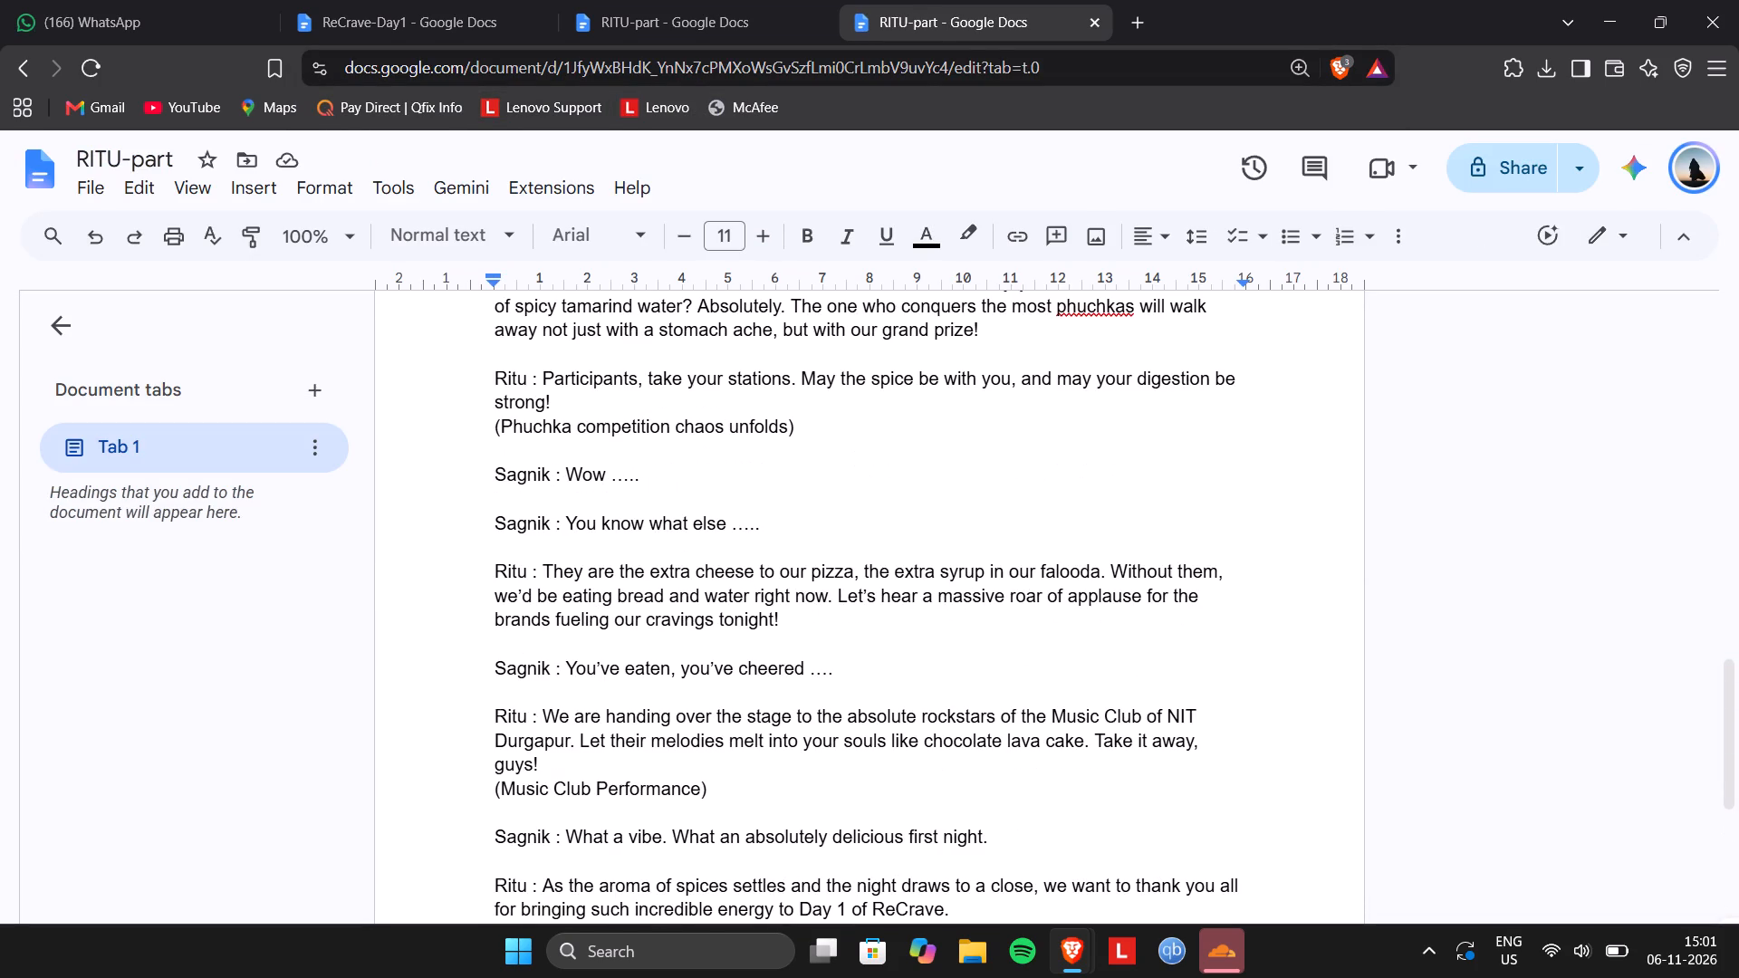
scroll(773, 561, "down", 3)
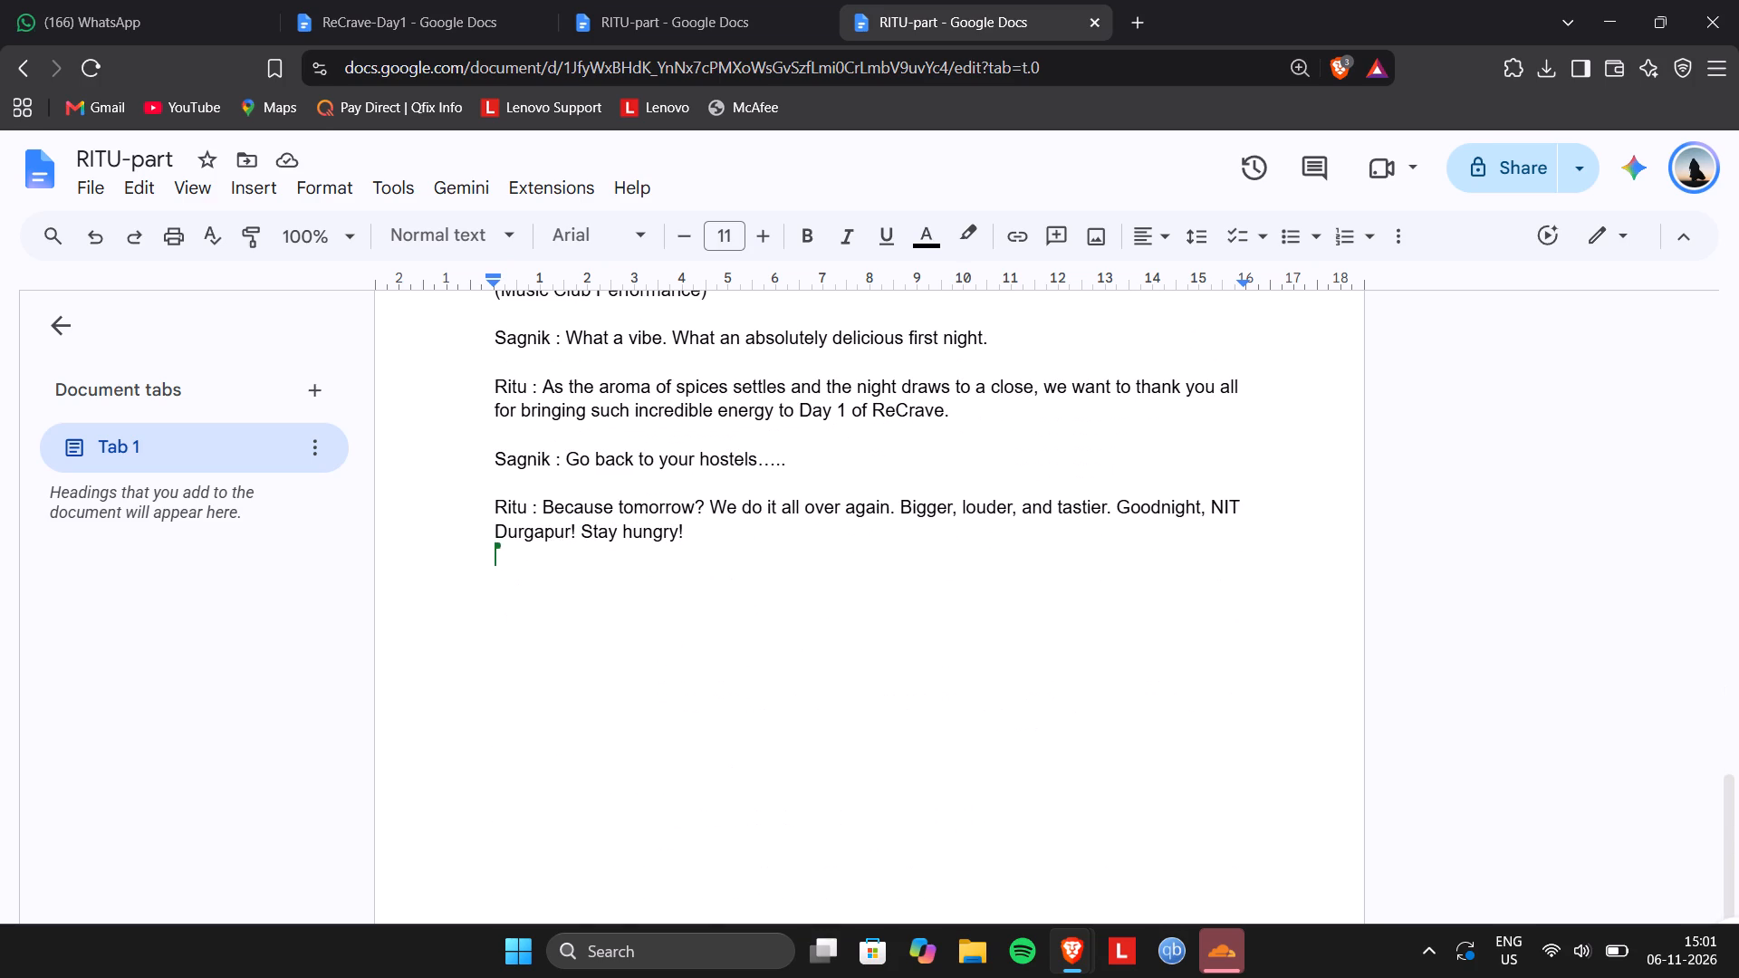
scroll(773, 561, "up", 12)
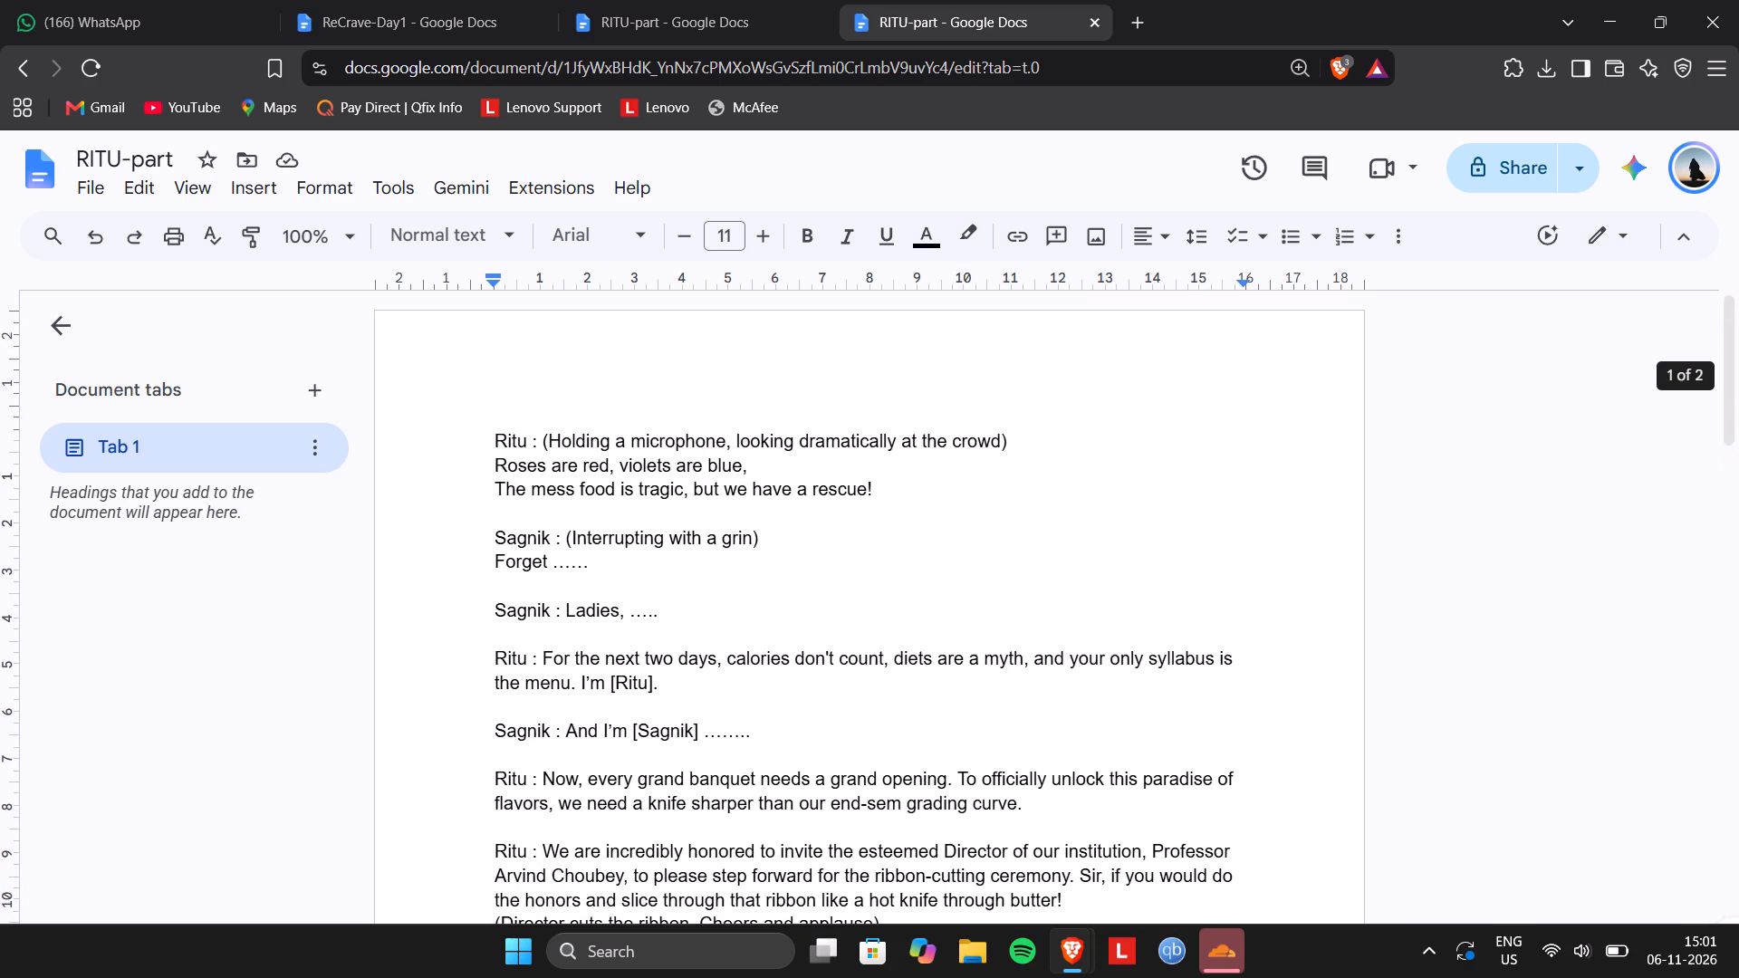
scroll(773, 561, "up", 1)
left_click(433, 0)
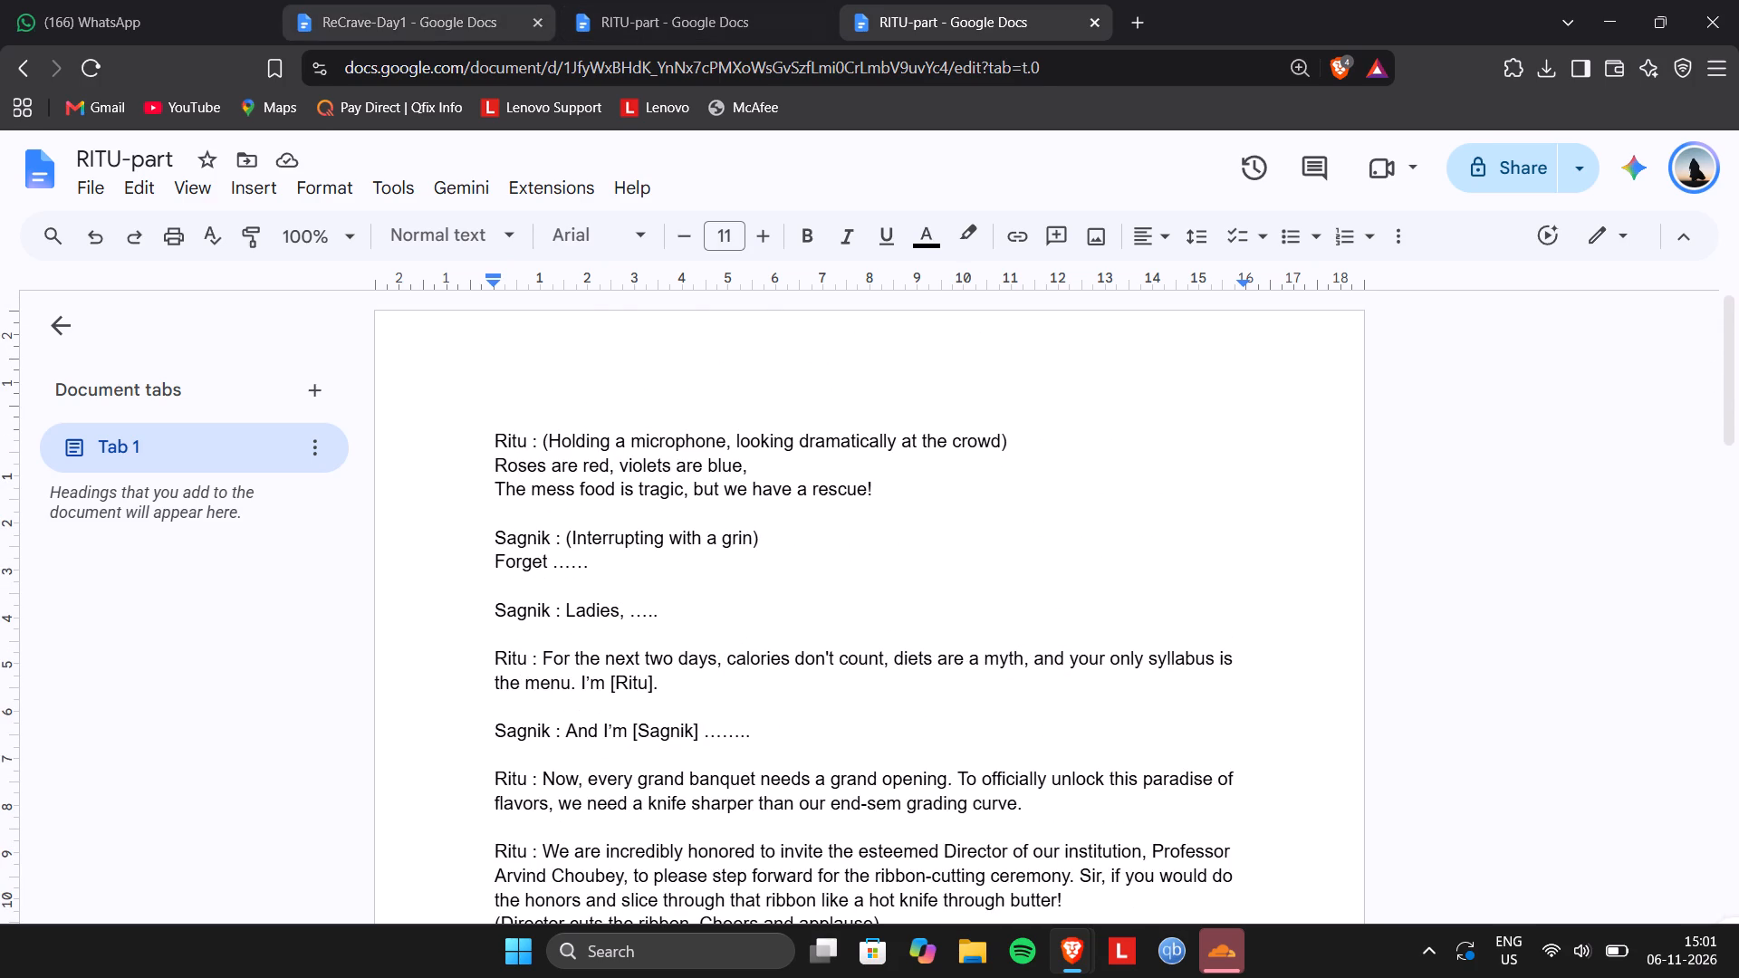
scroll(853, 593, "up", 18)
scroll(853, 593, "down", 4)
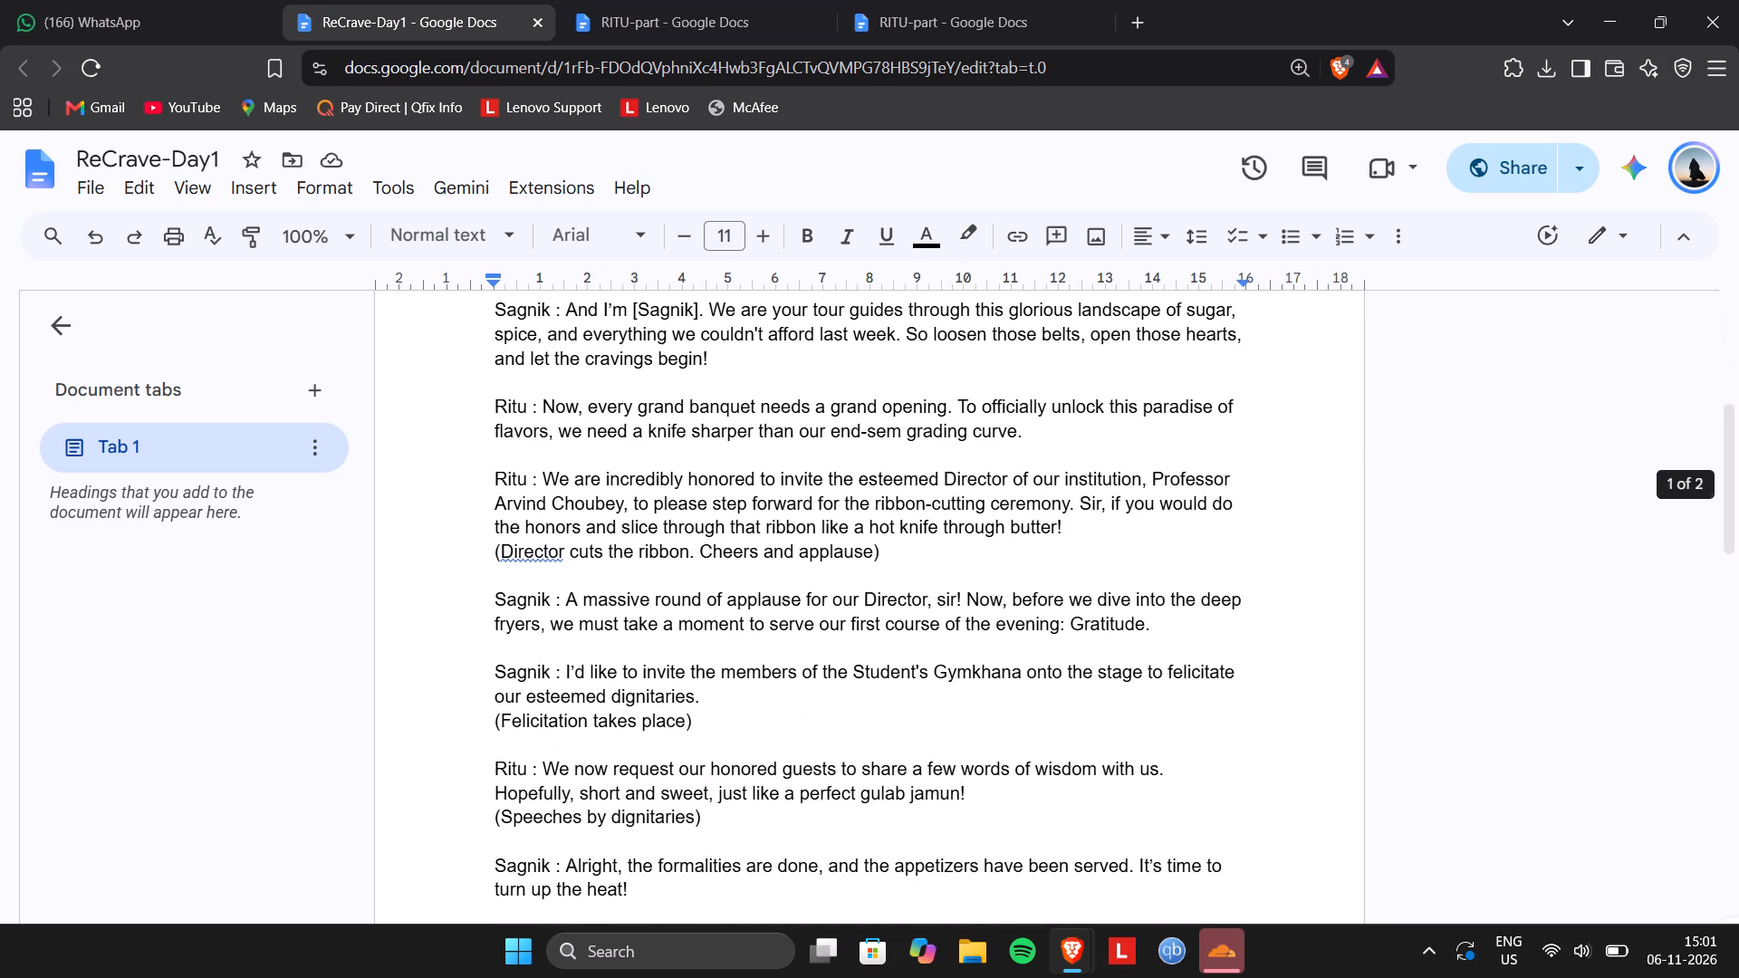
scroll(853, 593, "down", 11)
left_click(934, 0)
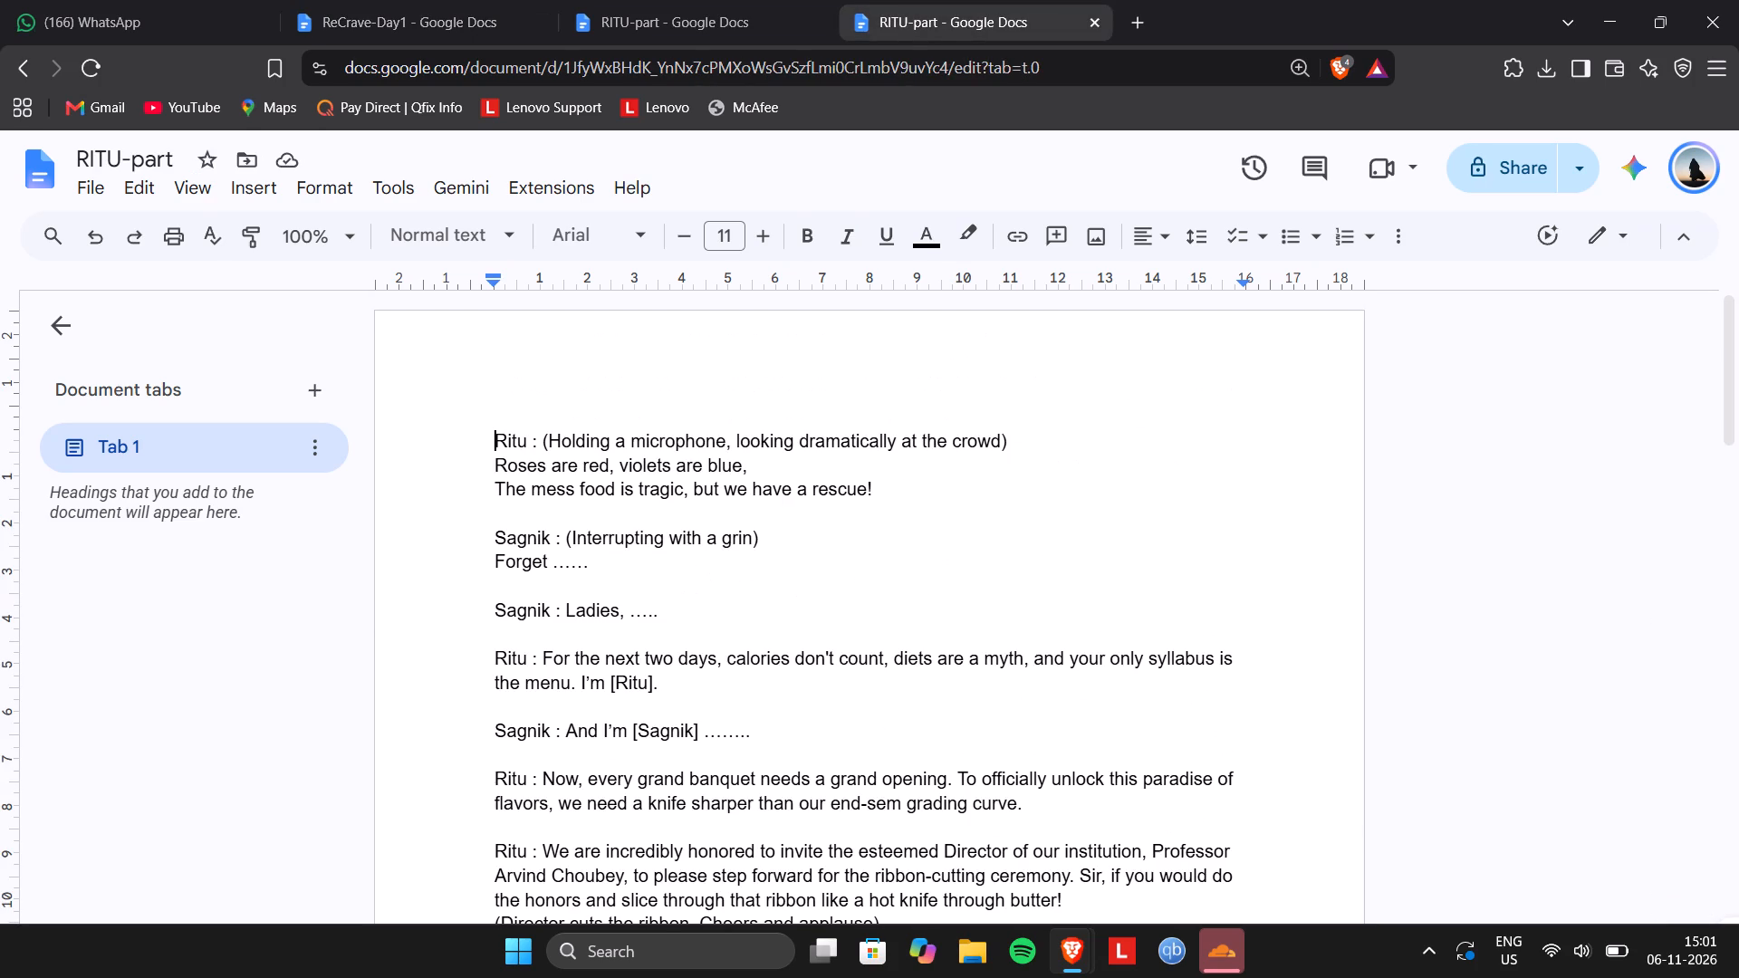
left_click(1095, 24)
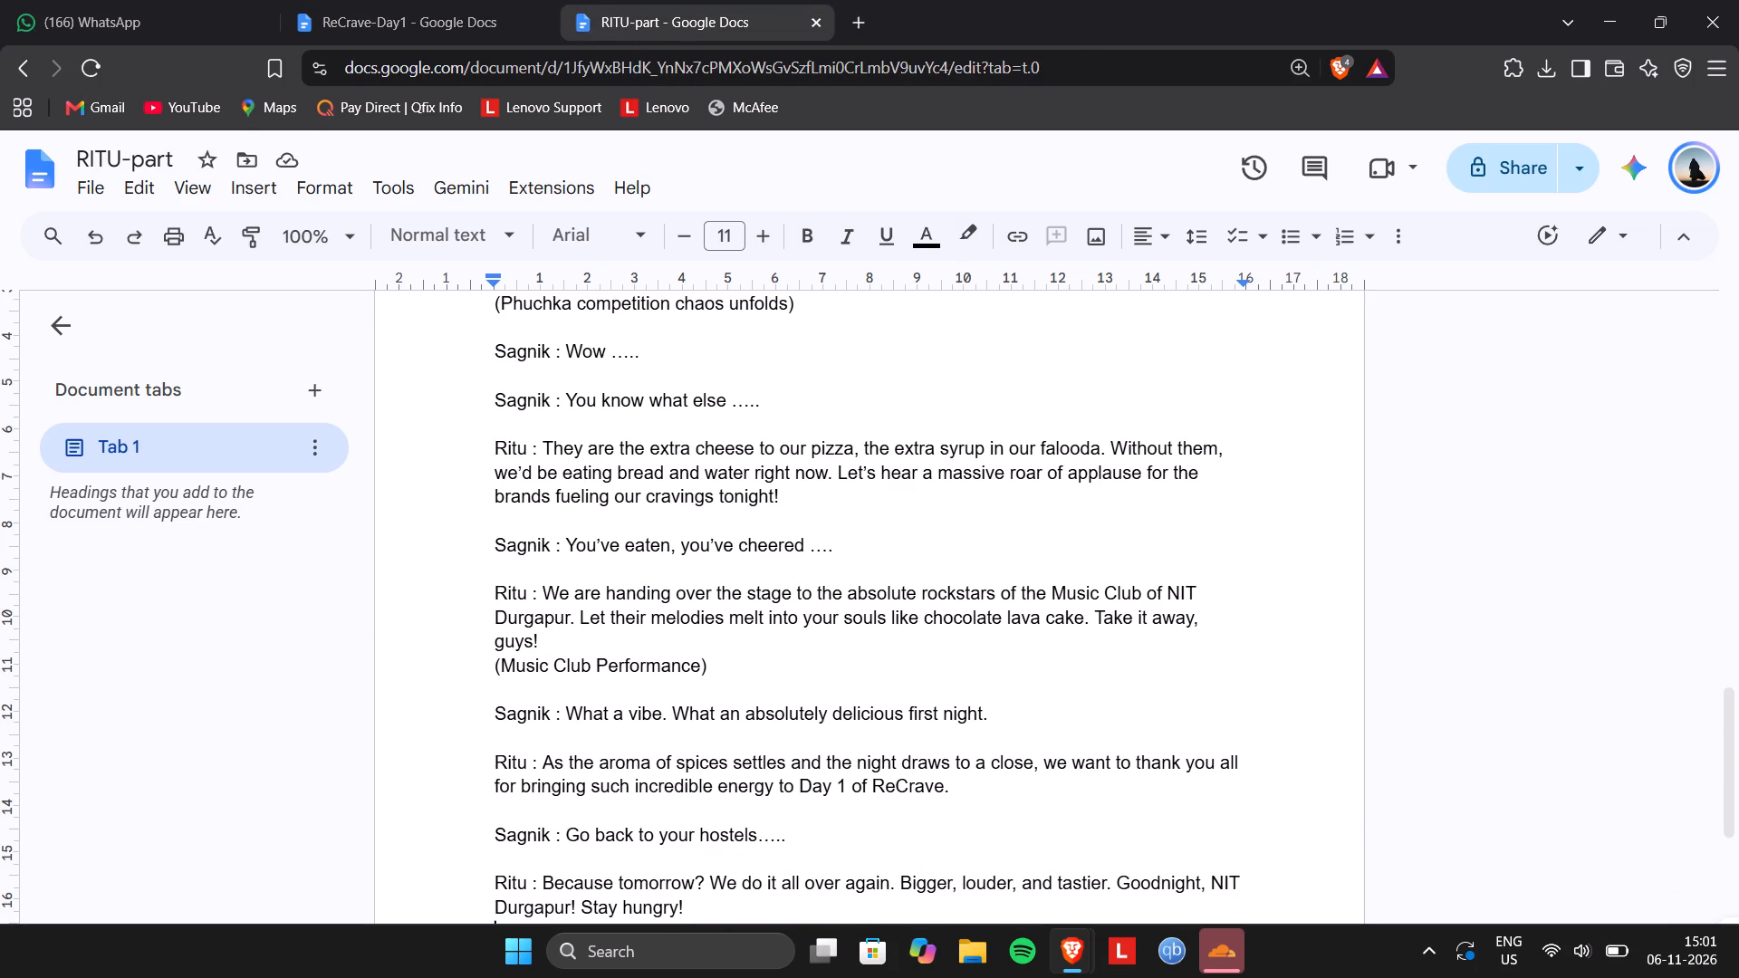
Create a new blank Google Docs document by way of the Script for Orientation document, and close Script for Orientation.
left_click(861, 21)
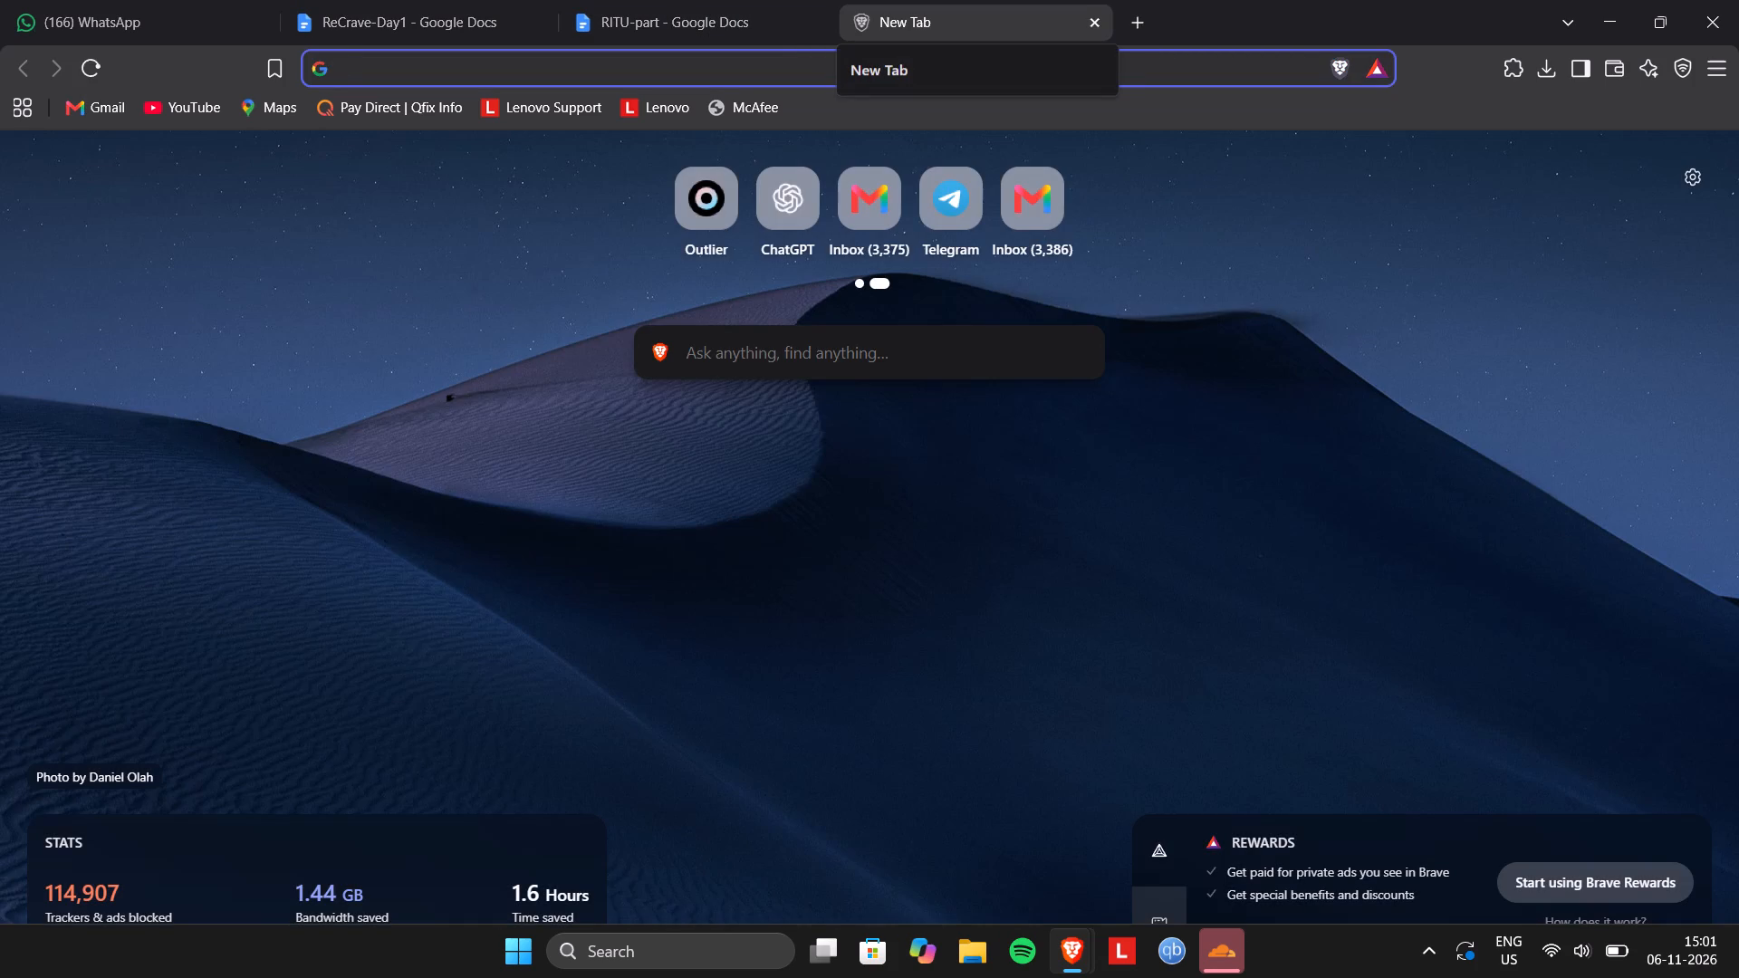
type("google doc")
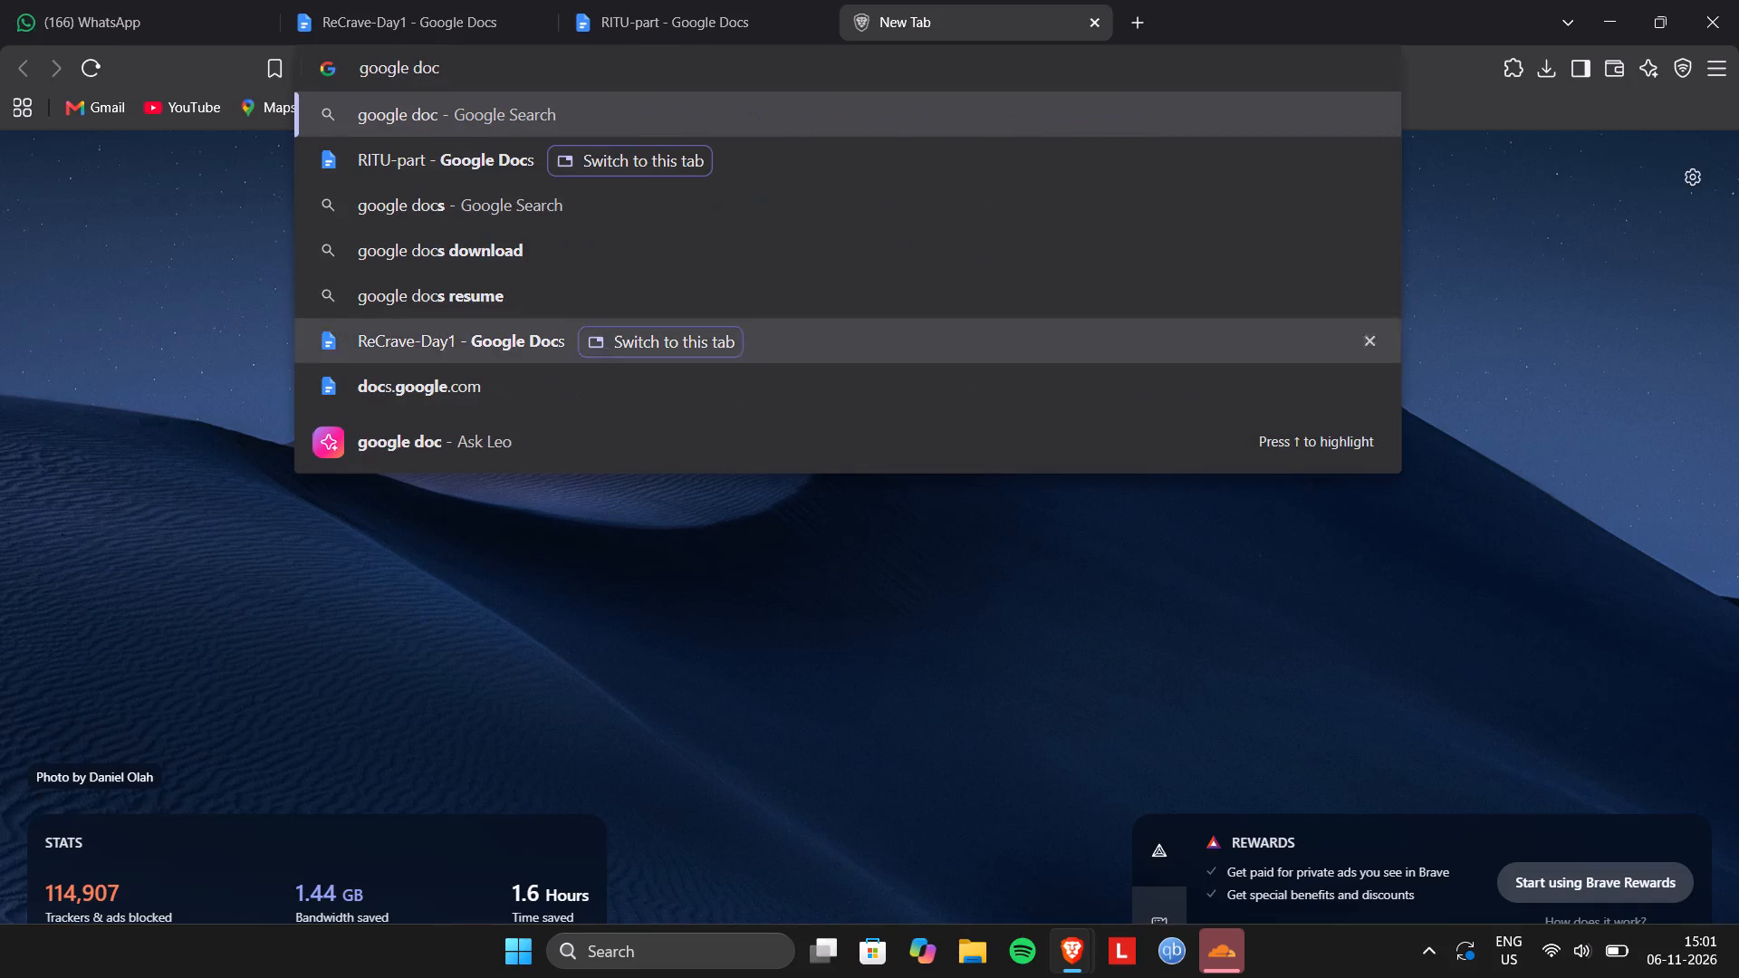
left_click(424, 379)
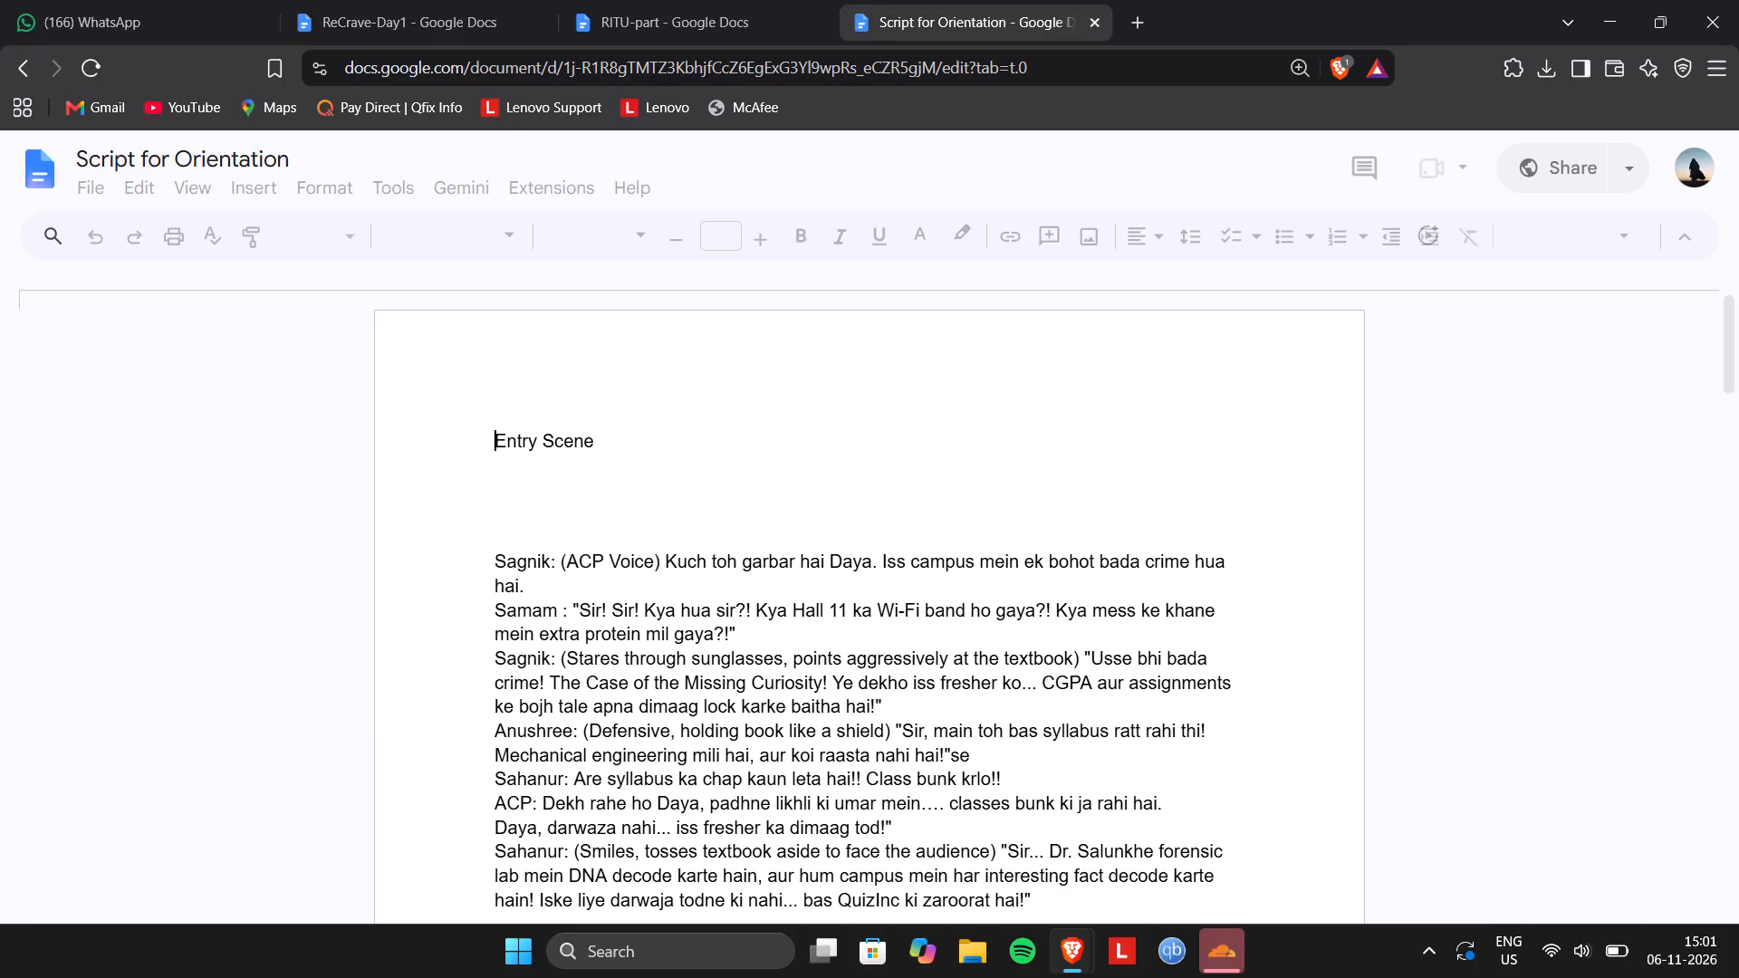
scroll(760, 781, "down", 14)
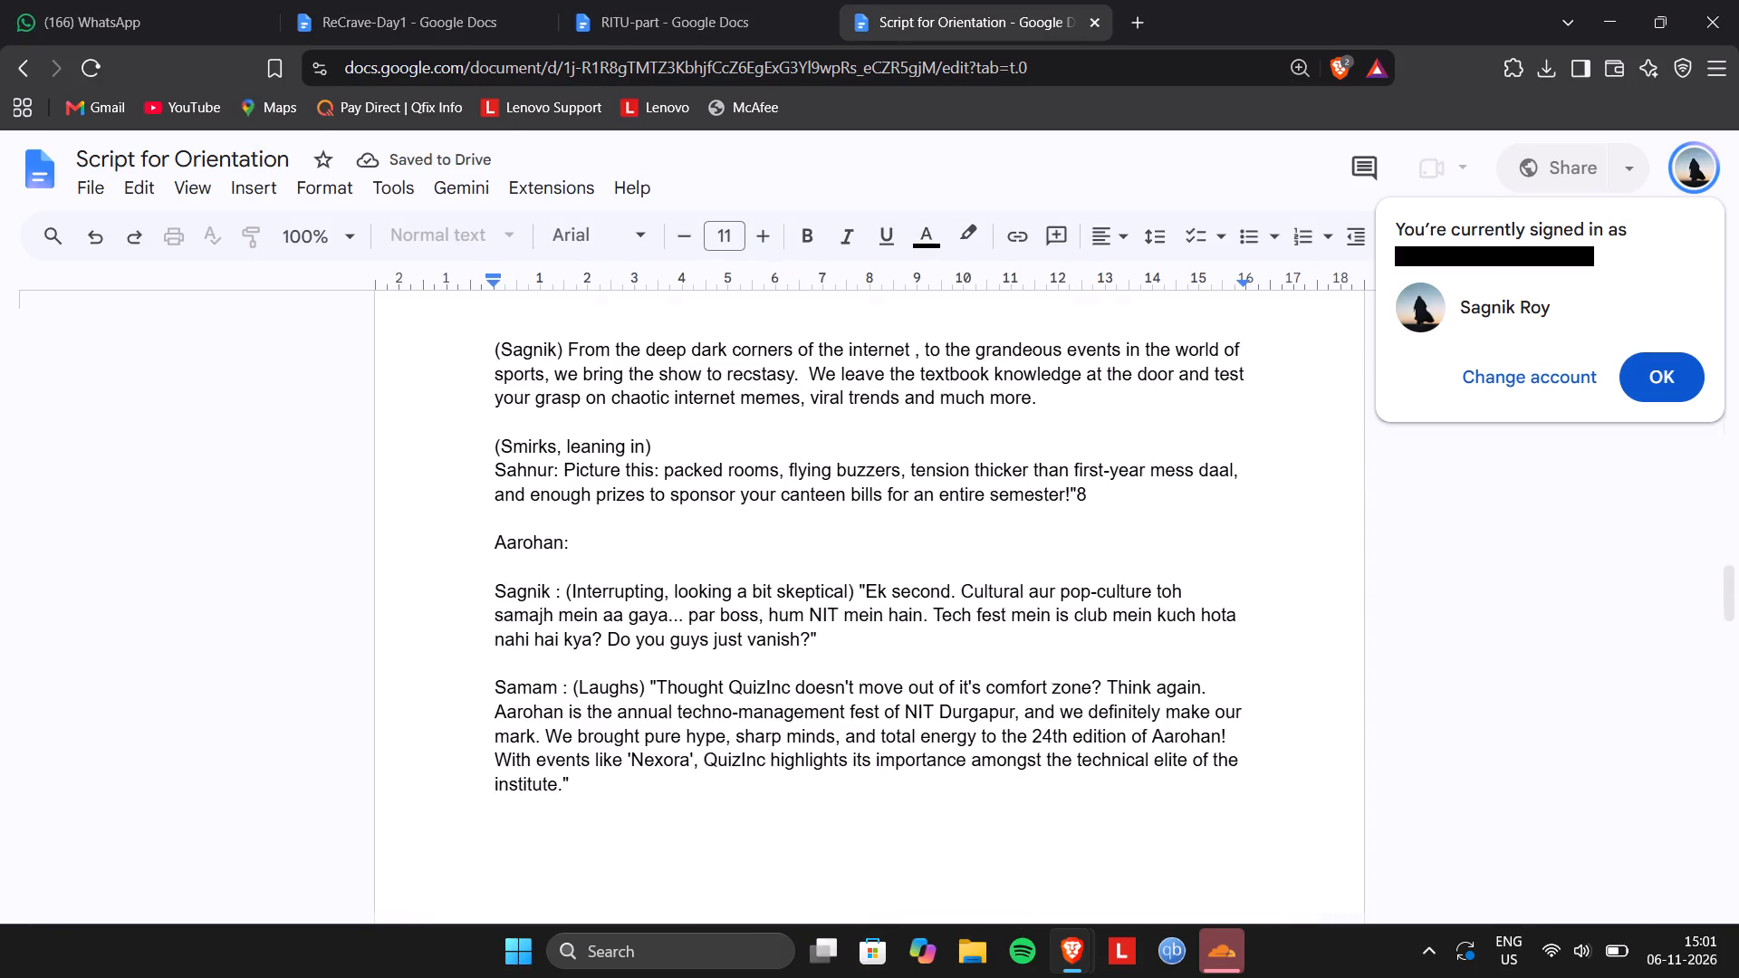
scroll(760, 781, "down", 6)
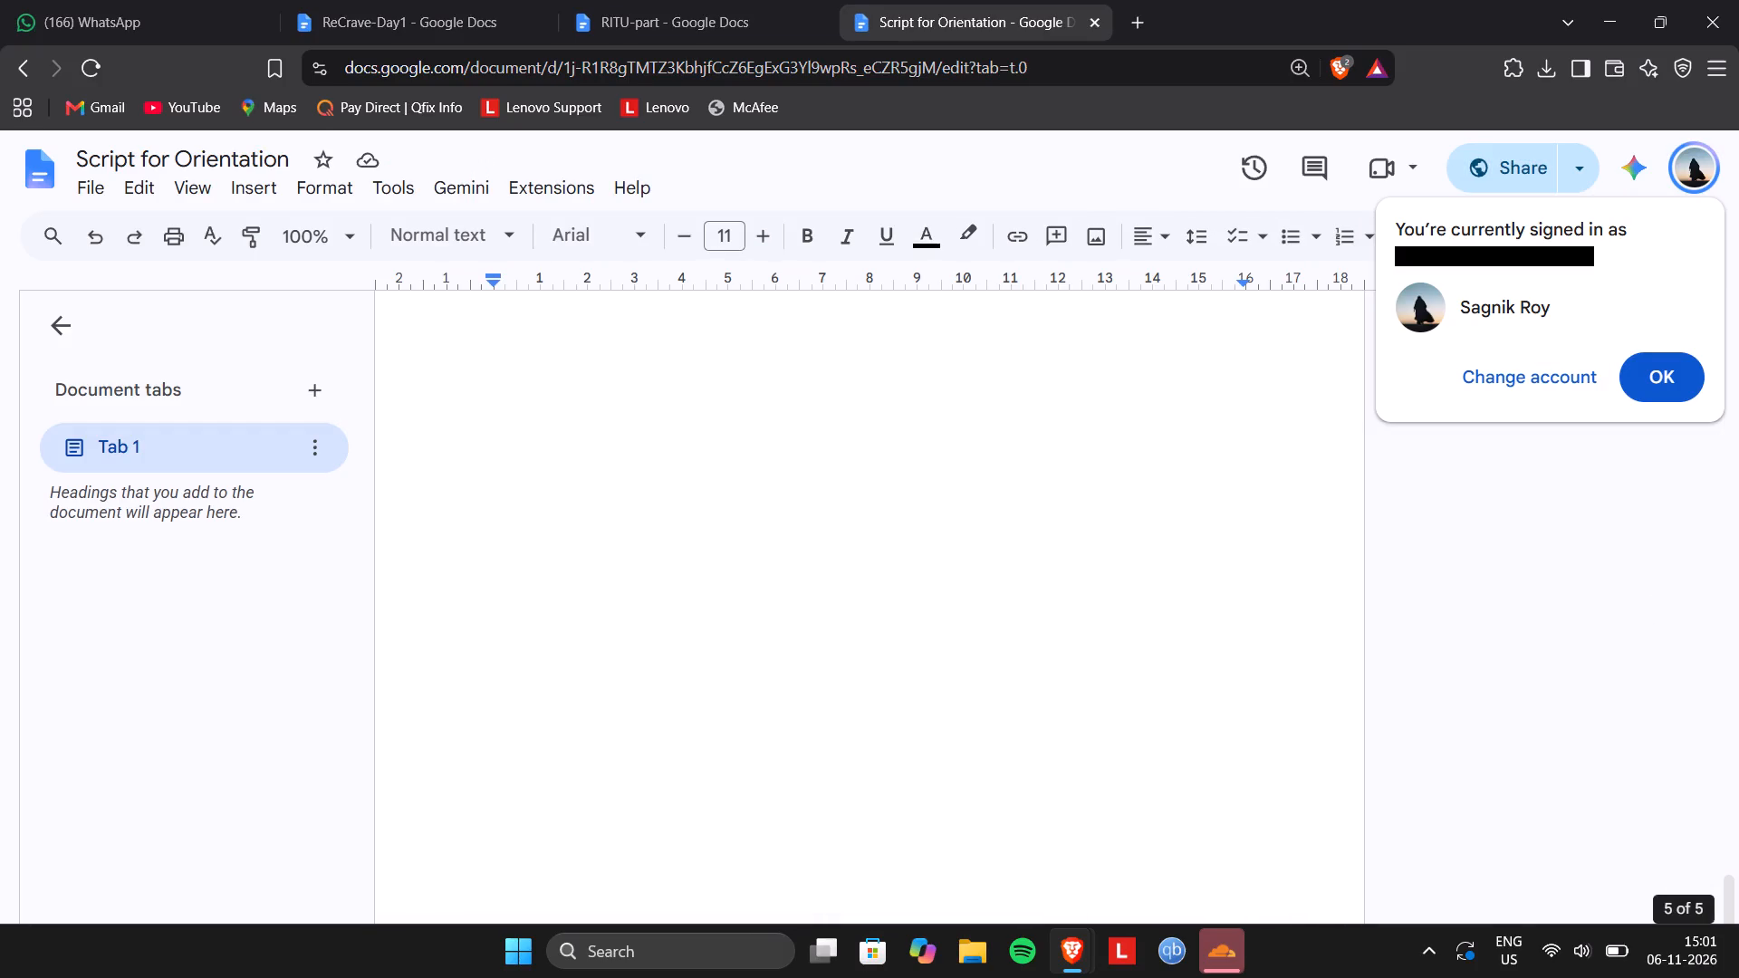
left_click(1667, 394)
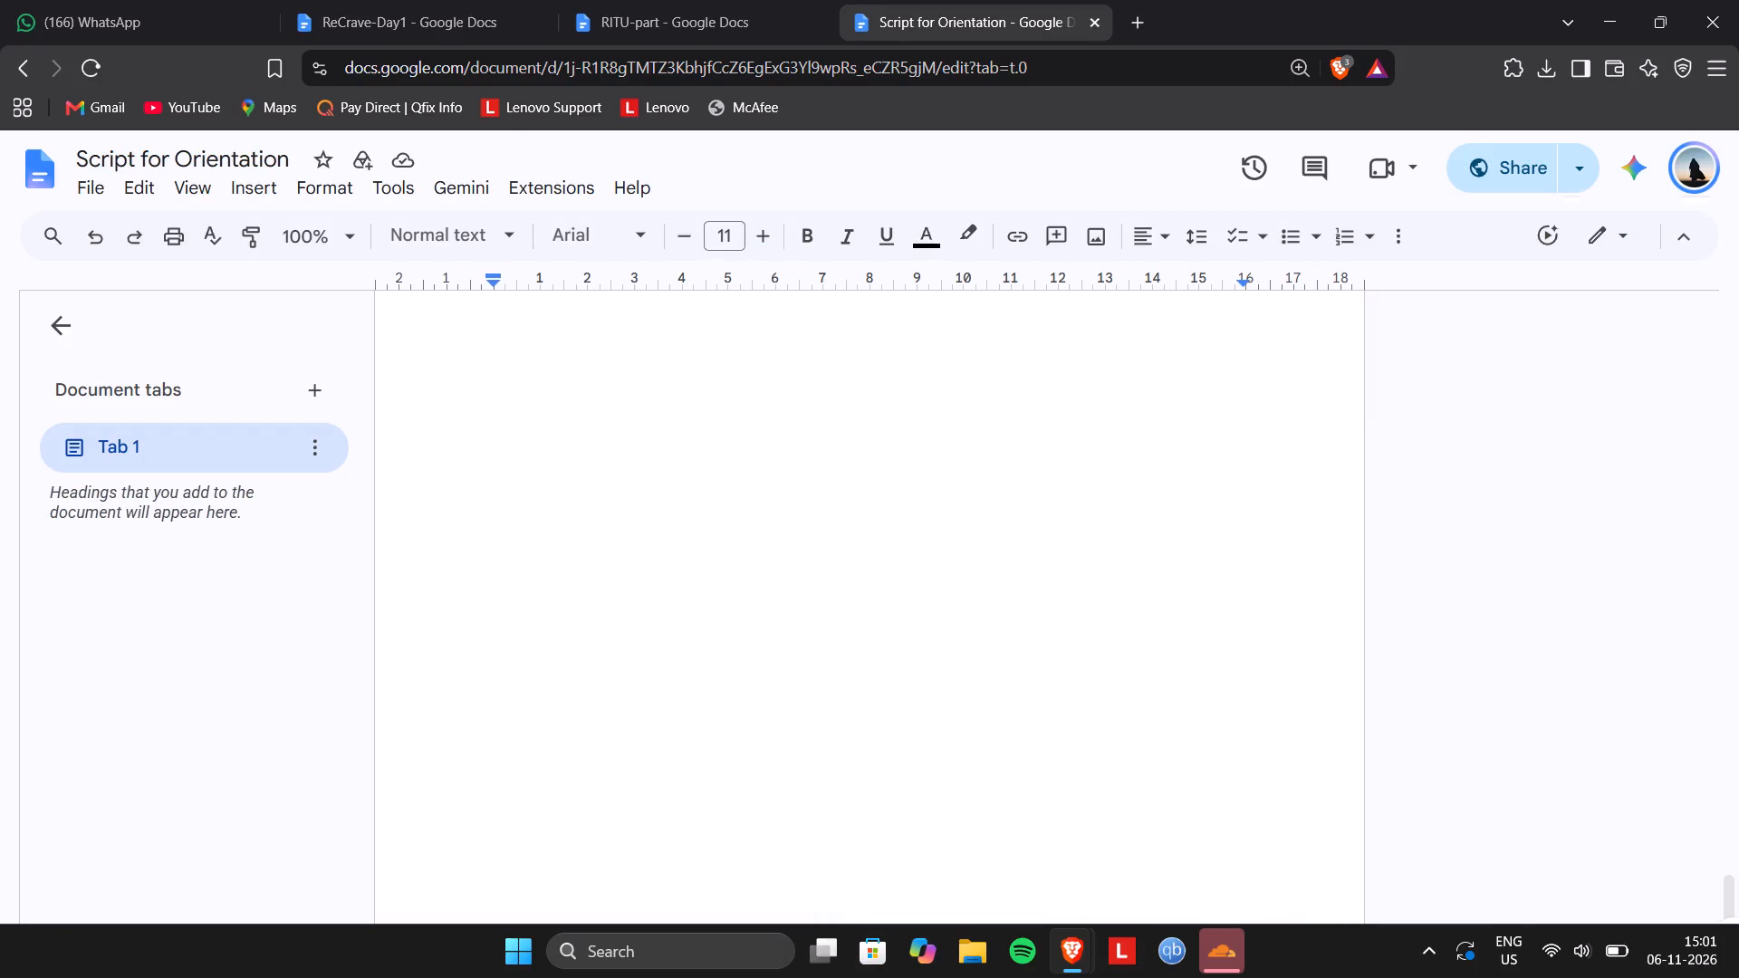
left_click(91, 187)
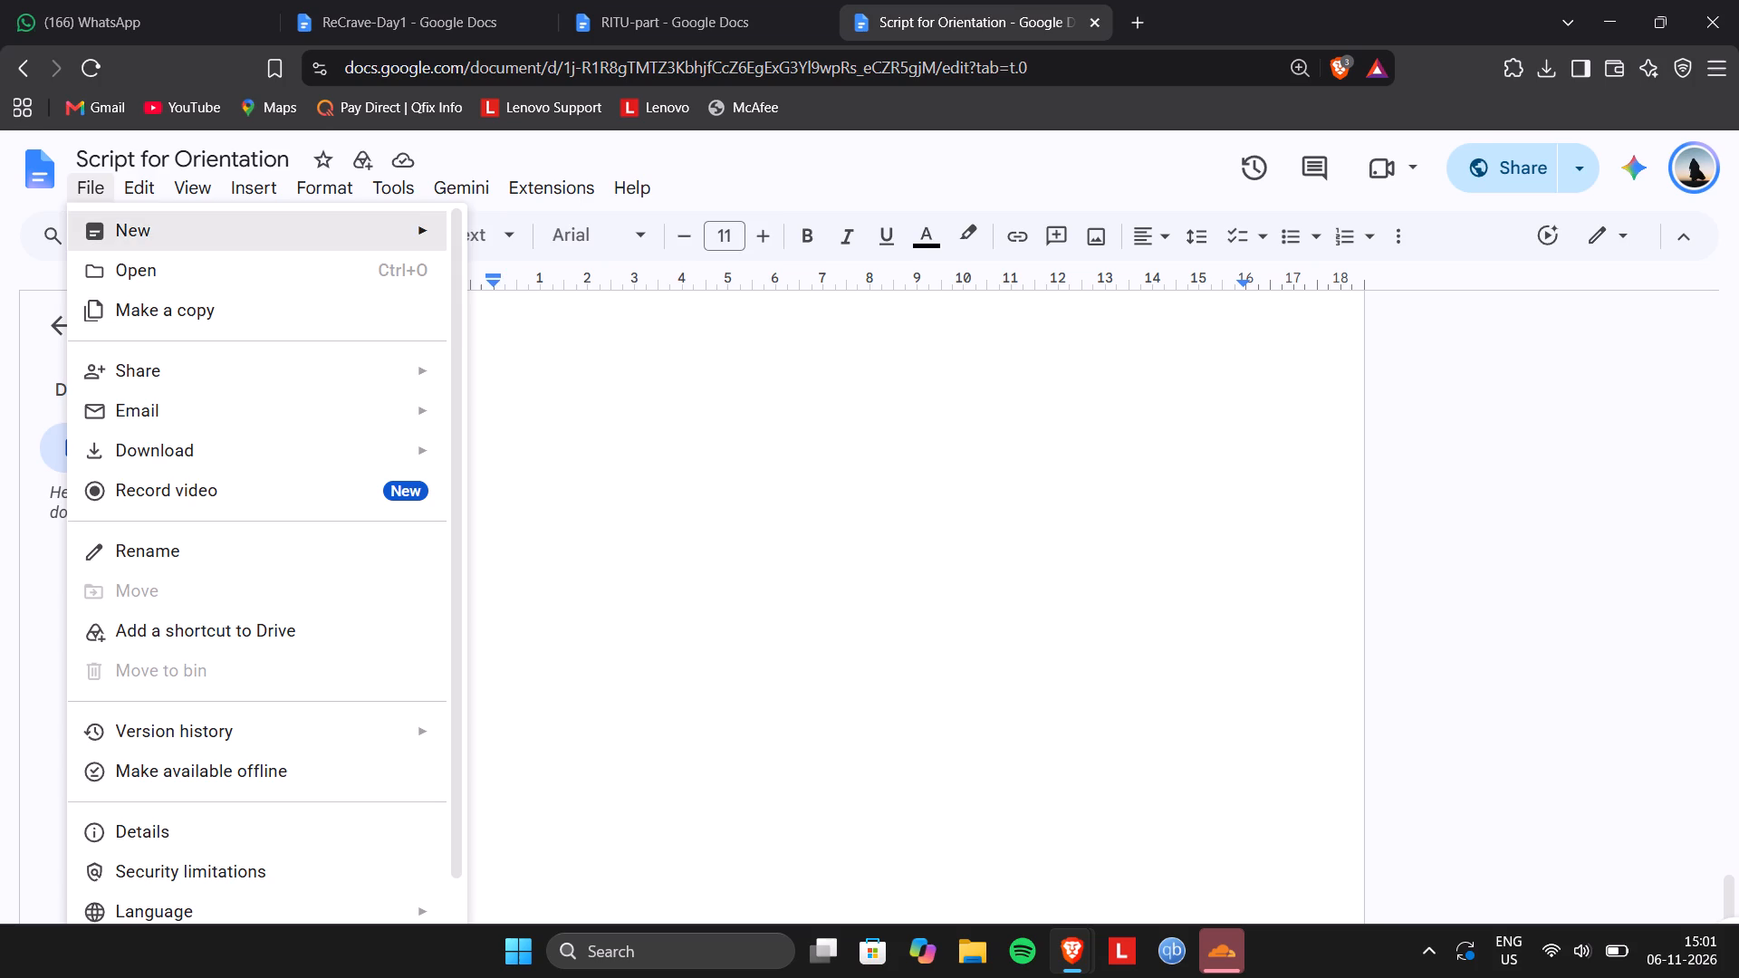
left_click(151, 241)
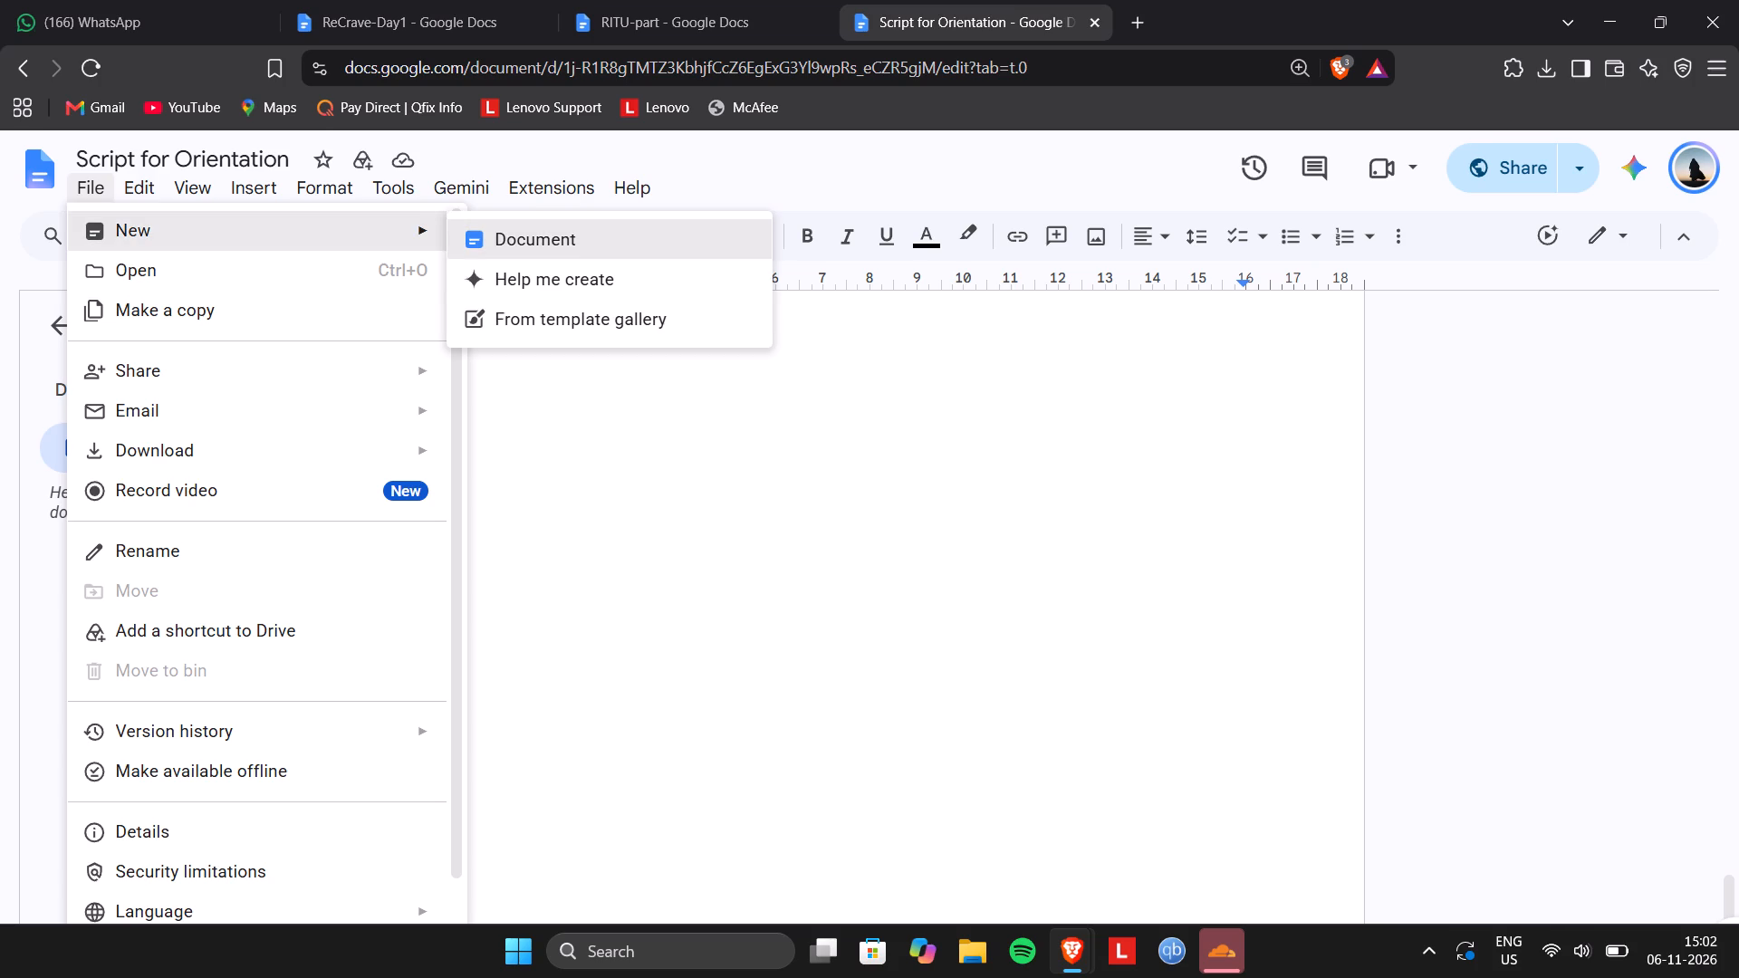
left_click(668, 243)
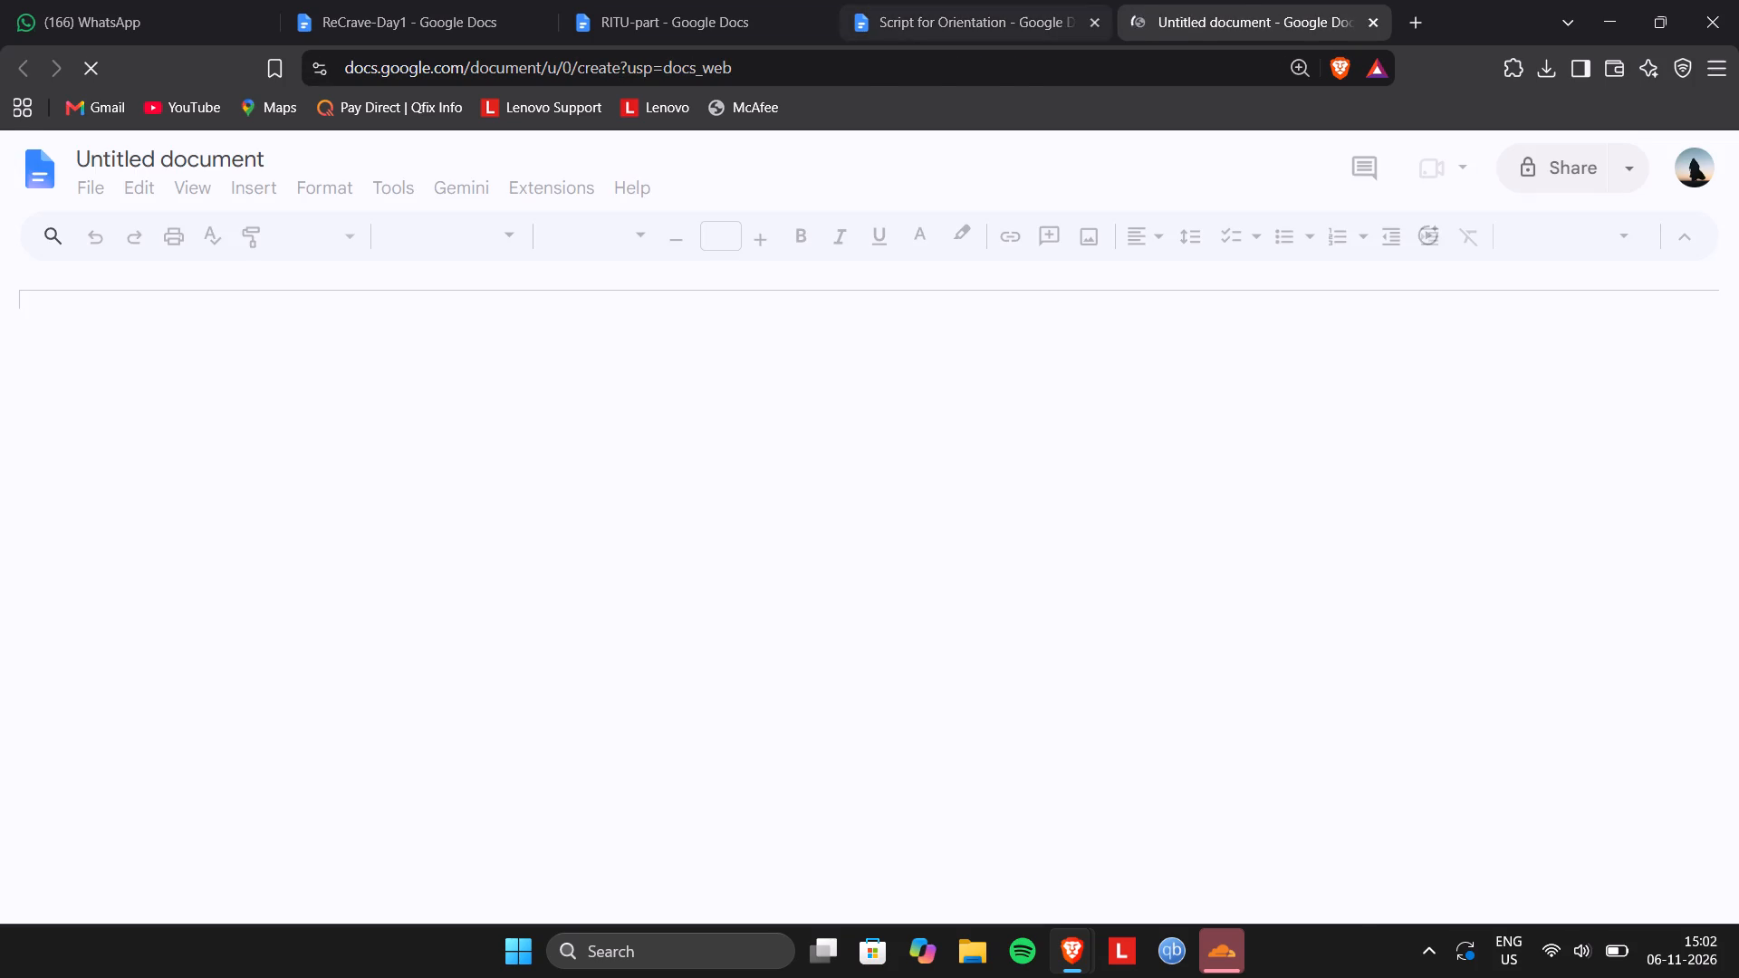
left_click(1090, 27)
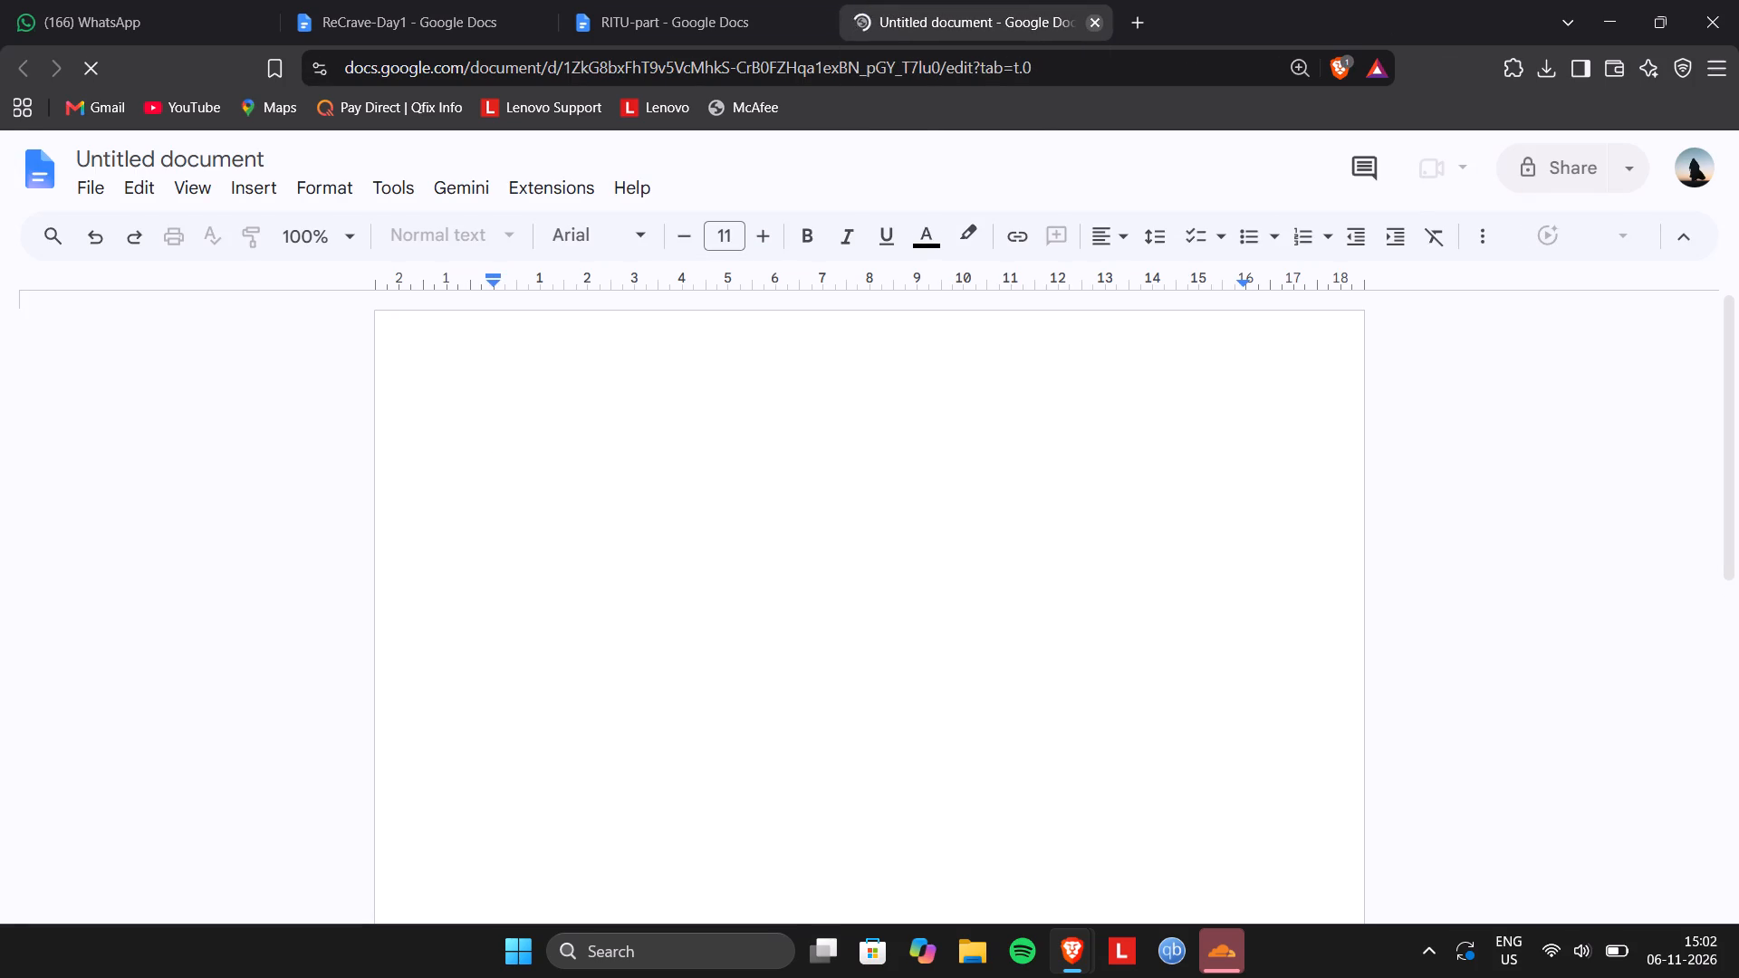
Copy Ritu's opening verse from ReCrave-Day1, from "(Holding a microphone" through "but we have a rescue!".
left_click(389, 32)
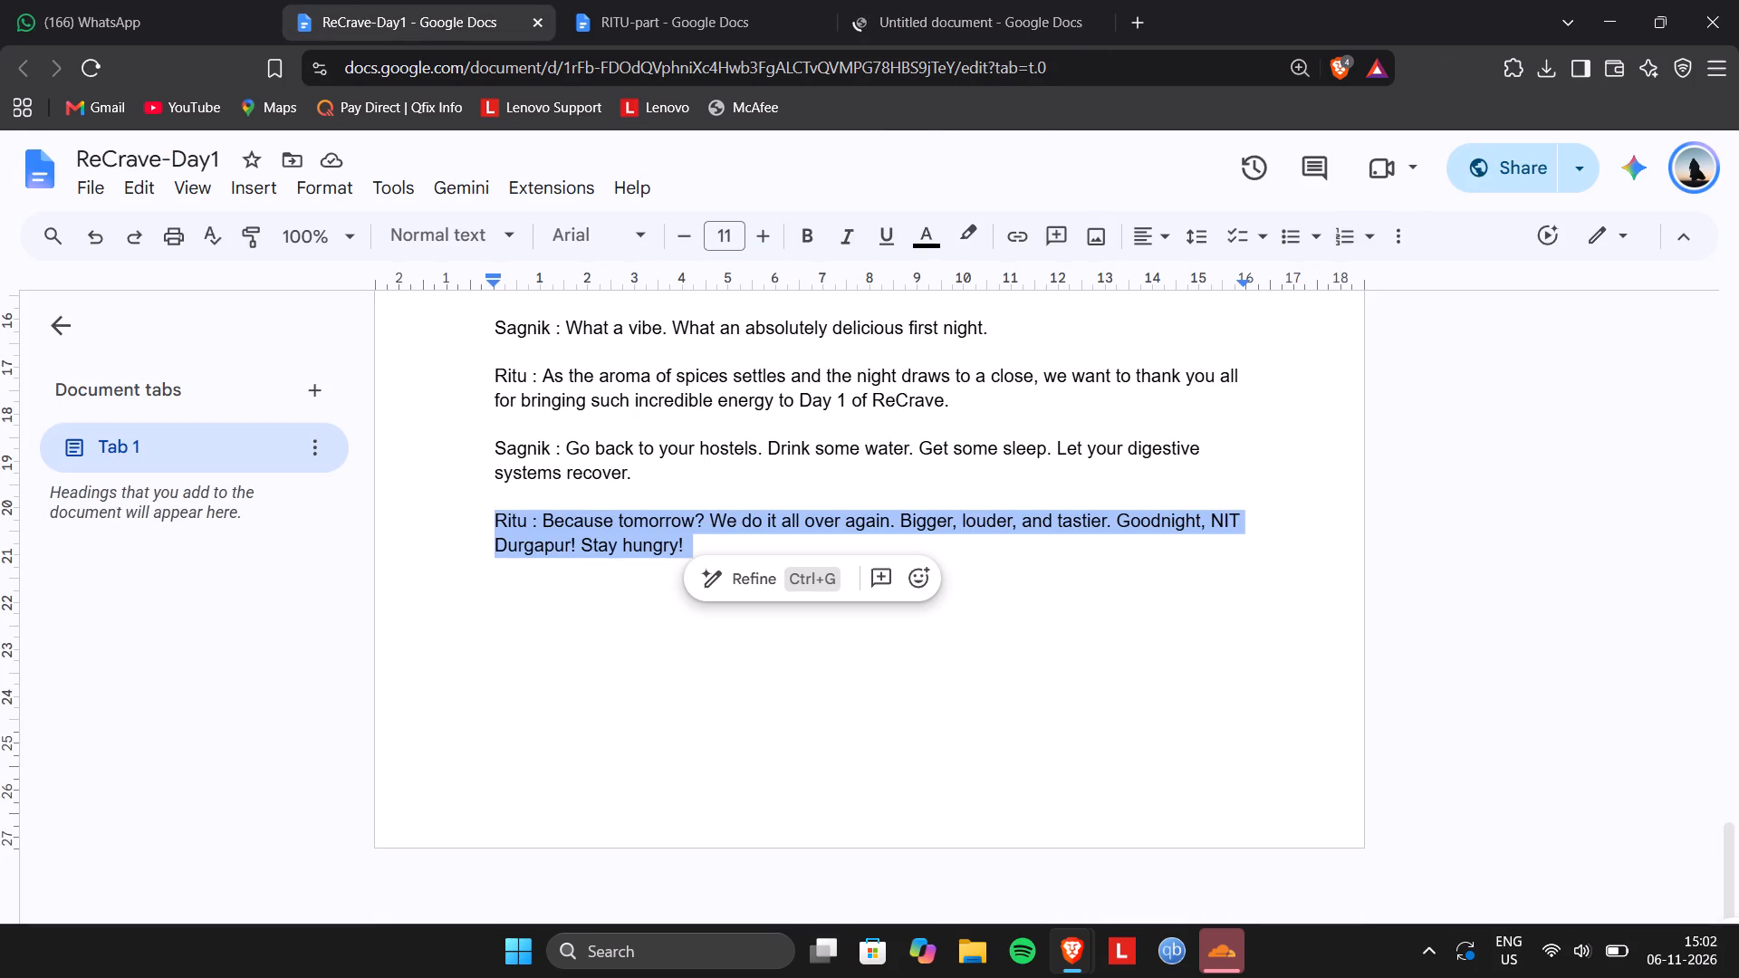
left_click(1145, 613)
scroll(1062, 486, "up", 19)
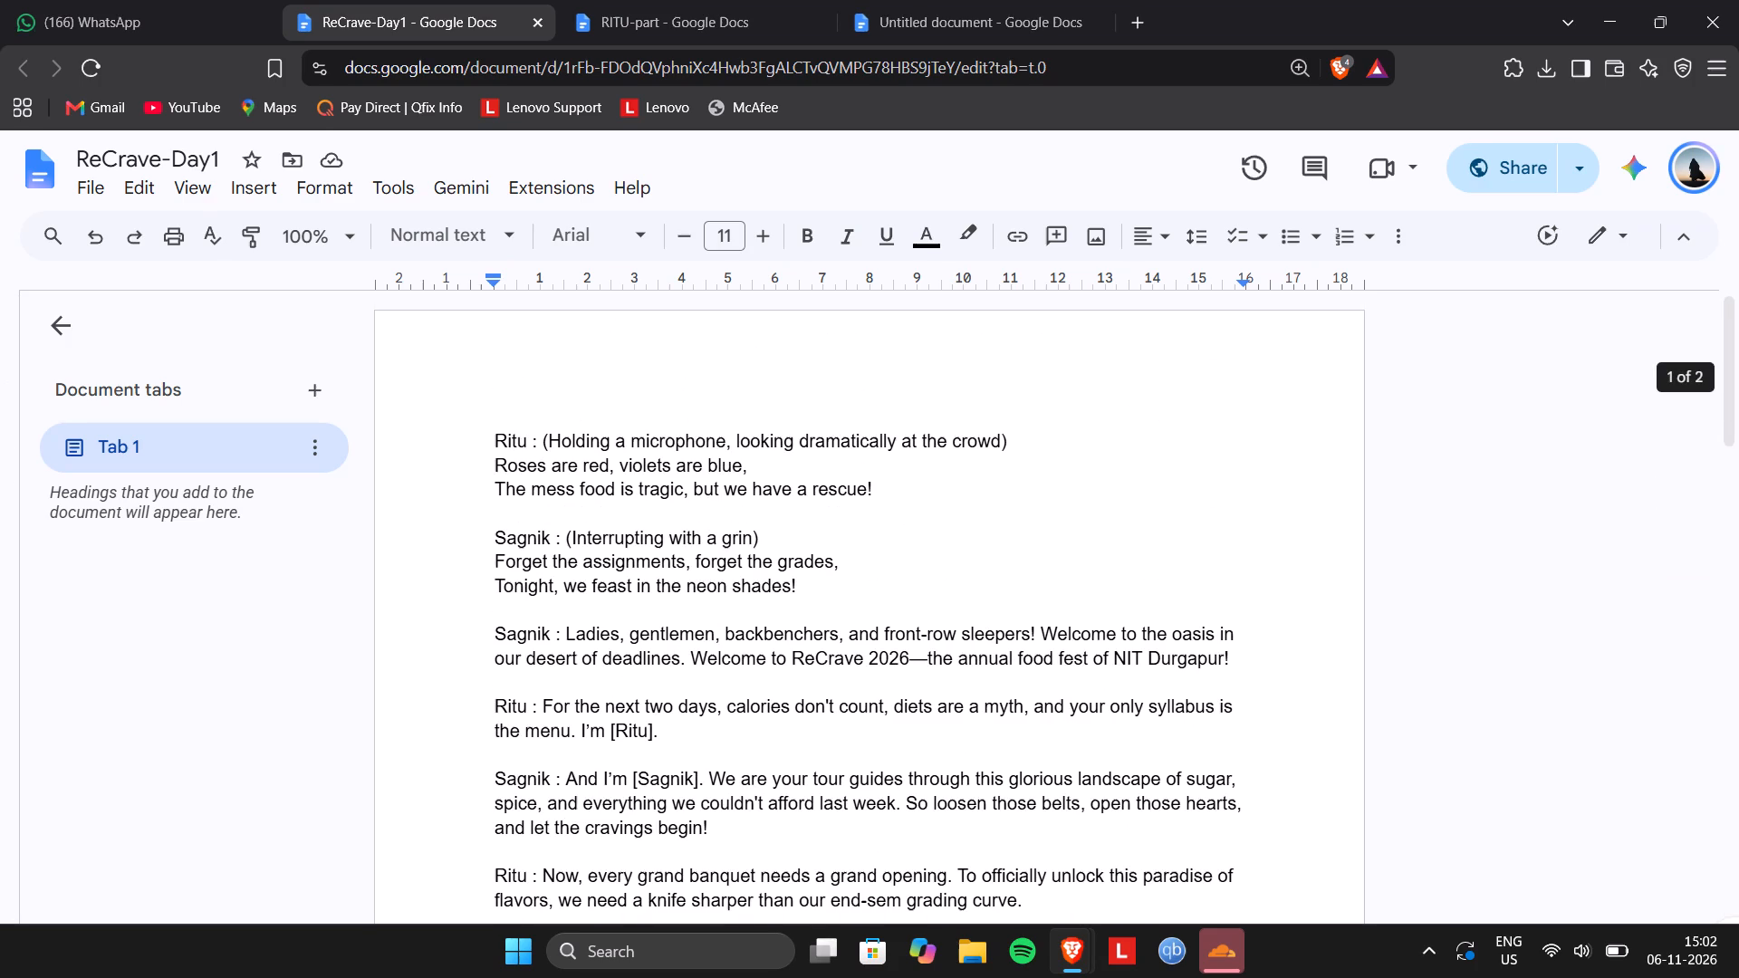
left_click_drag(498, 440, 694, 482)
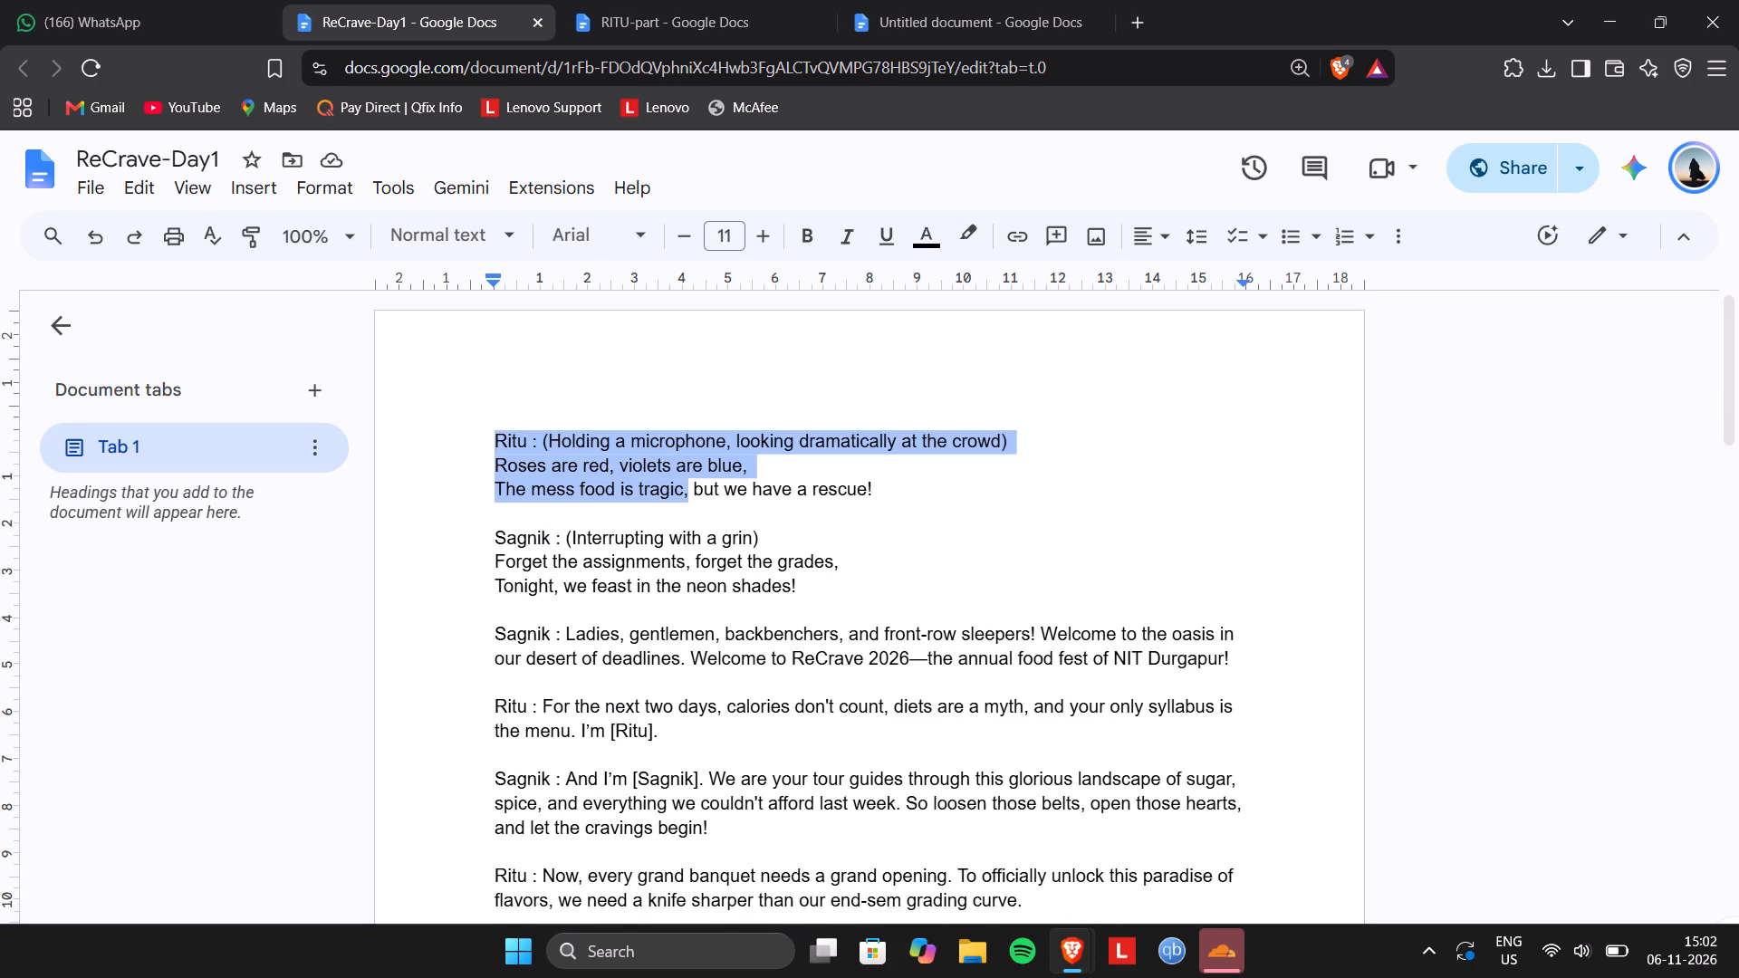
left_click_drag(694, 482, 883, 486)
key("ctrl+c")
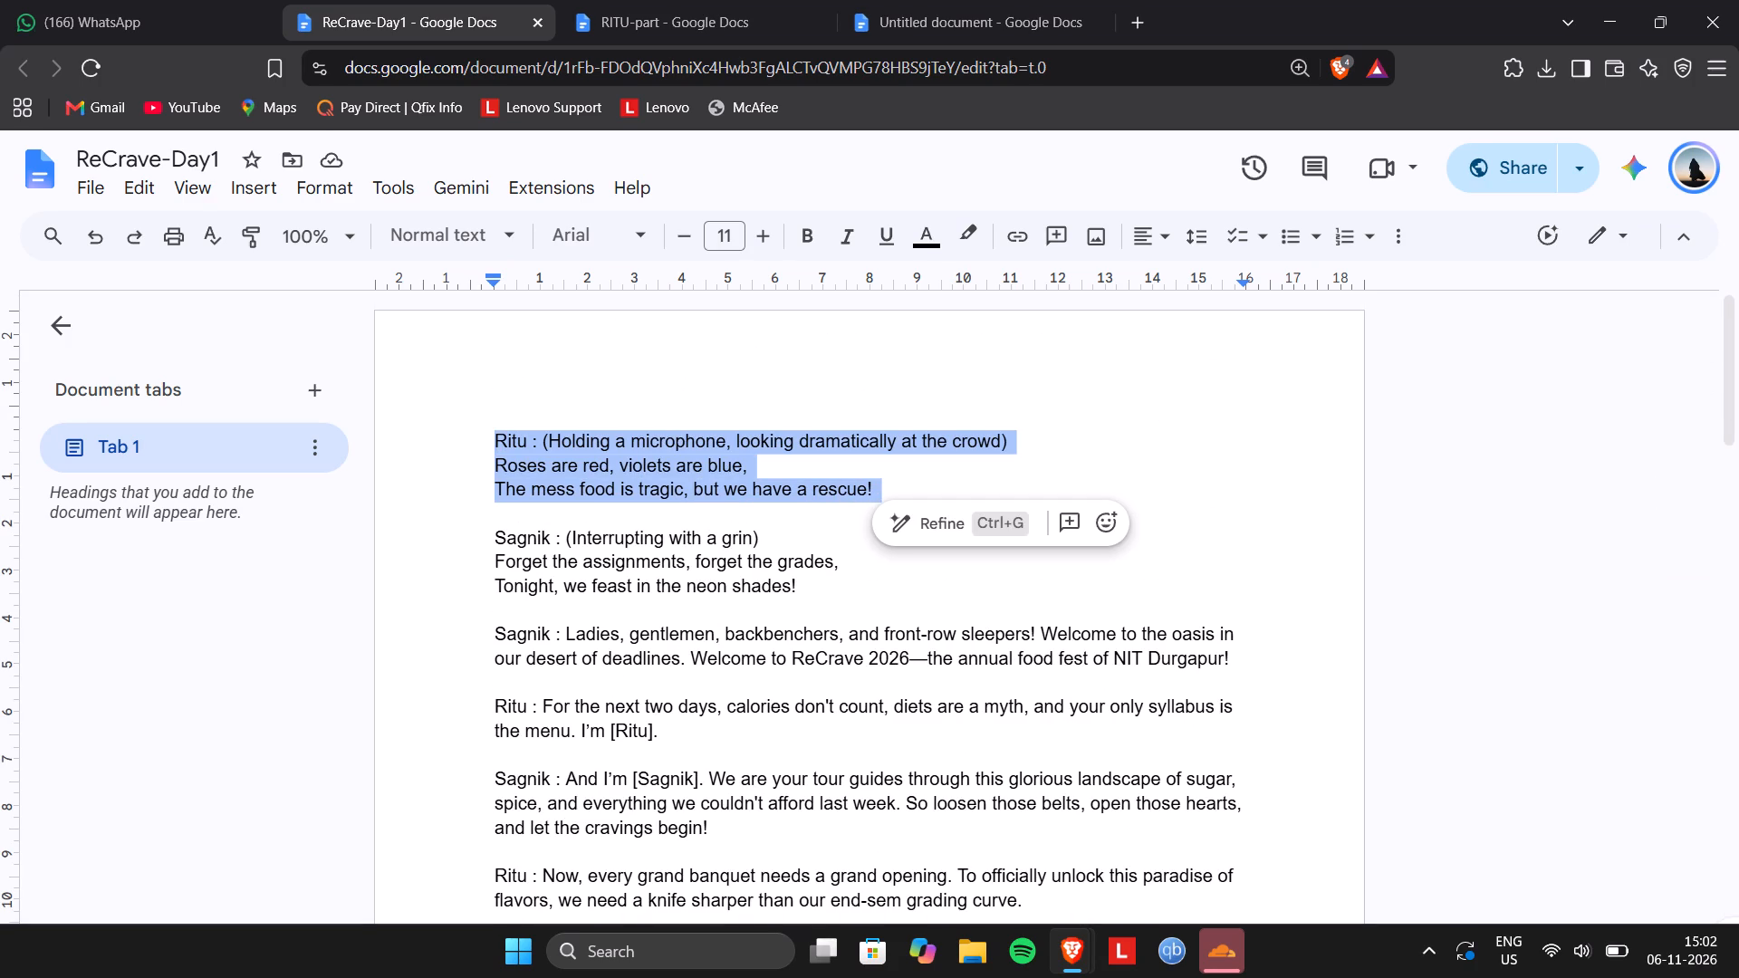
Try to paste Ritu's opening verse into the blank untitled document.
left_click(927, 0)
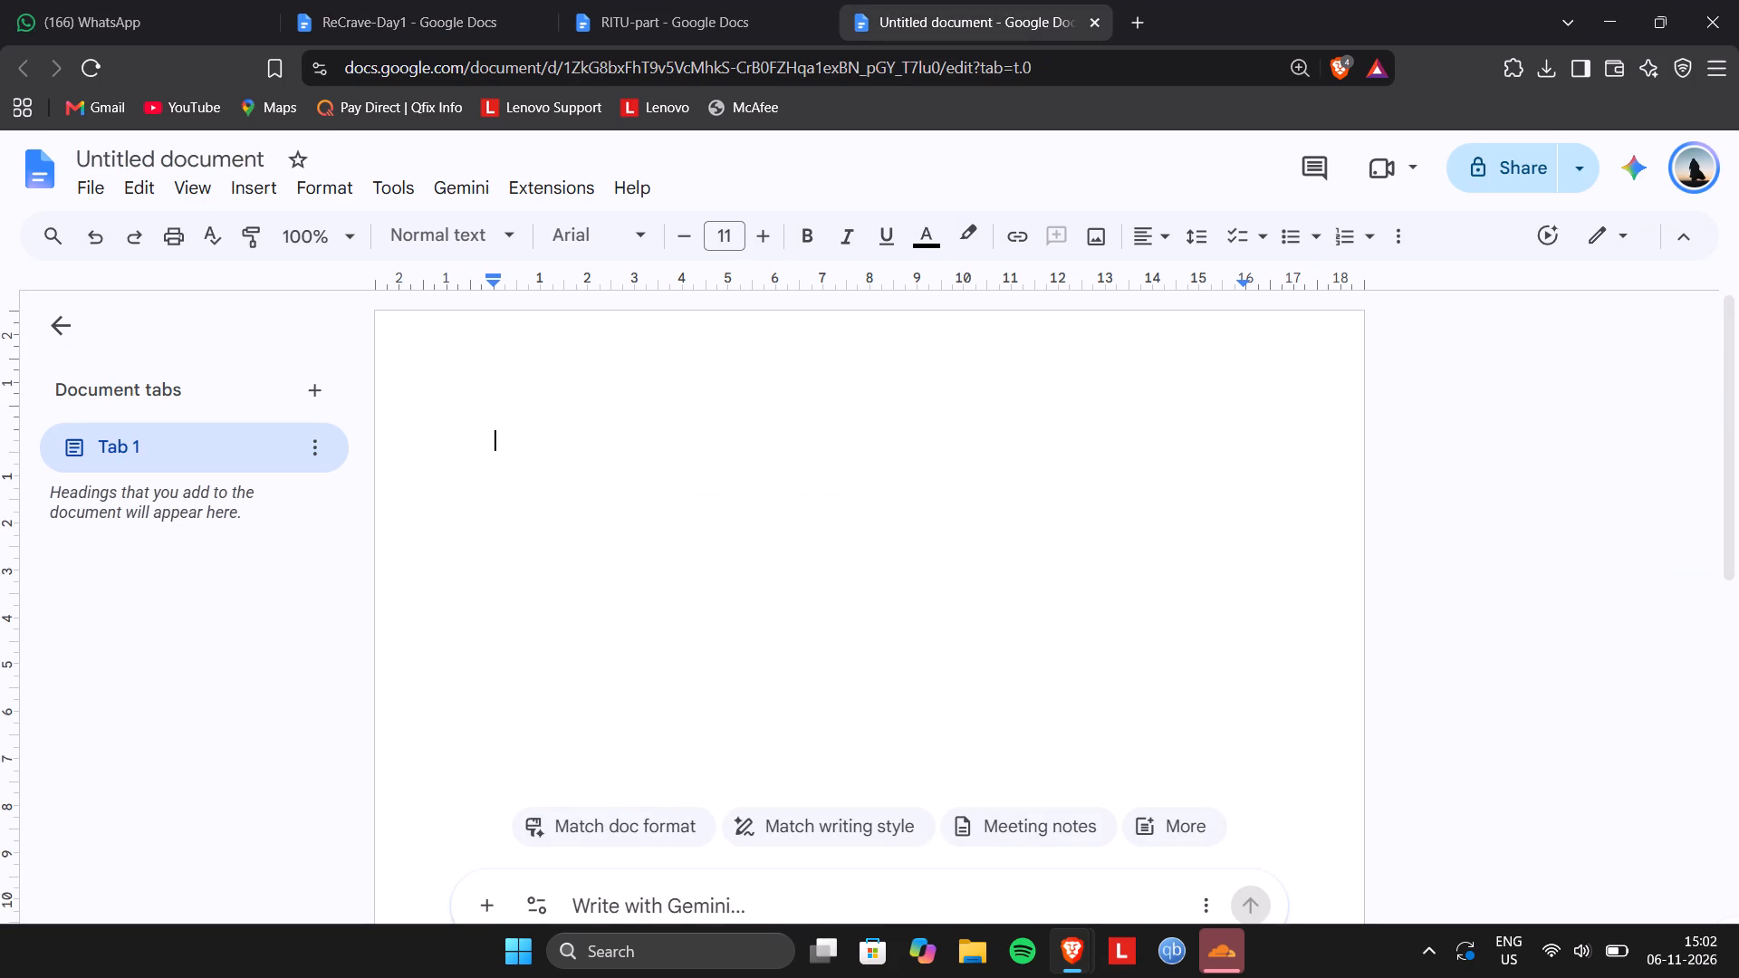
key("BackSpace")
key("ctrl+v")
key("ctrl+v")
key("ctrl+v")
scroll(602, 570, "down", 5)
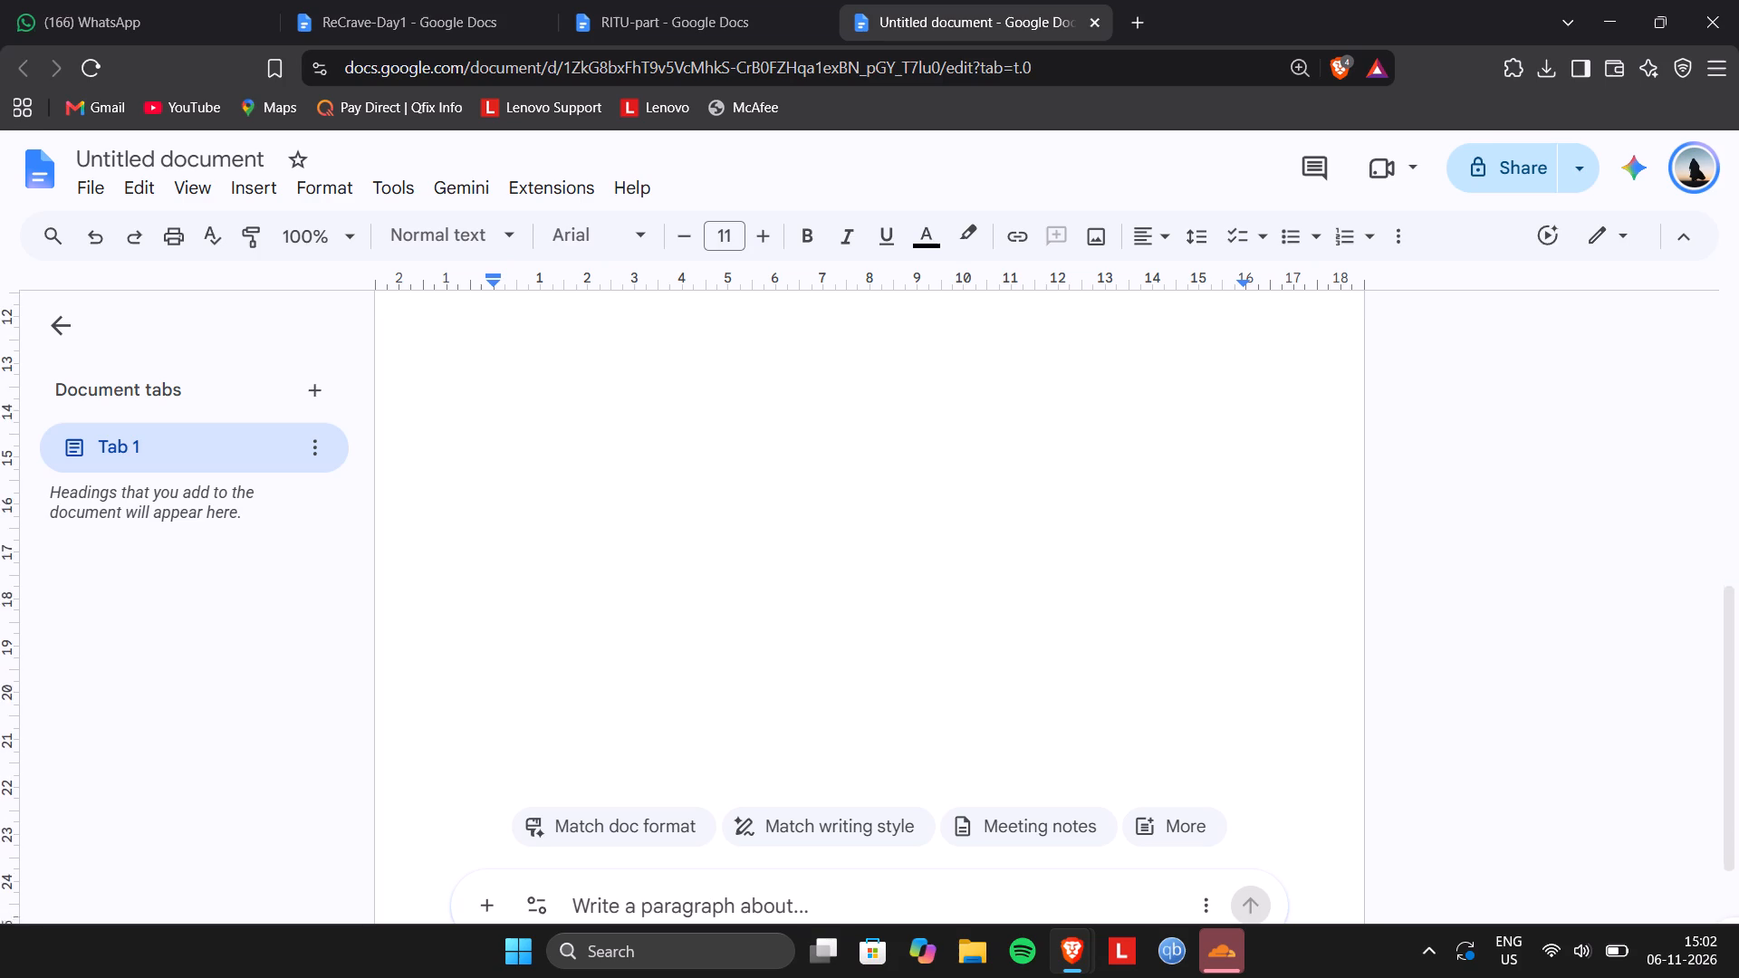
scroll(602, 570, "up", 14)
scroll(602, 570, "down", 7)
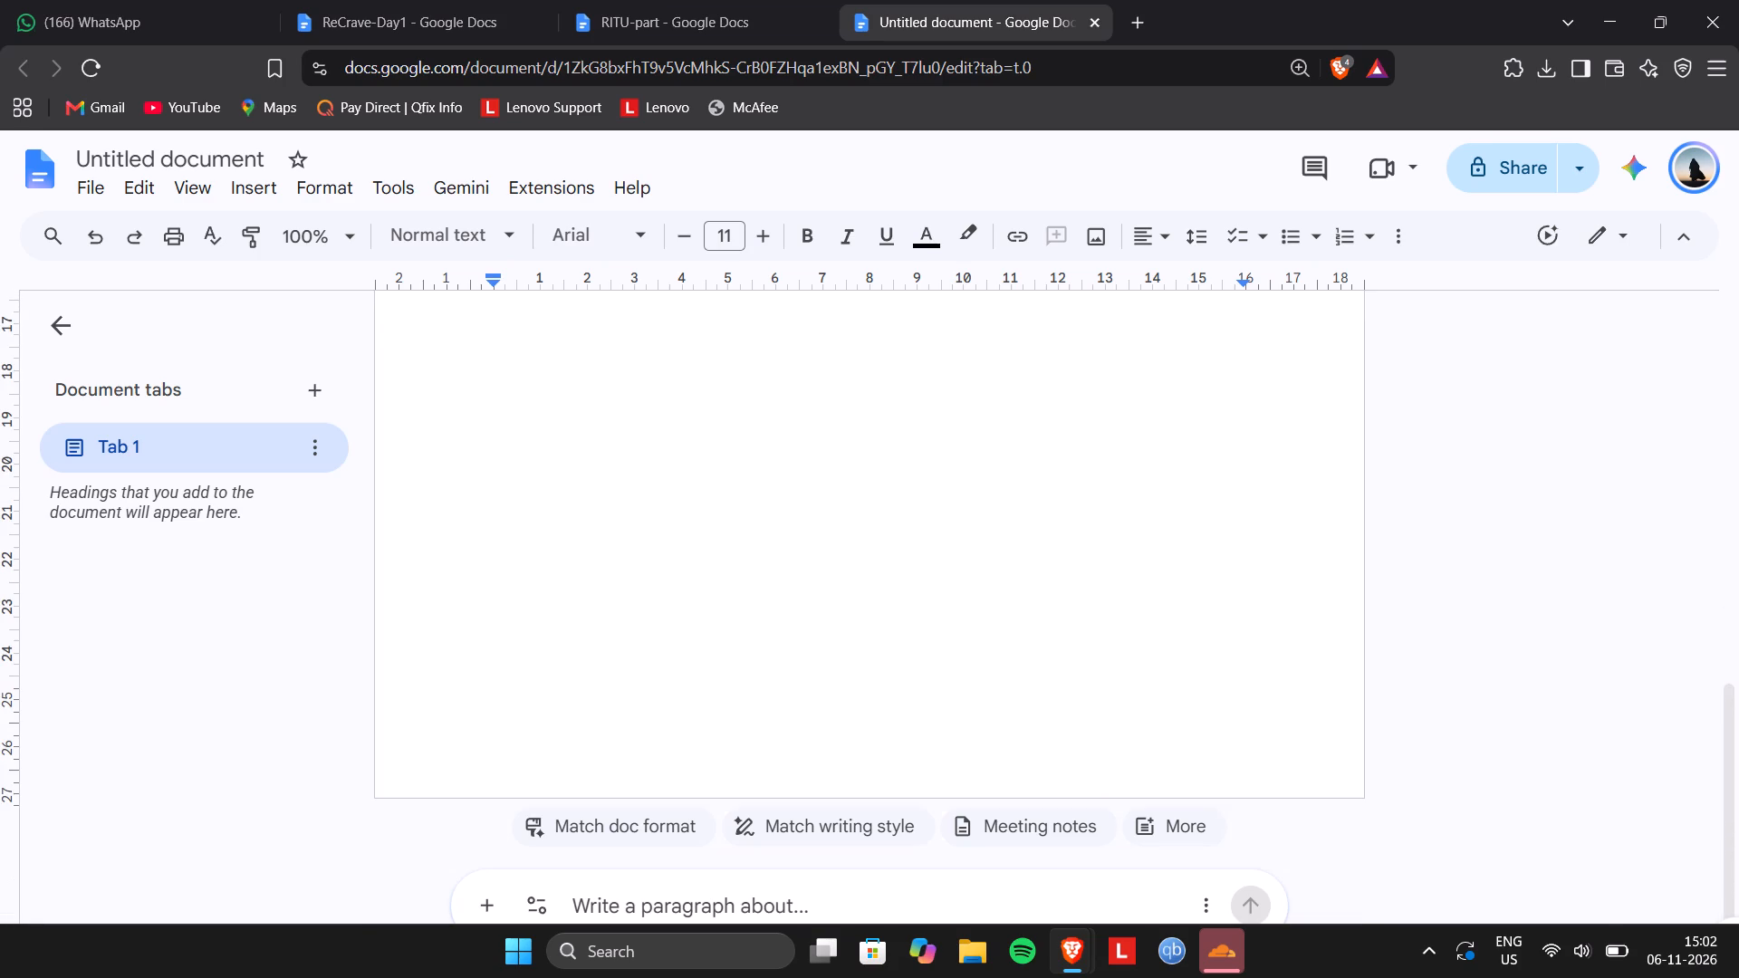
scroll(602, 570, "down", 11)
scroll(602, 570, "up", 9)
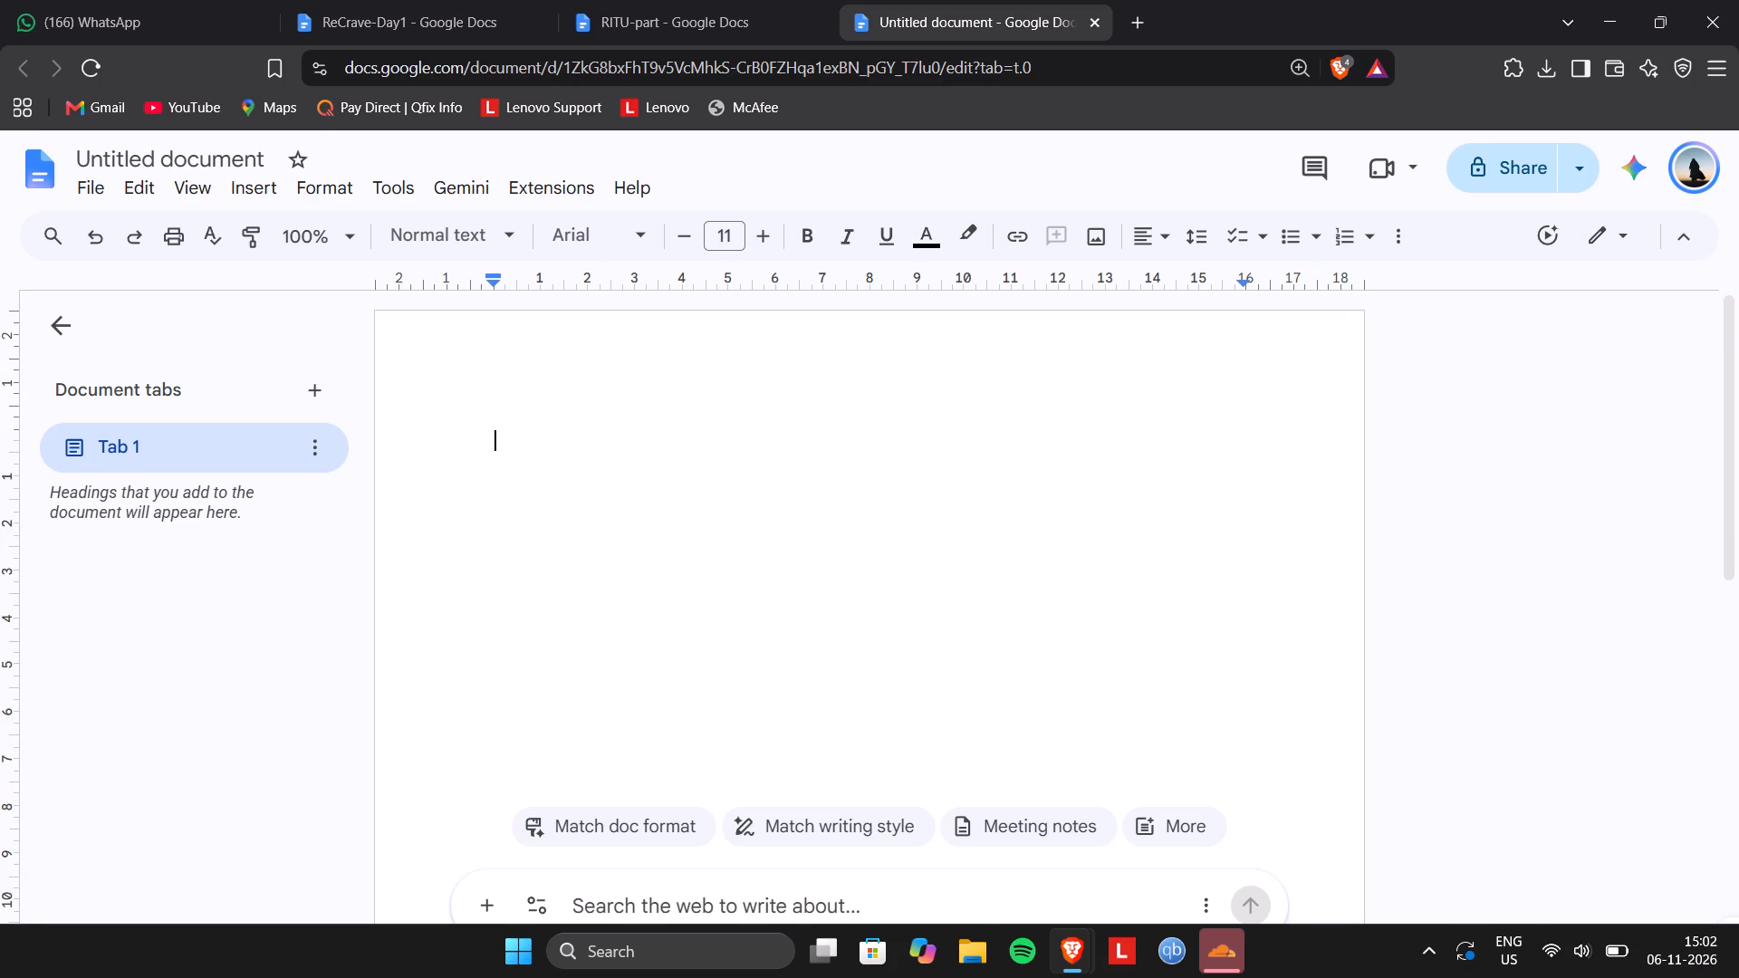
Reorder the open documents so ReCrave-Day1 sits between RITU-part and the untitled document.
left_click(787, 0)
scroll(647, 641, "up", 9)
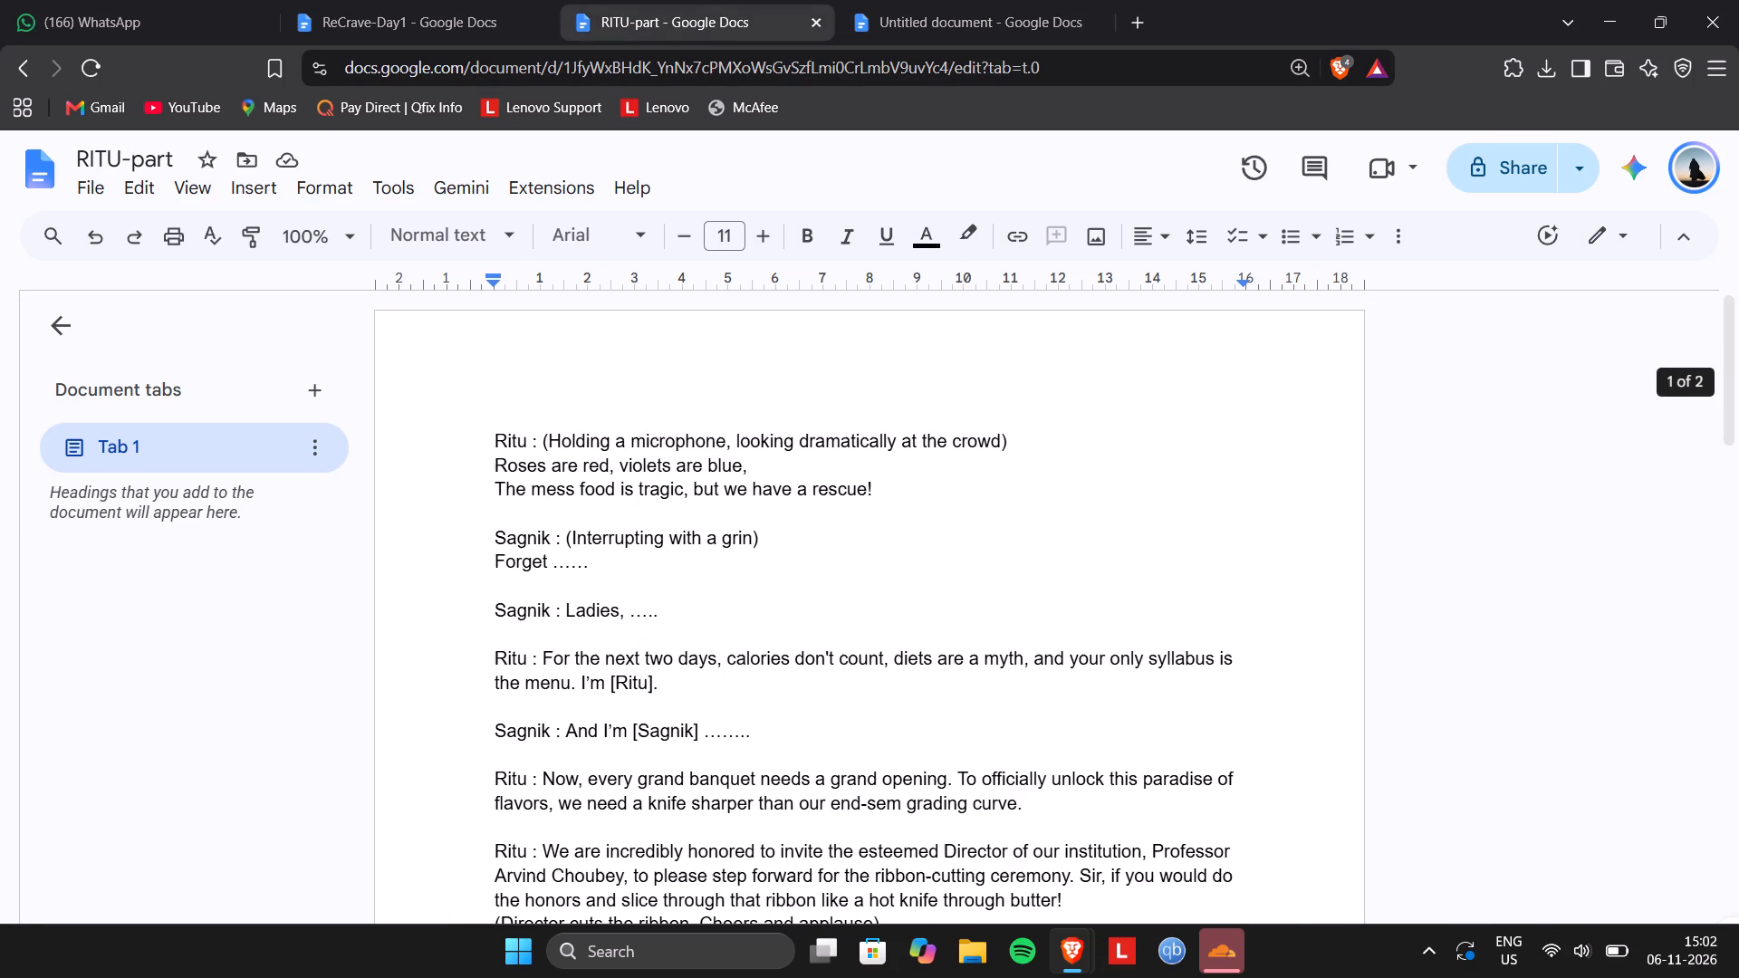
left_click_drag(446, 15, 635, 27)
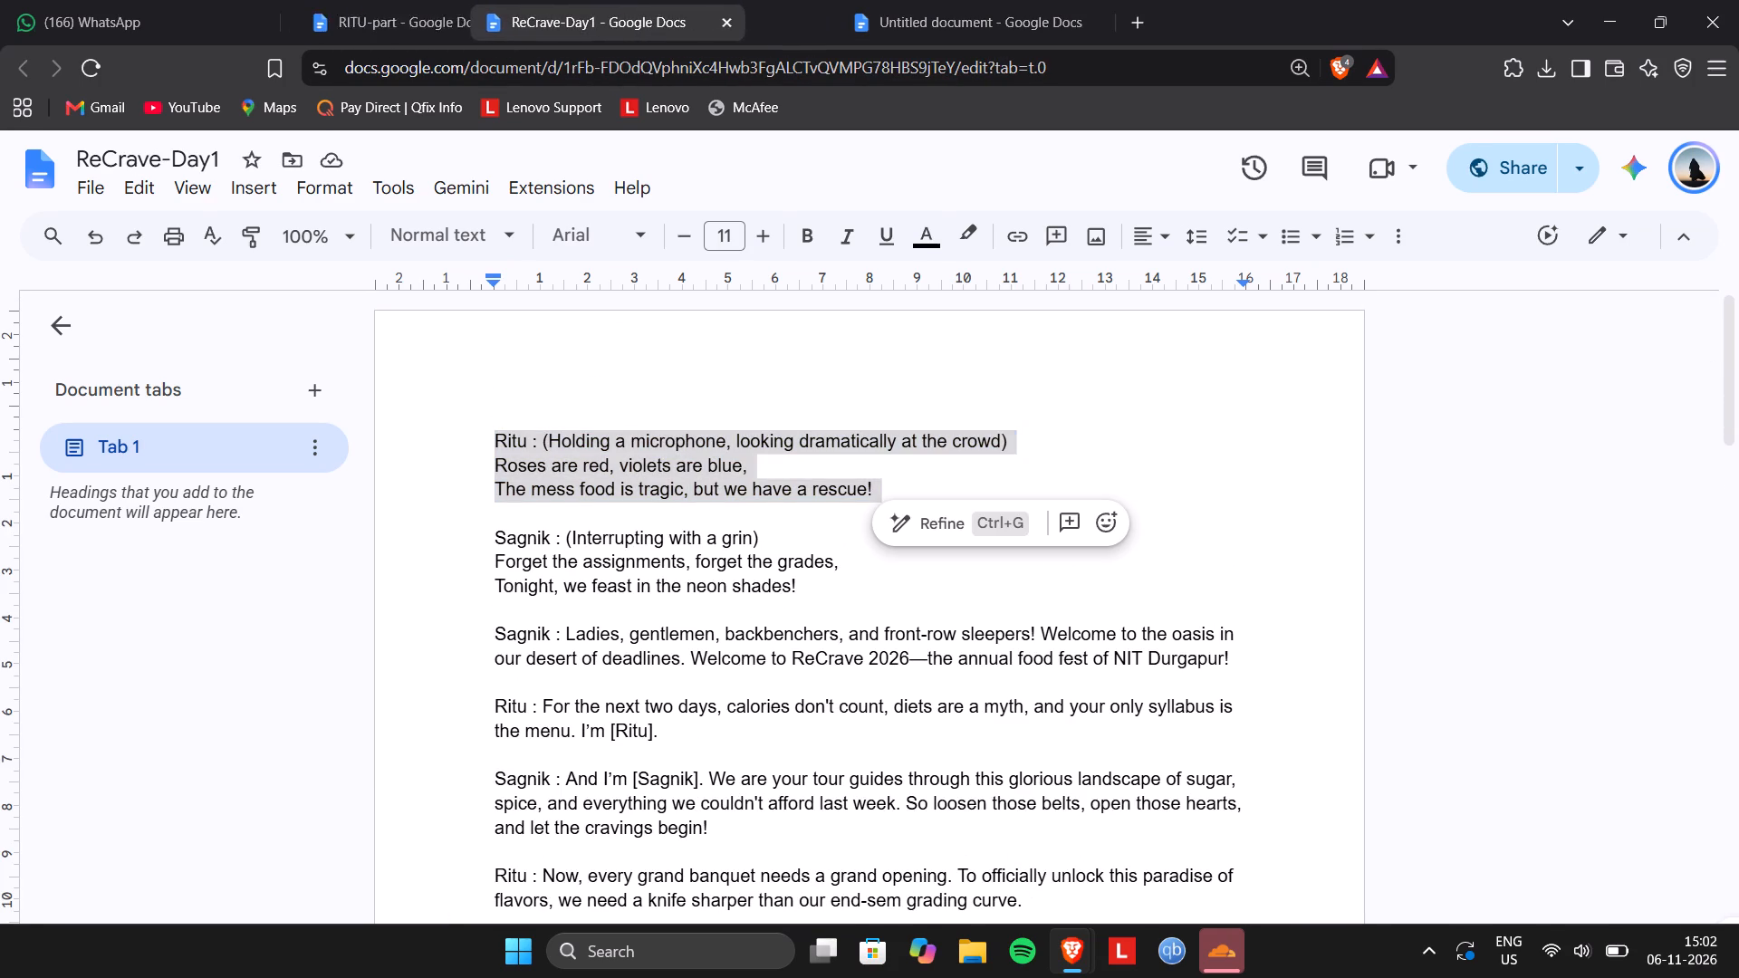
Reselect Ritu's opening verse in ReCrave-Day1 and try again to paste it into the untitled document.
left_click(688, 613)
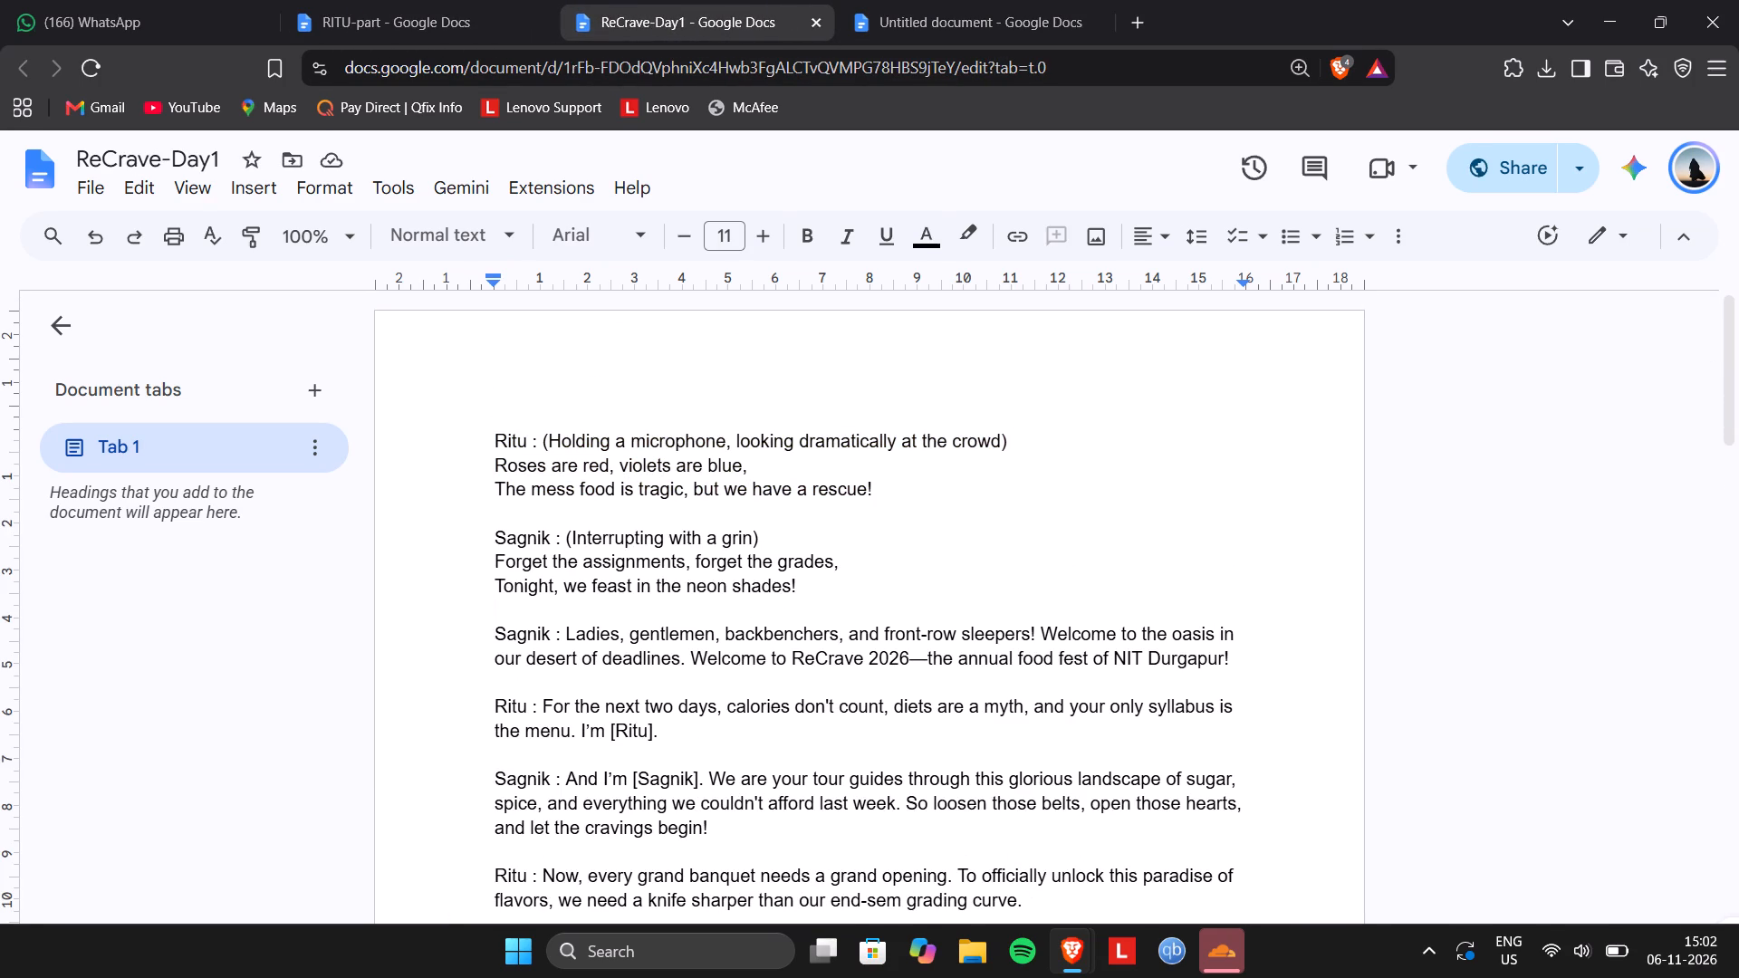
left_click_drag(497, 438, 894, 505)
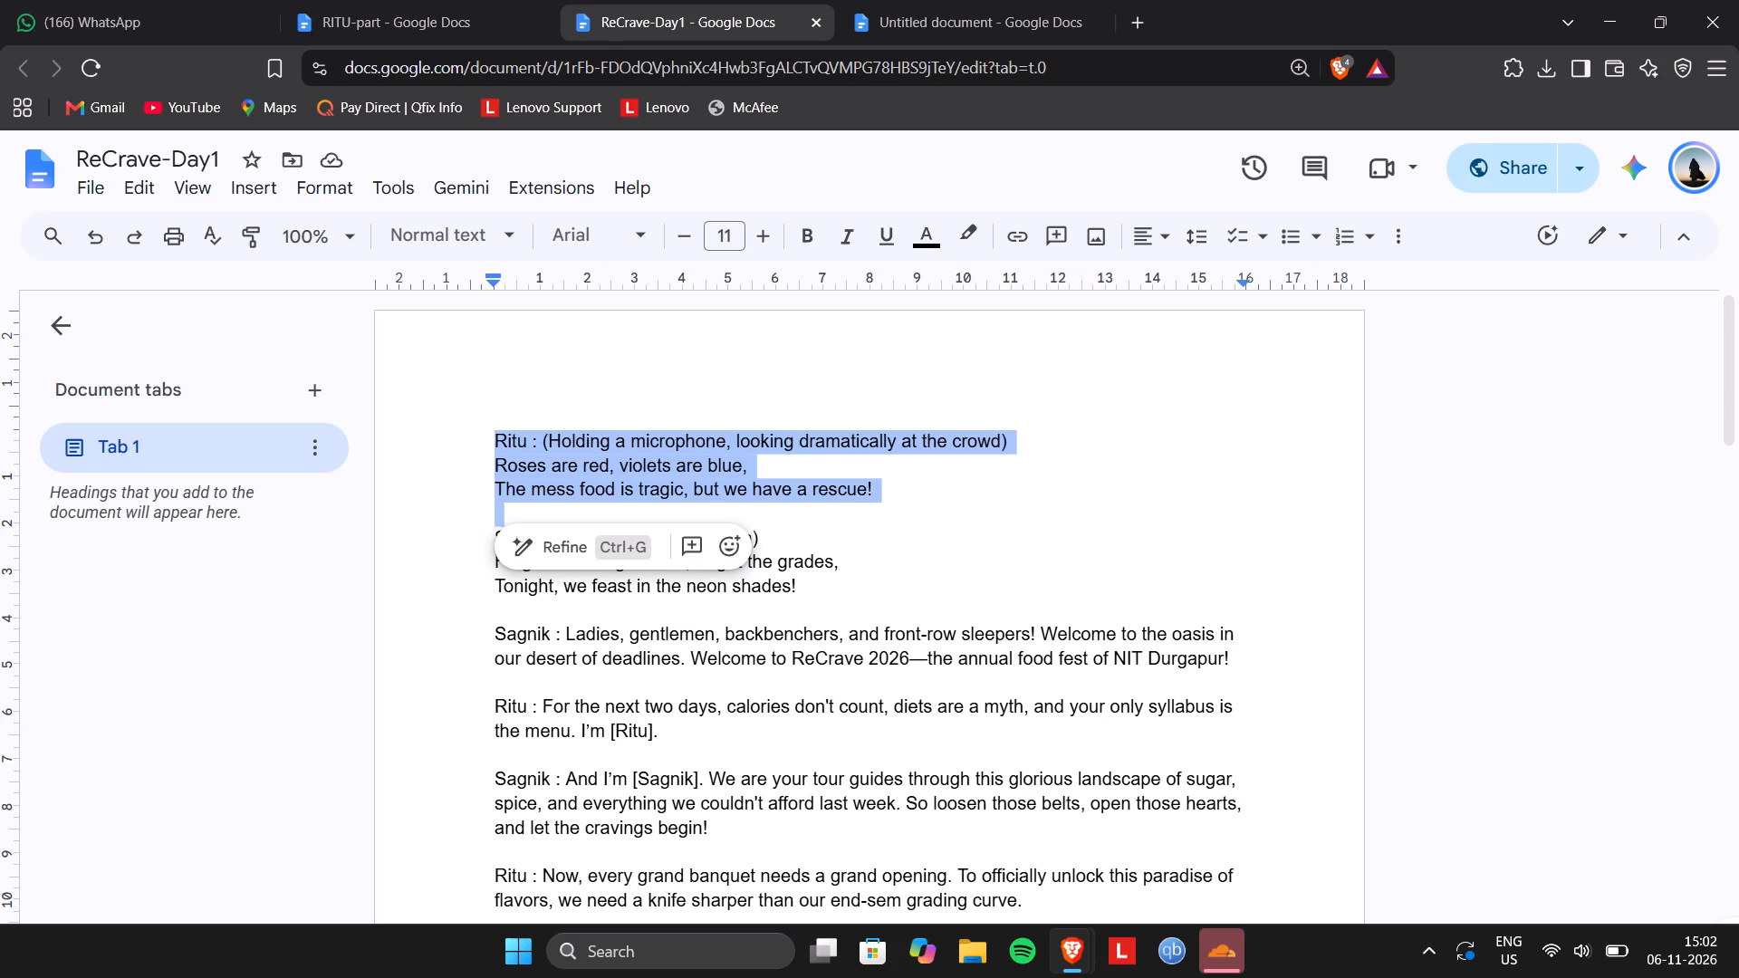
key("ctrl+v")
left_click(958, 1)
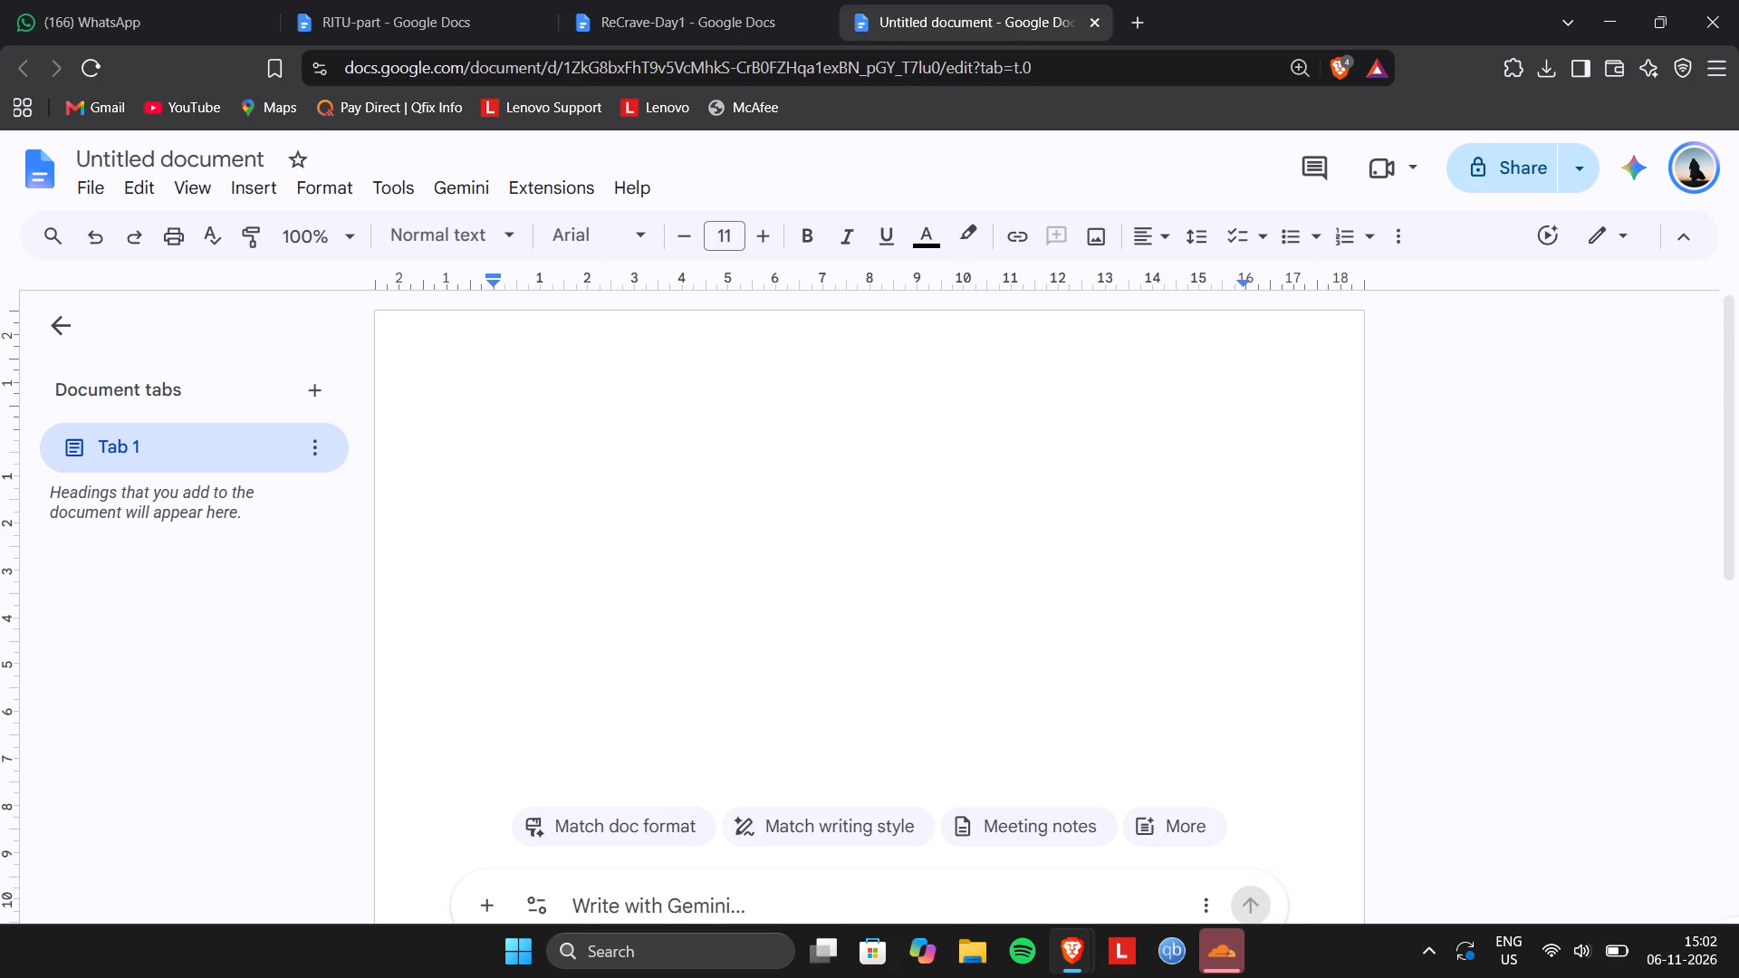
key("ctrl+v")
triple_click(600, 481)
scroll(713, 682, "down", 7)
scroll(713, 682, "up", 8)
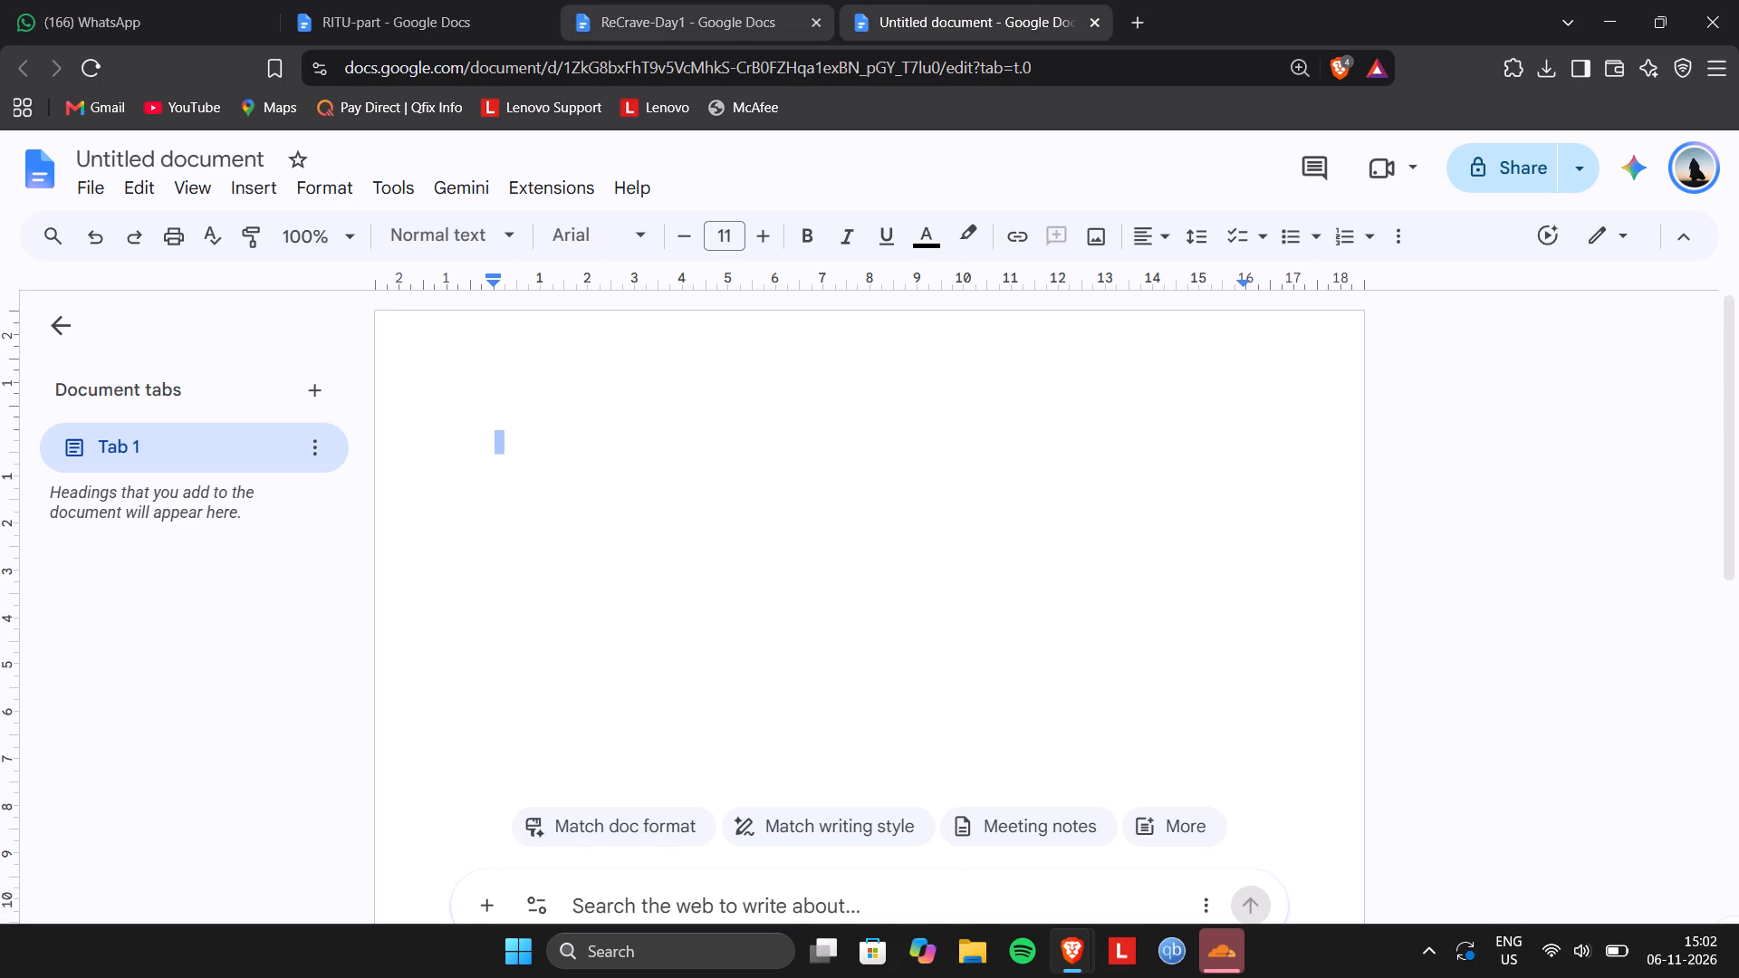
Examine the full script in ReCrave-Day1 and the condensed script in RITU-part from beginning to end.
left_click(743, 0)
scroll(790, 606, "down", 6)
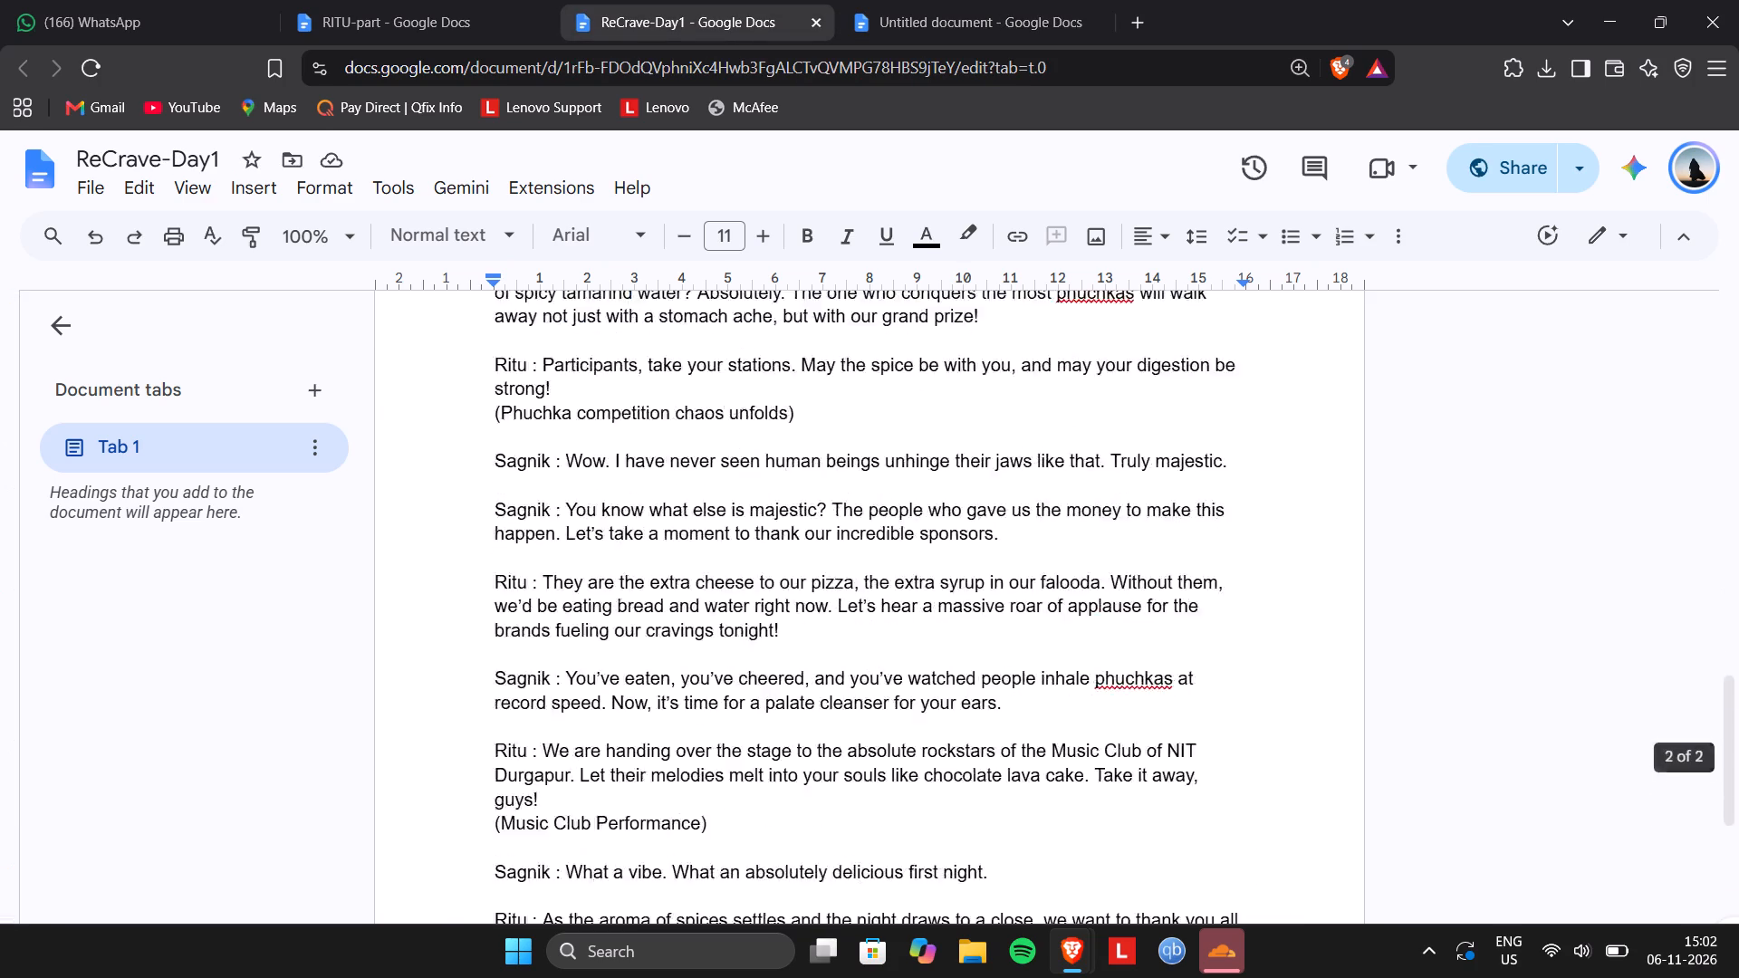
scroll(790, 606, "down", 7)
scroll(790, 606, "up", 10)
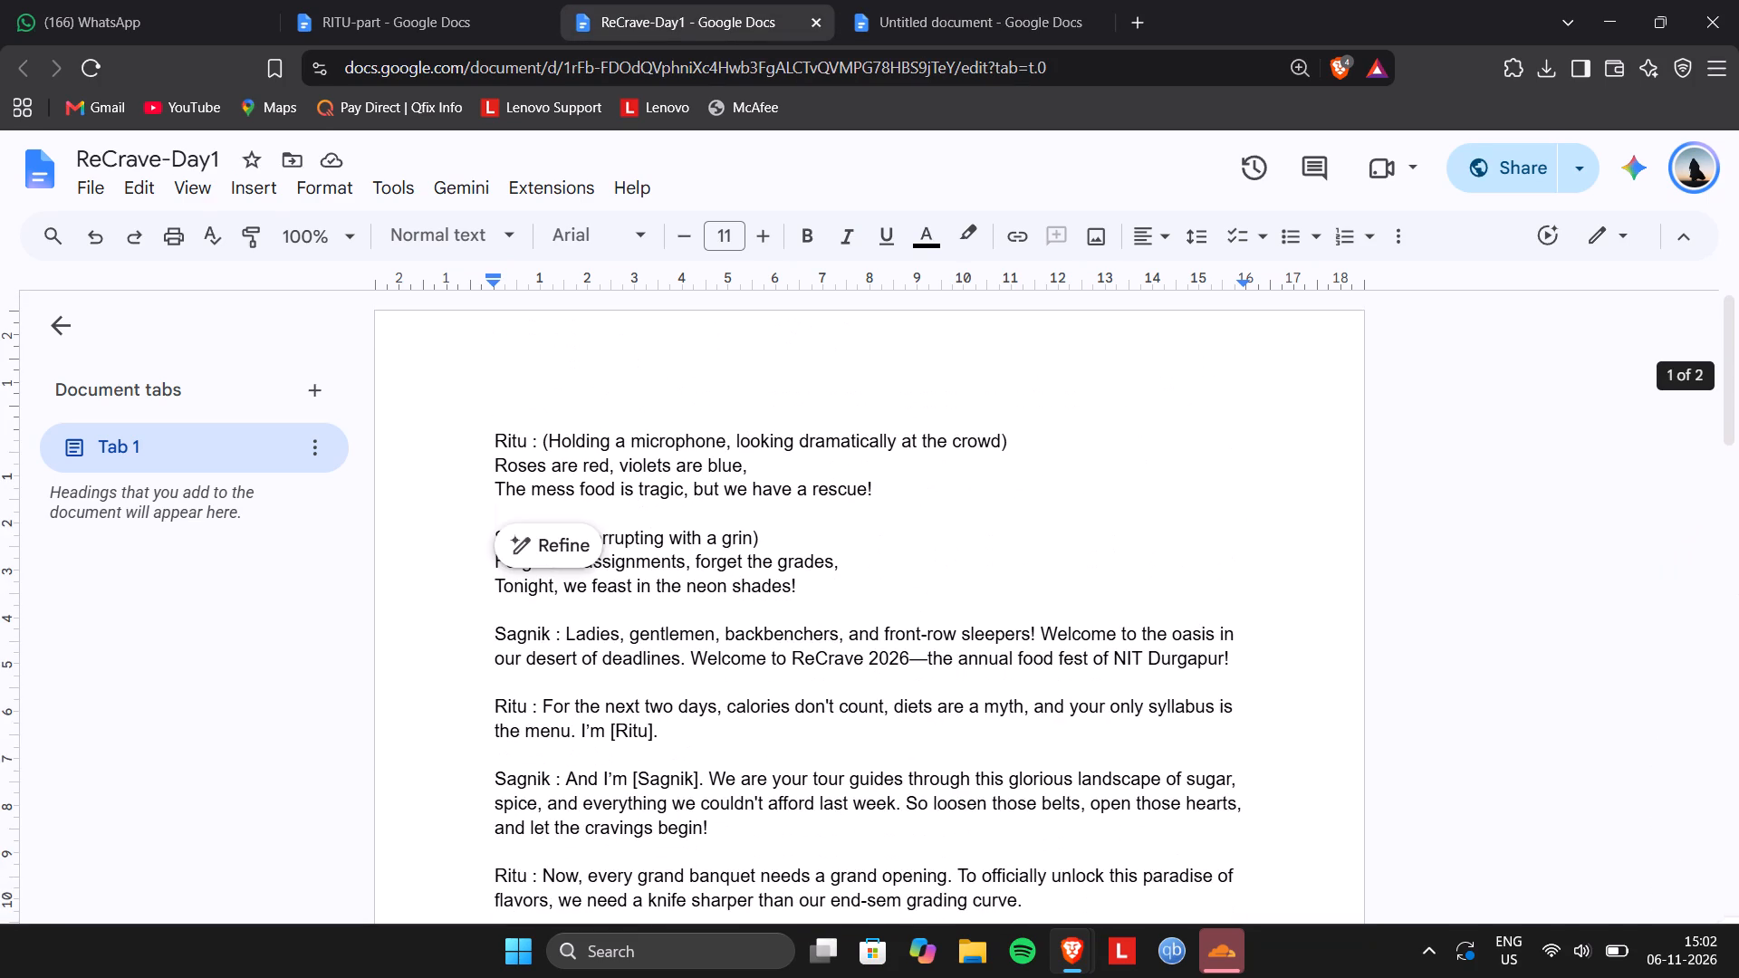
left_click(428, 0)
scroll(831, 722, "down", 9)
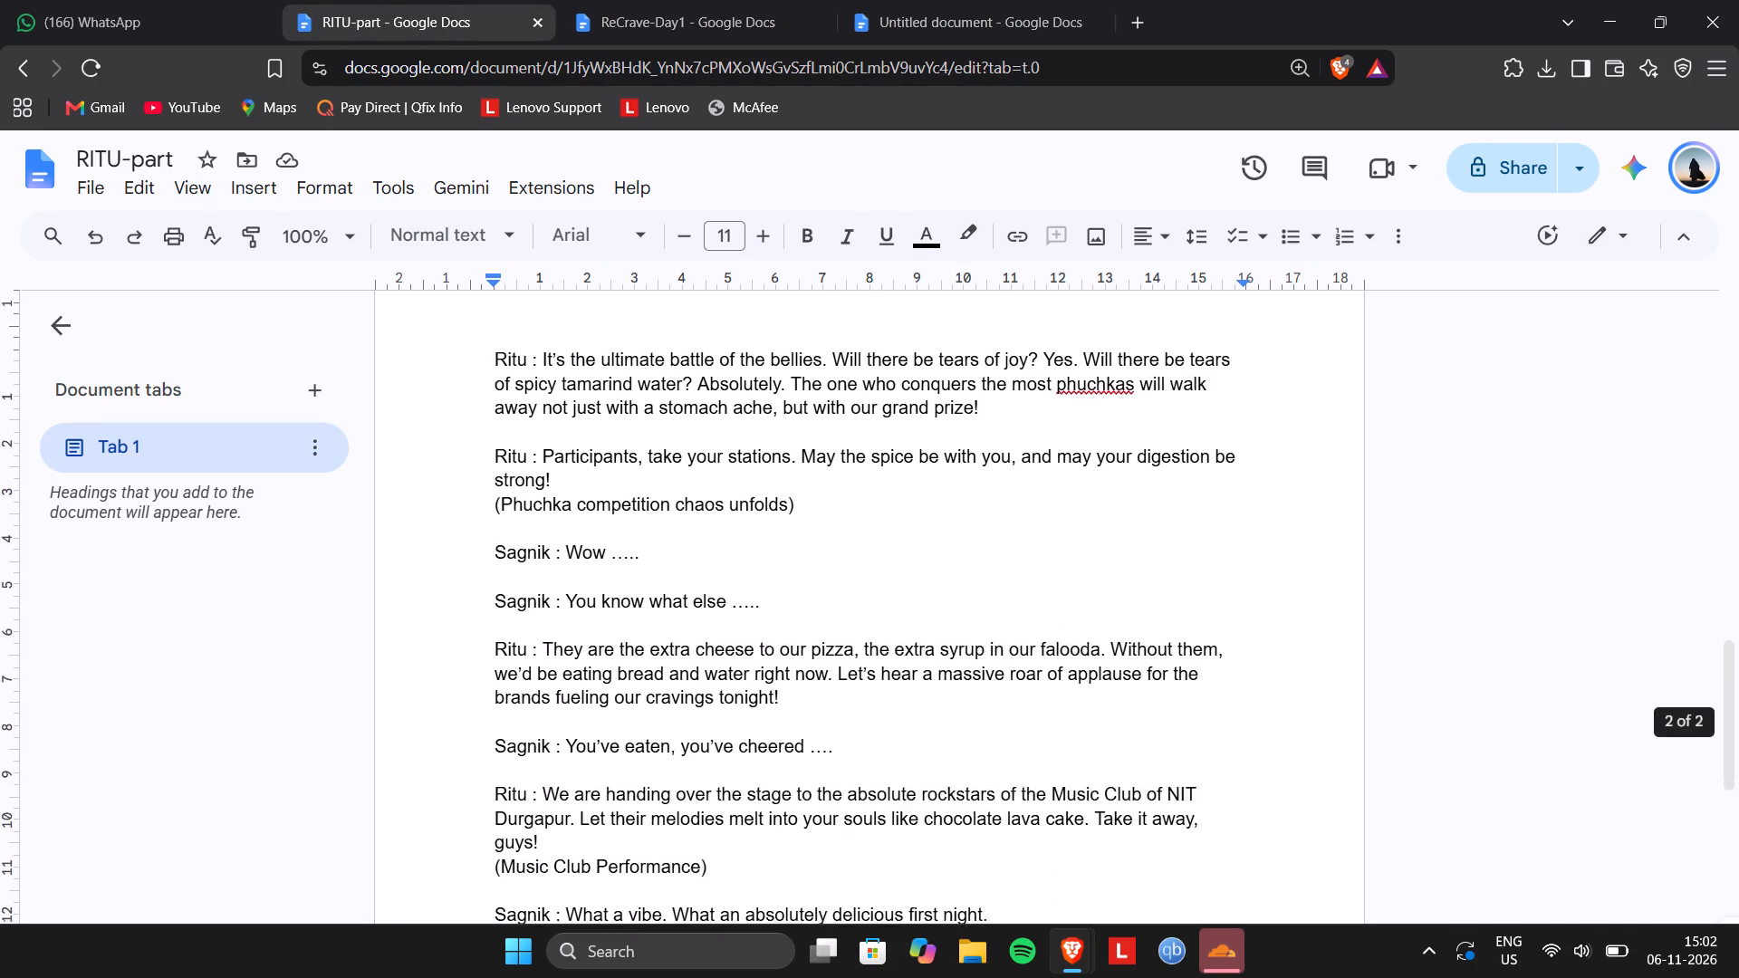
scroll(831, 722, "down", 3)
scroll(831, 722, "up", 10)
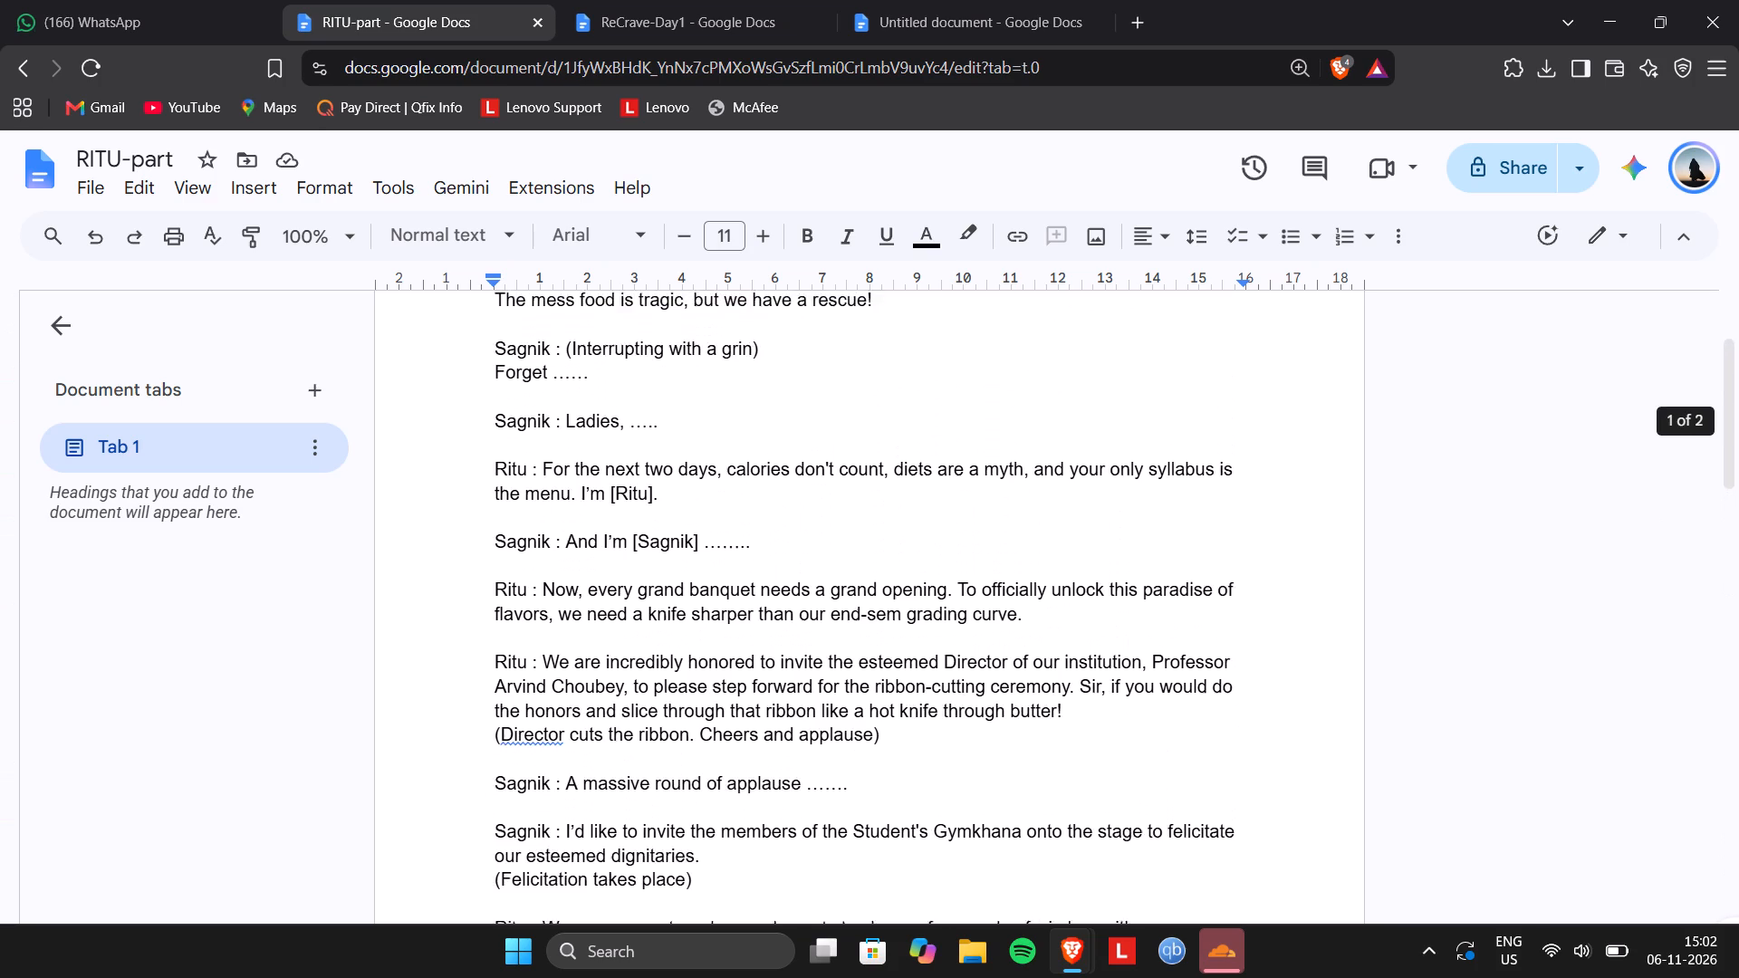
scroll(831, 722, "up", 6)
scroll(831, 722, "down", 3)
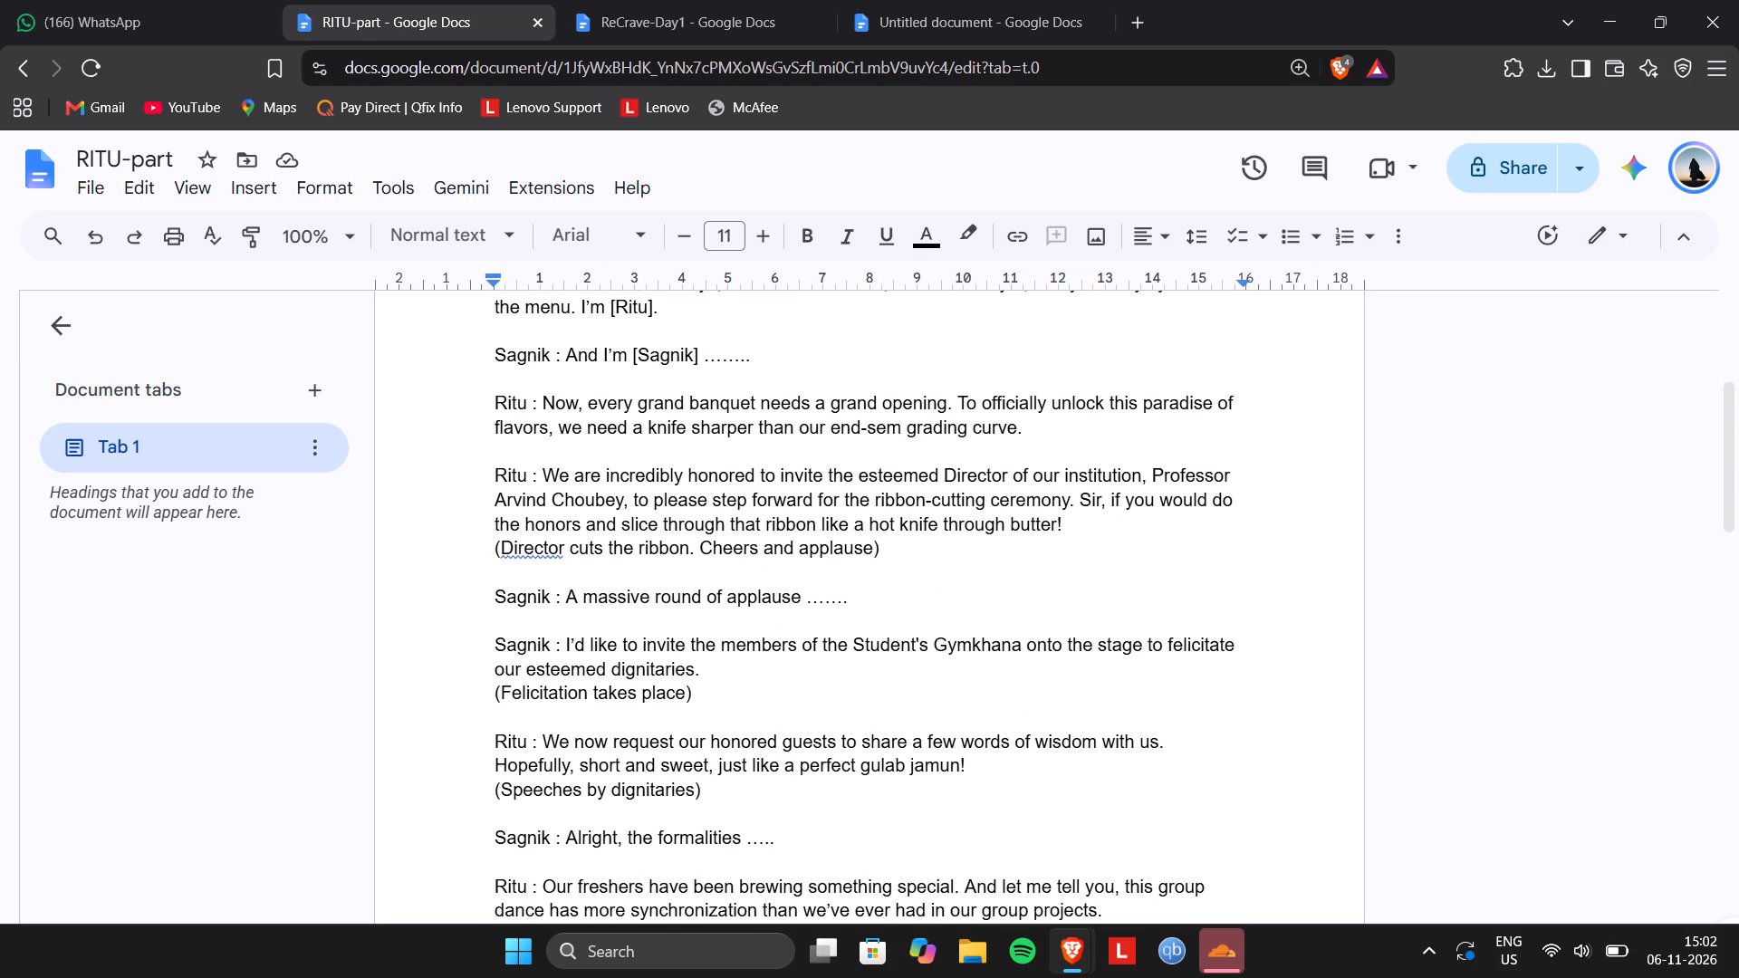
scroll(831, 722, "down", 10)
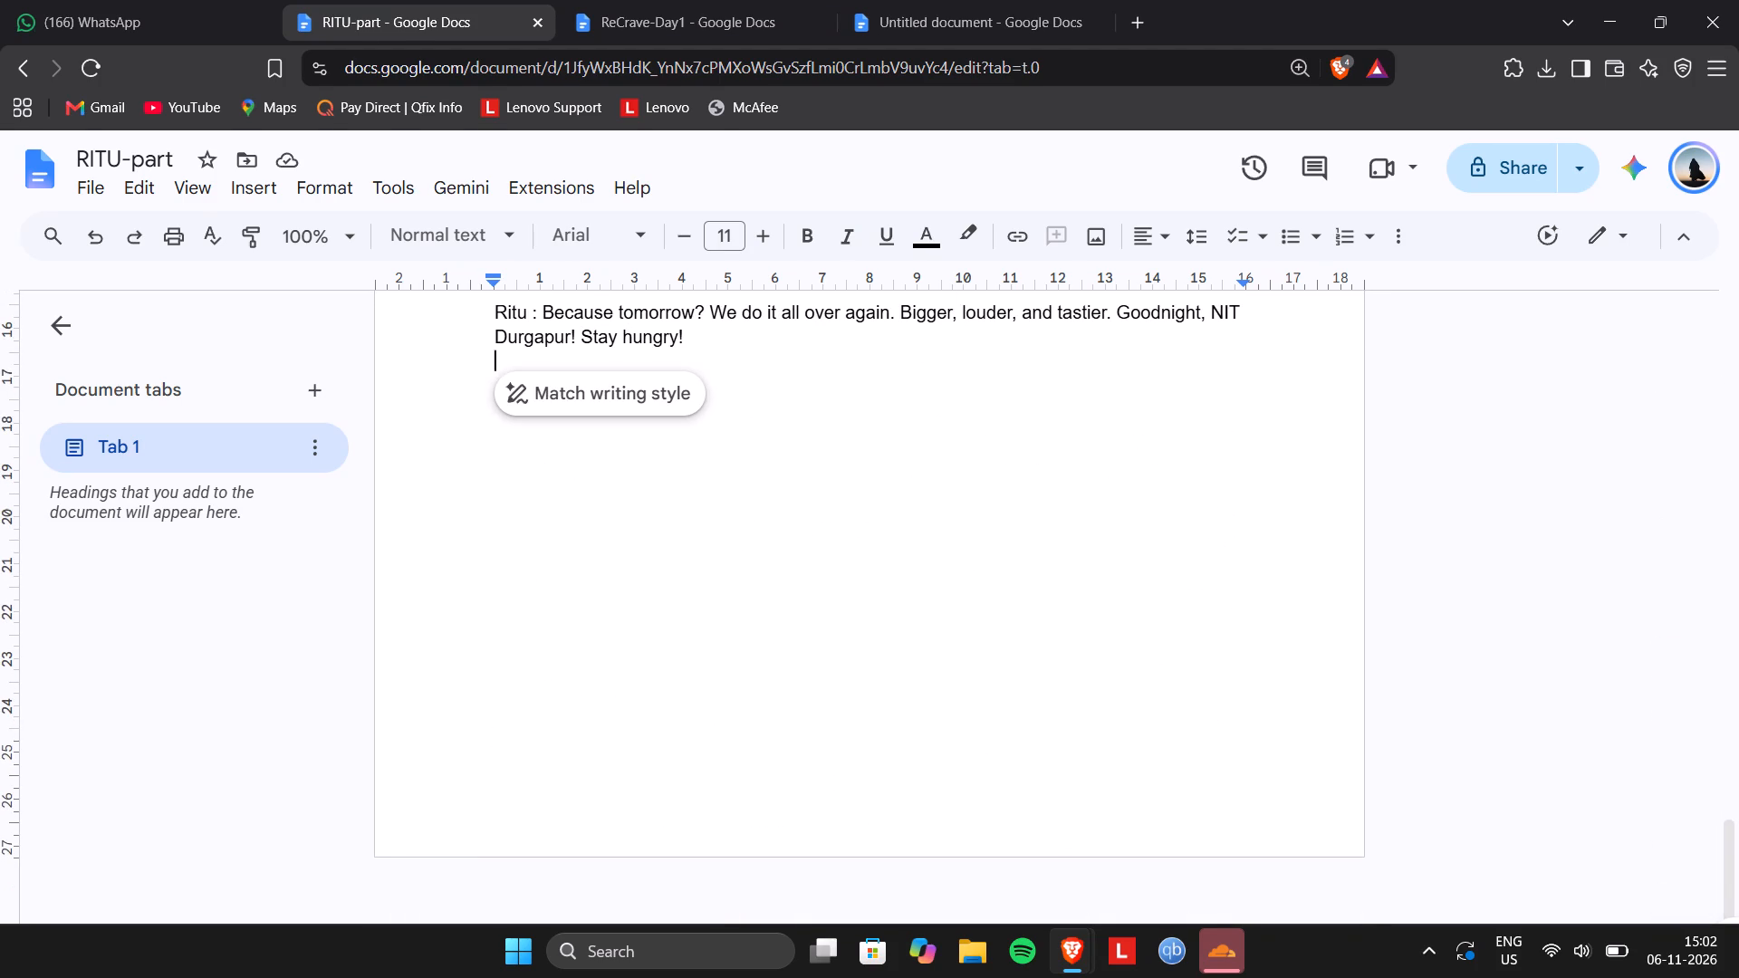
Put Ritu's opening verse from ReCrave-Day1, from "(Holding a microphone" through "a rescue!", into the untitled document.
left_click(910, 0)
left_click(707, 623)
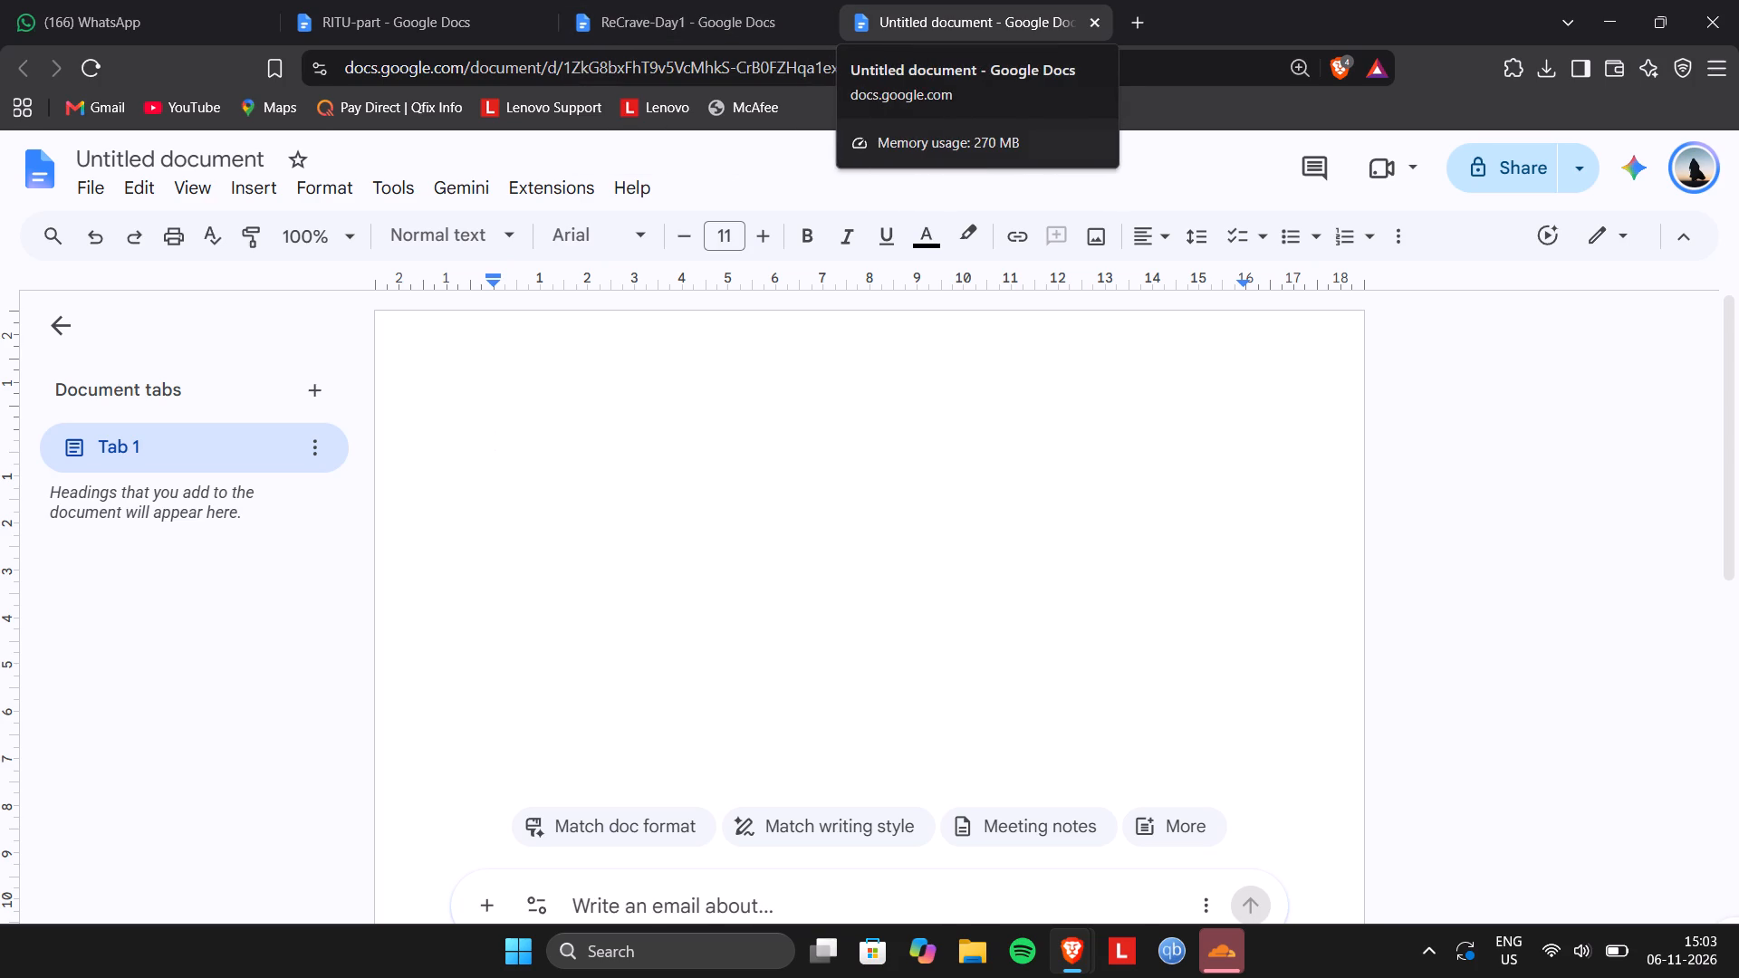
left_click(486, 0)
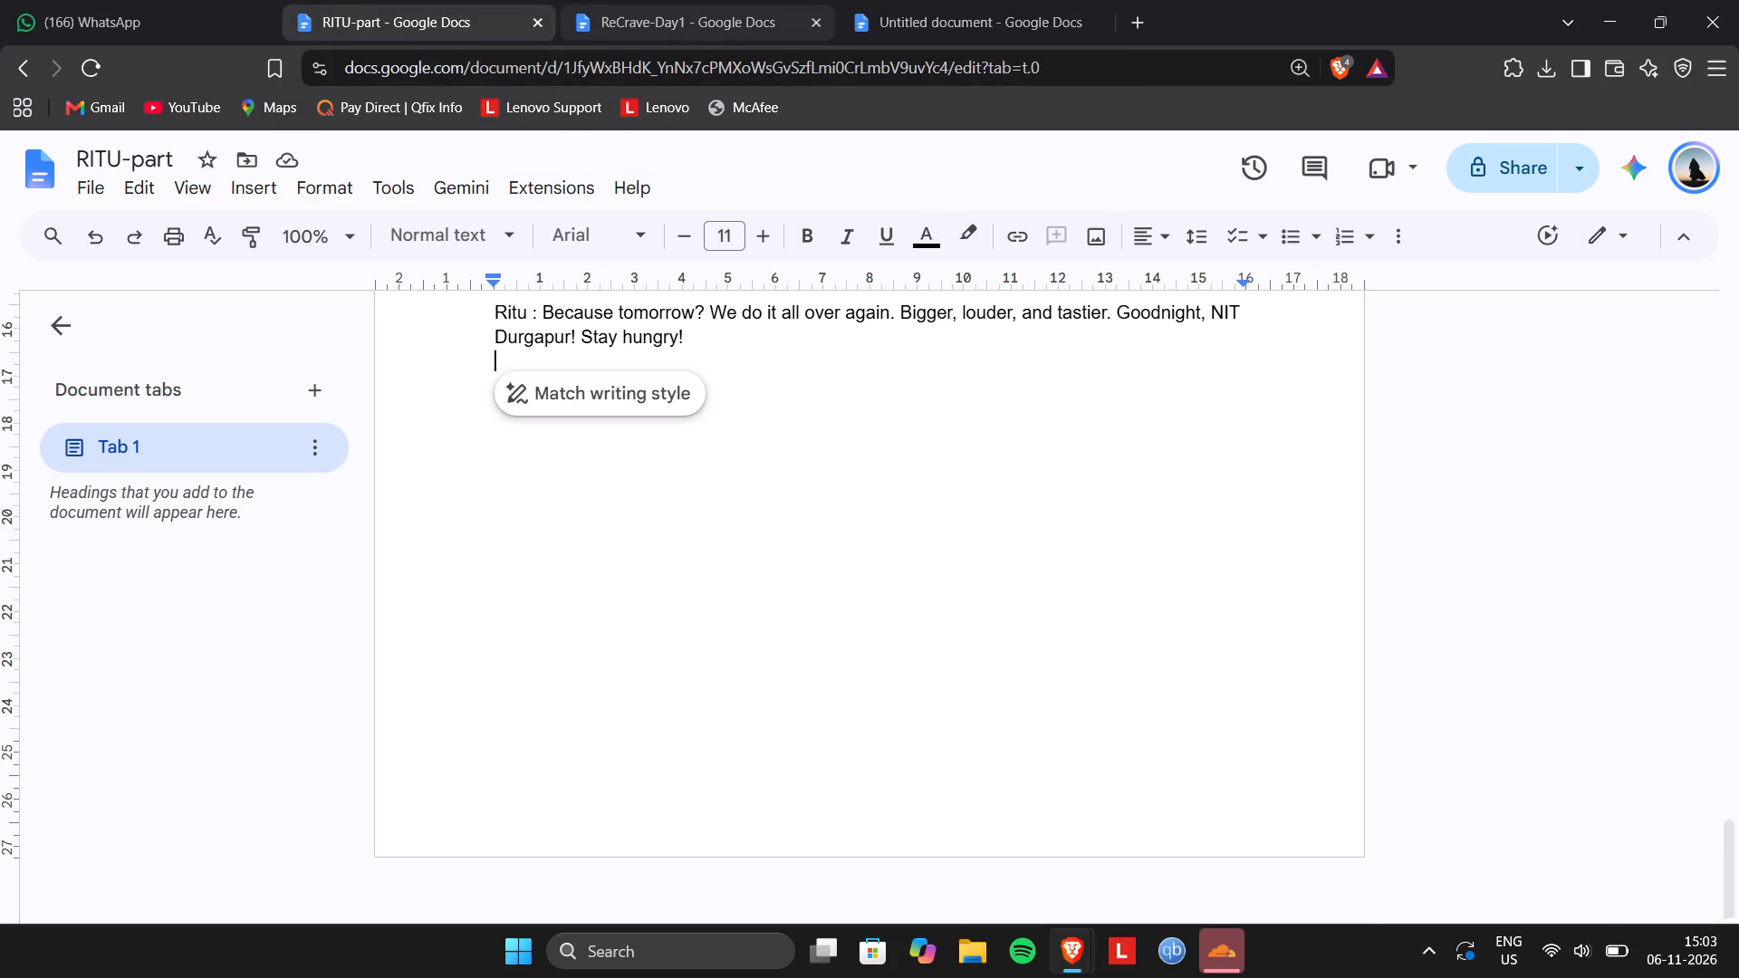
left_click(682, 0)
left_click_drag(504, 441, 792, 477)
left_click(680, 536)
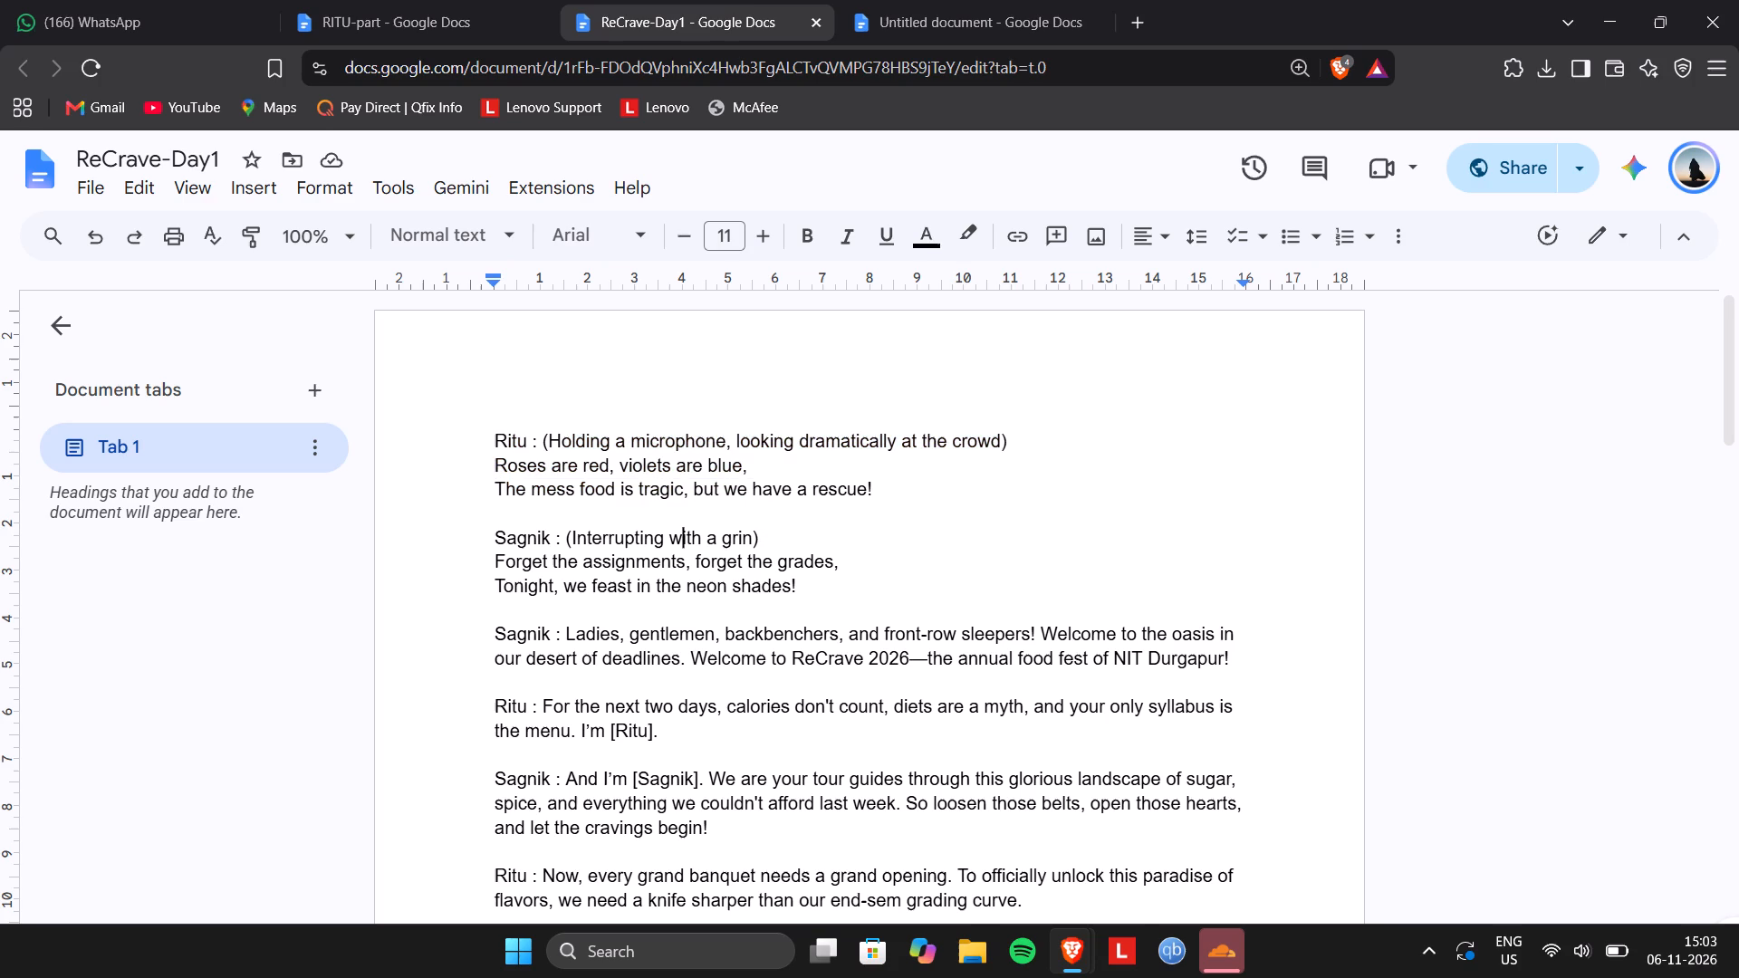
left_click_drag(495, 444, 909, 504)
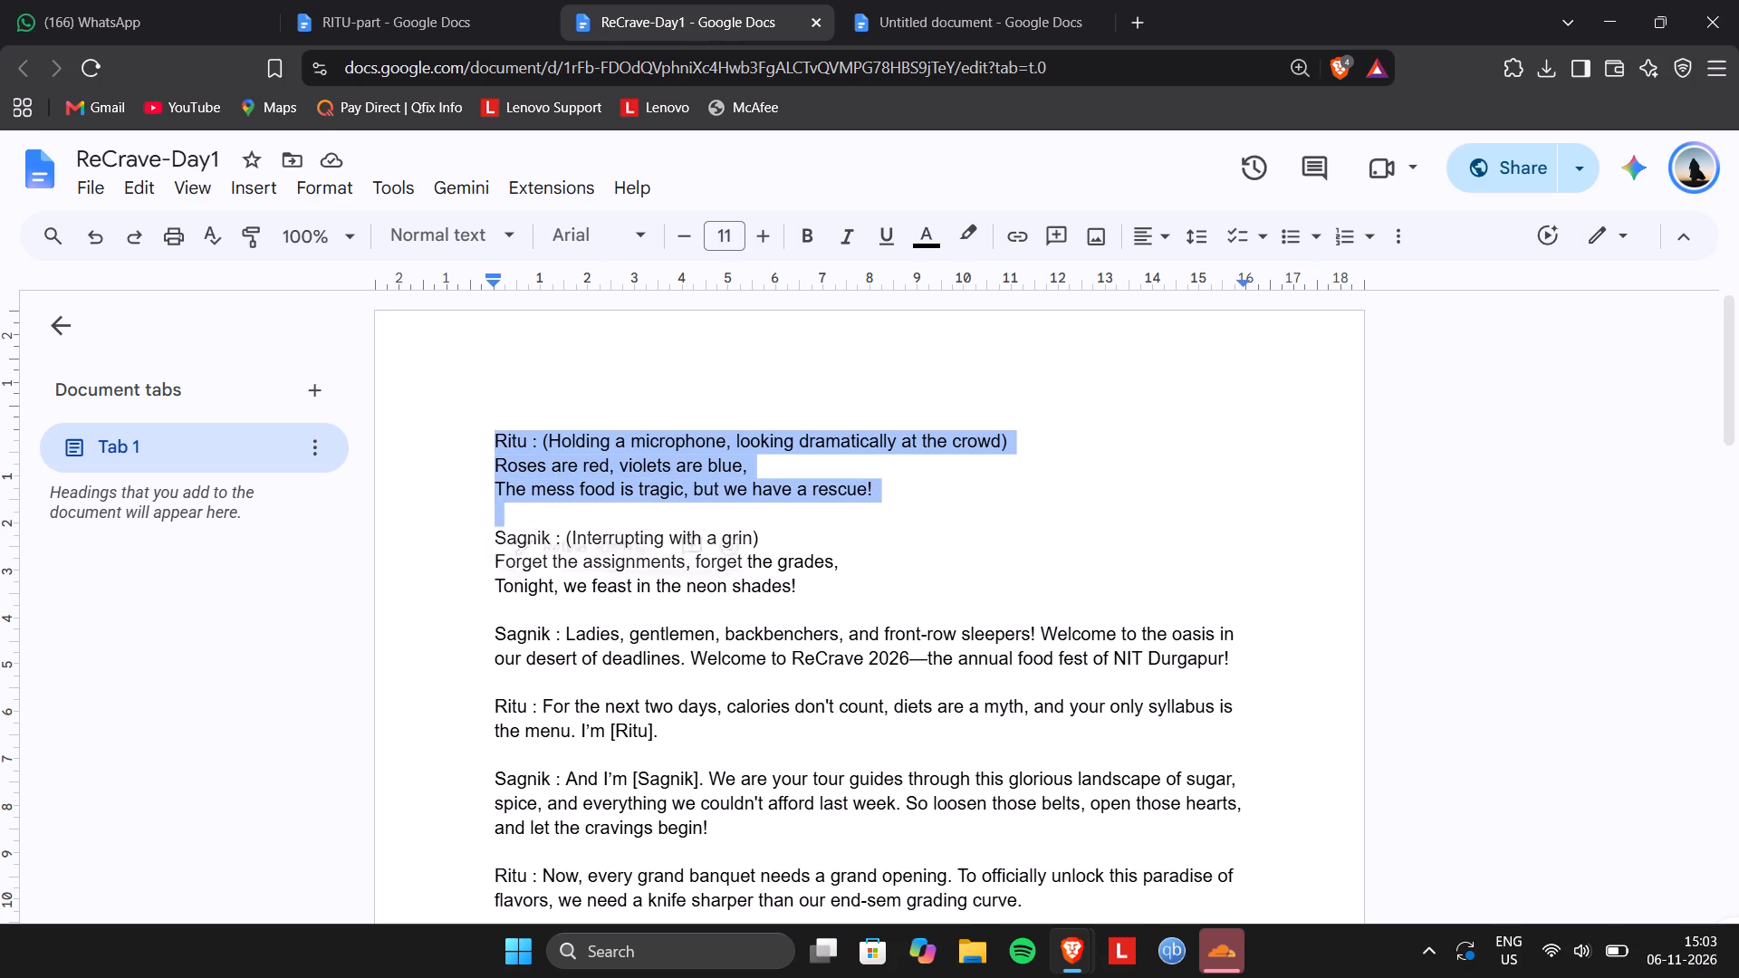
key("ctrl+v")
left_click(955, 0)
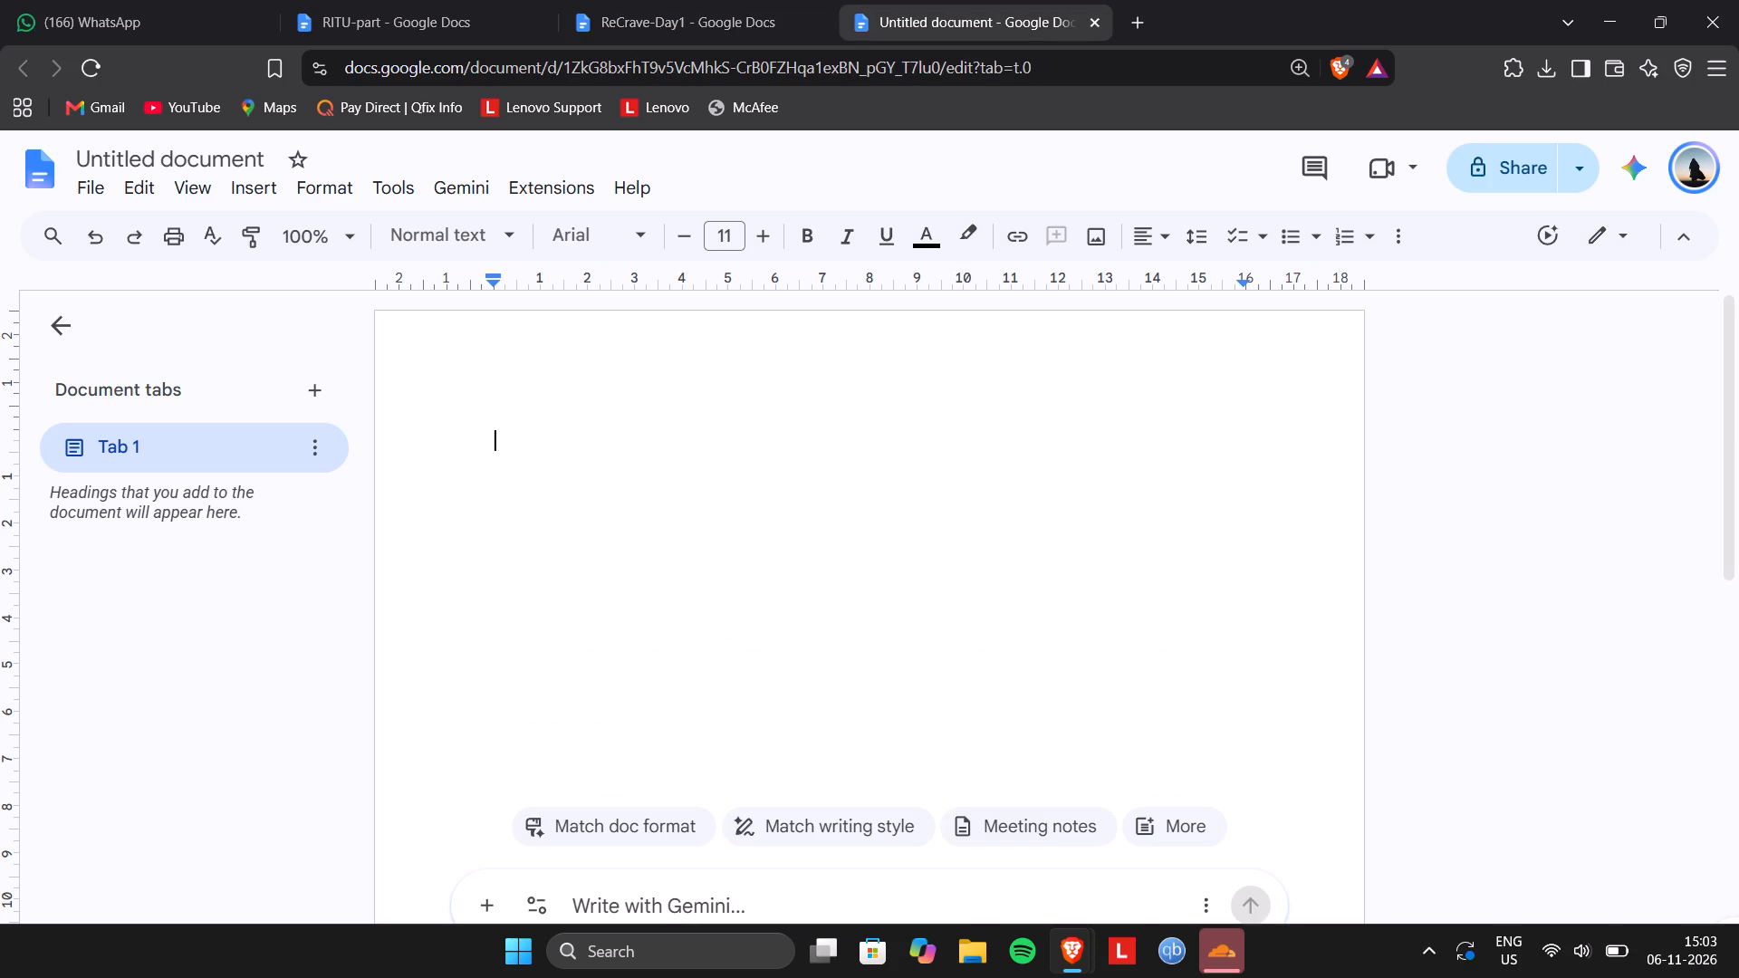
key("ctrl+v")
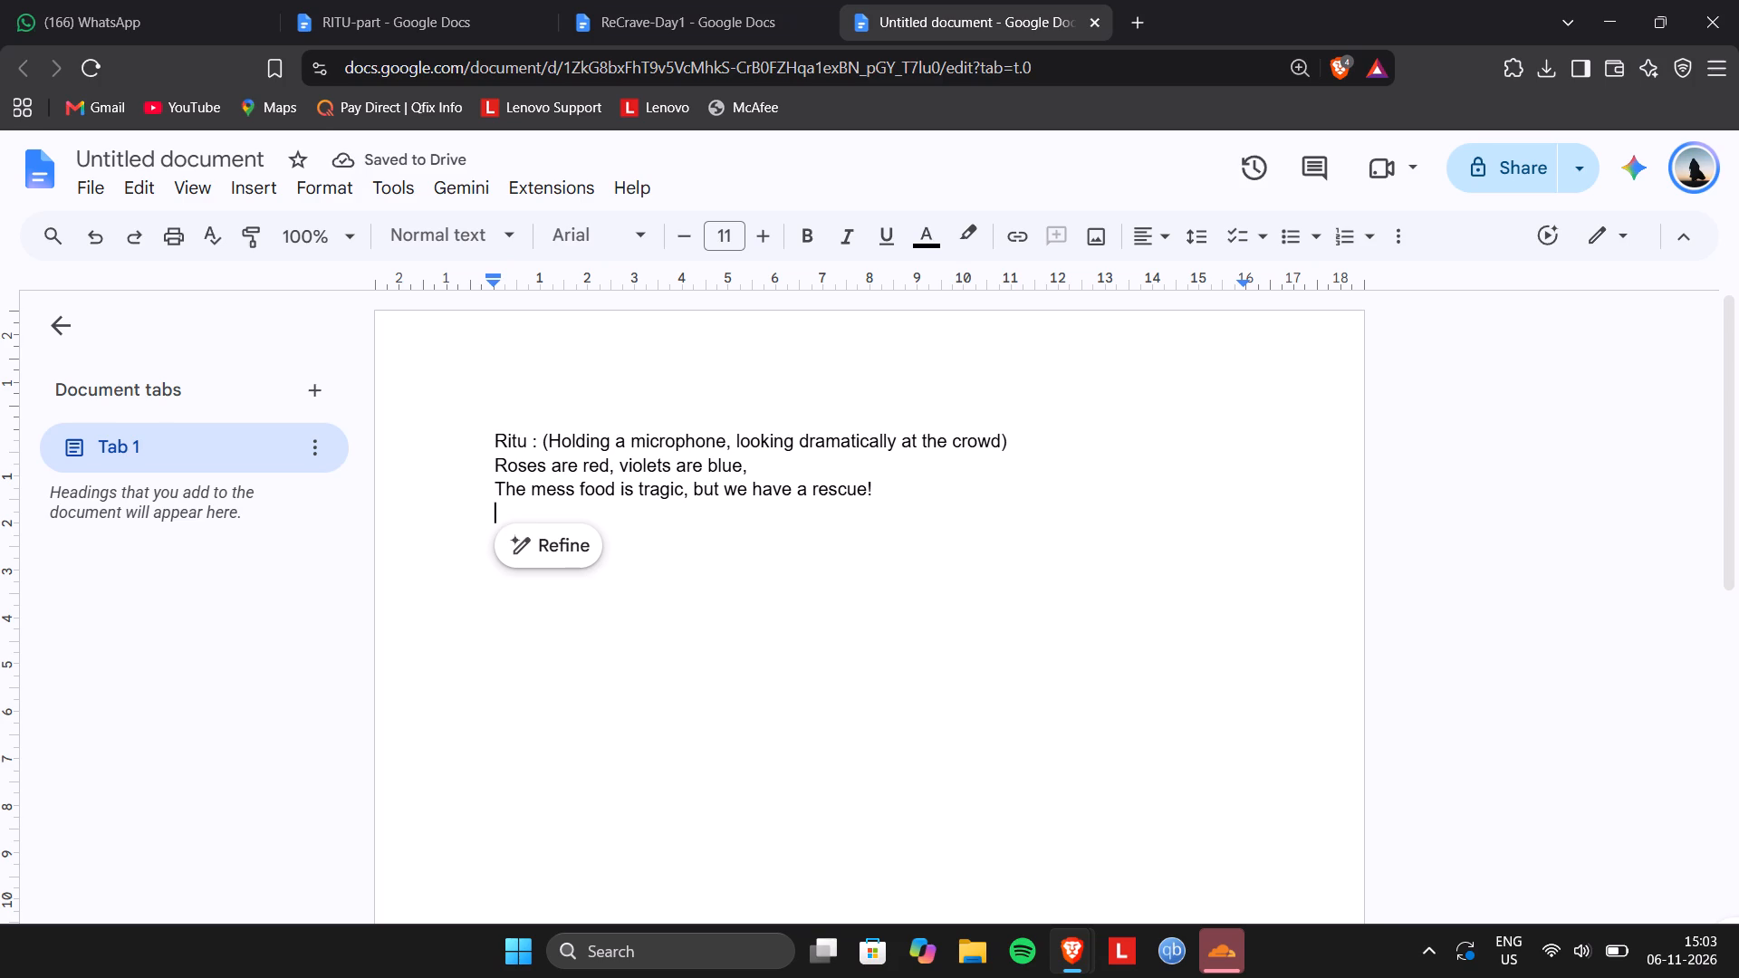
Delete the stage direction "(Holding a microphone, looking dramatically at the crowd)" so the verse follows directly after "Ritu :".
left_click_drag(546, 446, 895, 459)
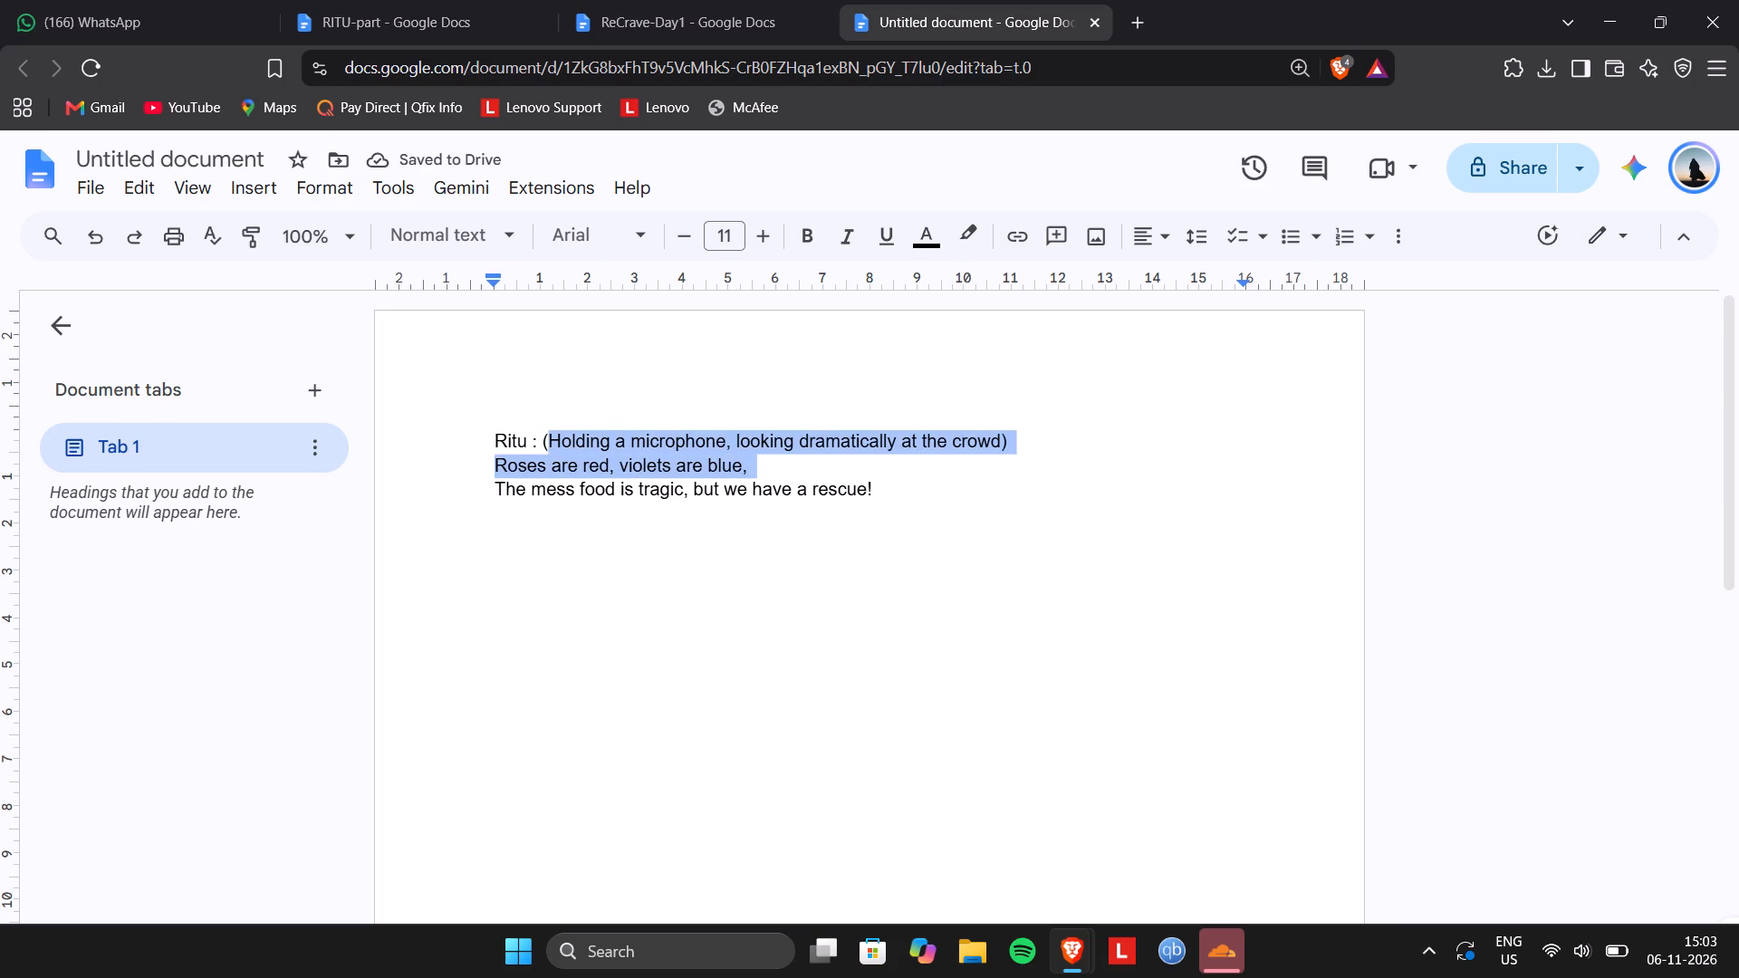
left_click_drag(895, 459, 1027, 439)
key("BackSpace")
key("BackSpace")
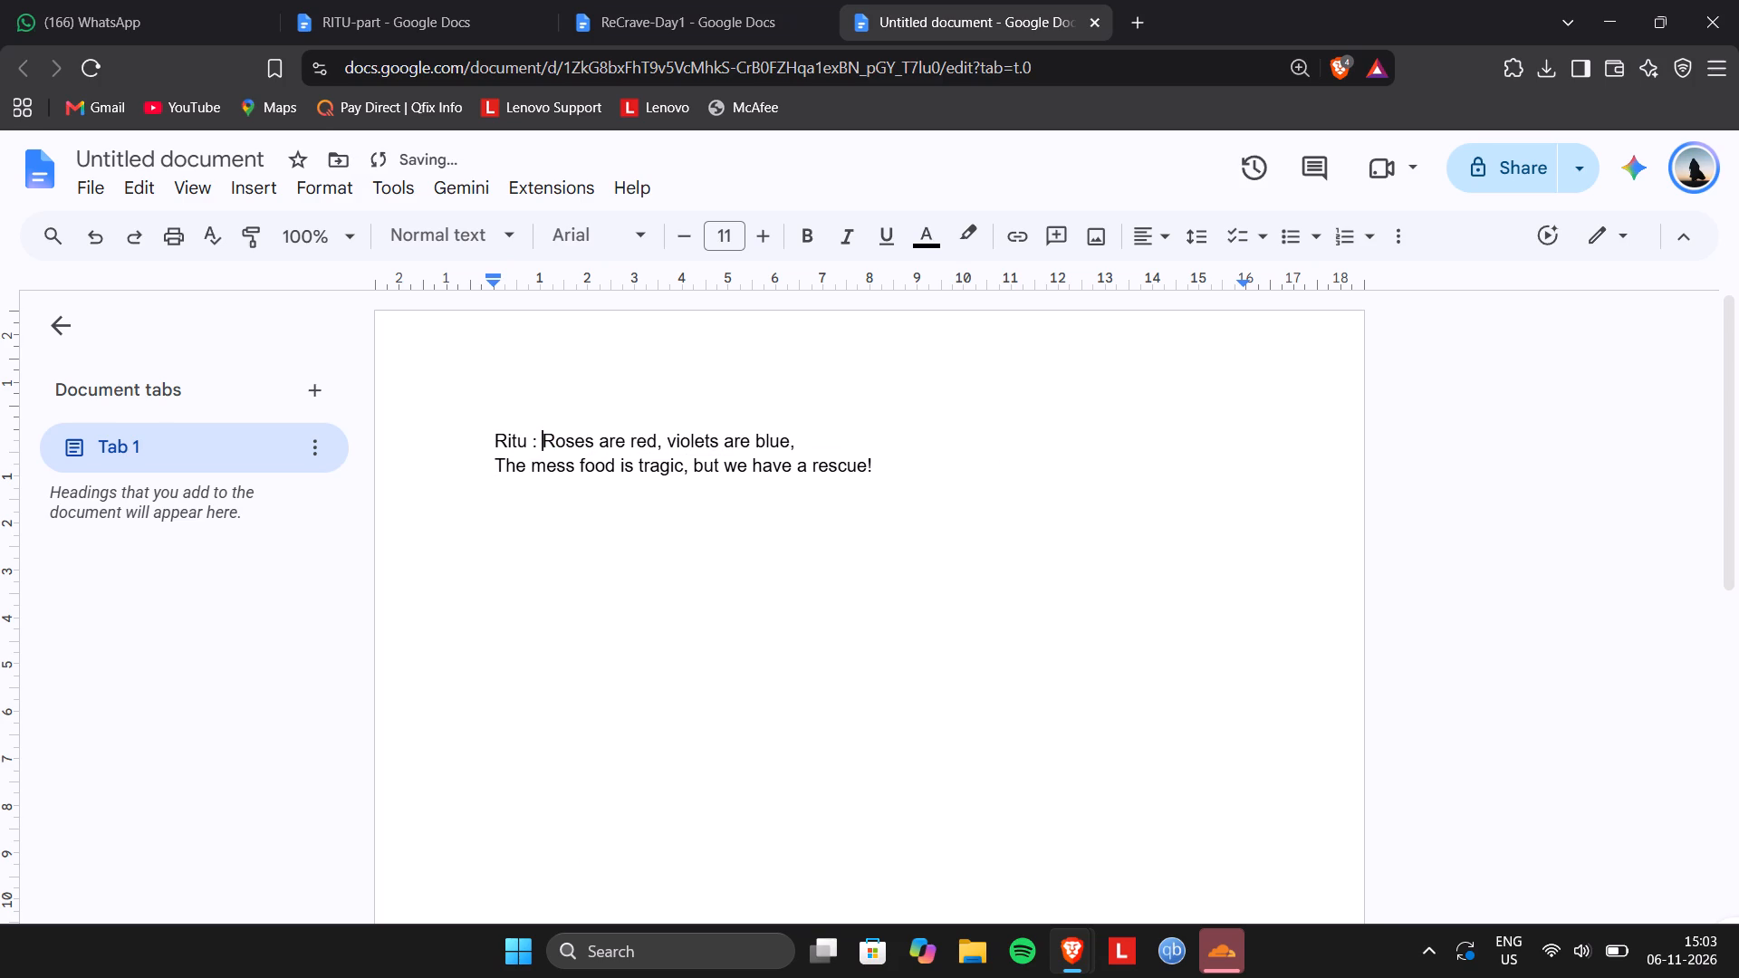
Condense Ritu's verse to "Roses are ......" and start a new paragraph after a blank line.
left_click(894, 463)
key("BackSpace")
key("BackSpace")
key("BackSpace")
key("BackSpace")
key("BackSpace")
key("BackSpace")
key("BackSpace")
key("BackSpace")
key("BackSpace")
key("BackSpace")
key("BackSpace")
key("BackSpace")
key("BackSpace")
key("BackSpace")
key("BackSpace")
key("BackSpace")
key("BackSpace")
key("BackSpace")
key("BackSpace")
key("BackSpace")
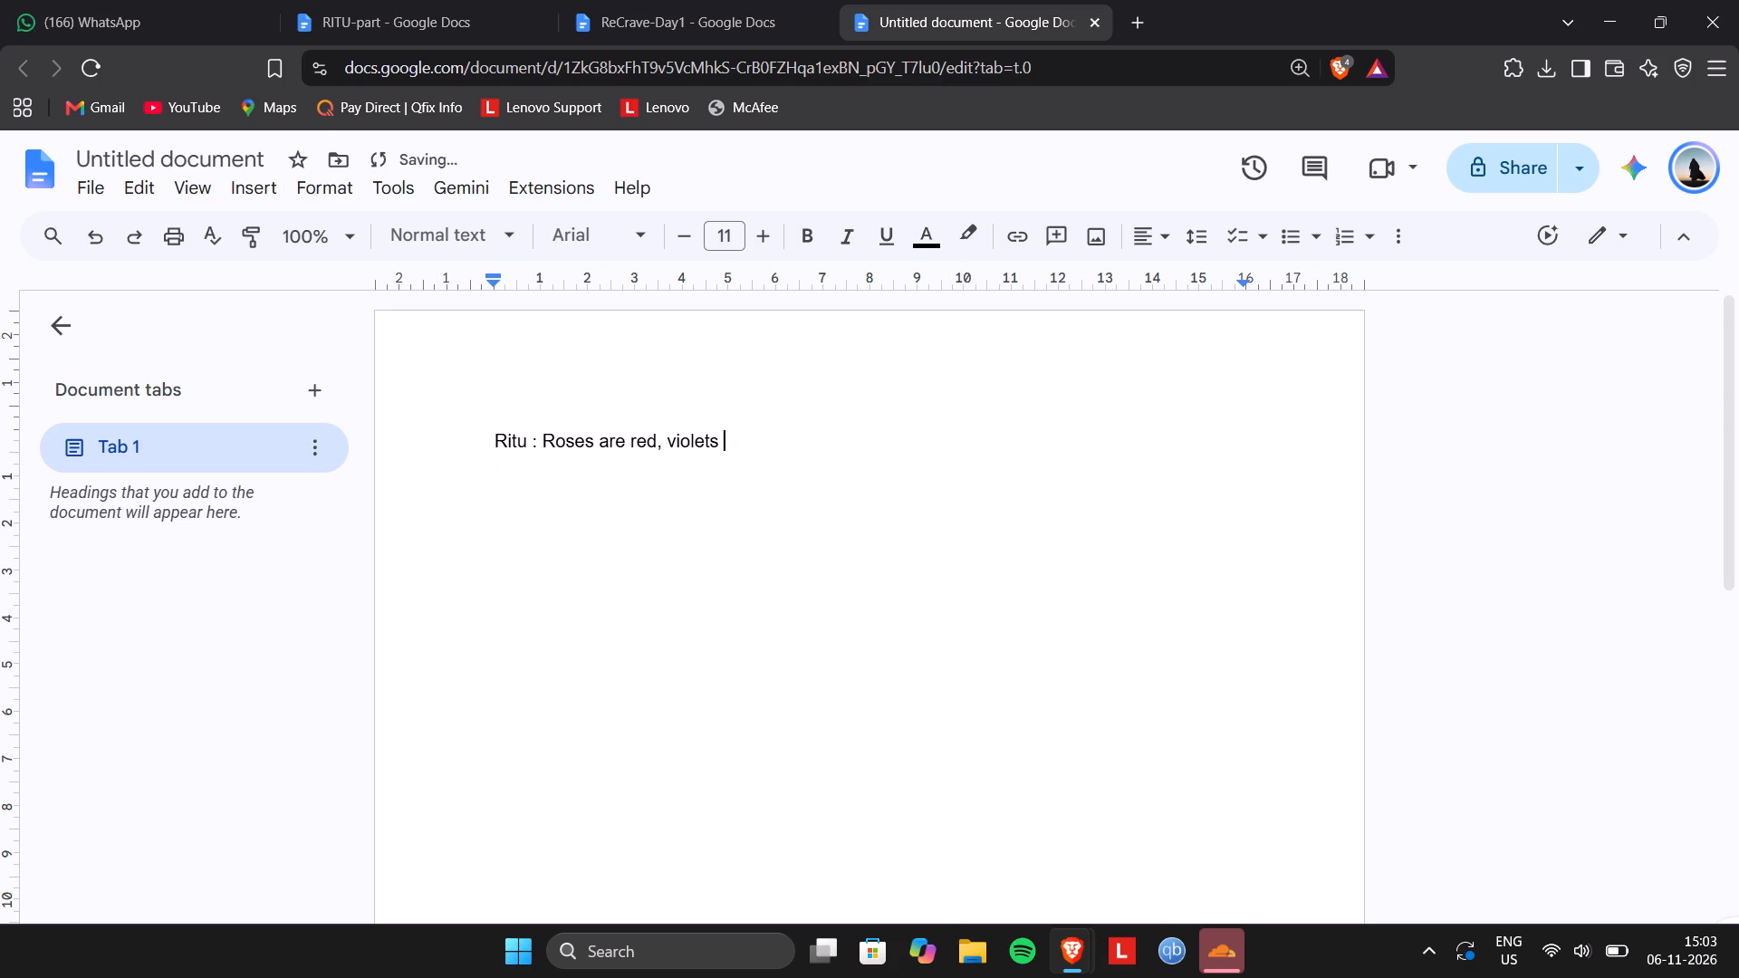
key("BackSpace")
key("BackSpace")
key("BackSpace")
type("......")
key("Return")
key("Return")
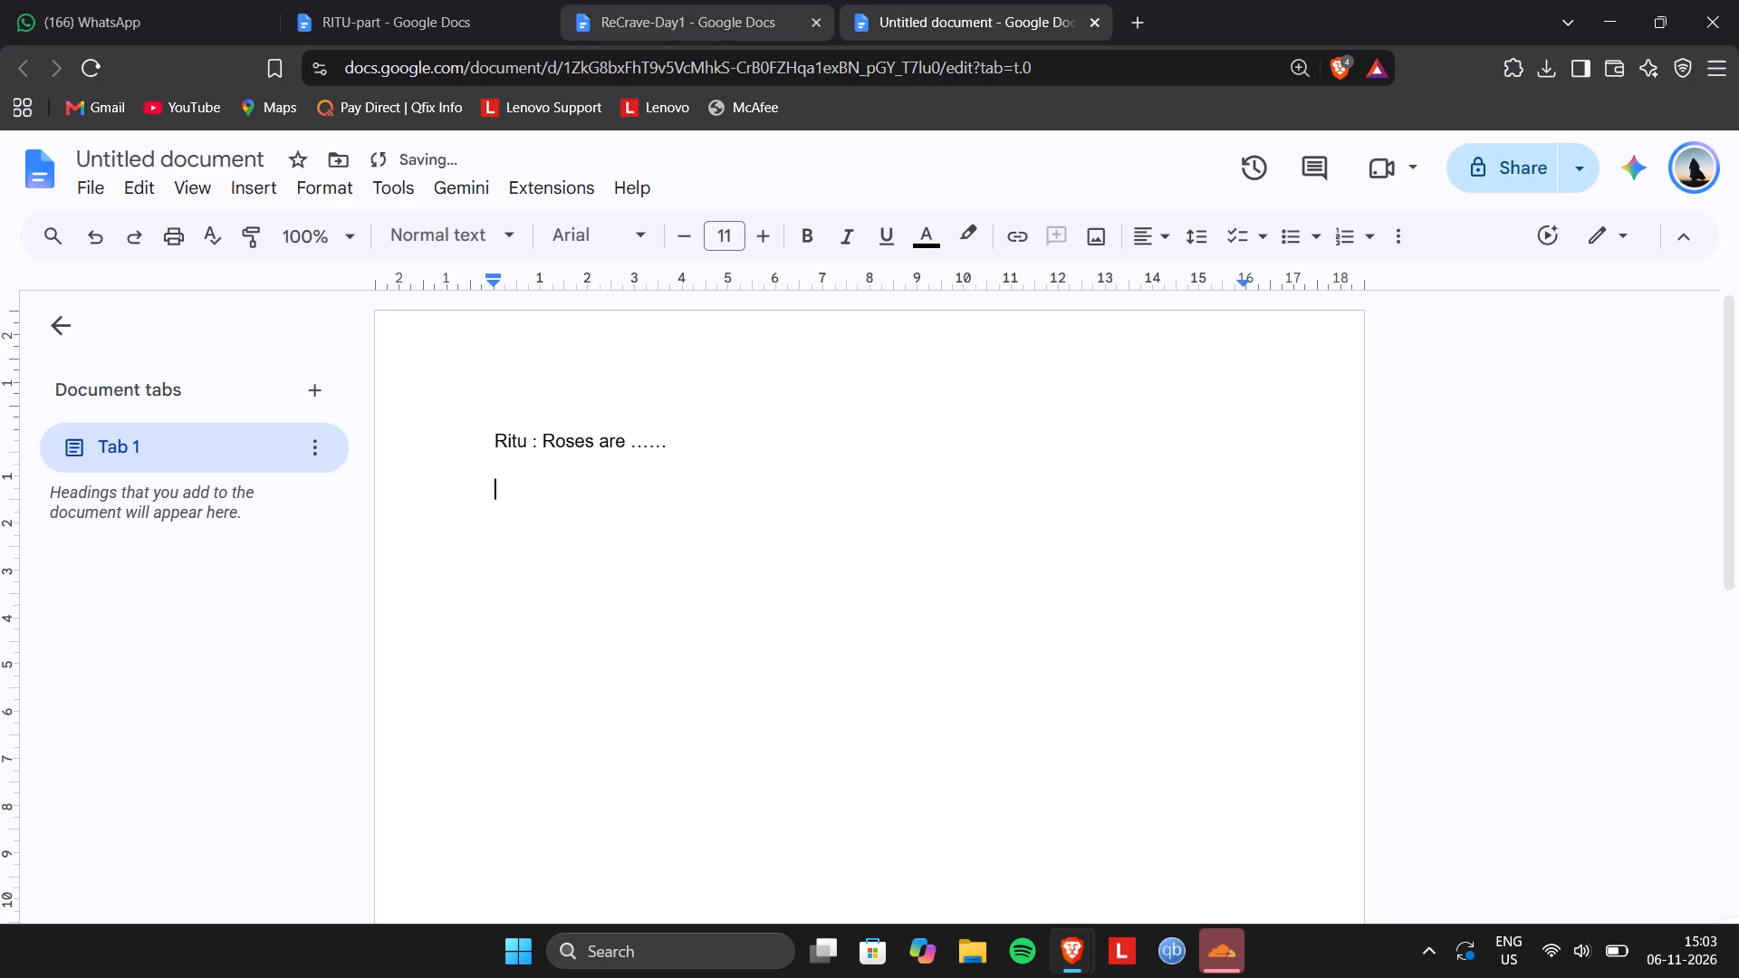
Copy Sagnik's verse from ReCrave-Day1, "(Interrupting with a grin)" through "neon shades!", into the untitled document, followed by a blank line.
left_click(737, 0)
left_click(1165, 920)
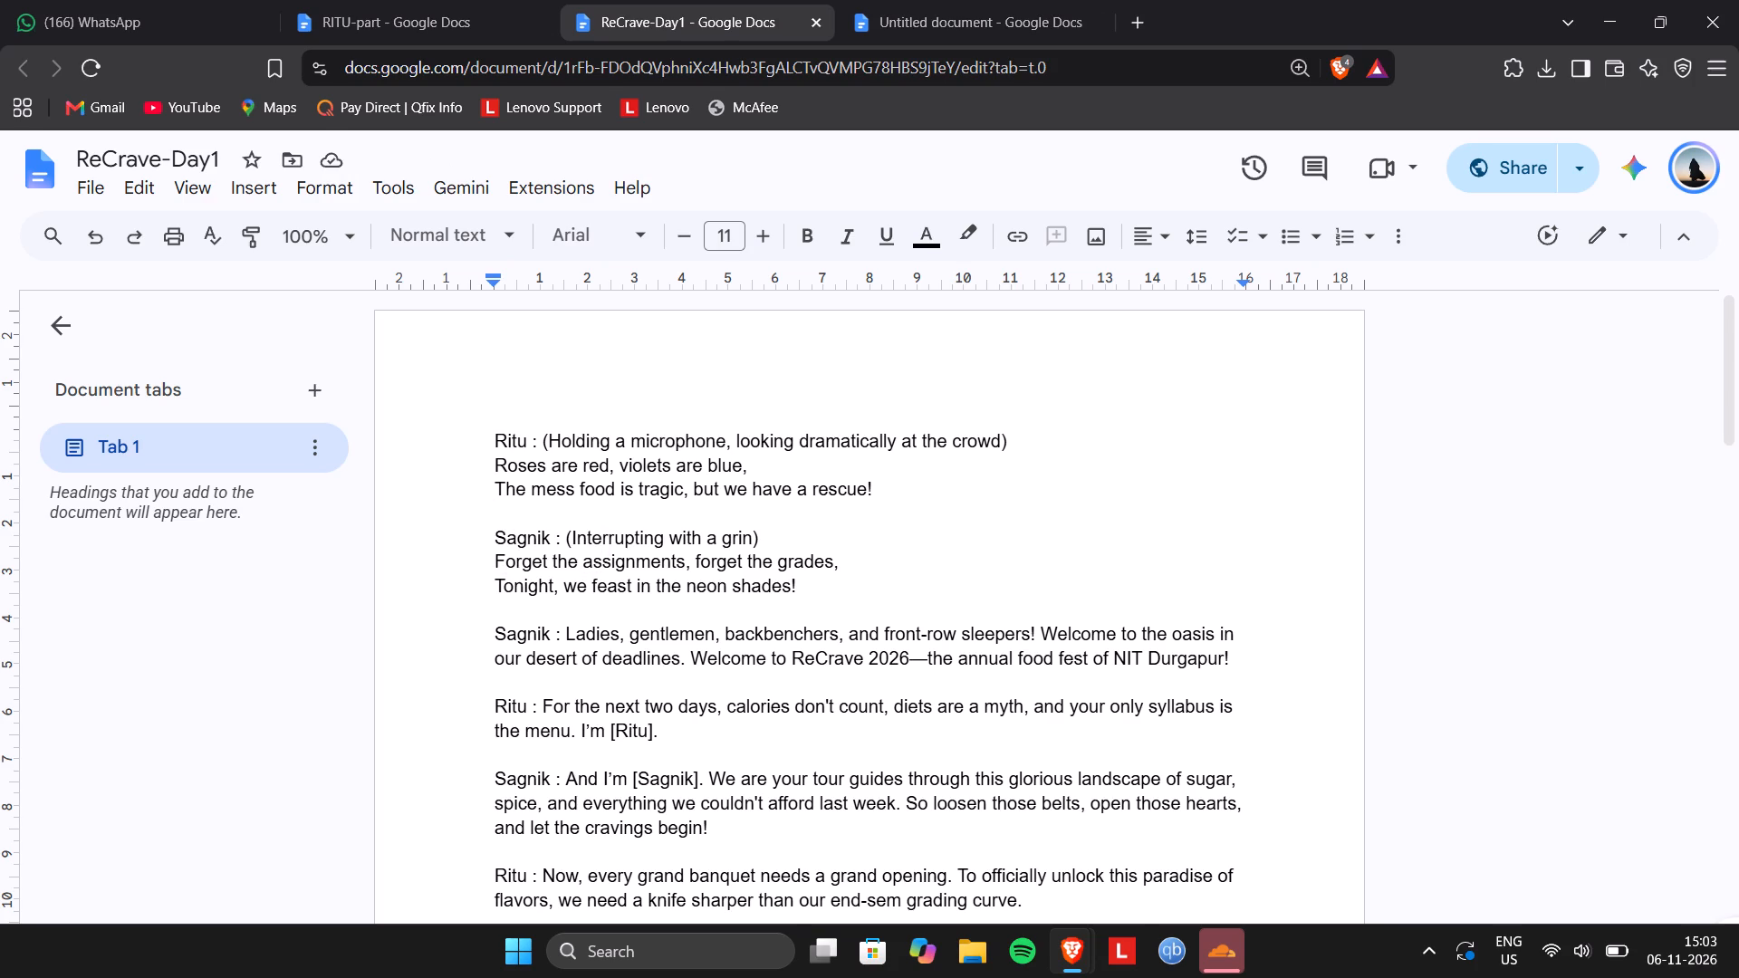
left_click_drag(493, 532, 811, 588)
key("ctrl+c")
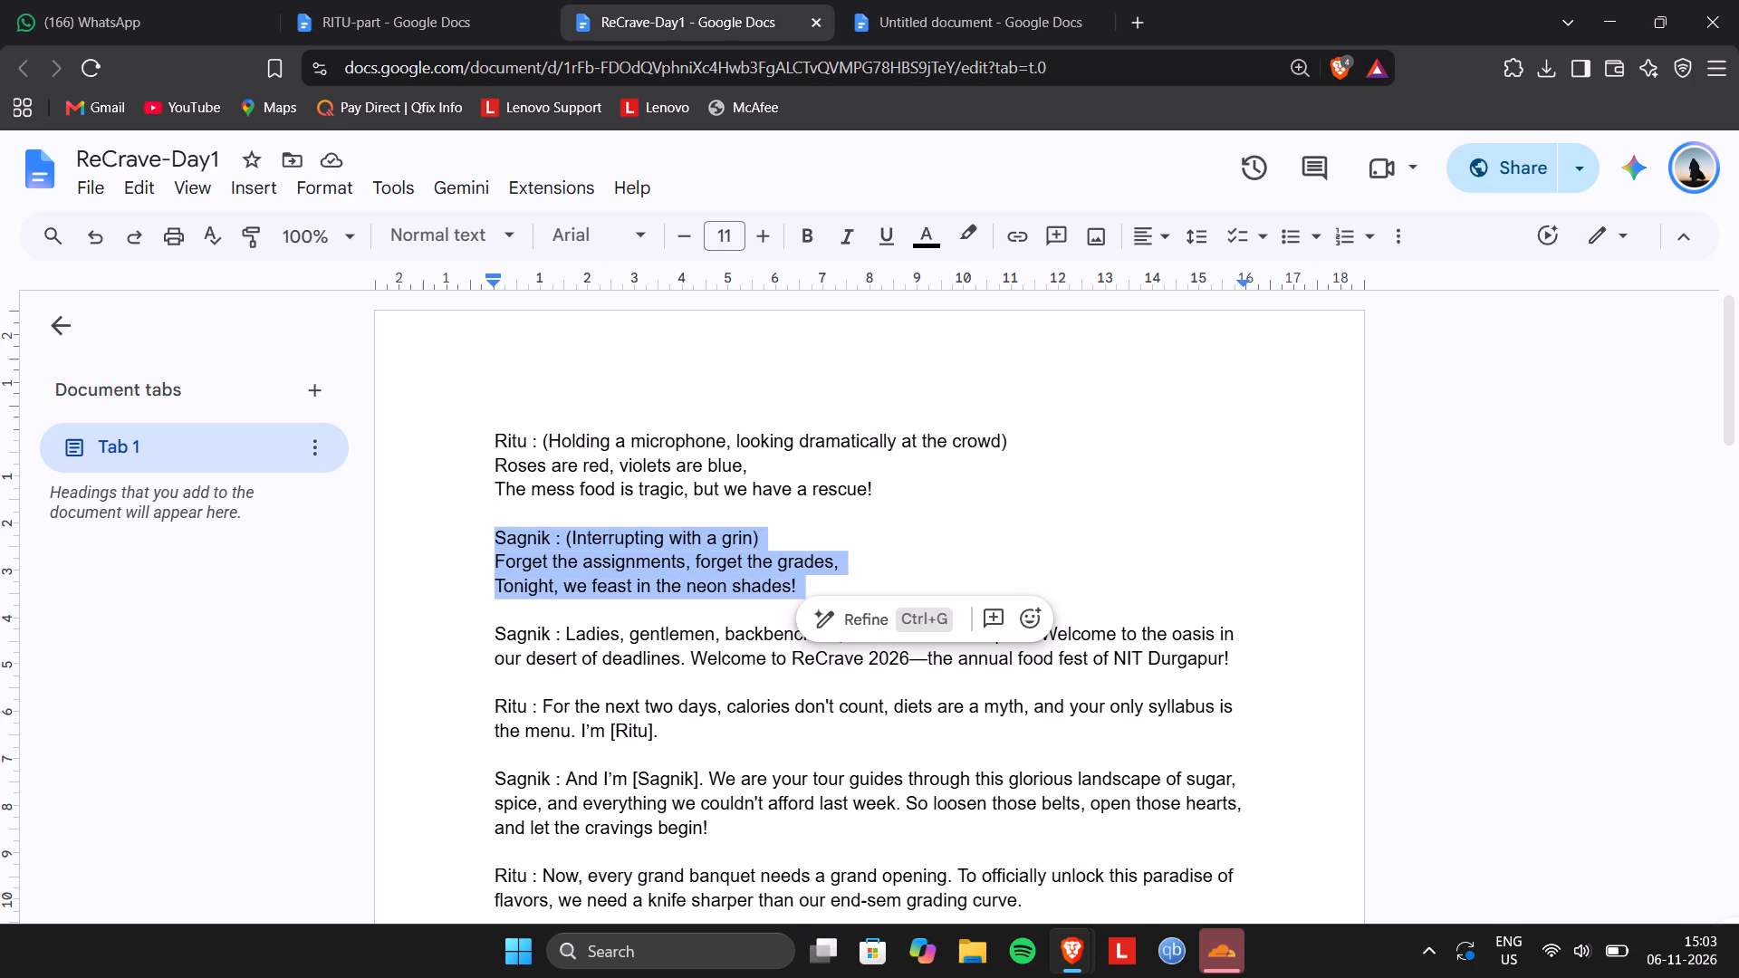
left_click(940, 1)
key("ctrl+v")
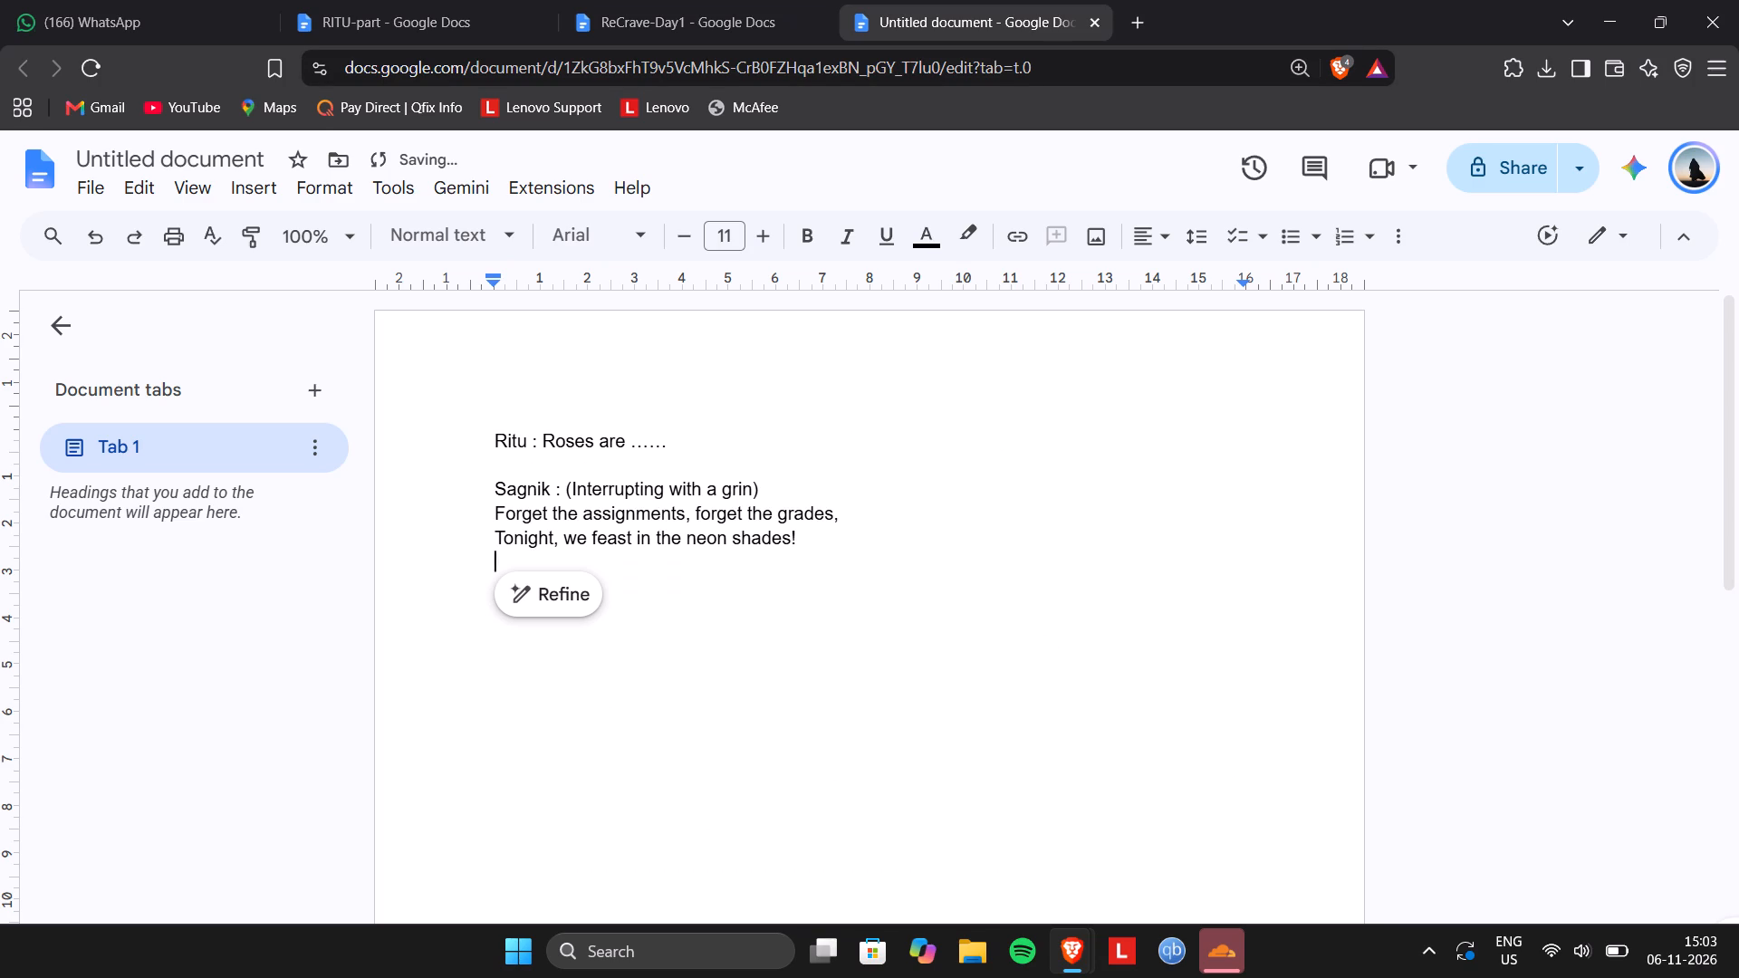
key("Return")
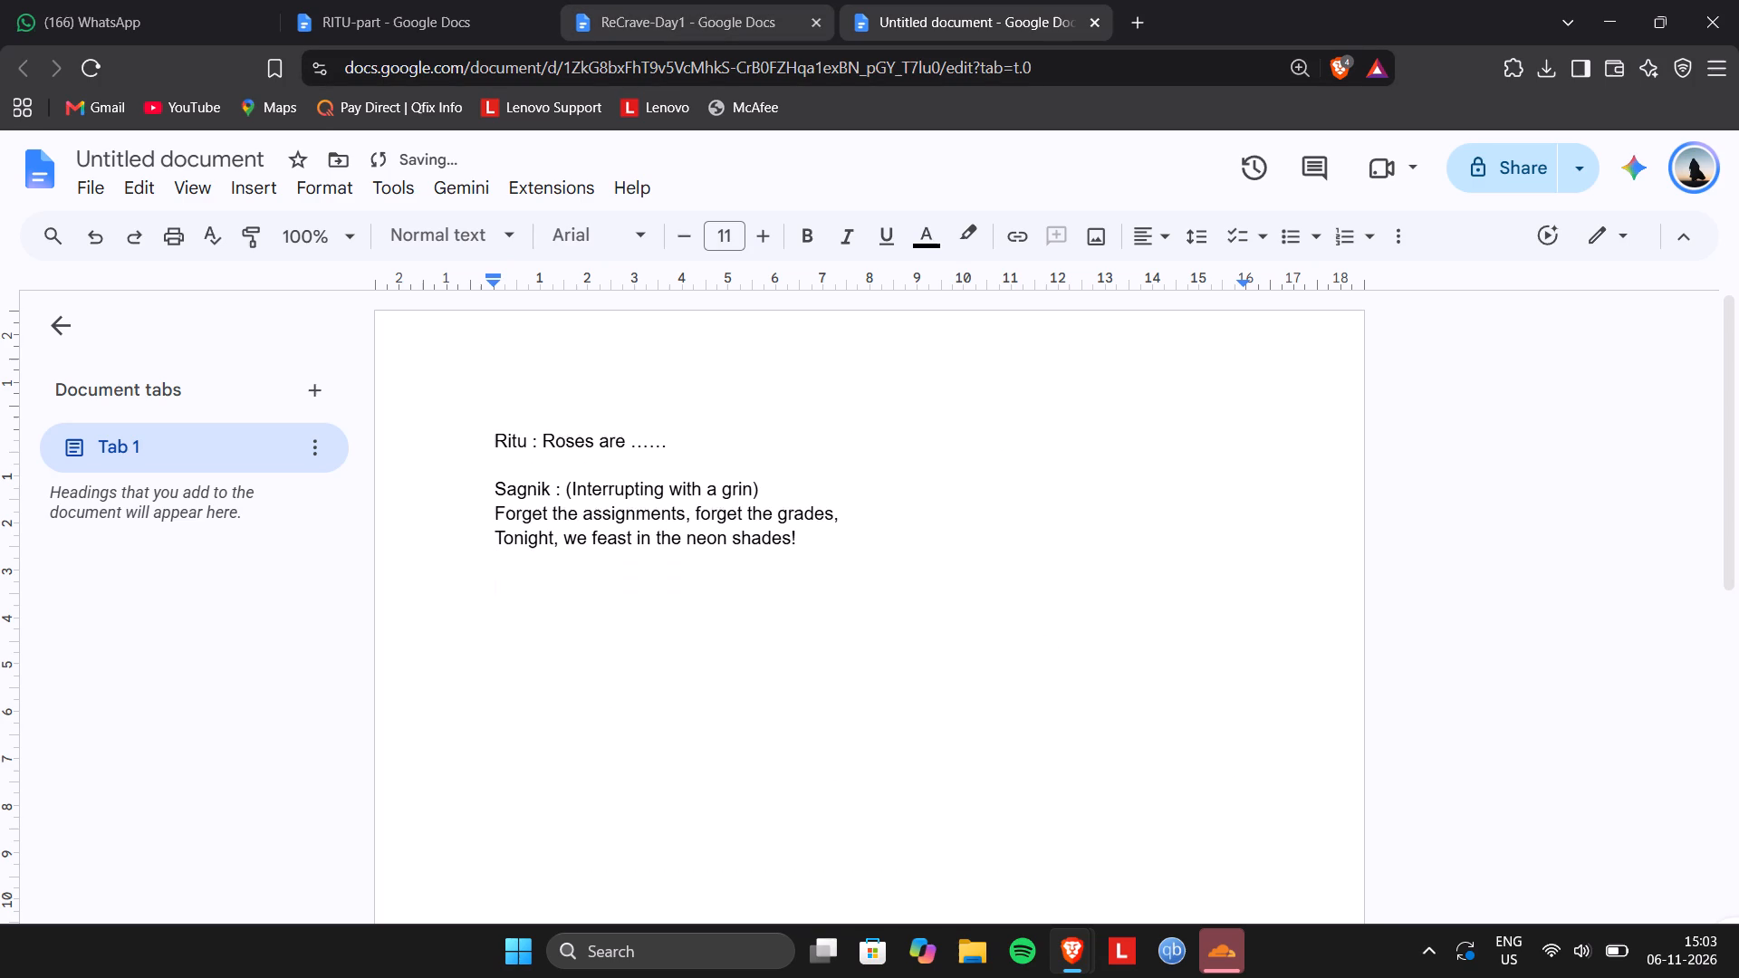
Copy Sagnik's "Ladies, gentlemen, backbenchers" welcome paragraph from ReCrave-Day1 to the end of the untitled document.
left_click(767, 0)
left_click(725, 661)
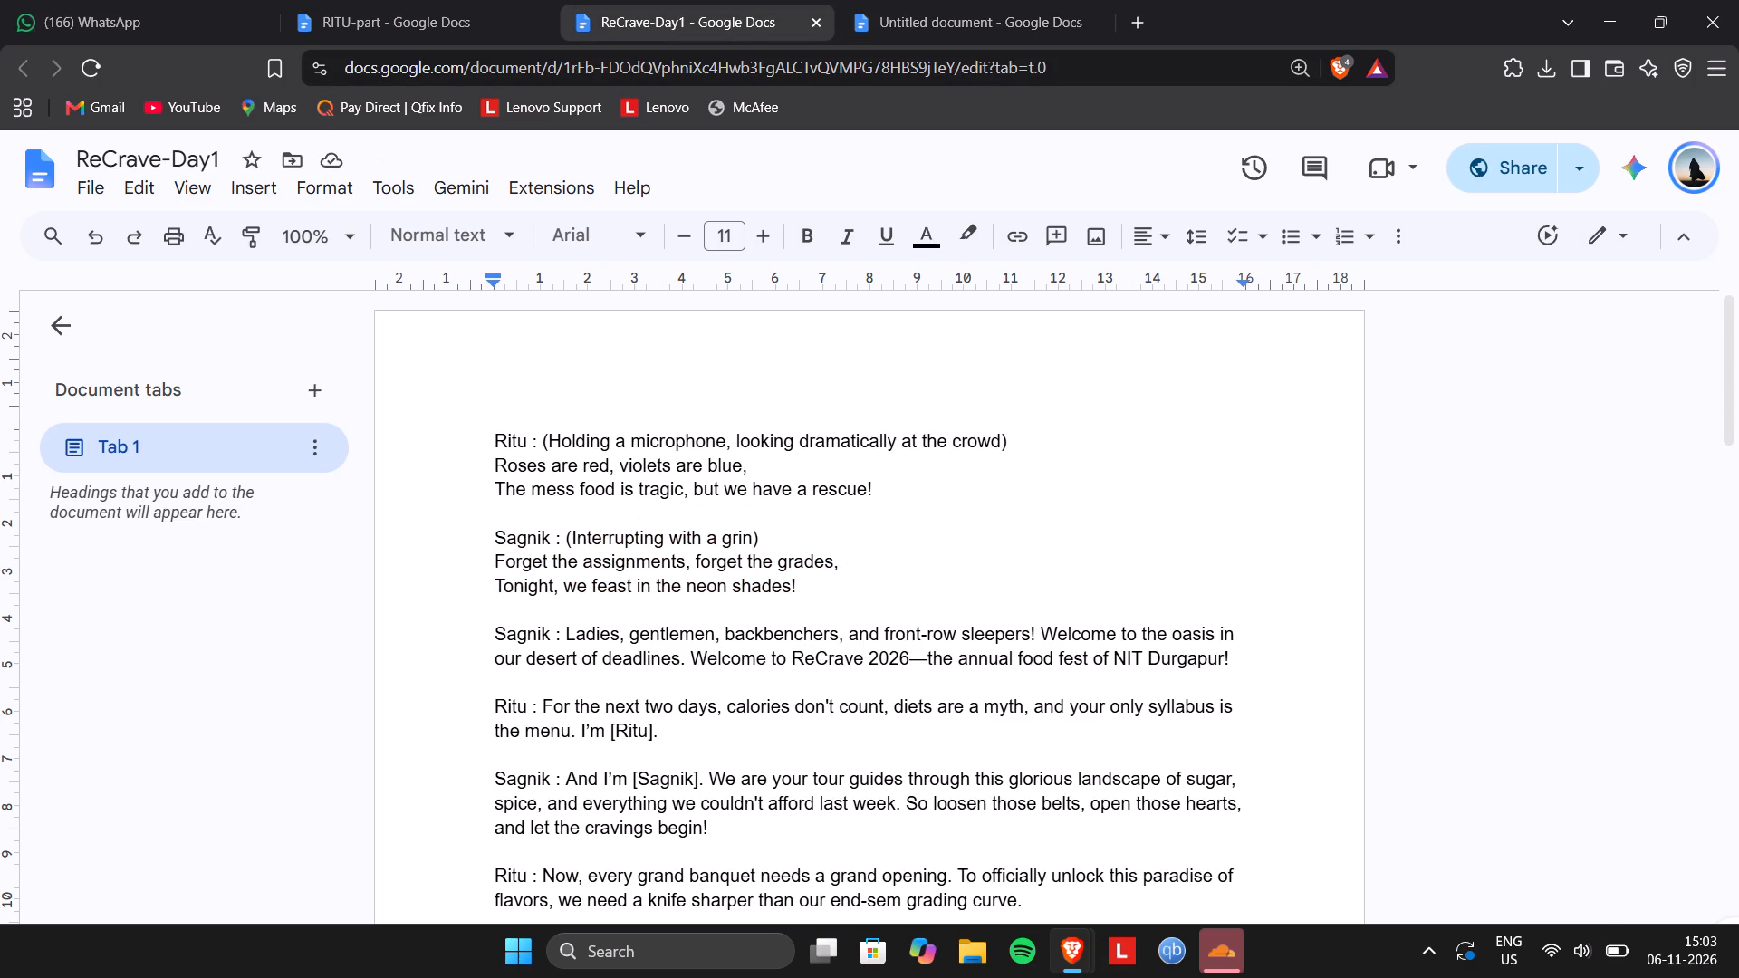
left_click_drag(497, 634, 1254, 675)
key("ctrl+c")
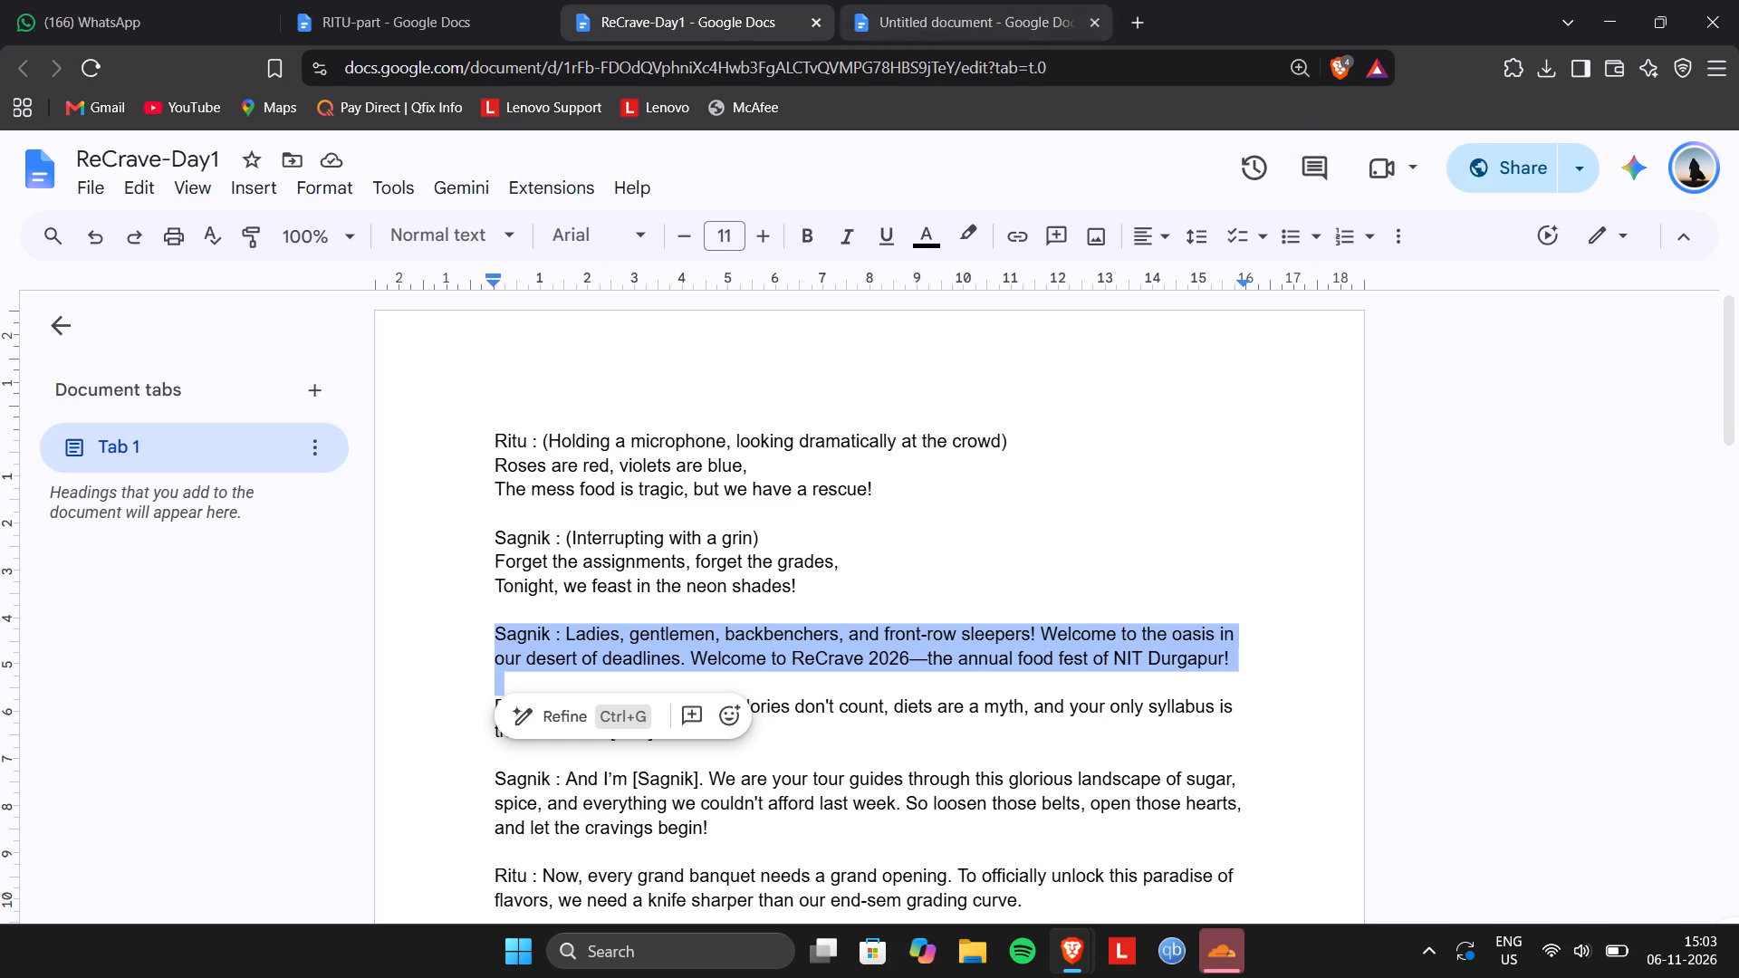
left_click(965, 0)
key("ctrl+v")
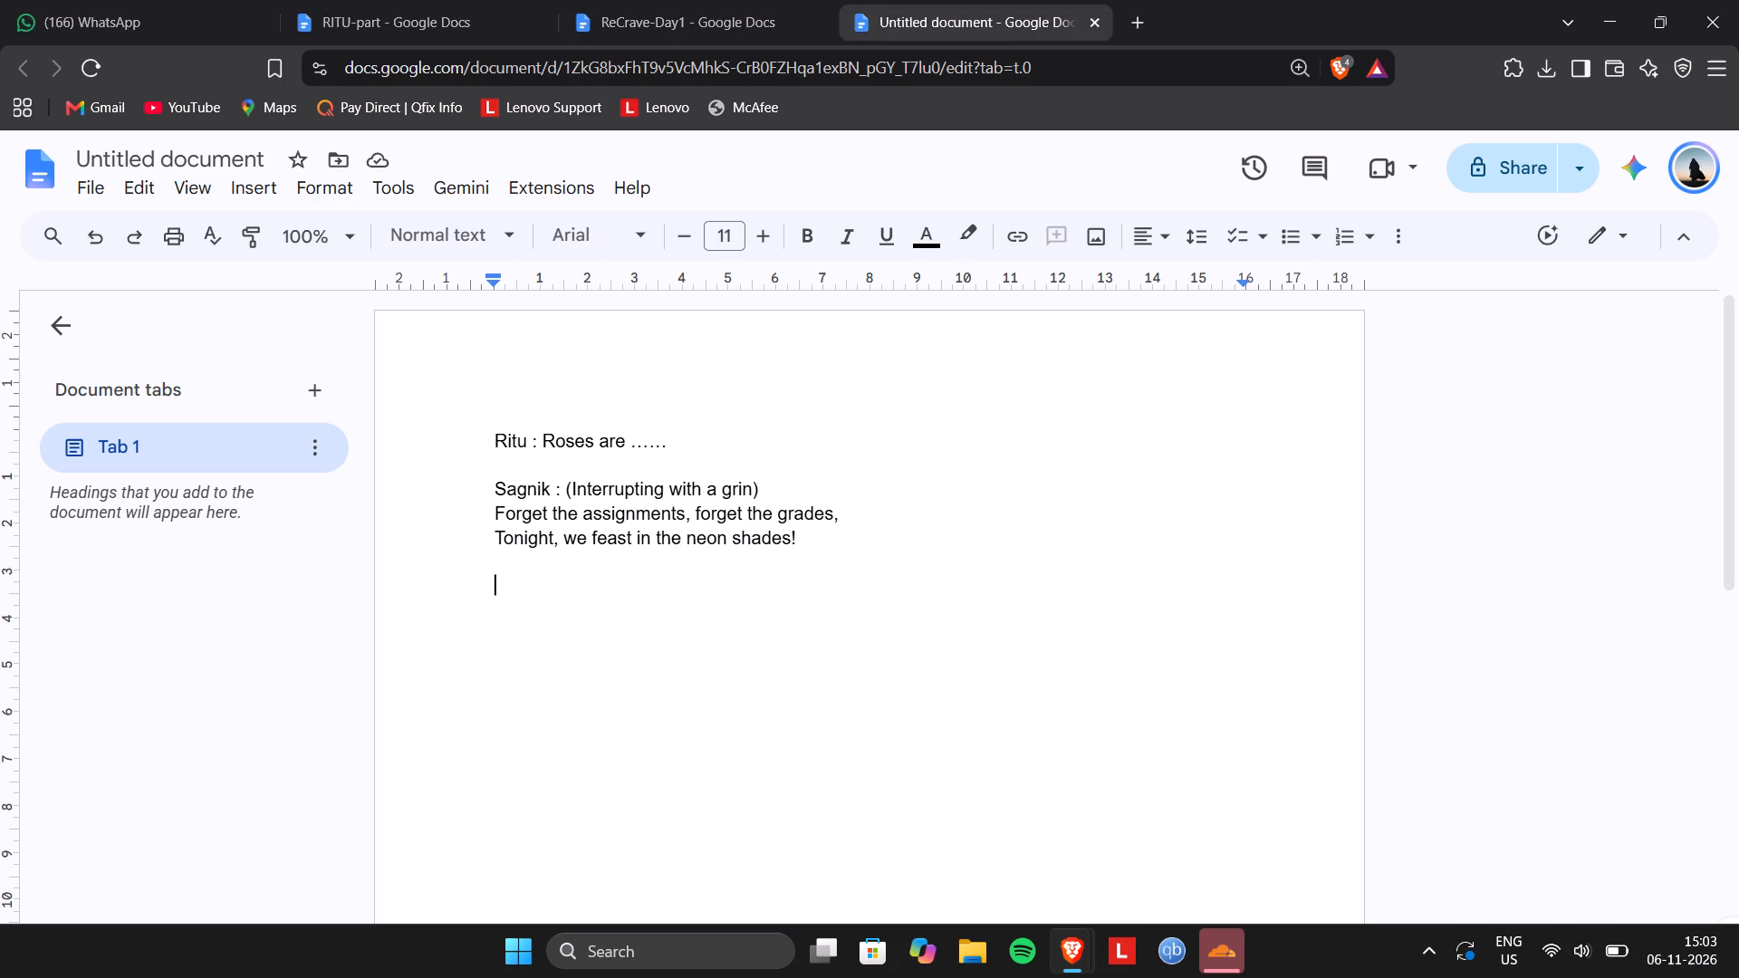
Copy Ritu's line "For the next two days" through "I'm [Ritu]." from ReCrave-Day1 to the end of the untitled document.
left_click(698, 0)
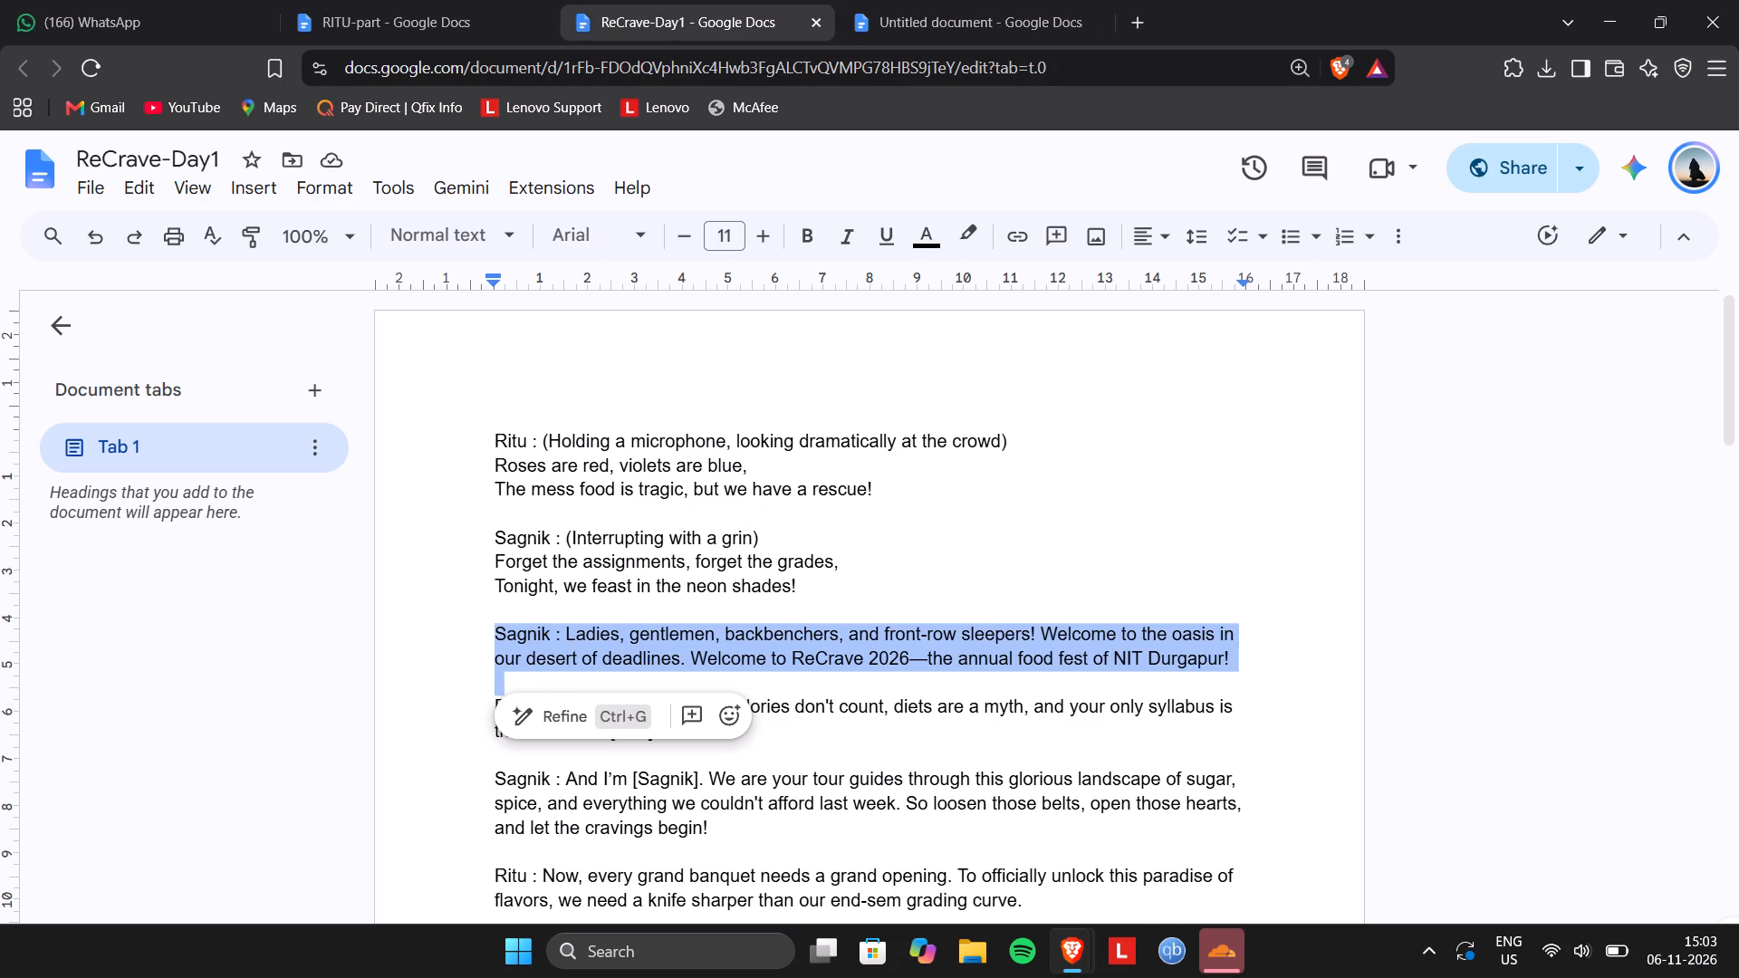
left_click(1061, 570)
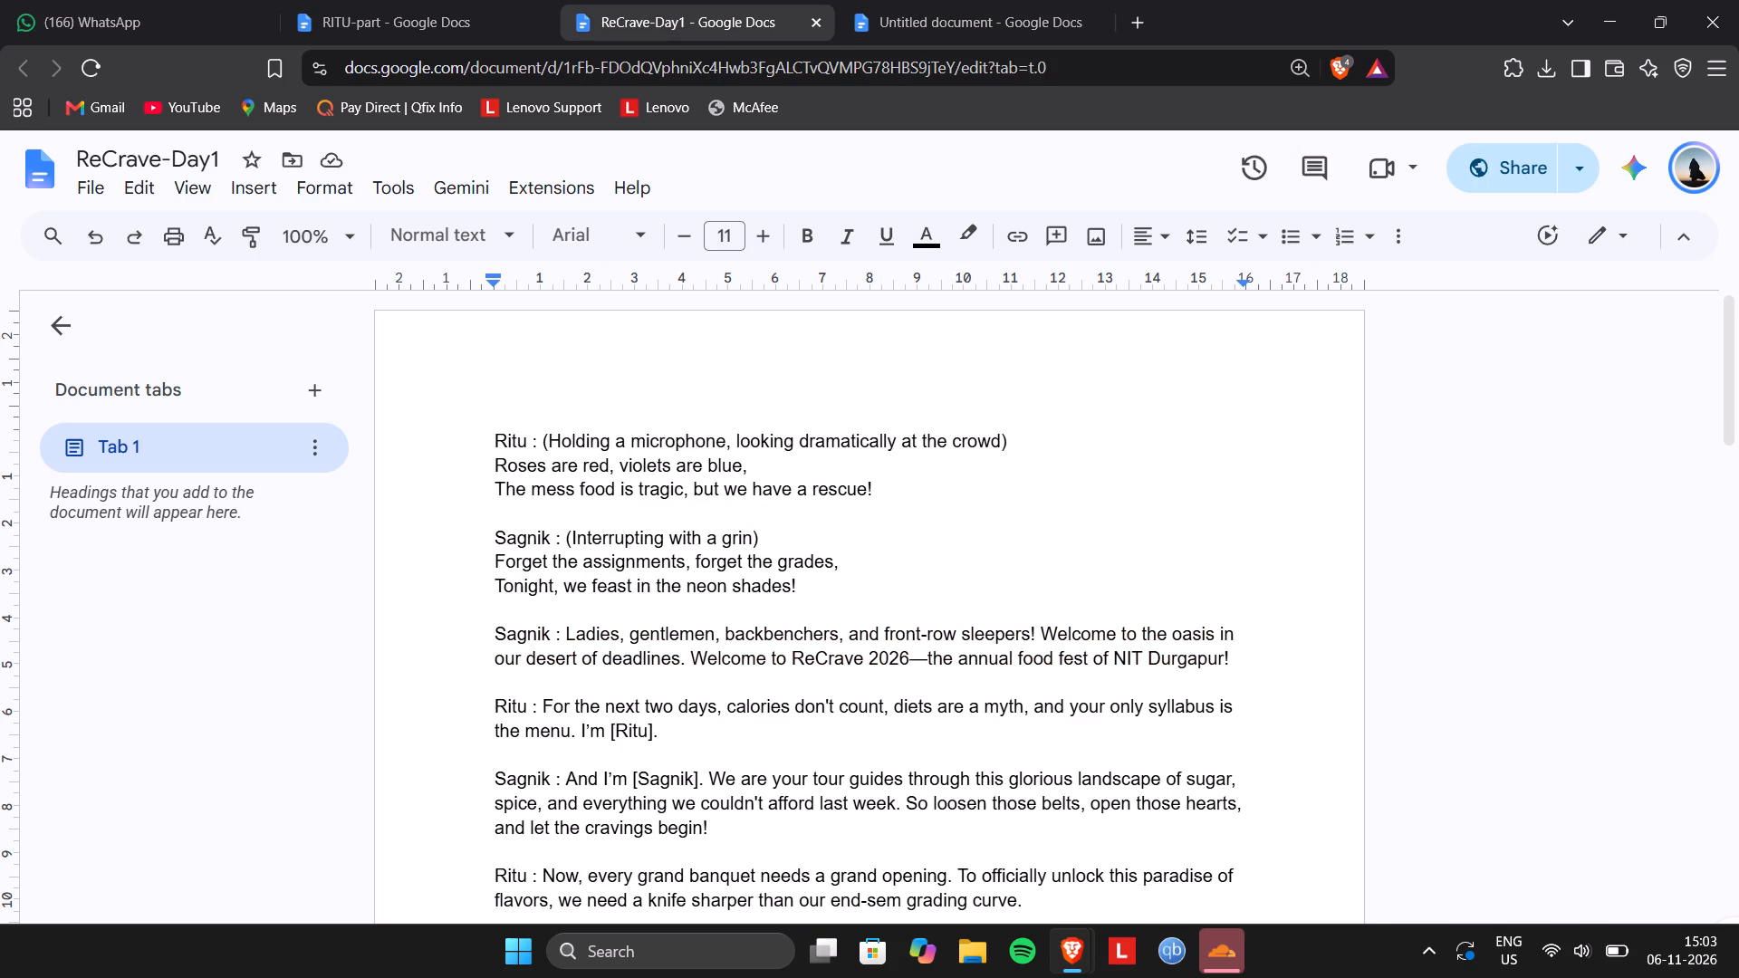
scroll(1005, 748, "down", 1)
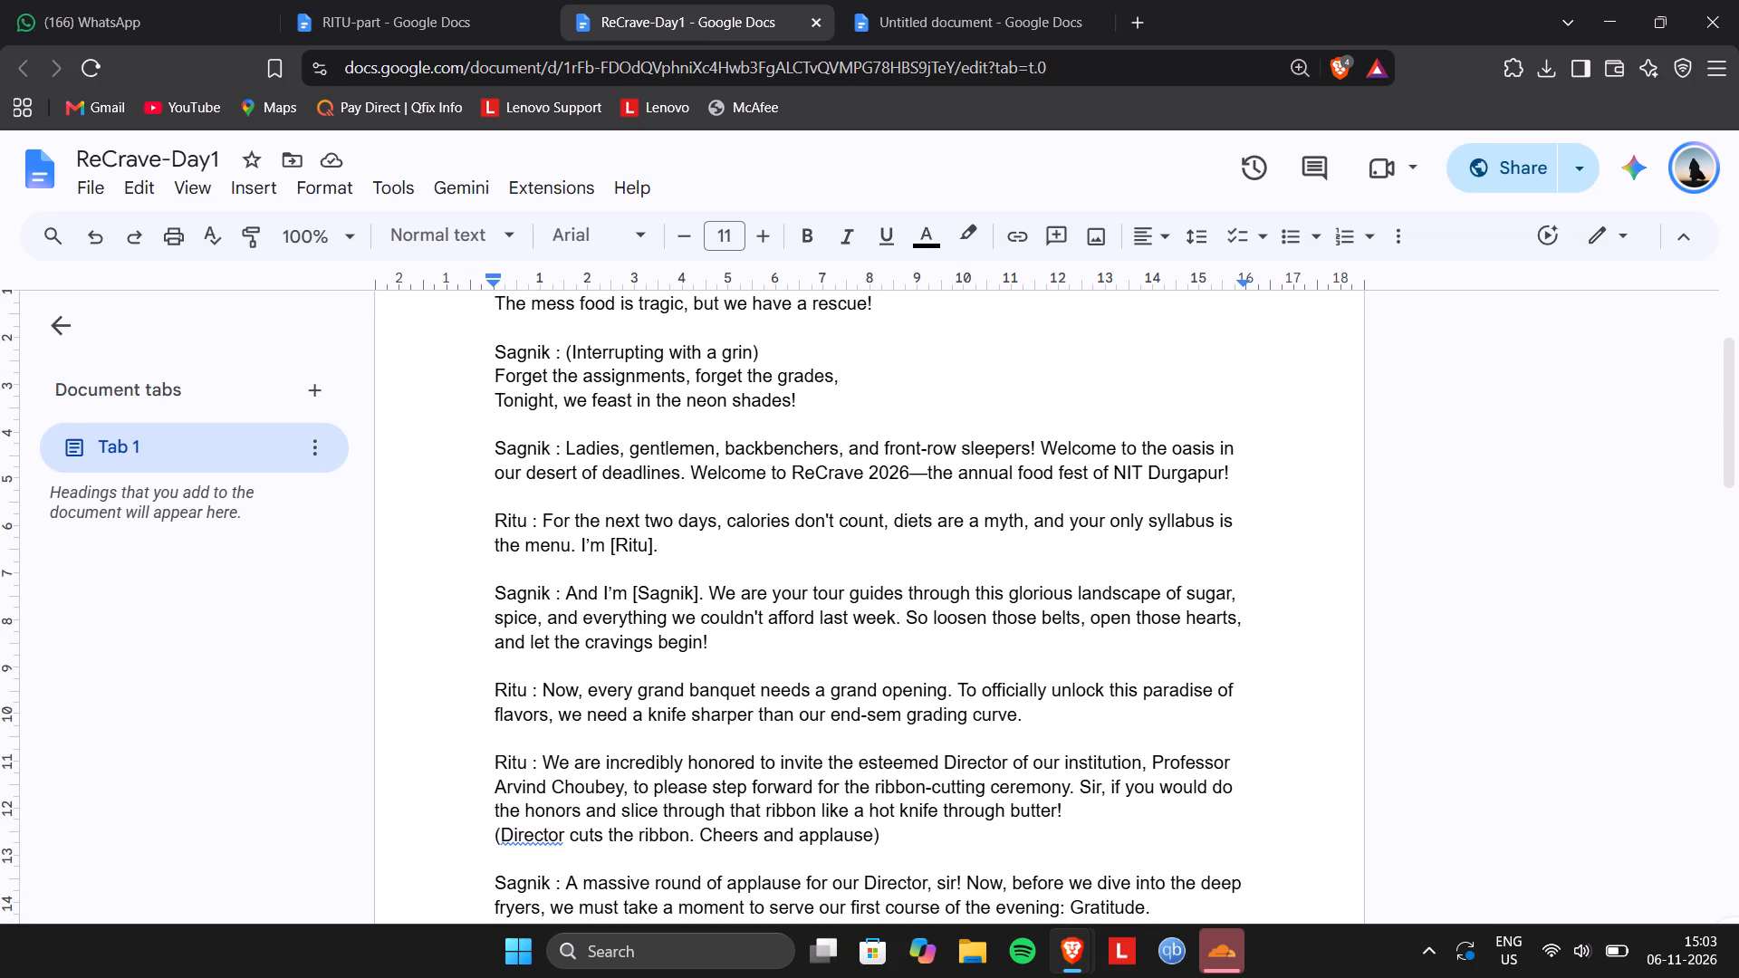
left_click_drag(493, 521, 644, 552)
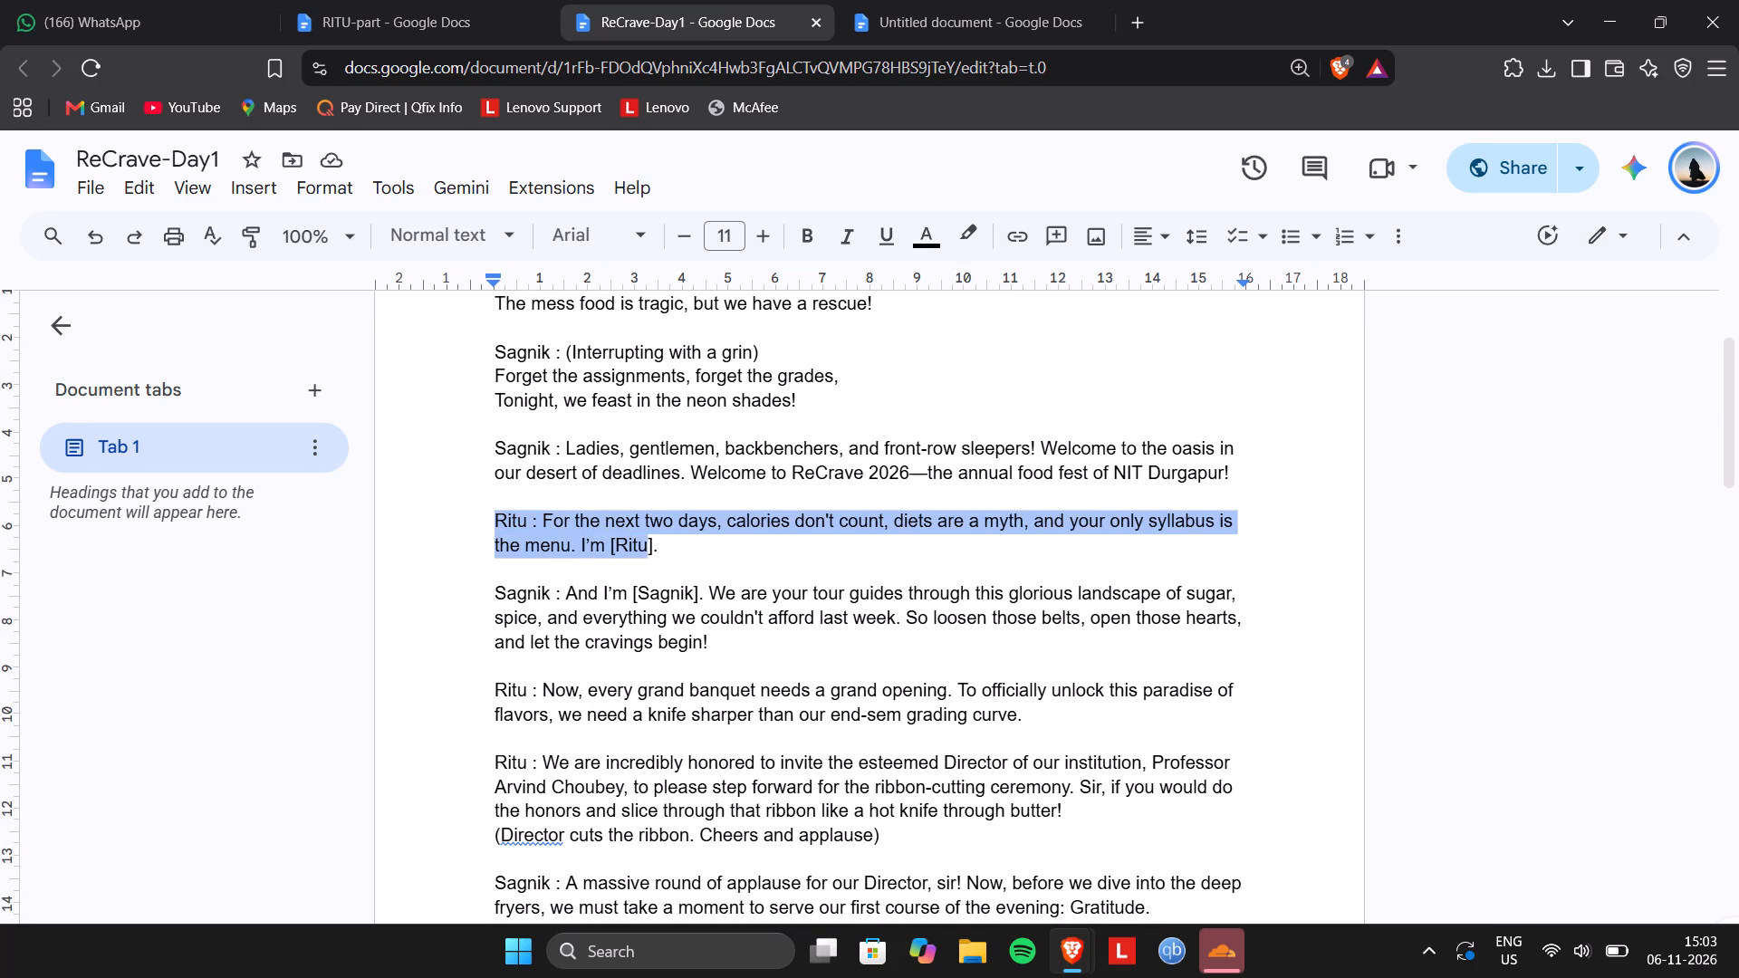
left_click_drag(644, 552, 674, 559)
key("ctrl+c")
left_click_drag(674, 559, 741, 0)
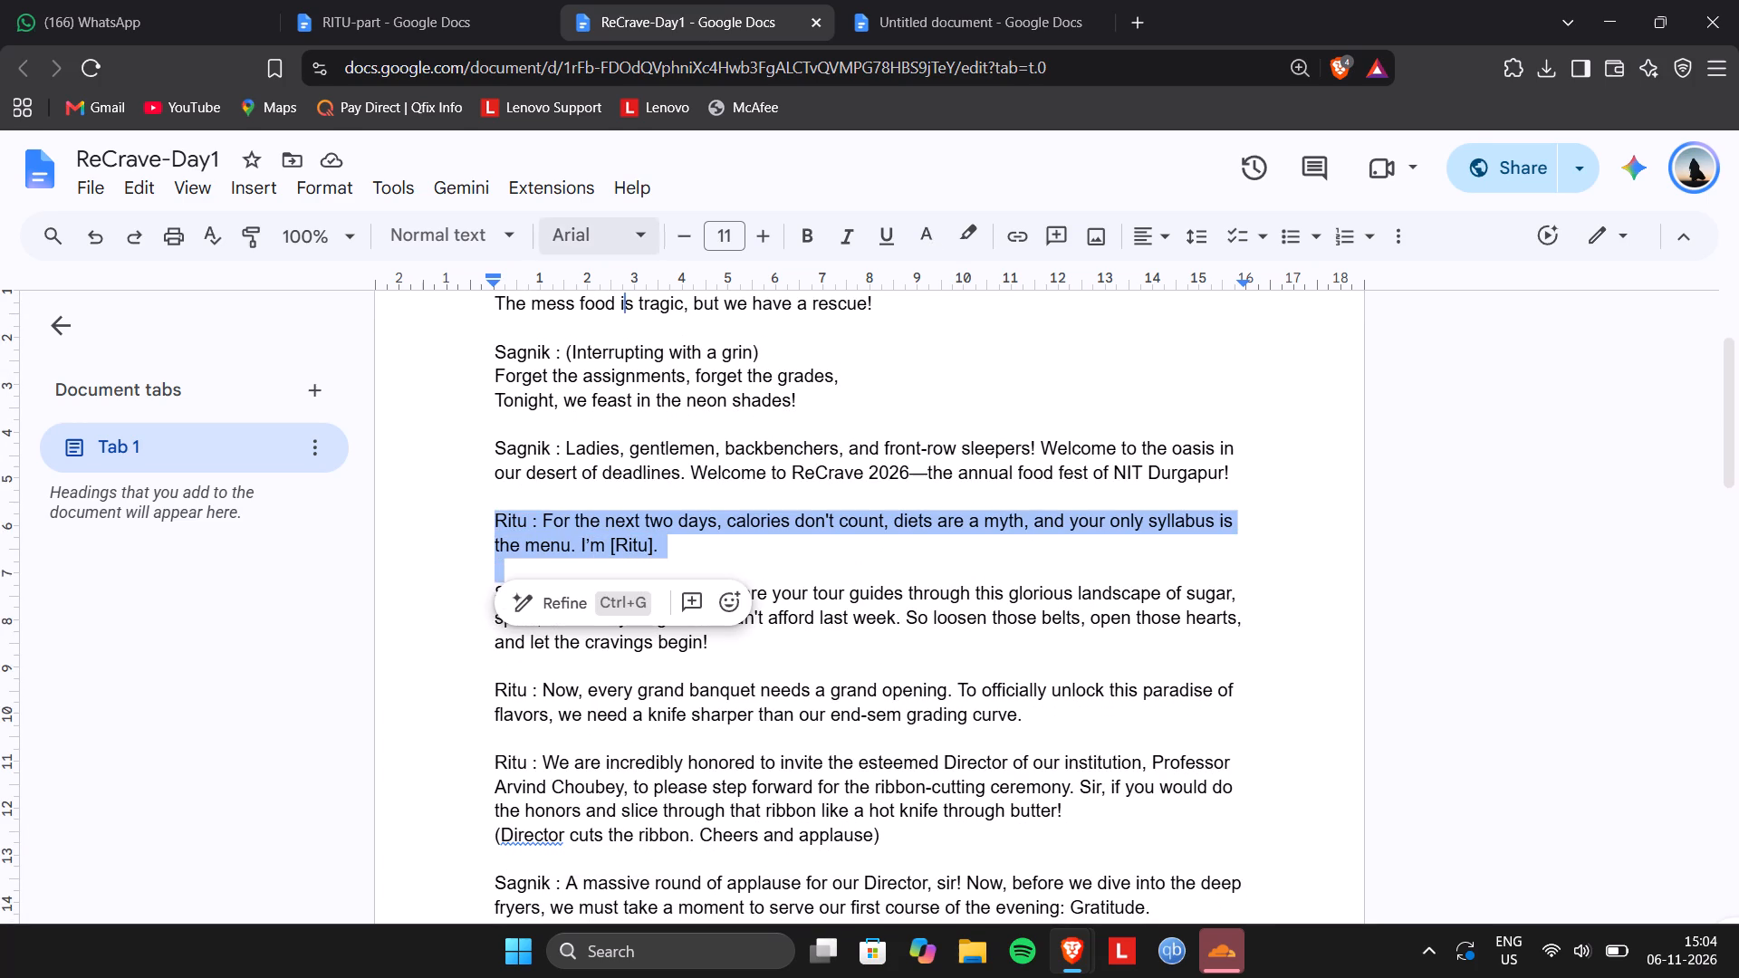
left_click_drag(741, 0, 986, 0)
left_click(986, 0)
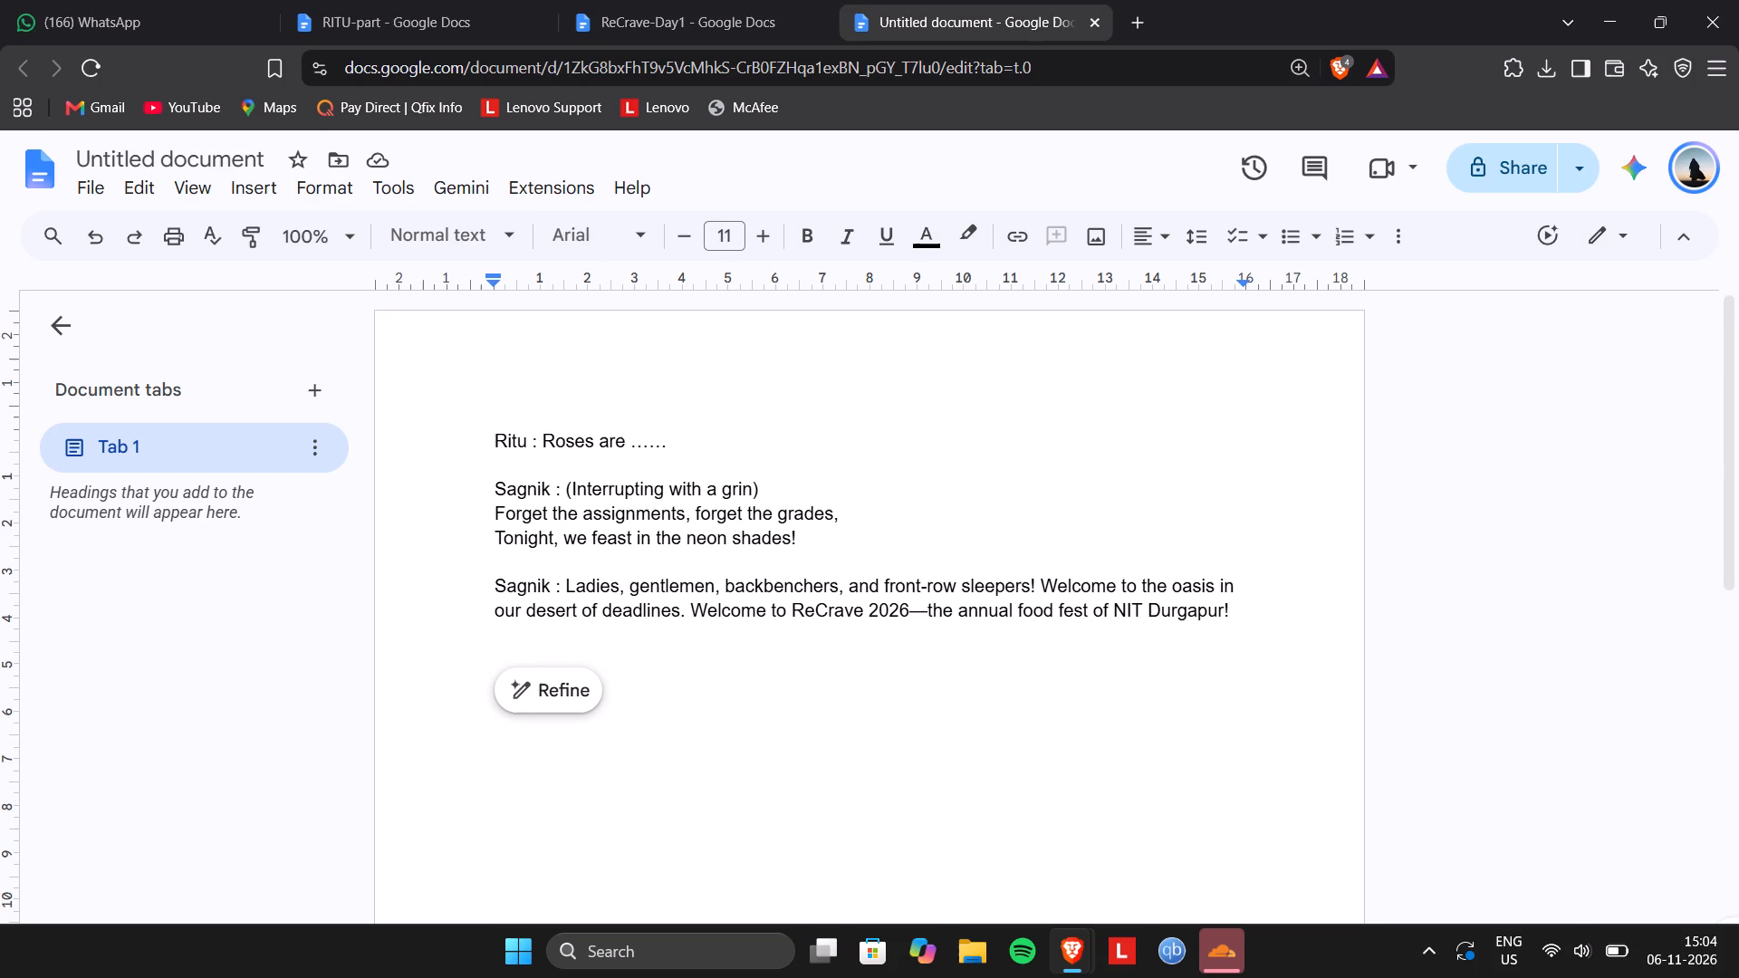
key("ctrl+v")
Condense Ritu's line to "For the next two ......." and start a new paragraph after a blank line.
left_click(659, 683)
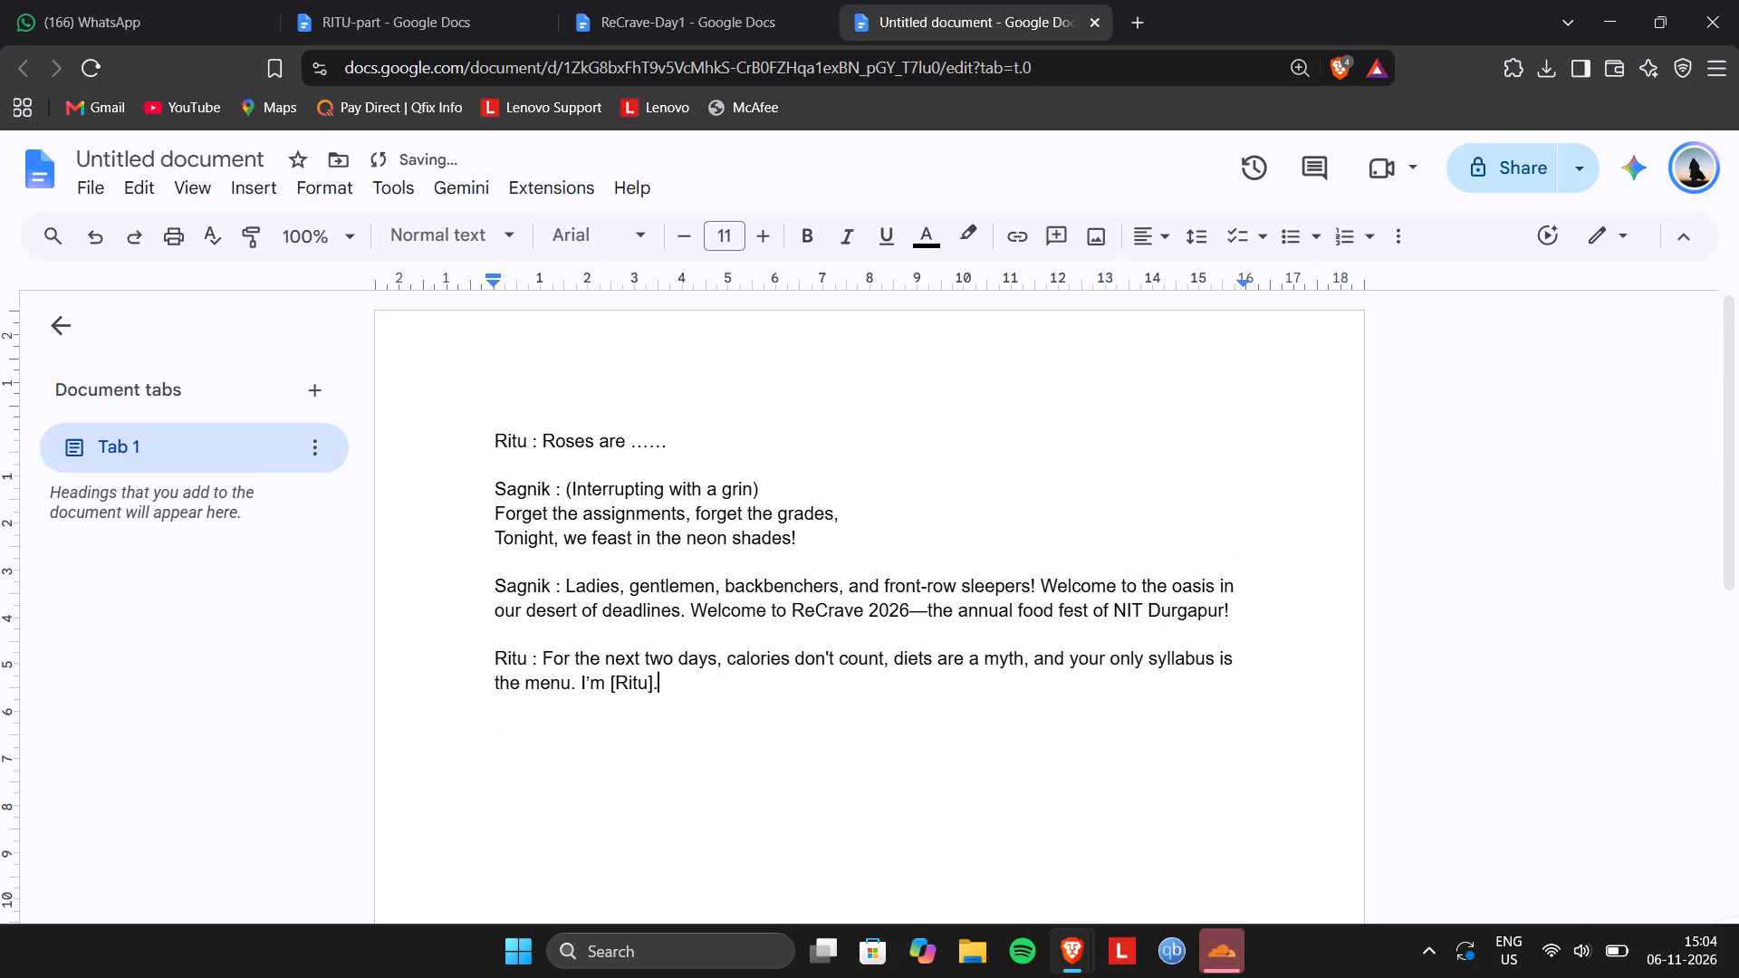
key("BackSpace")
key("BackSpace")
key("BackSpace")
key("BackSpace")
key("BackSpace")
key("BackSpace")
key("BackSpace")
key("BackSpace")
key("BackSpace")
key("BackSpace")
key("BackSpace")
key("BackSpace")
key("BackSpace")
key("BackSpace")
key("BackSpace")
key("BackSpace")
key("BackSpace")
key("BackSpace")
key("BackSpace")
key("BackSpace")
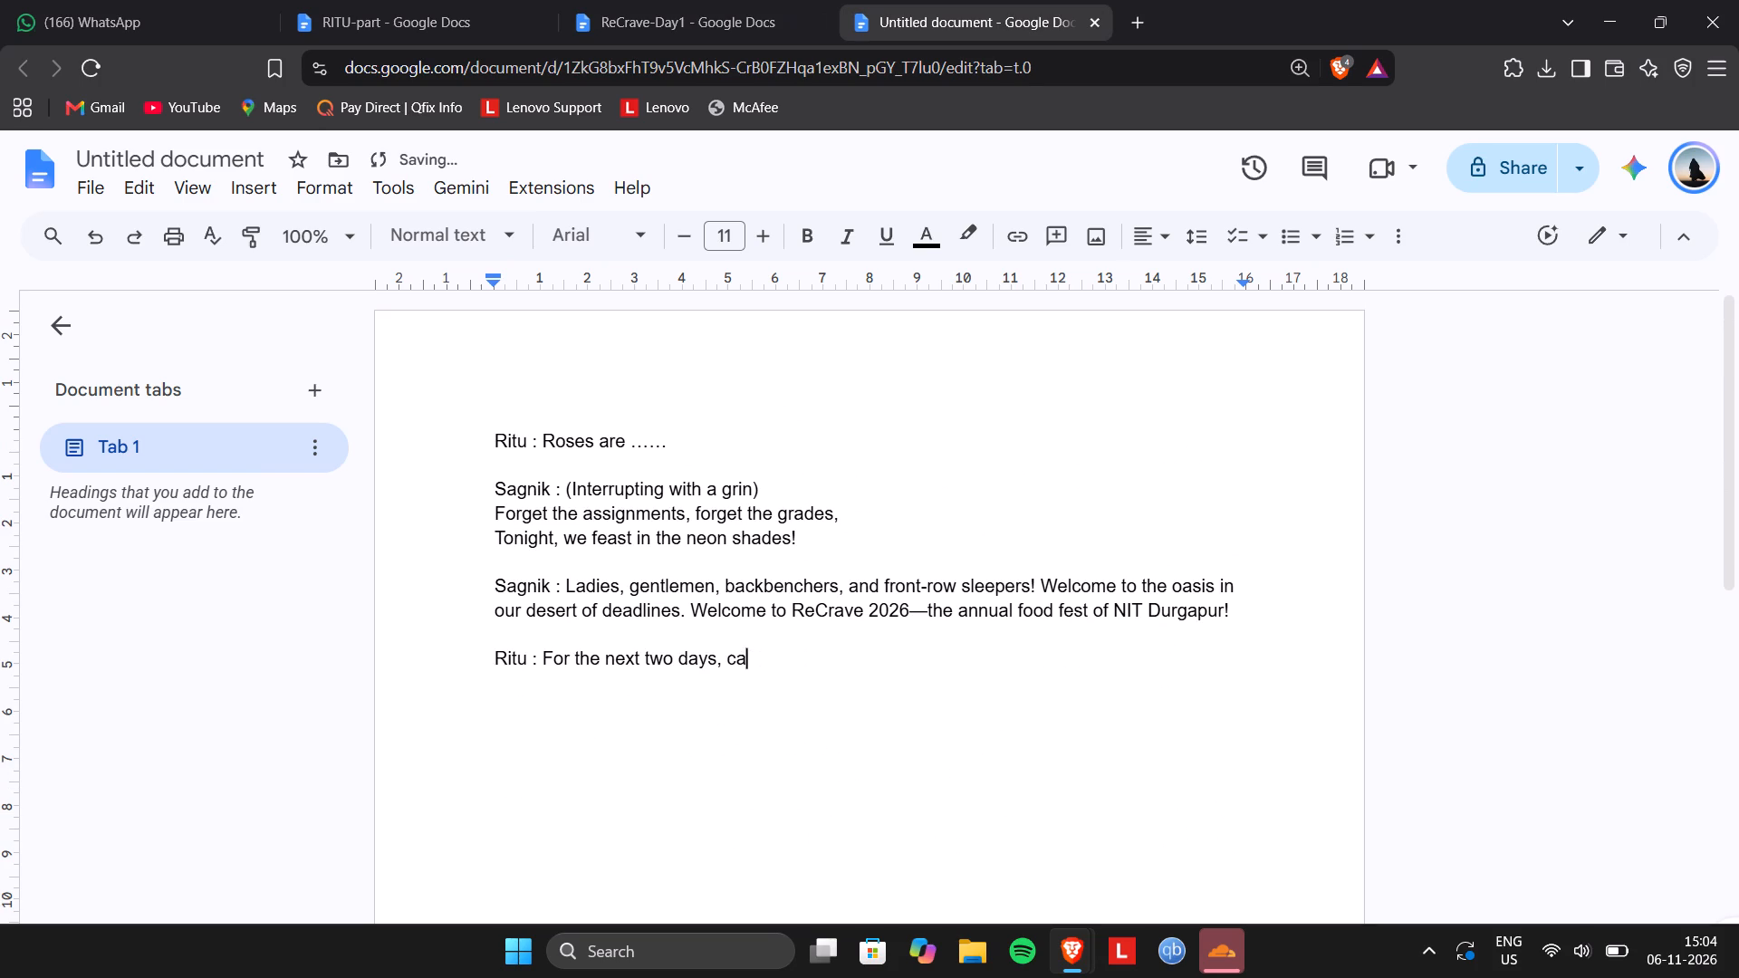
key("BackSpace")
key("BackSpace")
type(".......")
key("Return")
key("Return")
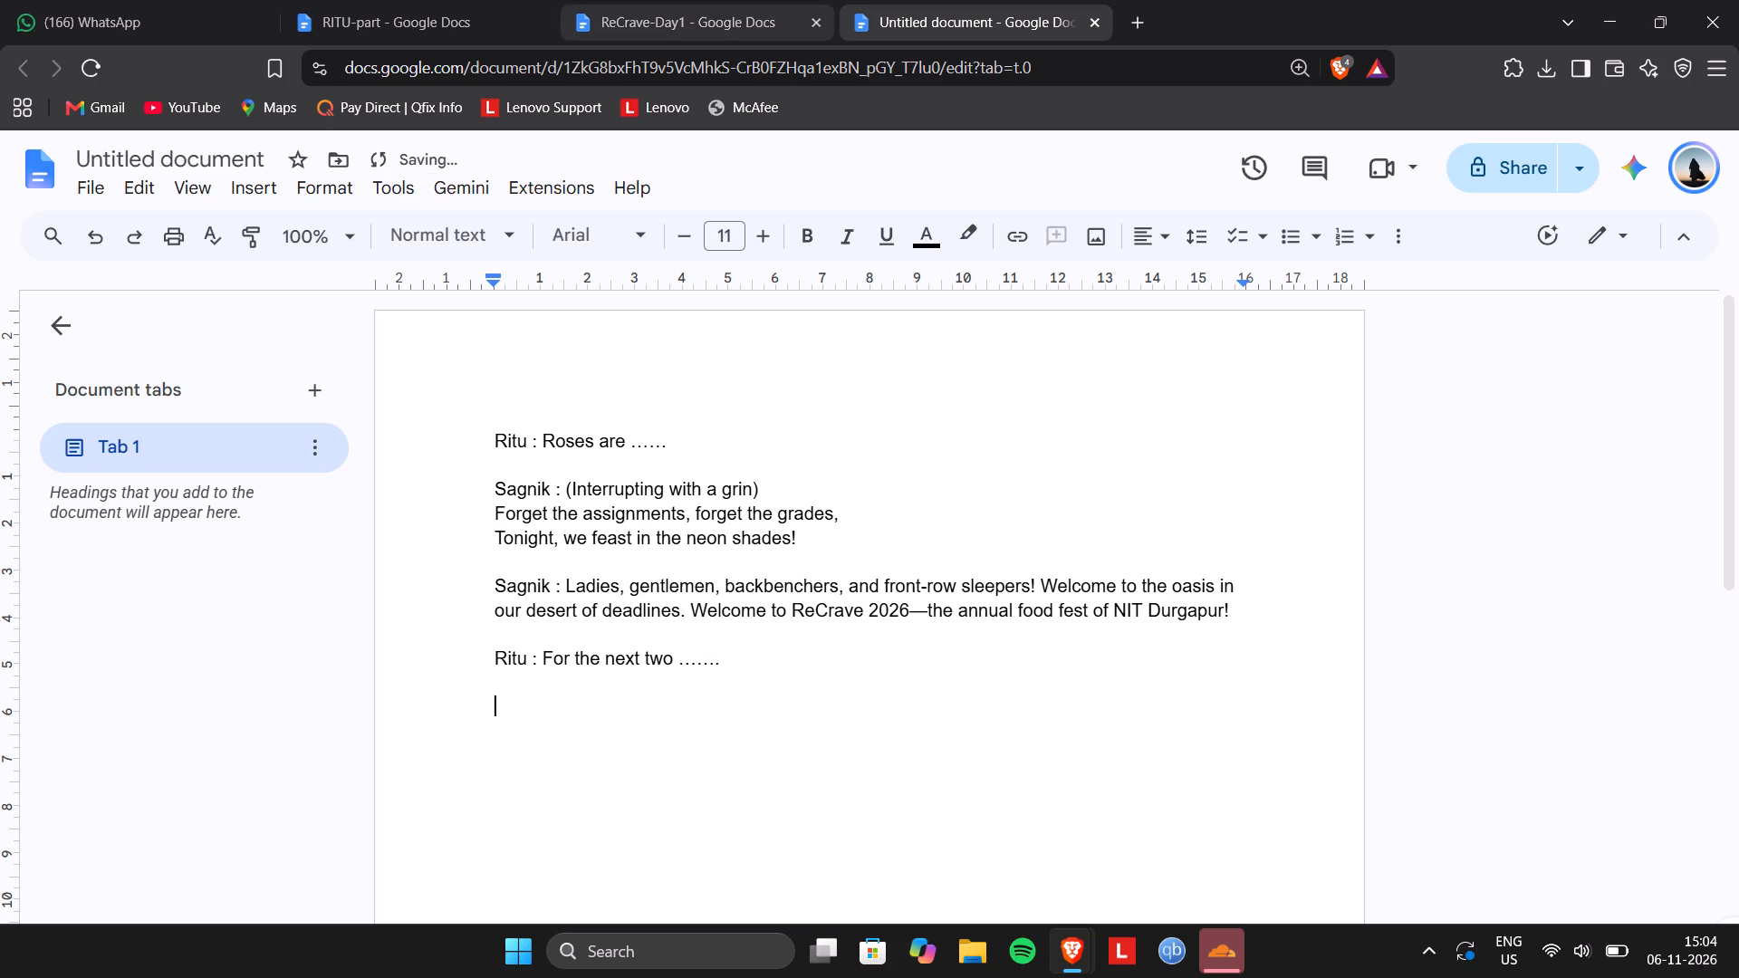
Undo the accidental move of Ritu's "For the next two days" line into the opening verse of ReCrave-Day1.
left_click(652, 1)
left_click(700, 754)
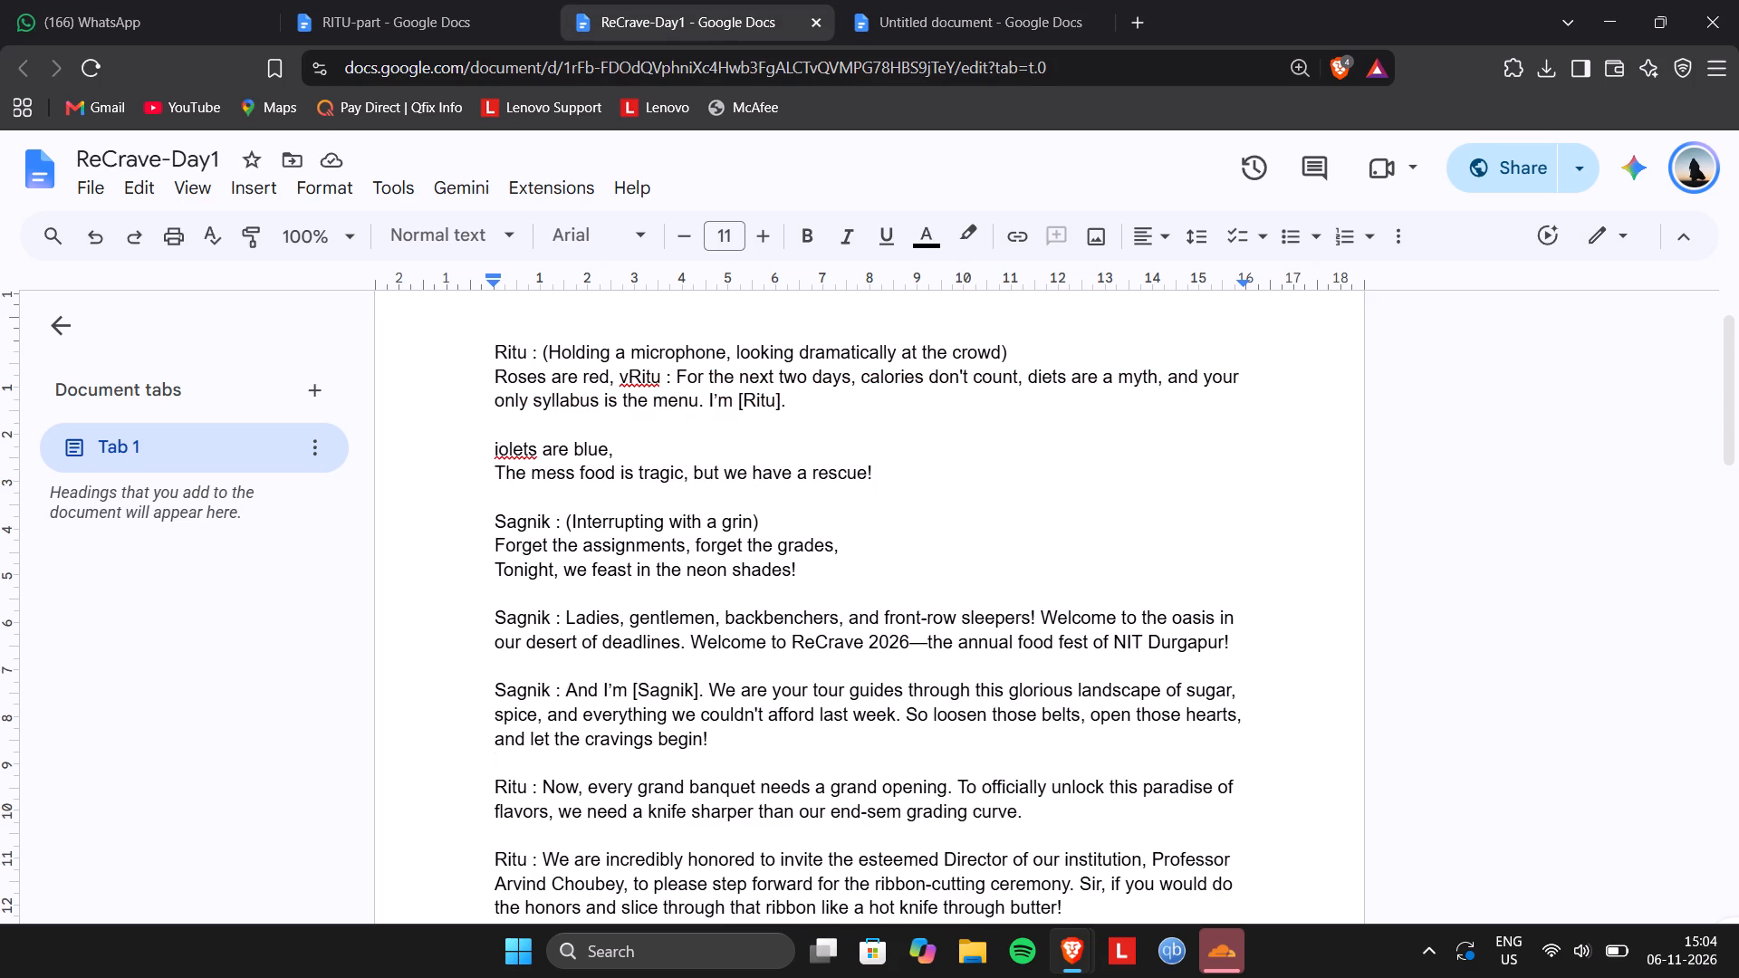
scroll(636, 528, "up", 1)
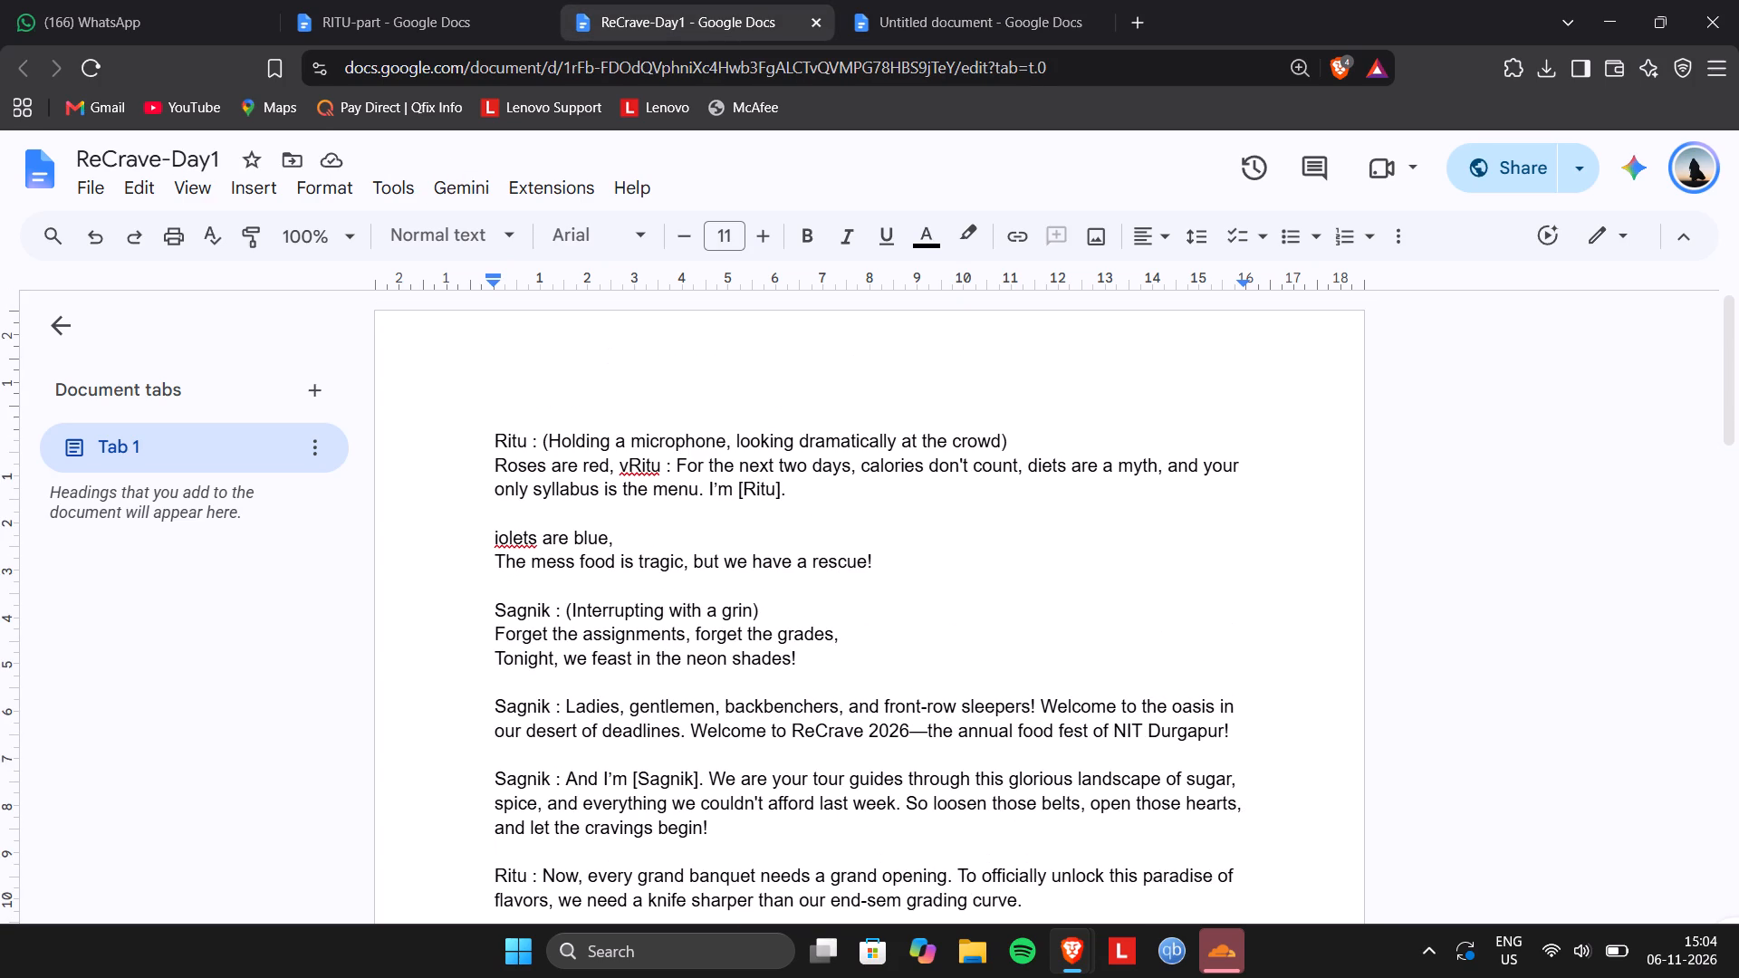
scroll(636, 528, "up", 1)
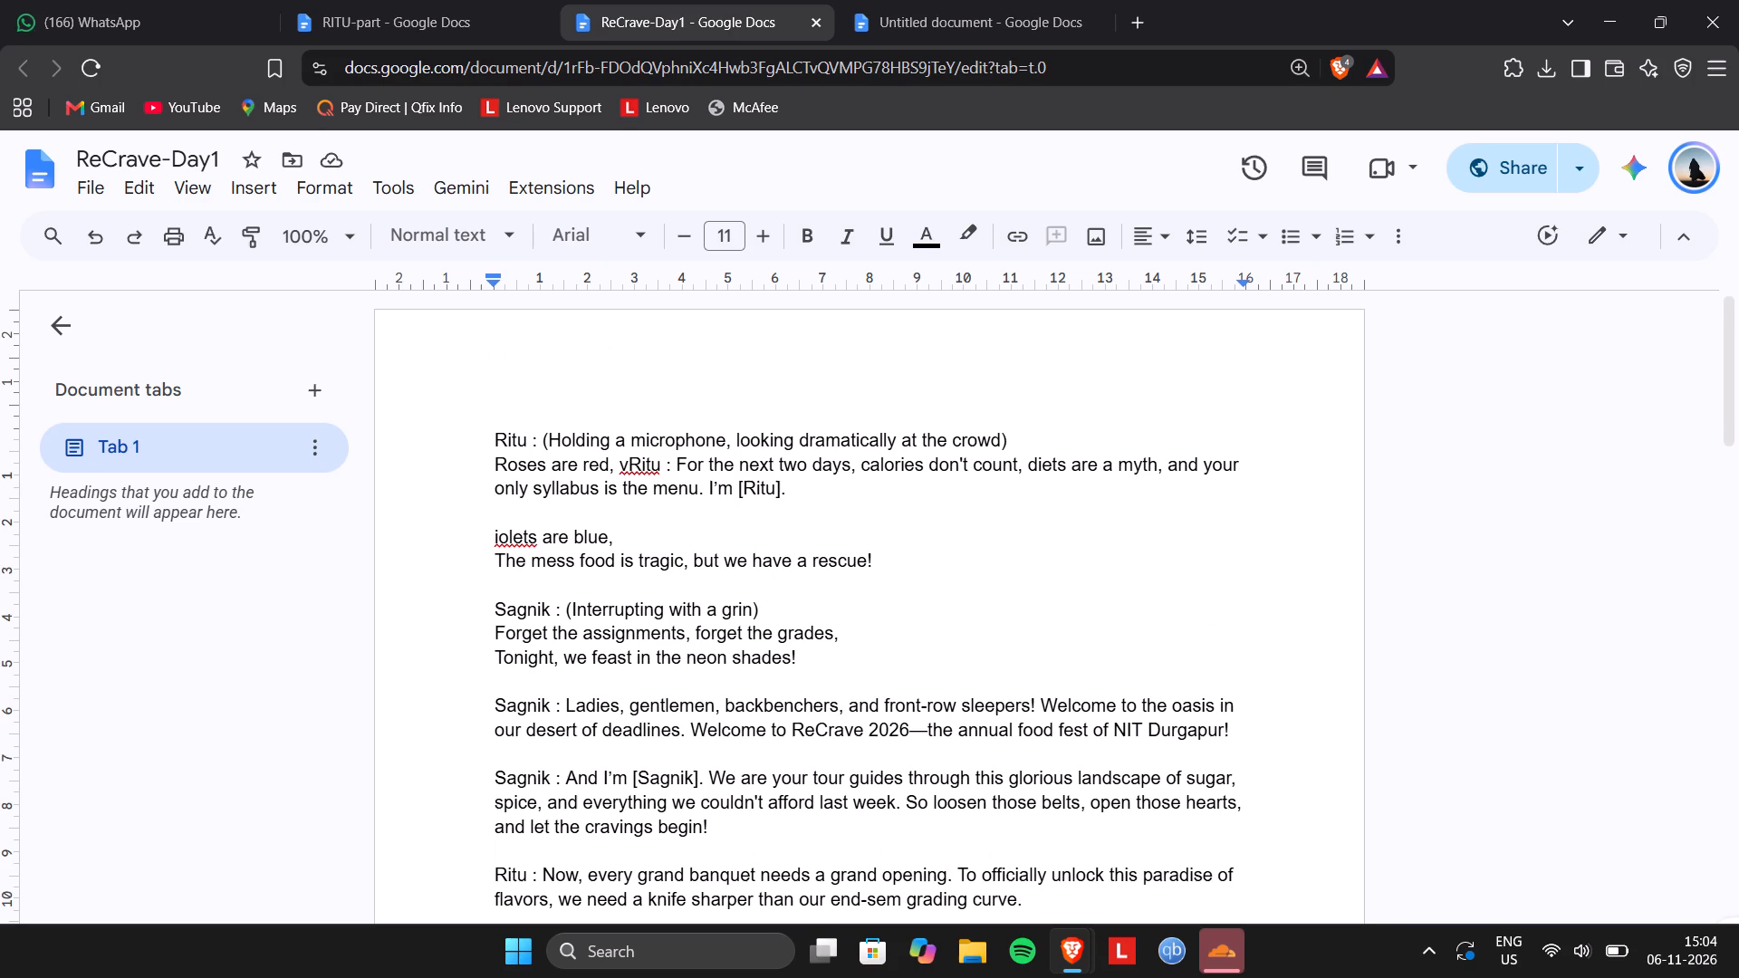
key("ctrl+z")
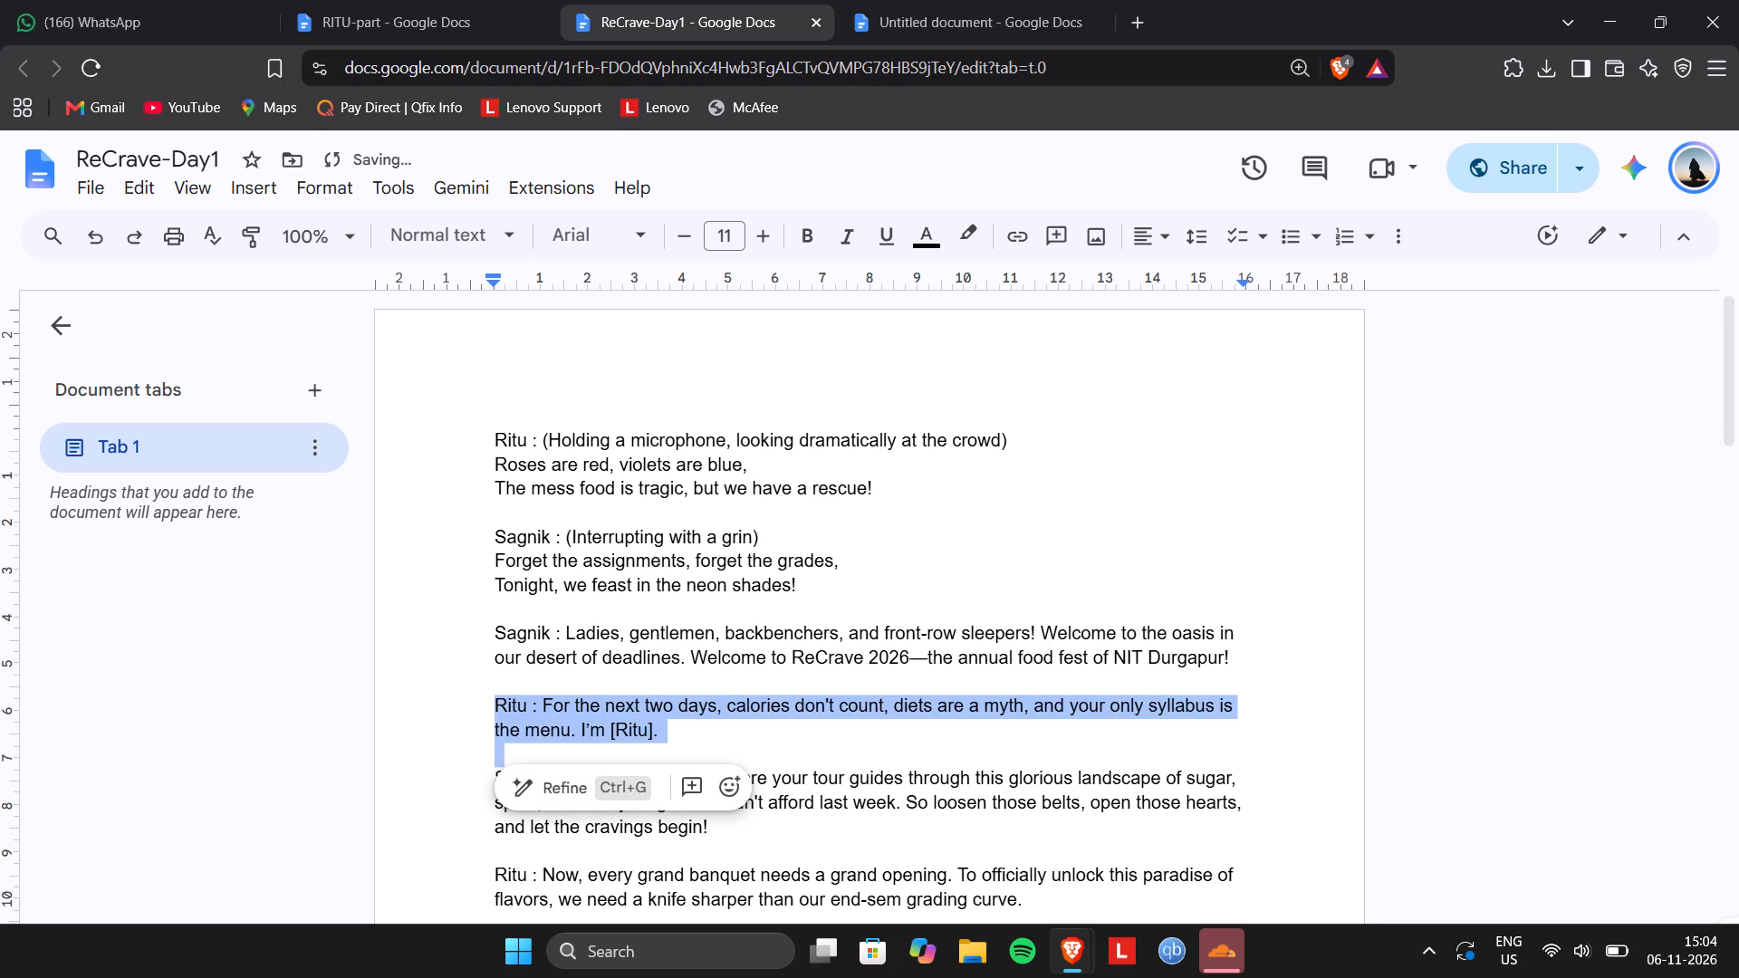
Copy Sagnik's paragraph "And I'm [Sagnik]" through "let the cravings begin!" from ReCrave-Day1 to the end of the untitled document.
left_click(912, 769)
scroll(912, 769, "down", 3)
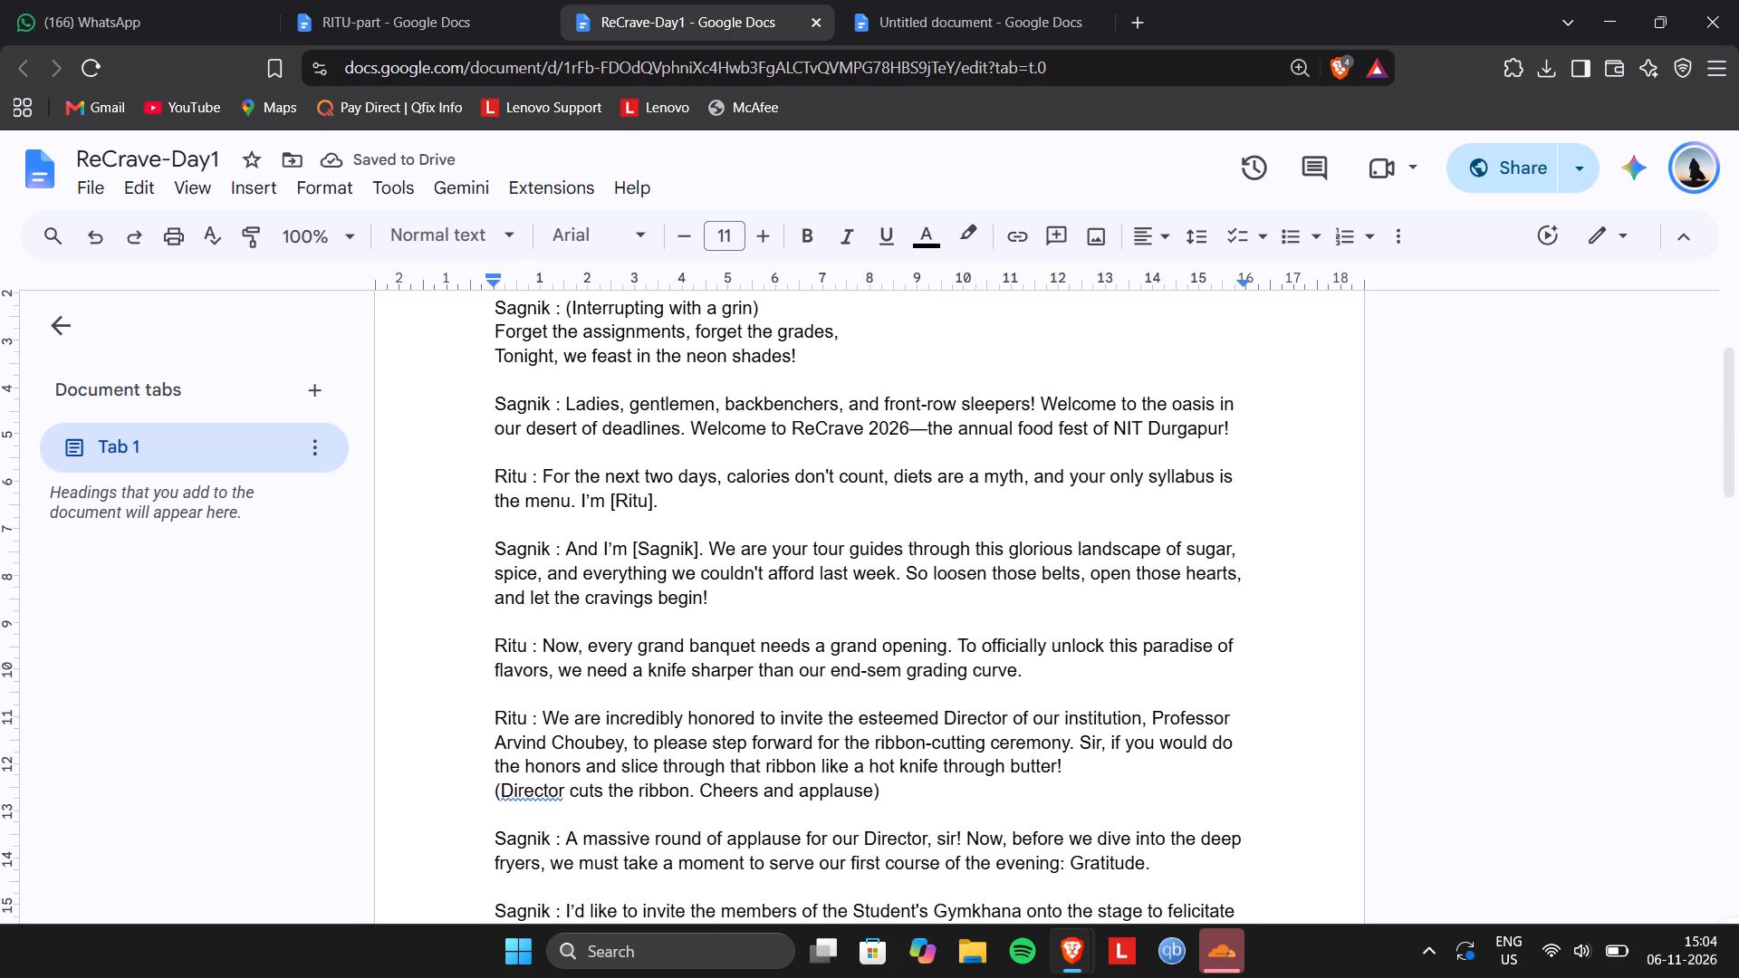
left_click_drag(499, 545, 709, 611)
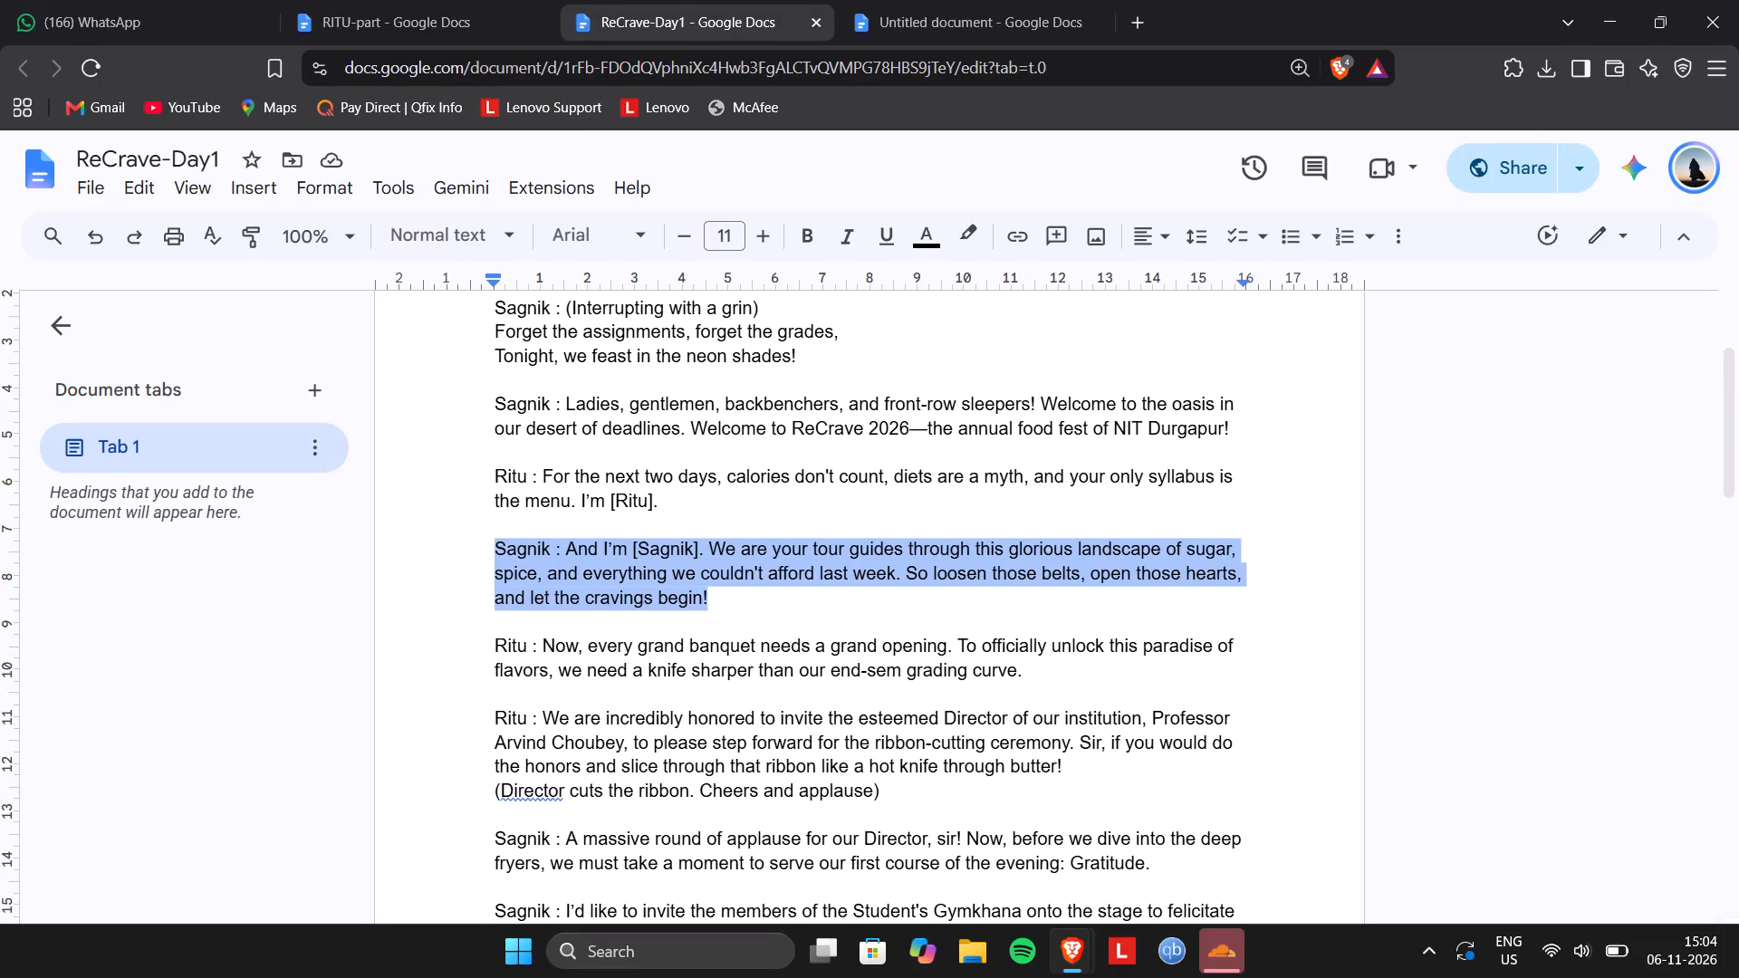
left_click_drag(709, 611, 735, 617)
key("ctrl+c")
left_click(890, 662)
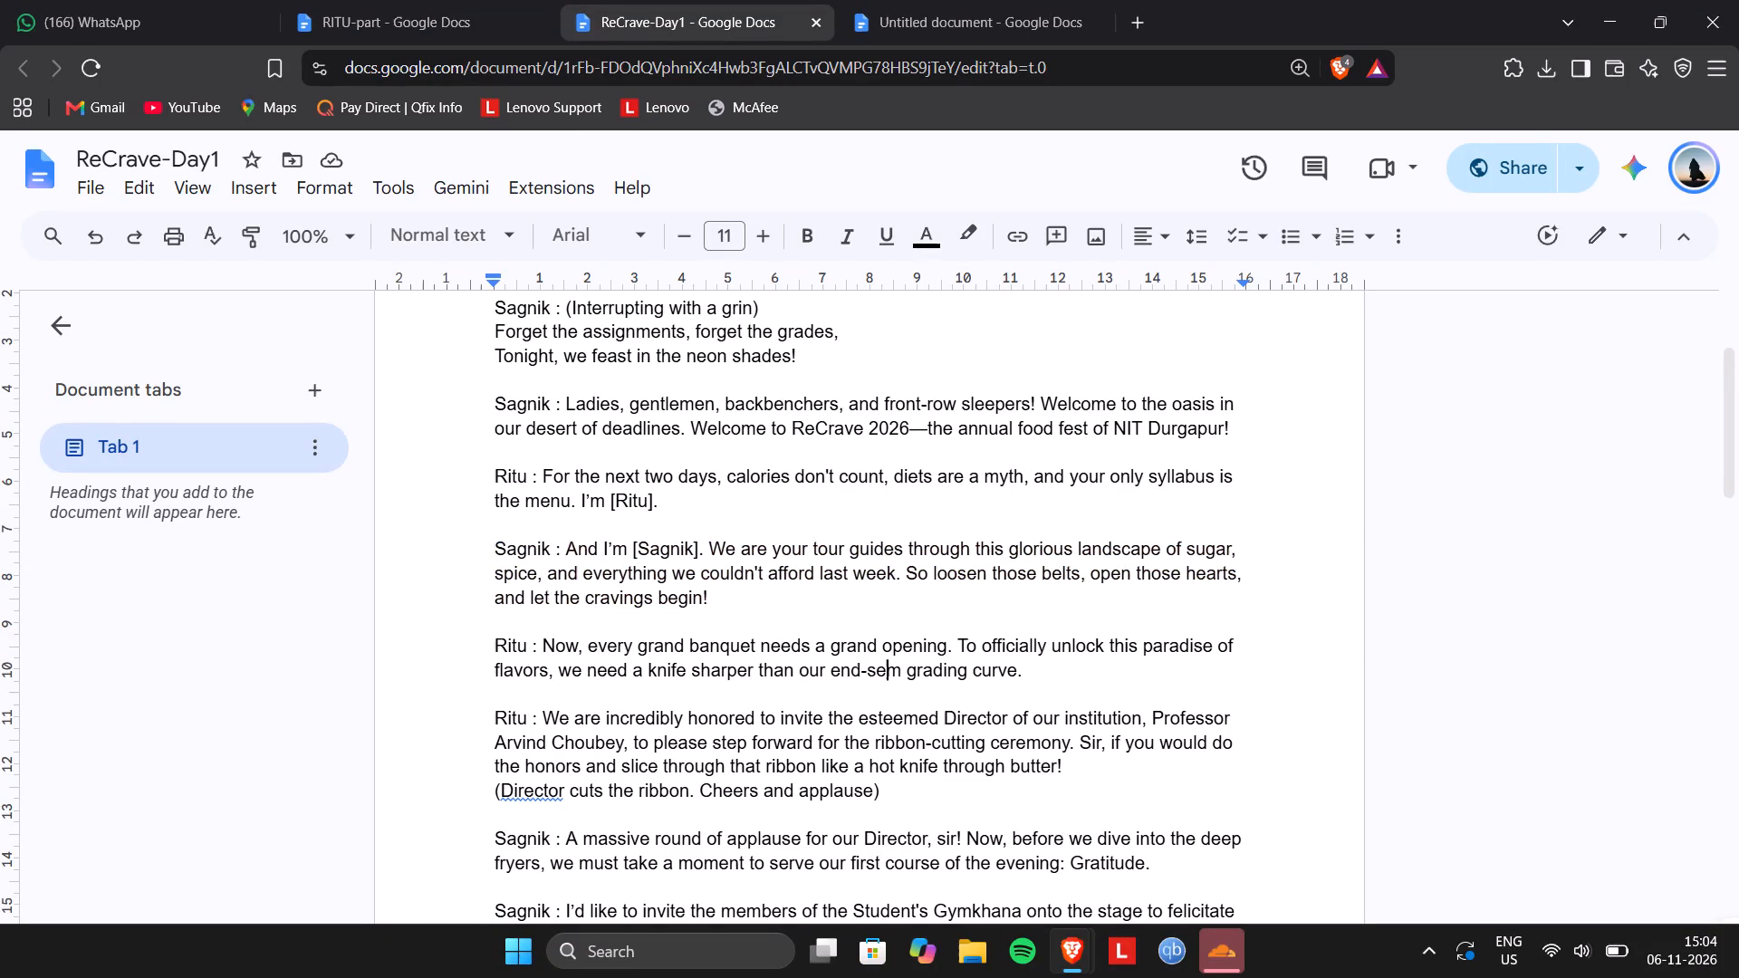
left_click(1000, 0)
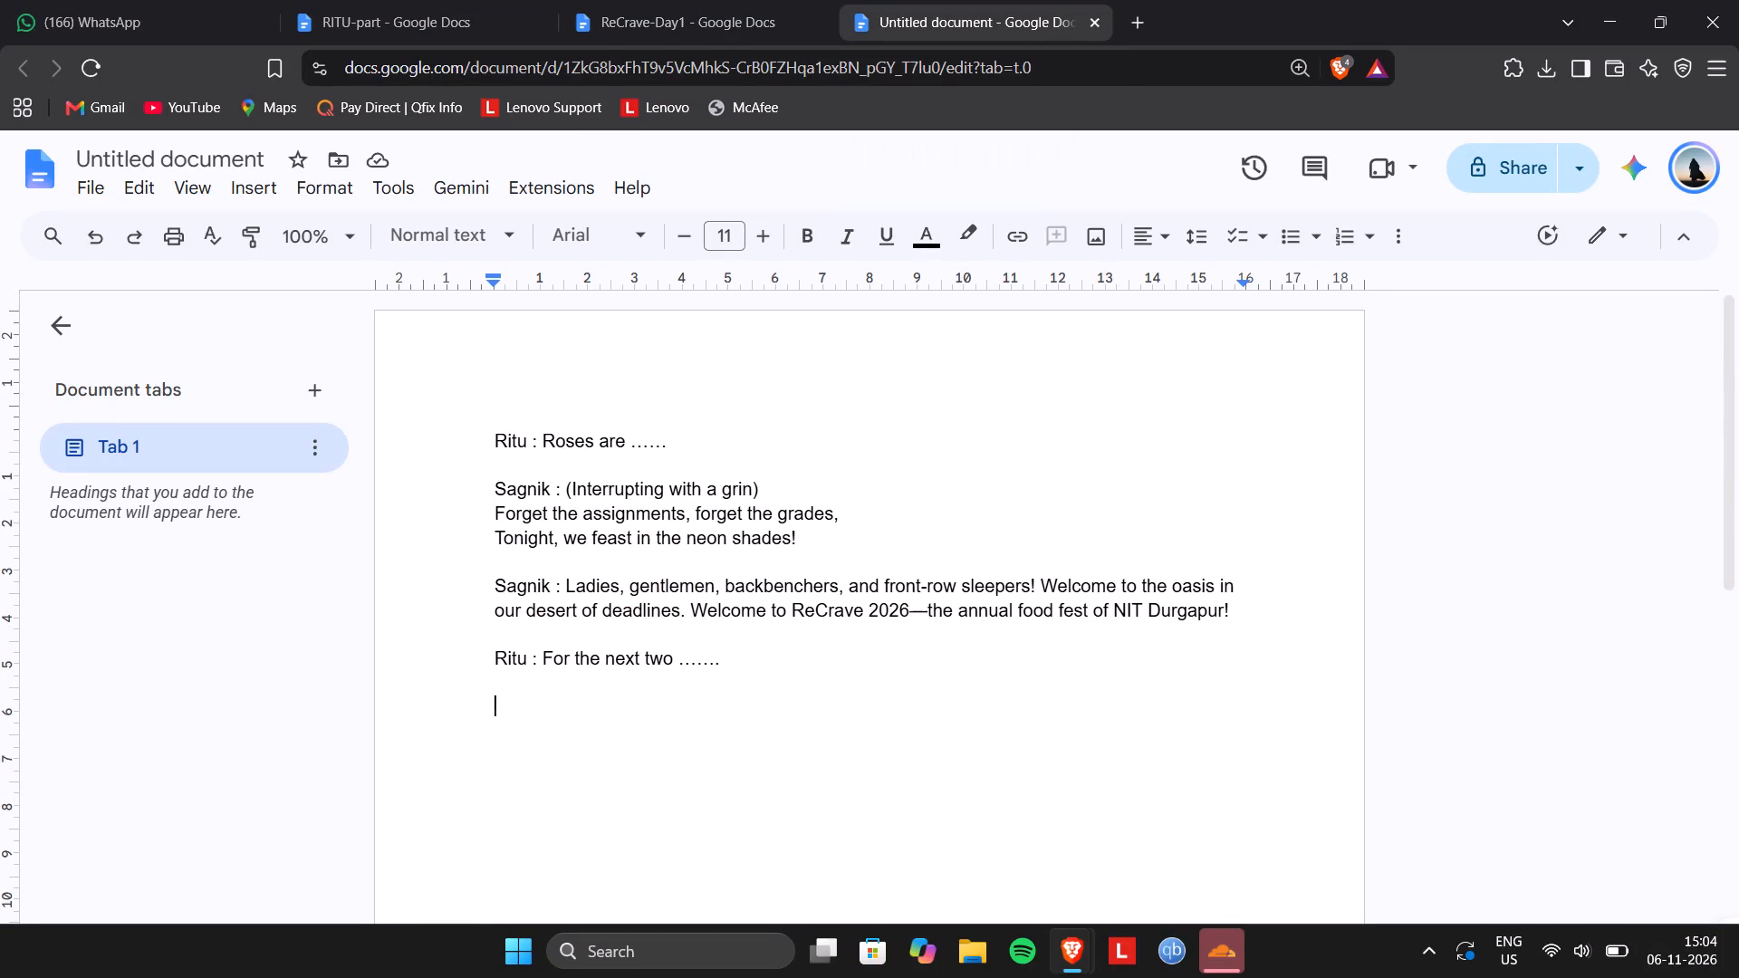
key("ctrl+v")
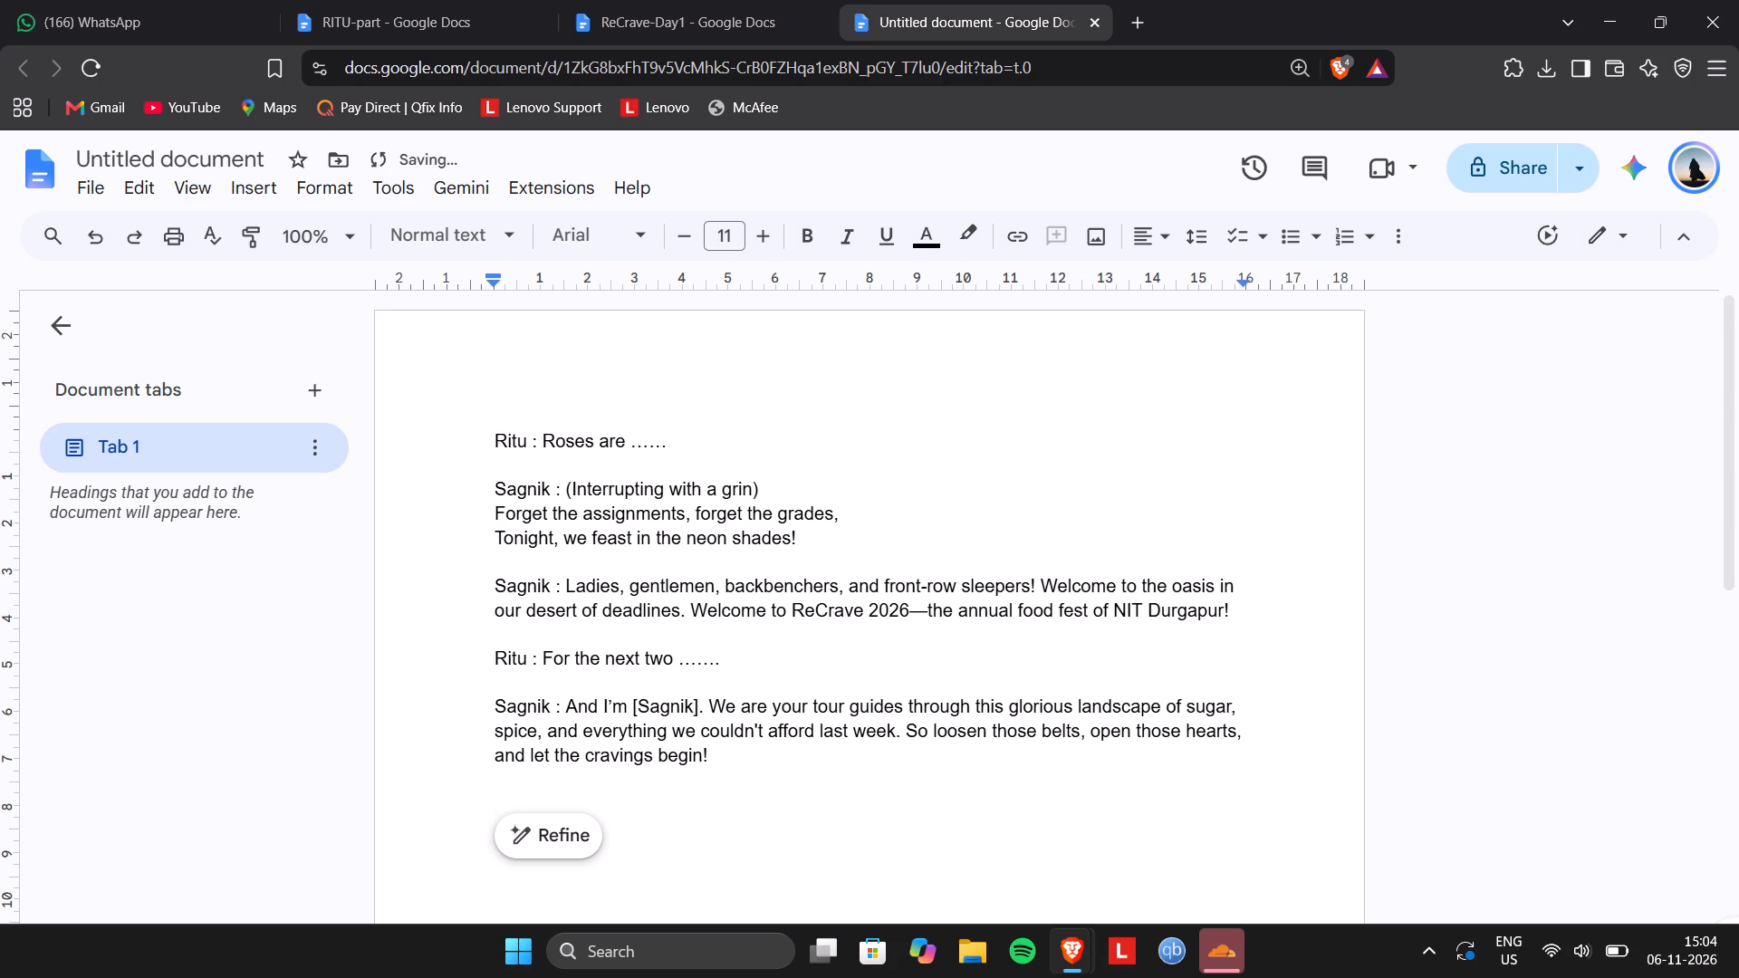
Copy Ritu's line "Now, every grand banquet" through "end-sem grading curve." from ReCrave-Day1 to the end of the untitled document.
left_click(706, 0)
scroll(655, 603, "down", 1)
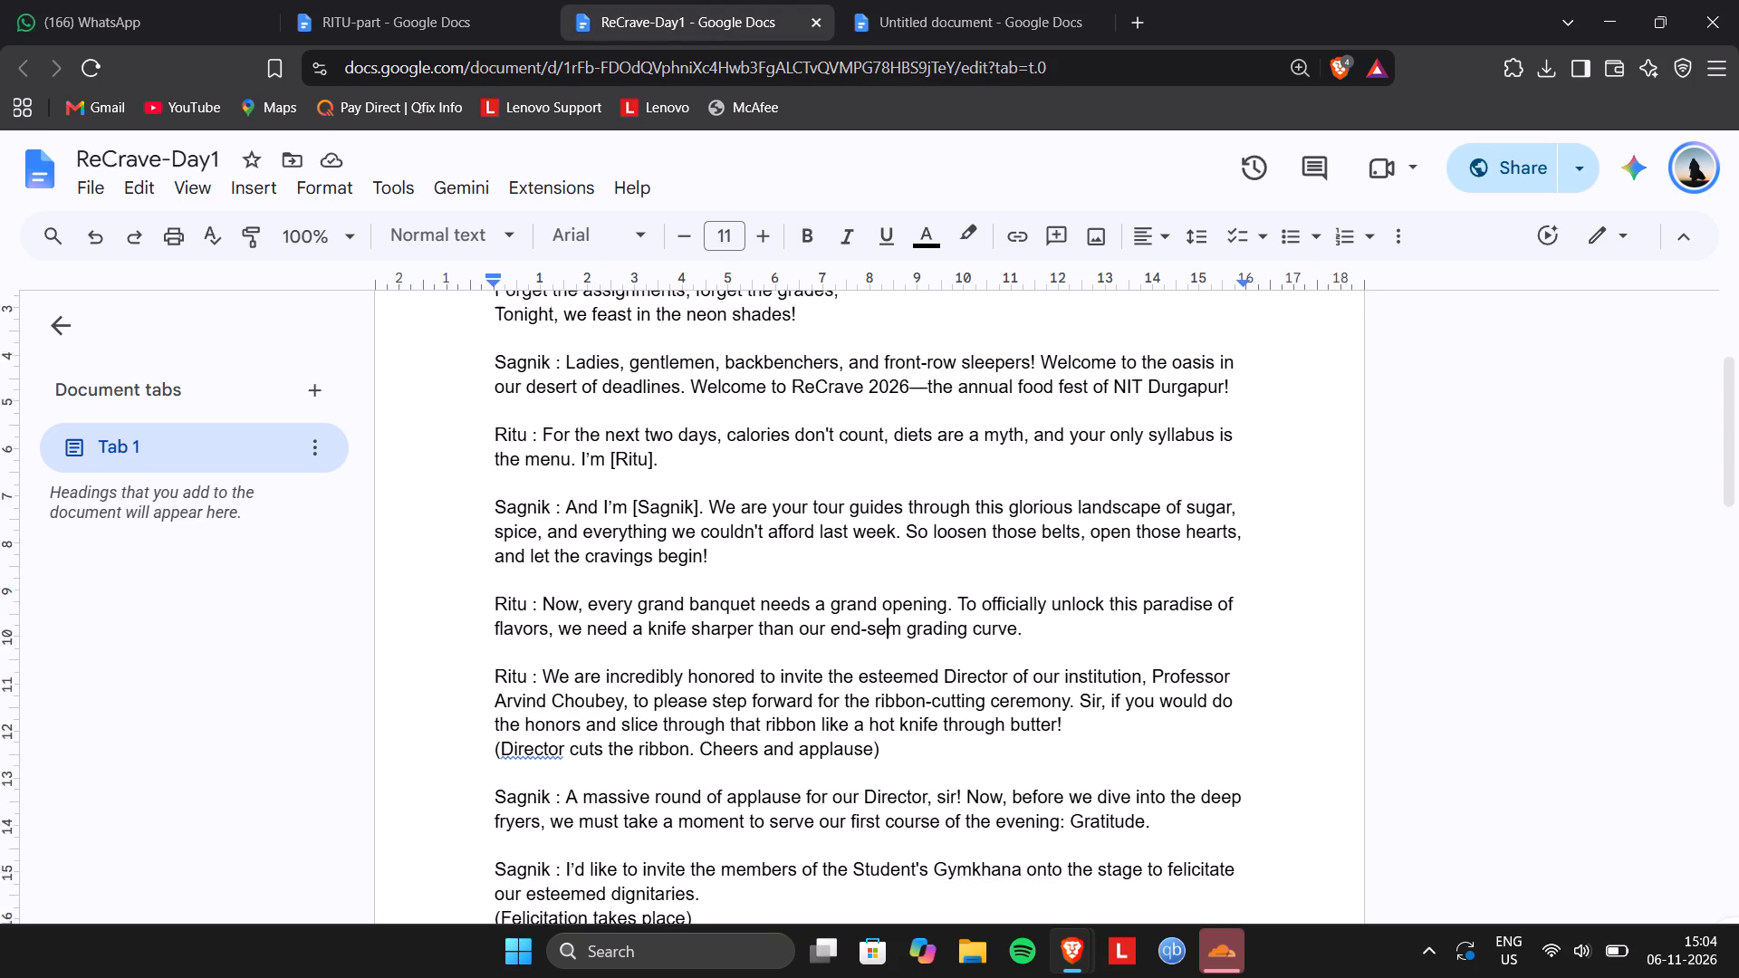
scroll(655, 603, "down", 1)
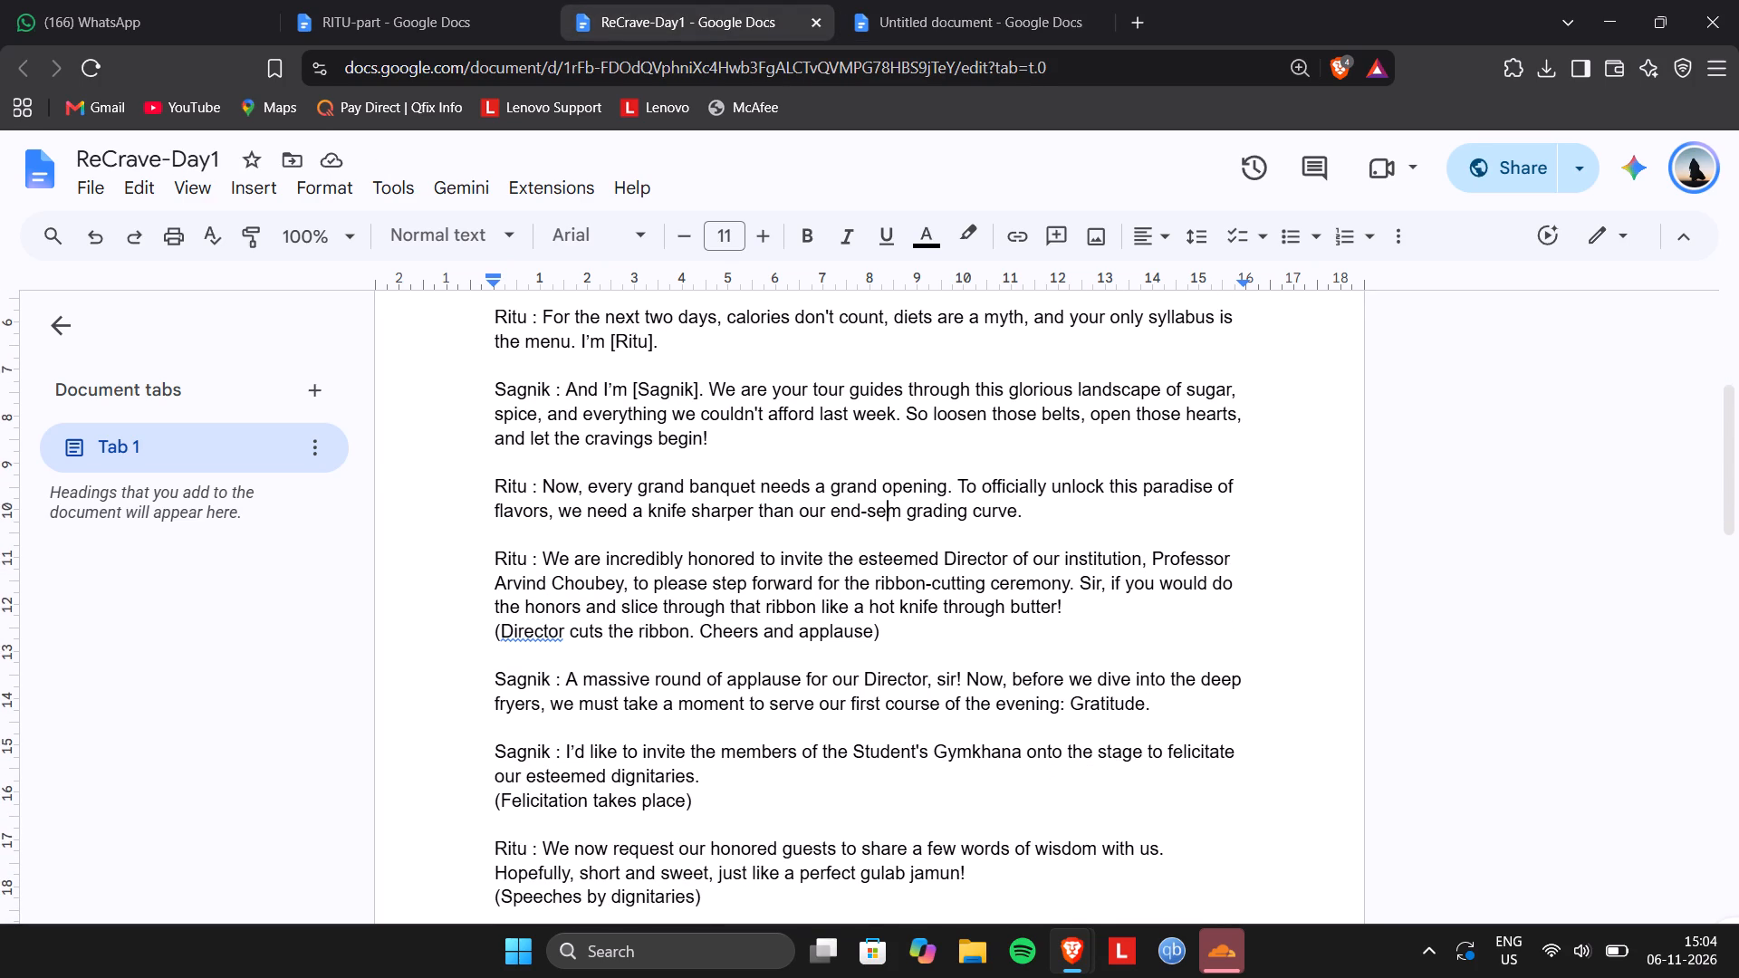
left_click_drag(496, 480, 1059, 510)
key("ctrl+c")
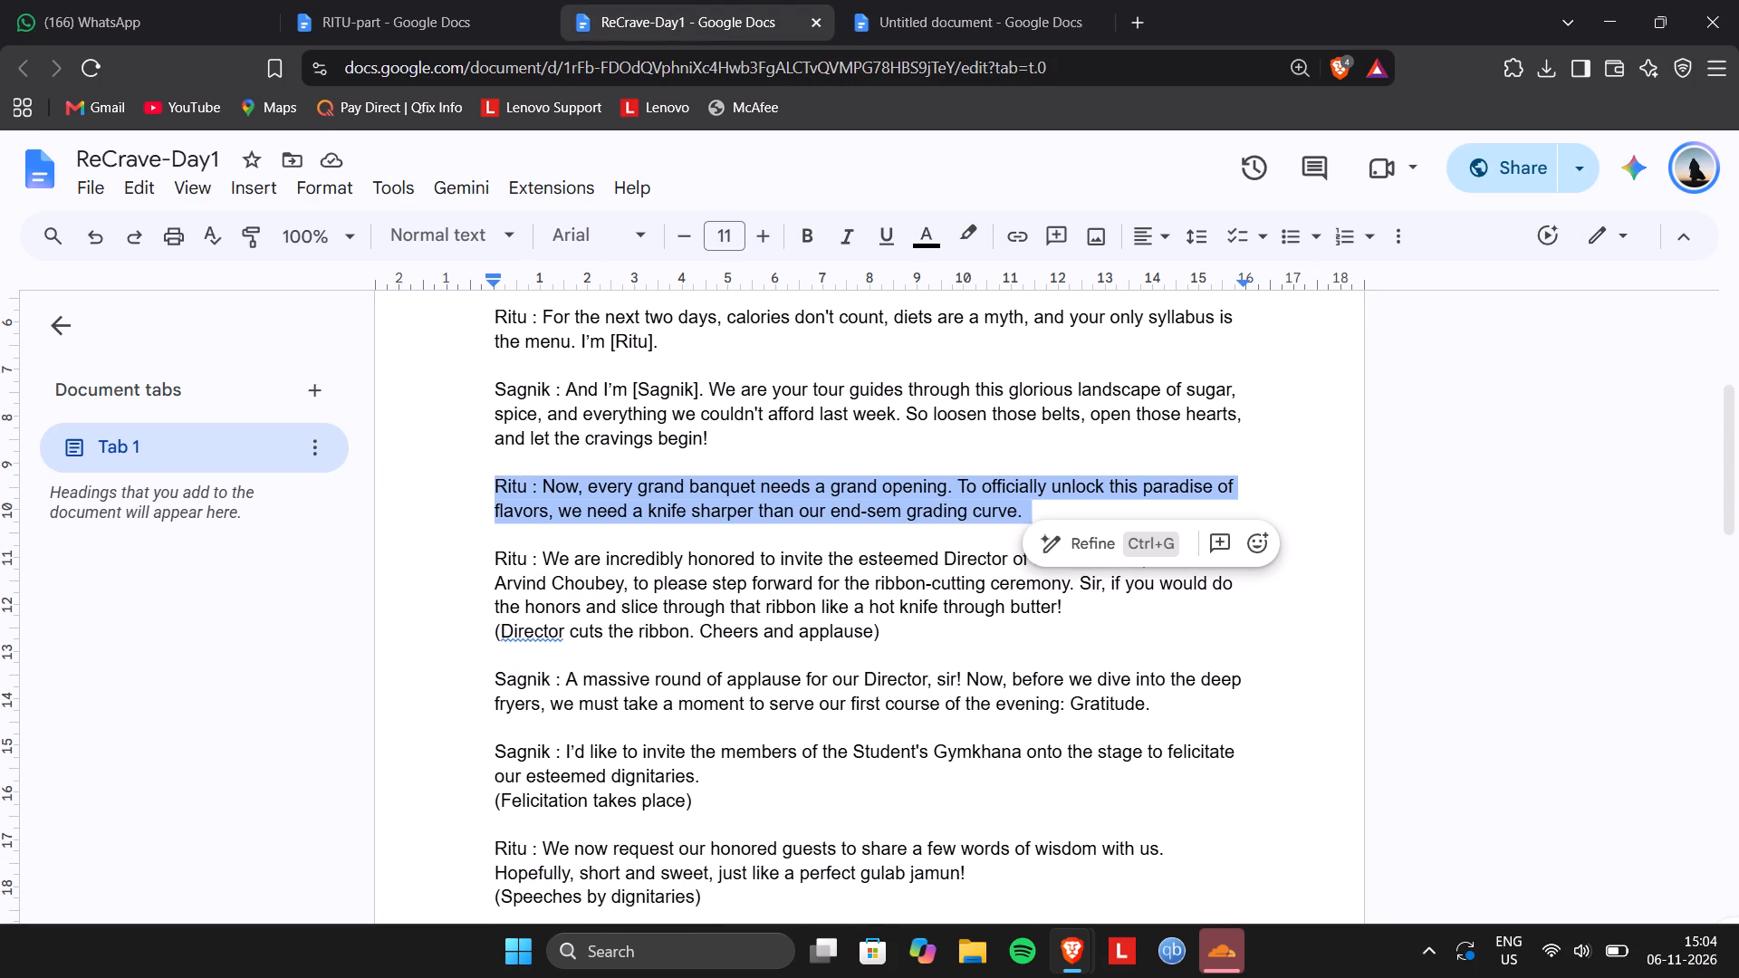
left_click(1013, 0)
key("ctrl+v")
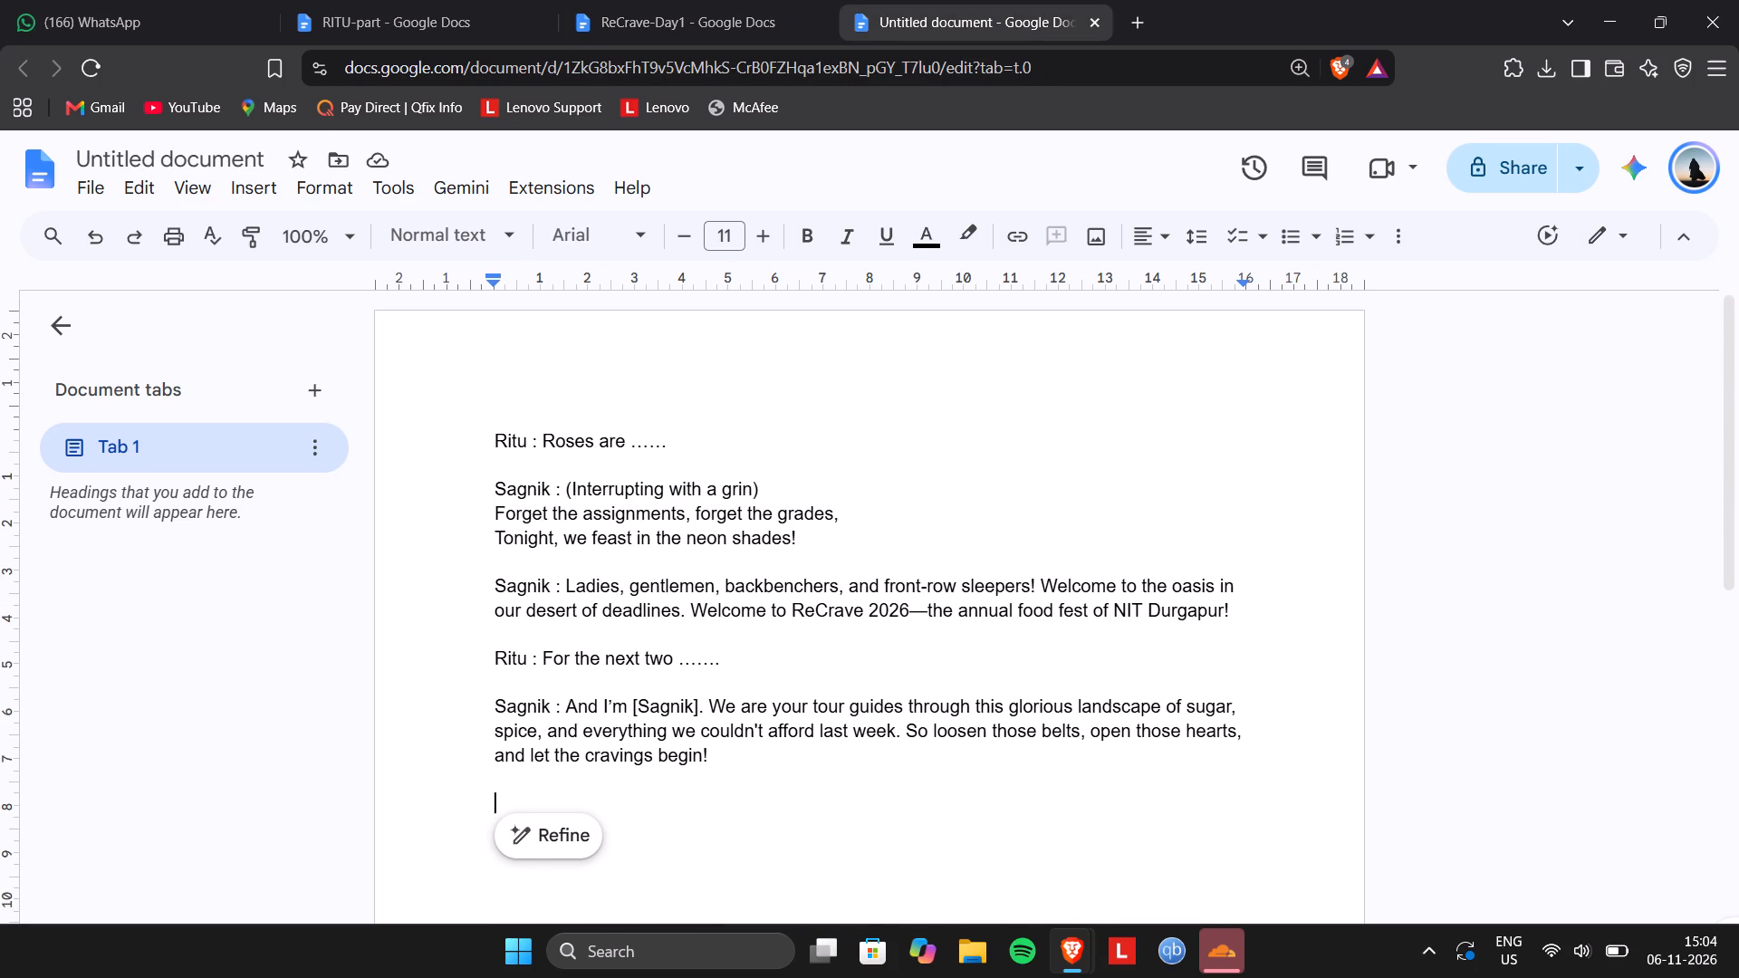
Condense Ritu's line to "Now, every grand banquet needs a......." and start a new paragraph after a blank line.
scroll(998, 503, "down", 3)
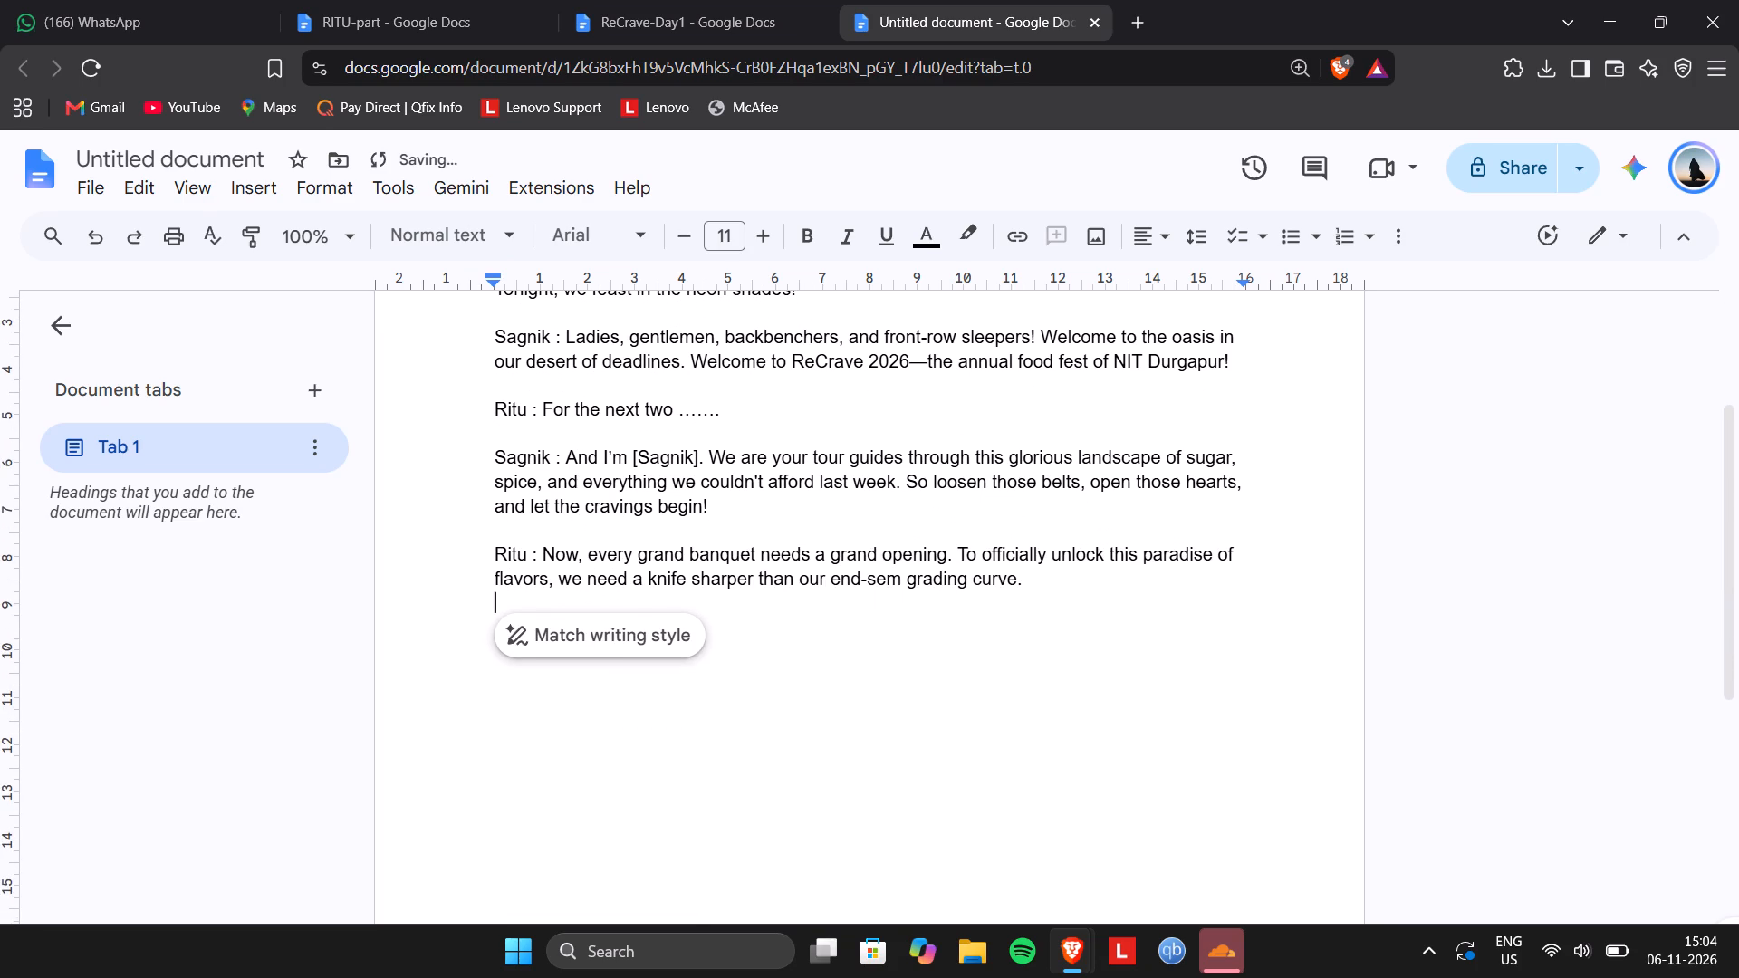
left_click_drag(1034, 579, 619, 587)
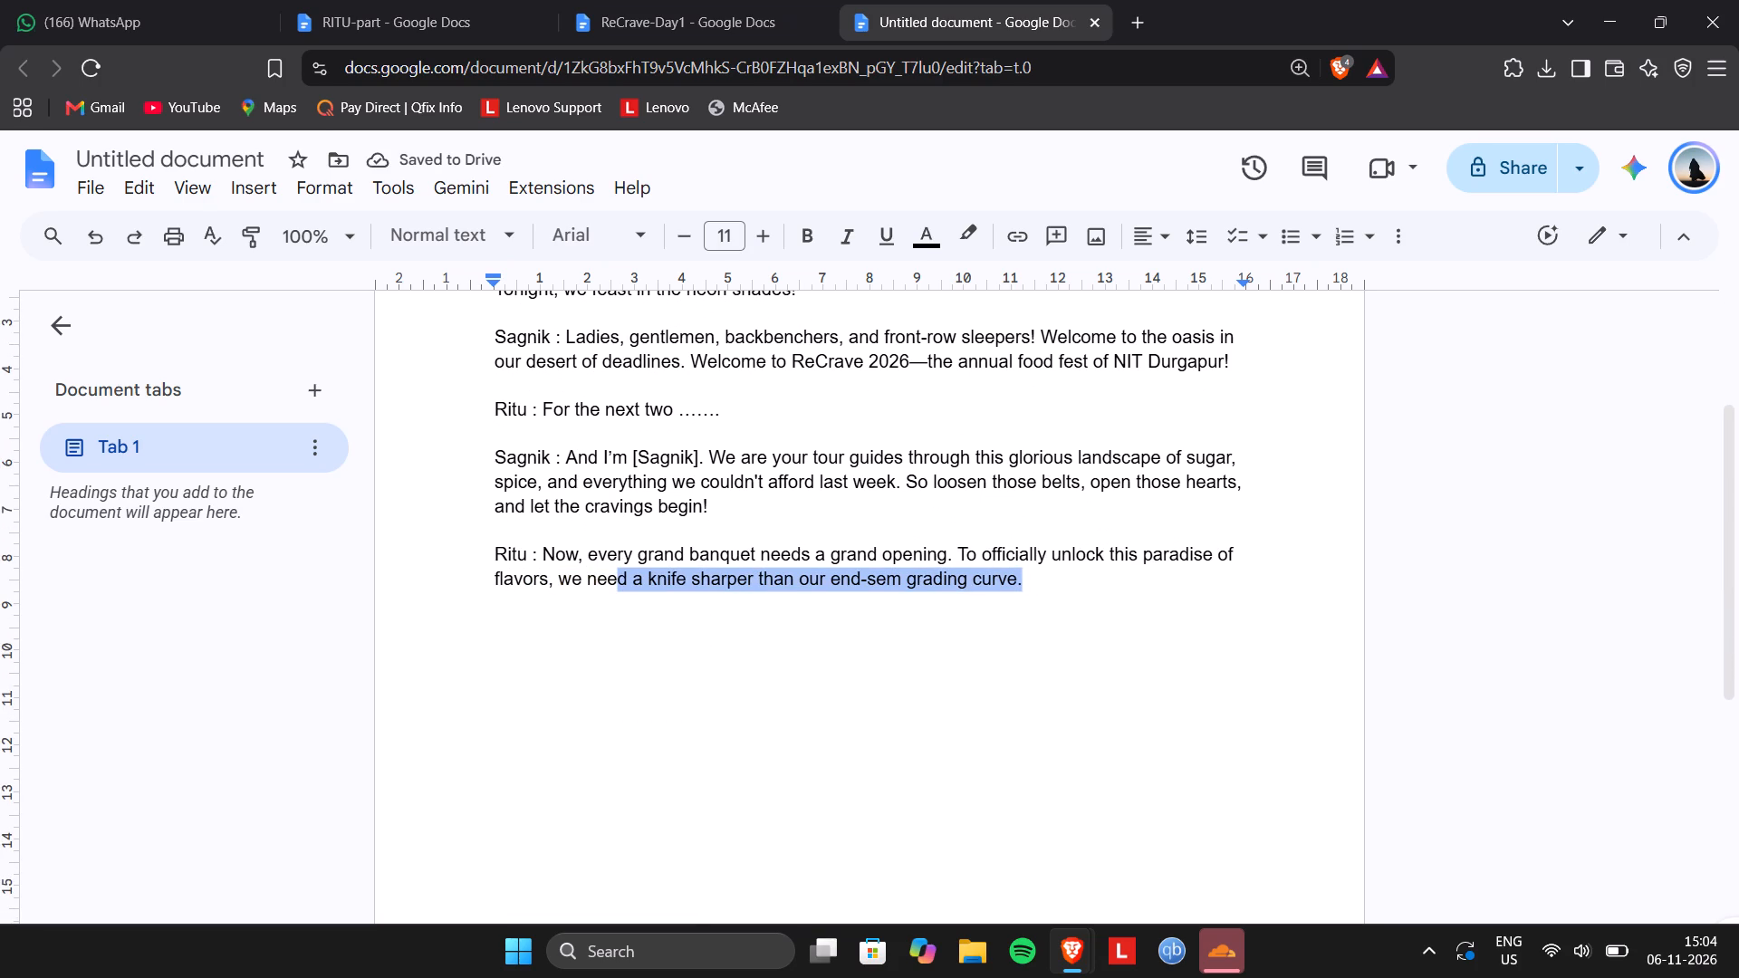
left_click_drag(619, 587, 620, 587)
key("BackSpace")
key("BackSpace")
key("BackSpace")
key("BackSpace")
key("BackSpace")
key("BackSpace")
key("BackSpace")
key("BackSpace")
key("BackSpace")
key("BackSpace")
key("BackSpace")
key("BackSpace")
key("BackSpace")
key("BackSpace")
key("BackSpace")
key("BackSpace")
key("BackSpace")
key("BackSpace")
key("BackSpace")
key("BackSpace")
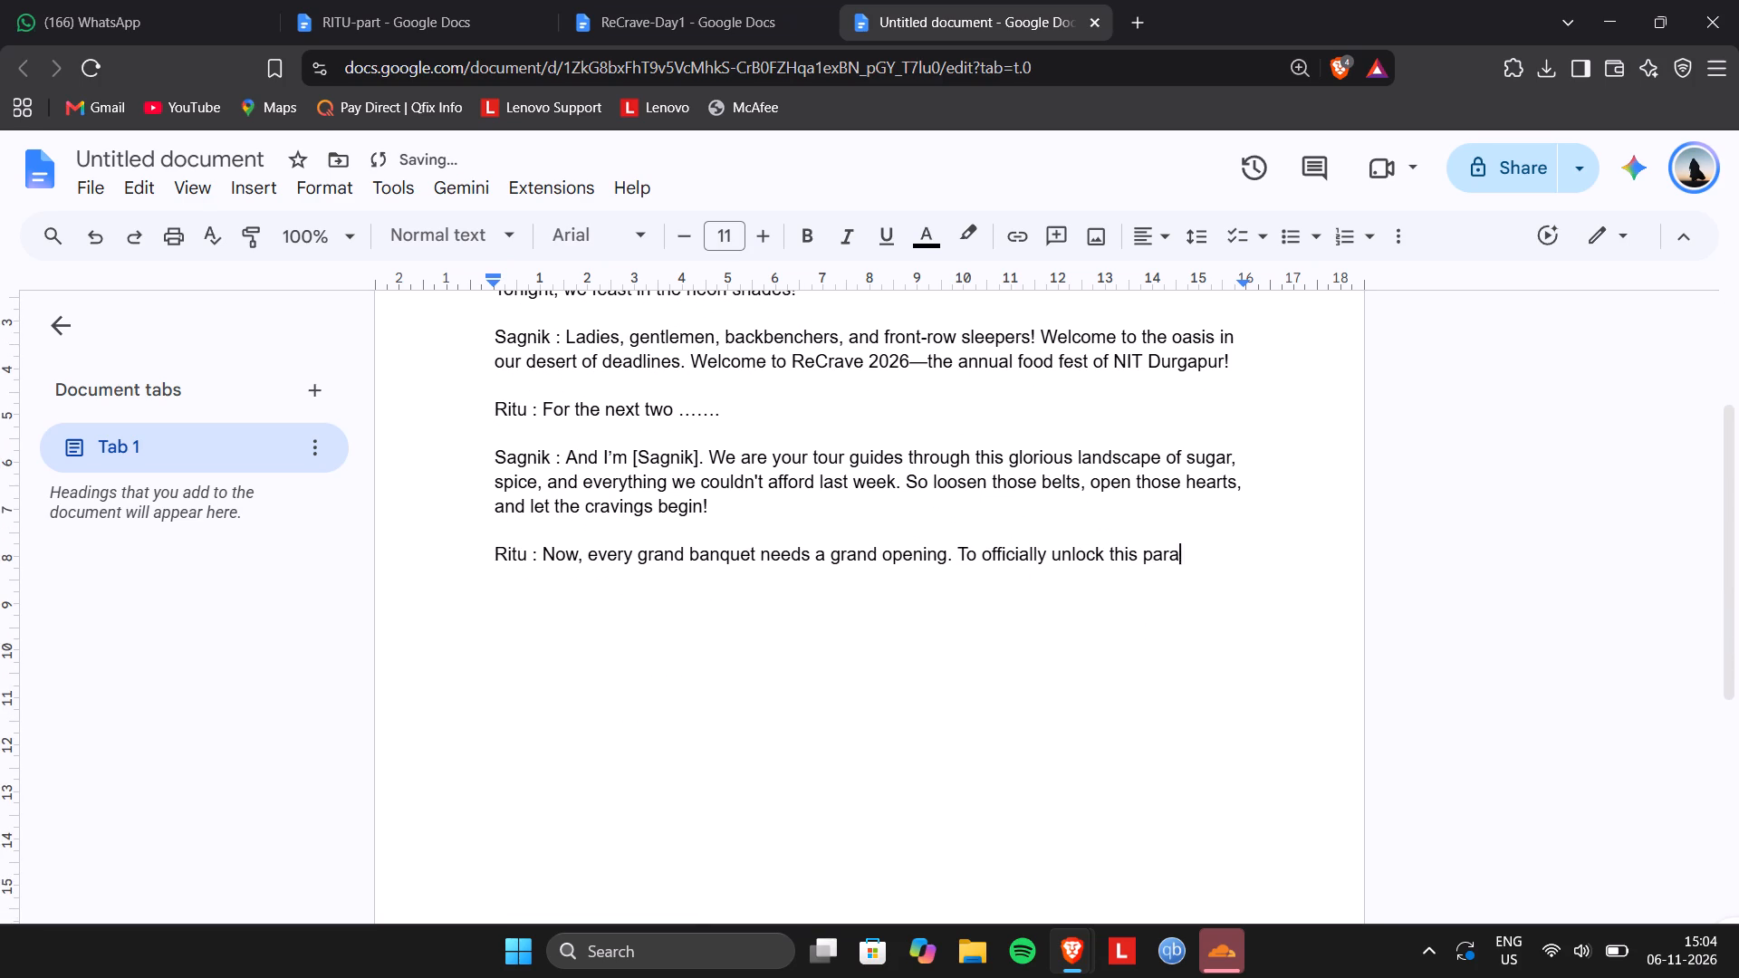
key("BackSpace")
key("BackSpace")
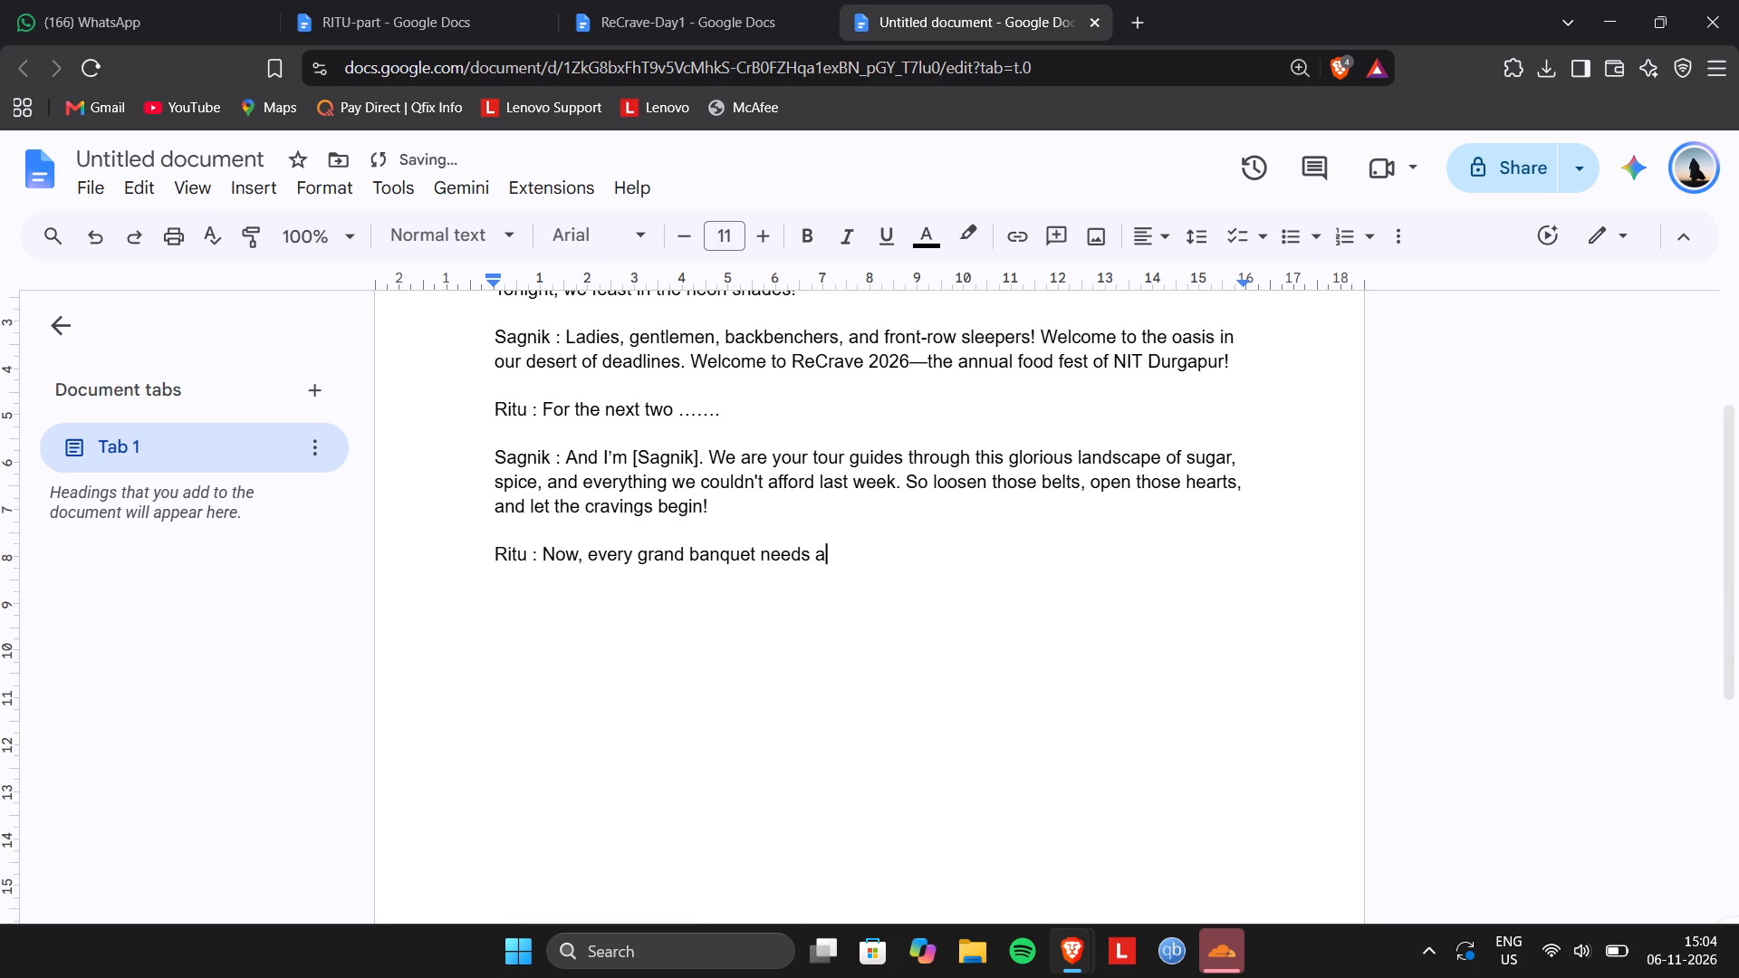
type(".......")
key("Return")
key("Return")
Switch back to the ReCrave-Day1 script.
left_click(608, 0)
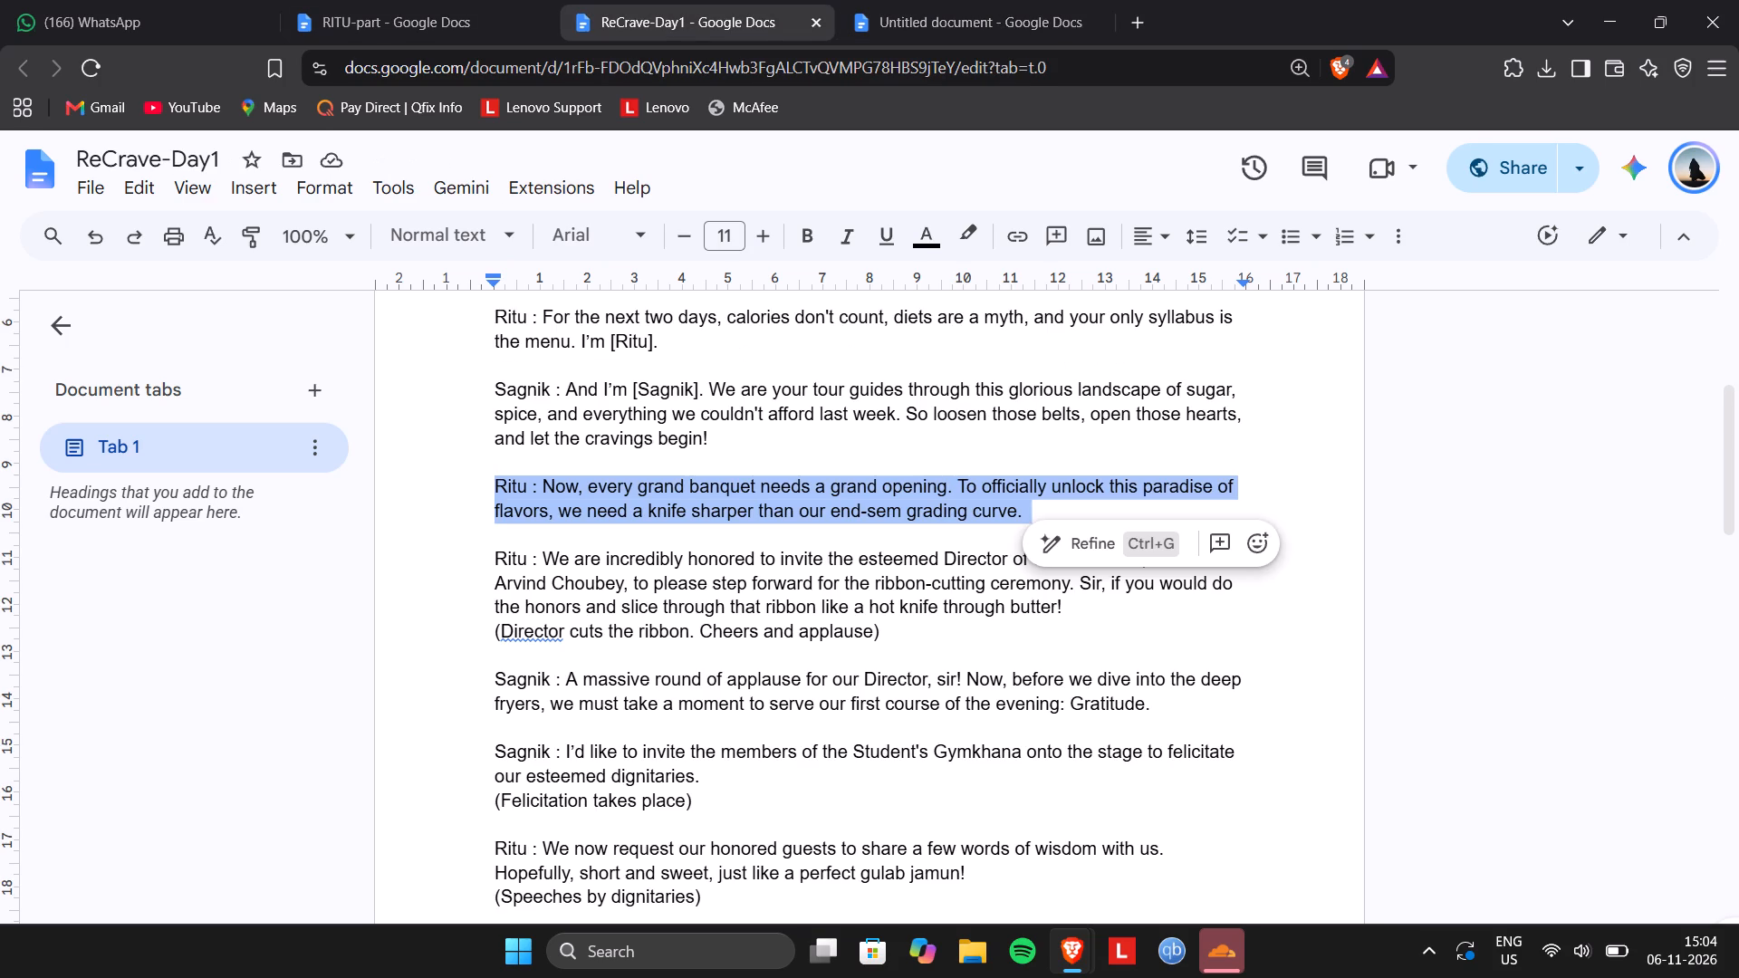
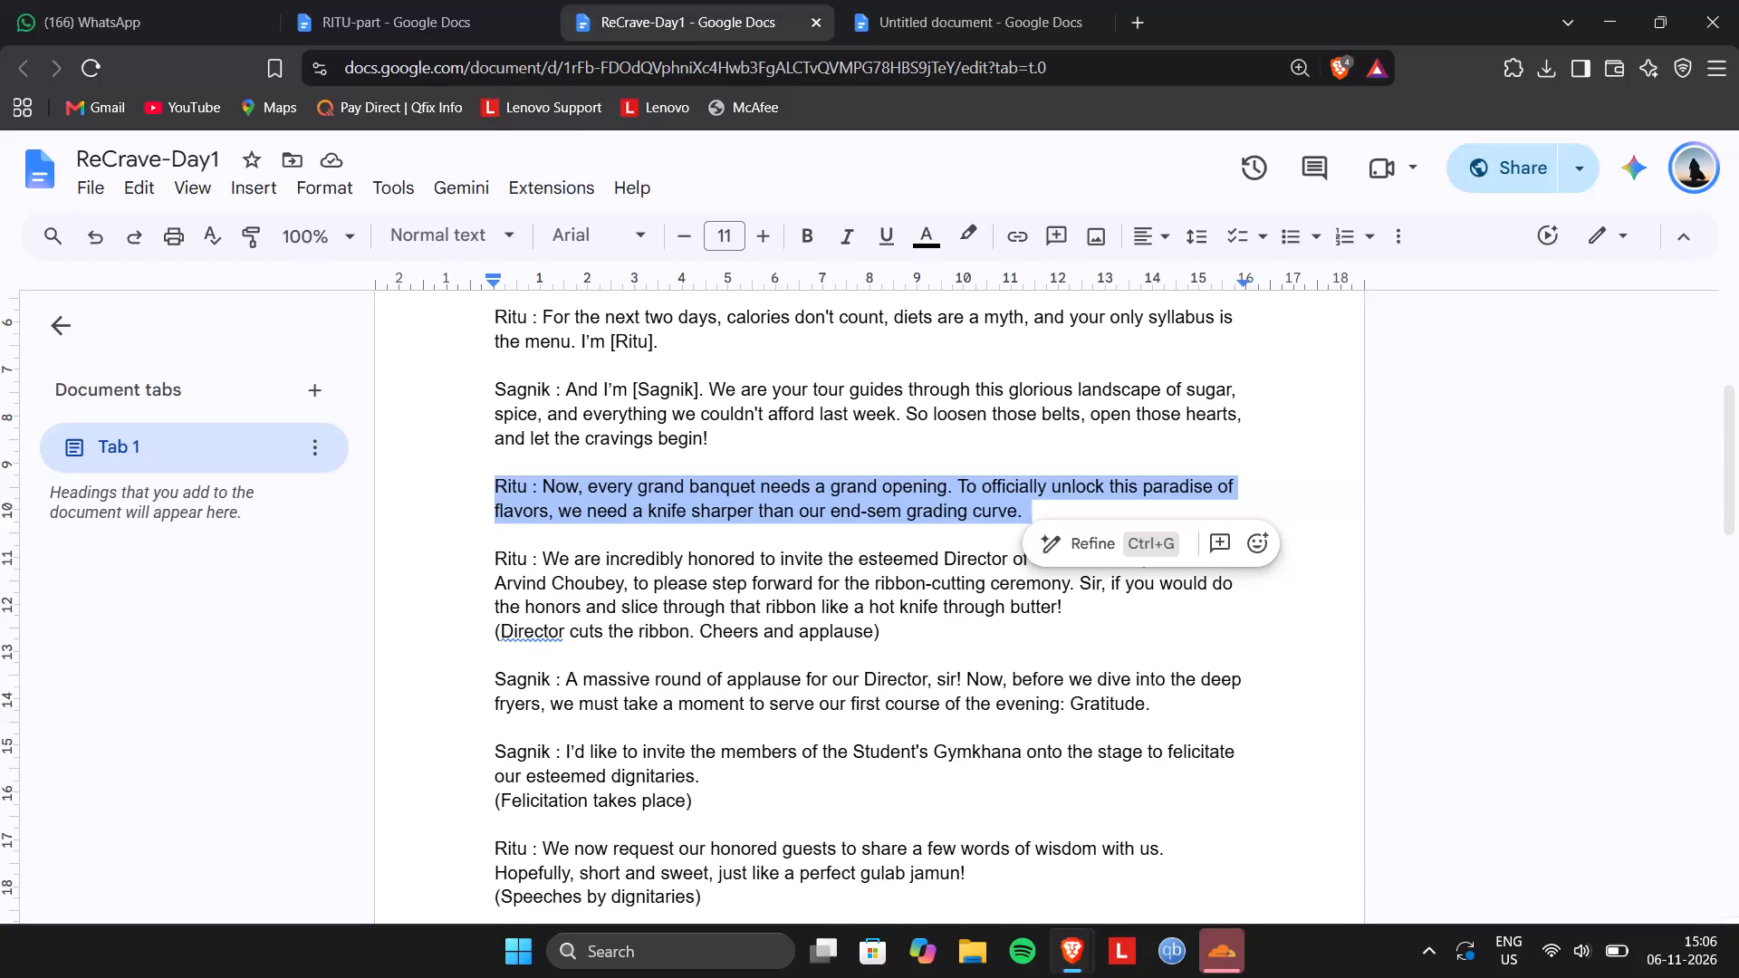
Copy Ritu's paragraph "We are incredibly honored" through "Cheers and applause)" from ReCrave-Day1 to the end of the untitled document.
left_click(1013, 0)
left_click(1013, 0)
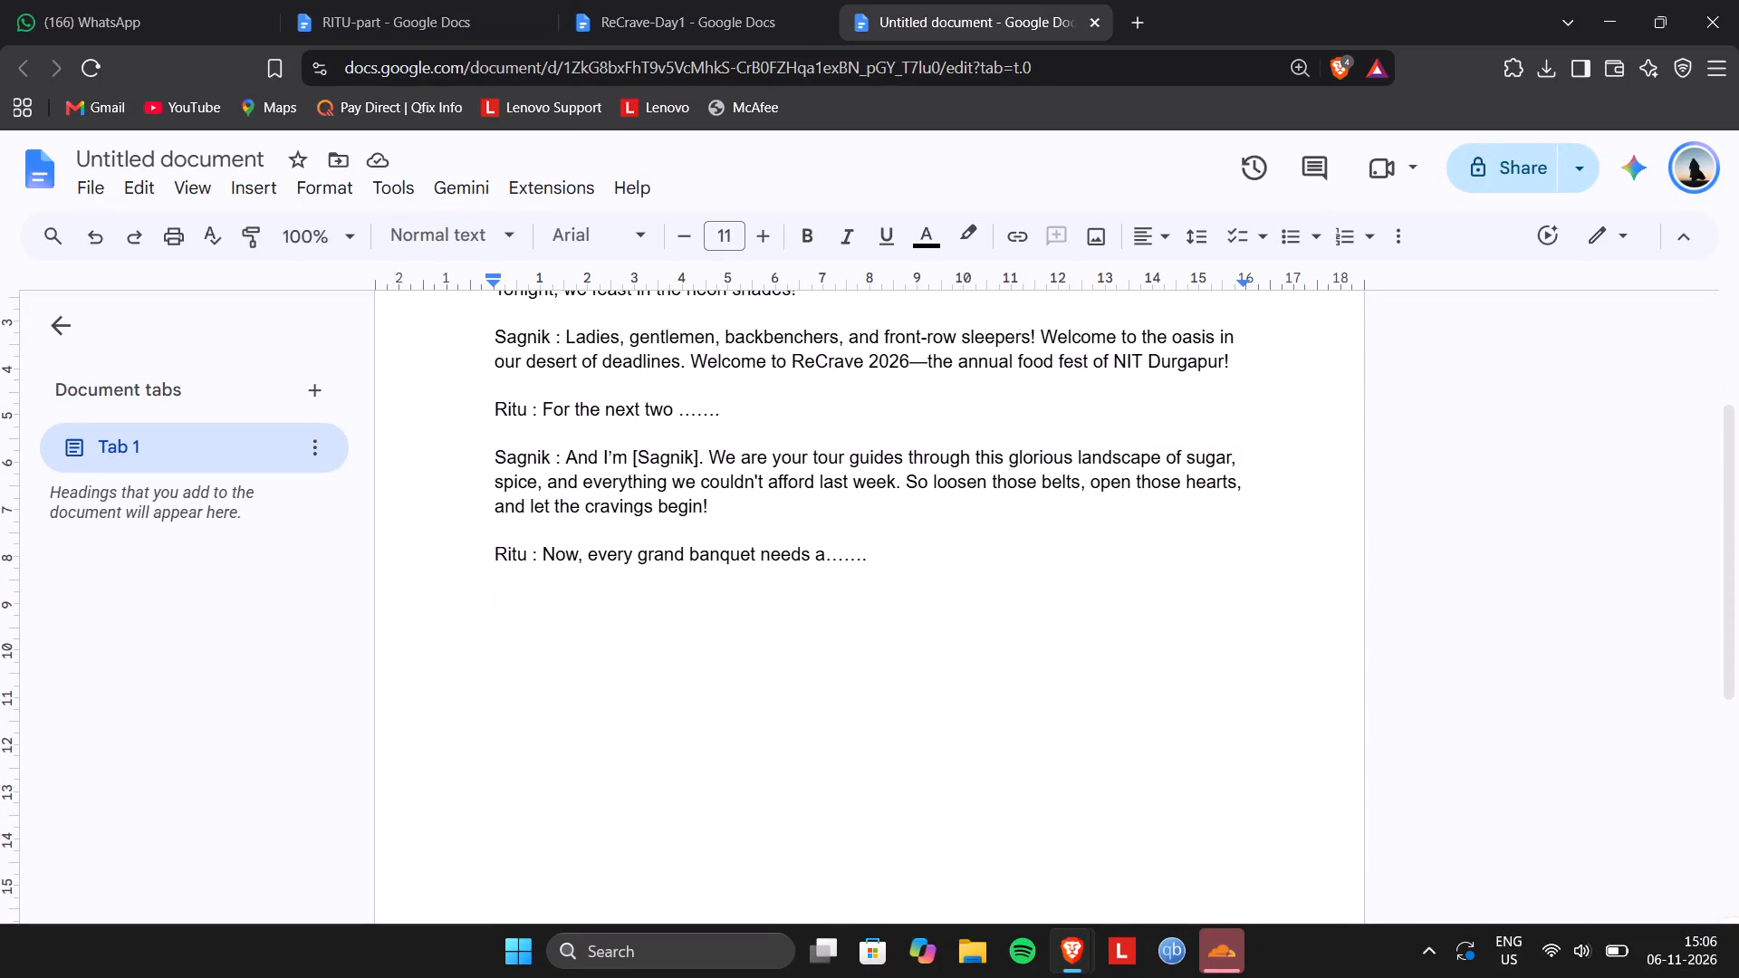
left_click(755, 0)
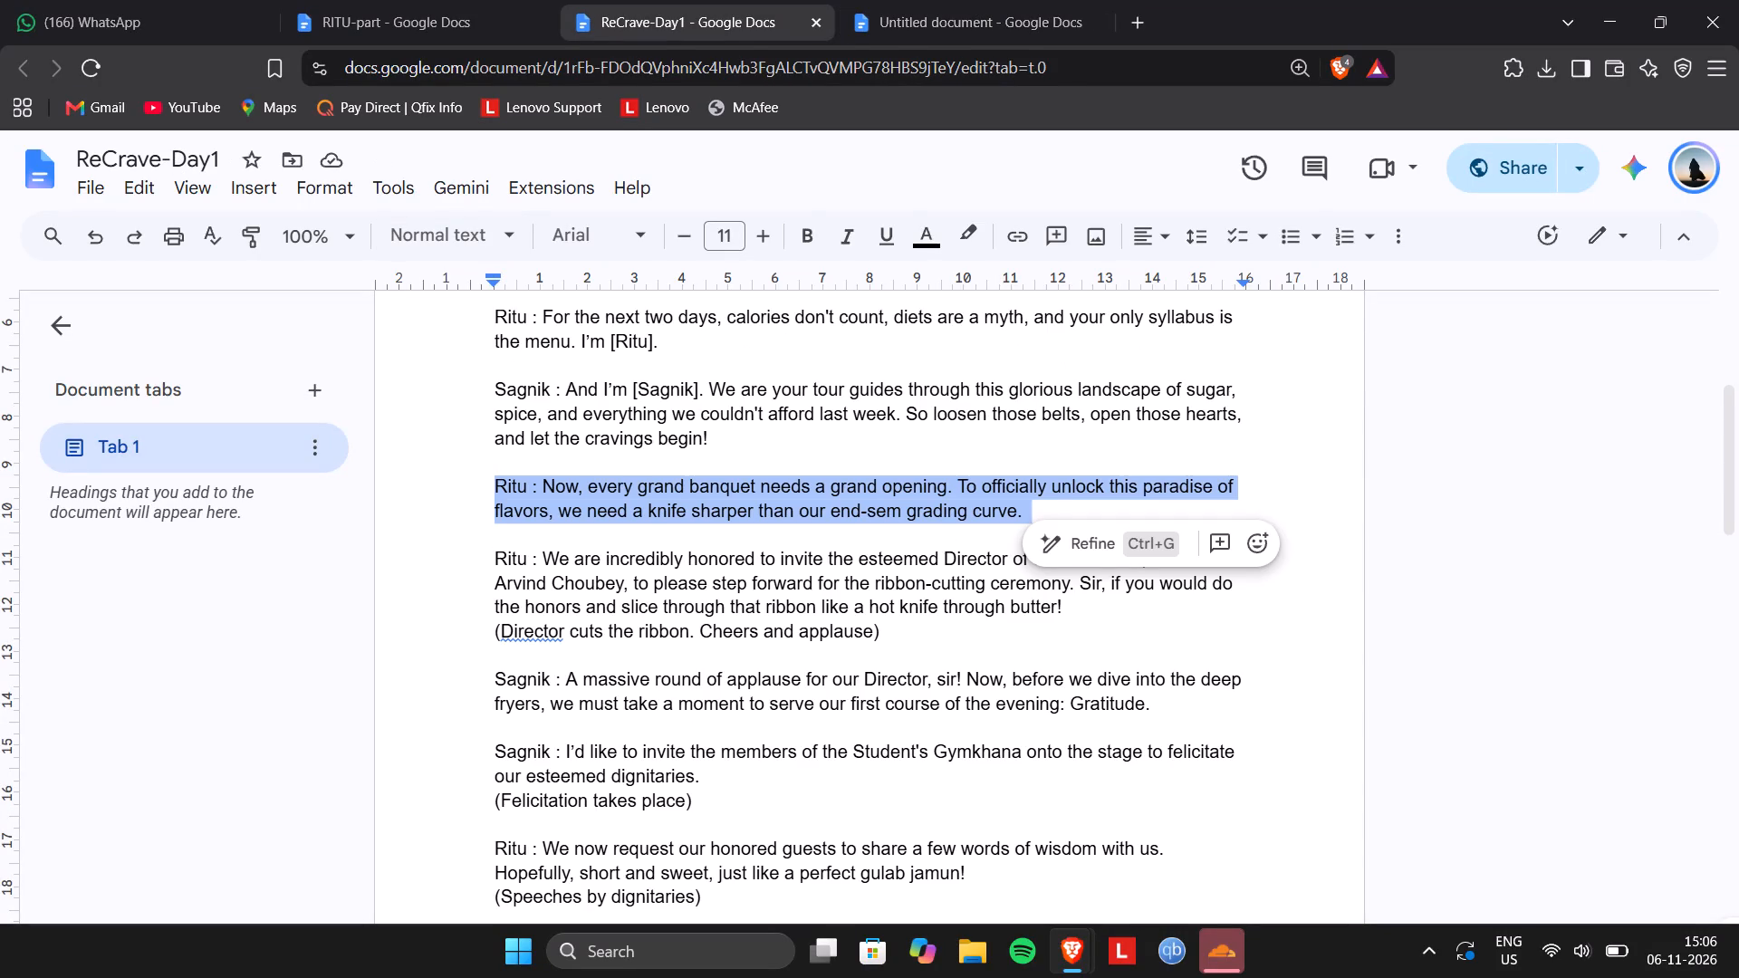
left_click(869, 715)
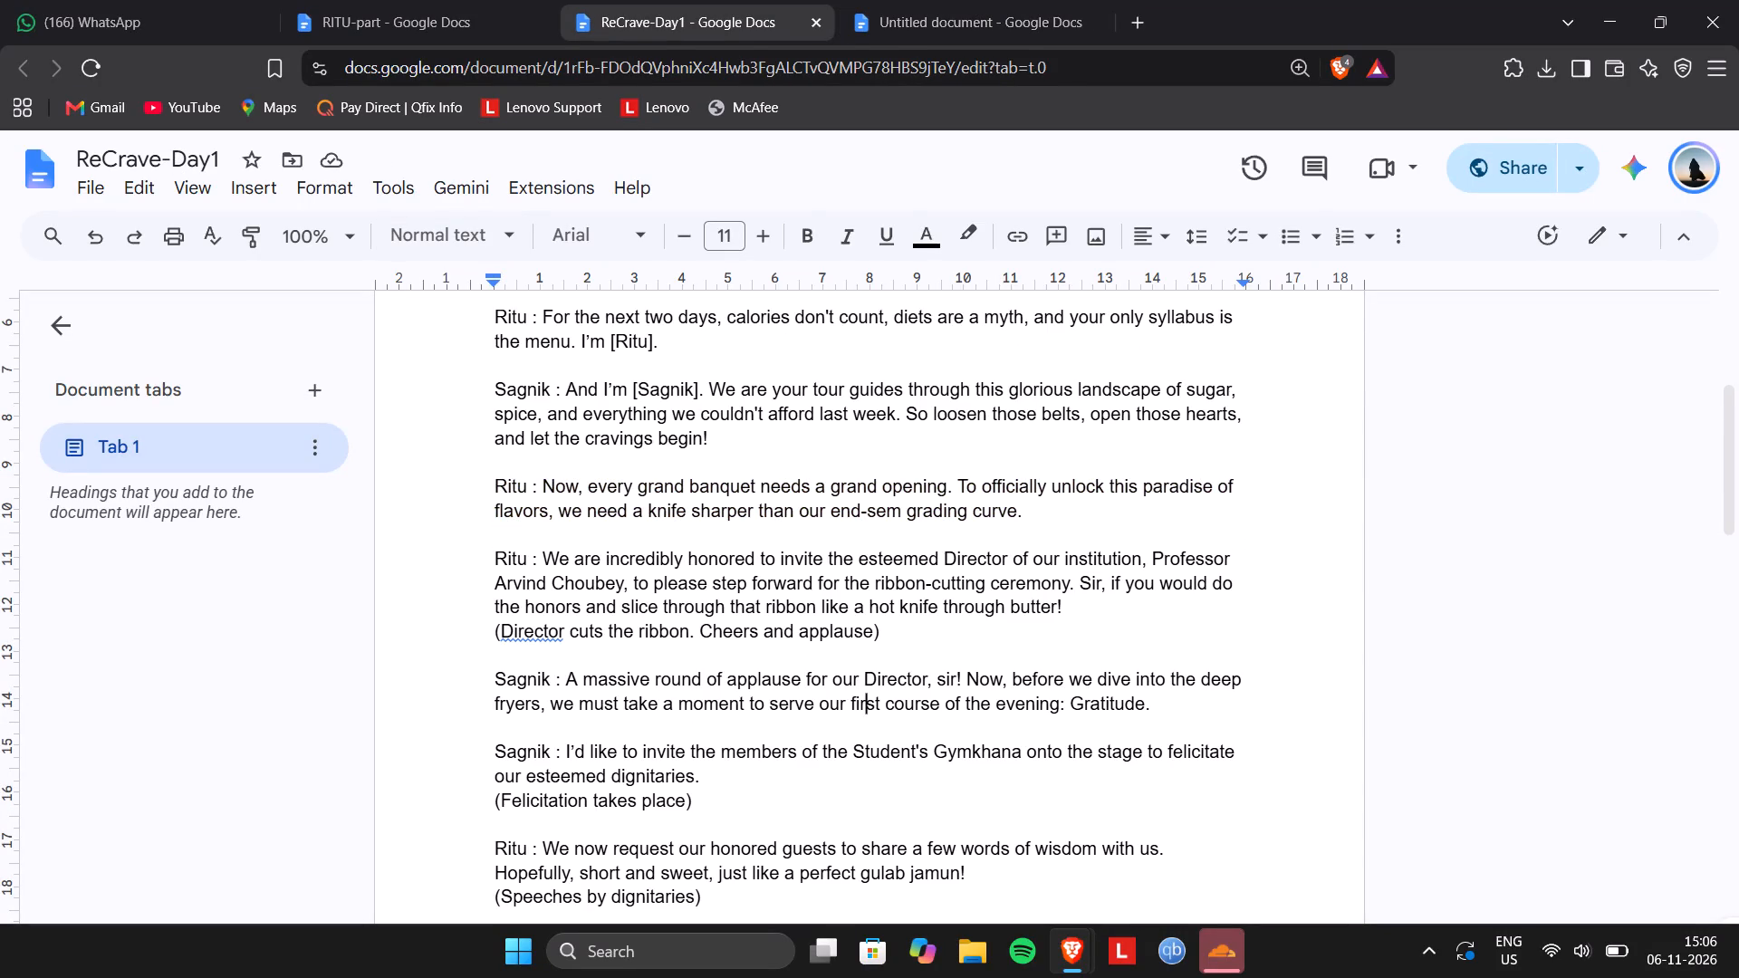
left_click_drag(498, 556, 898, 662)
key("ctrl+c")
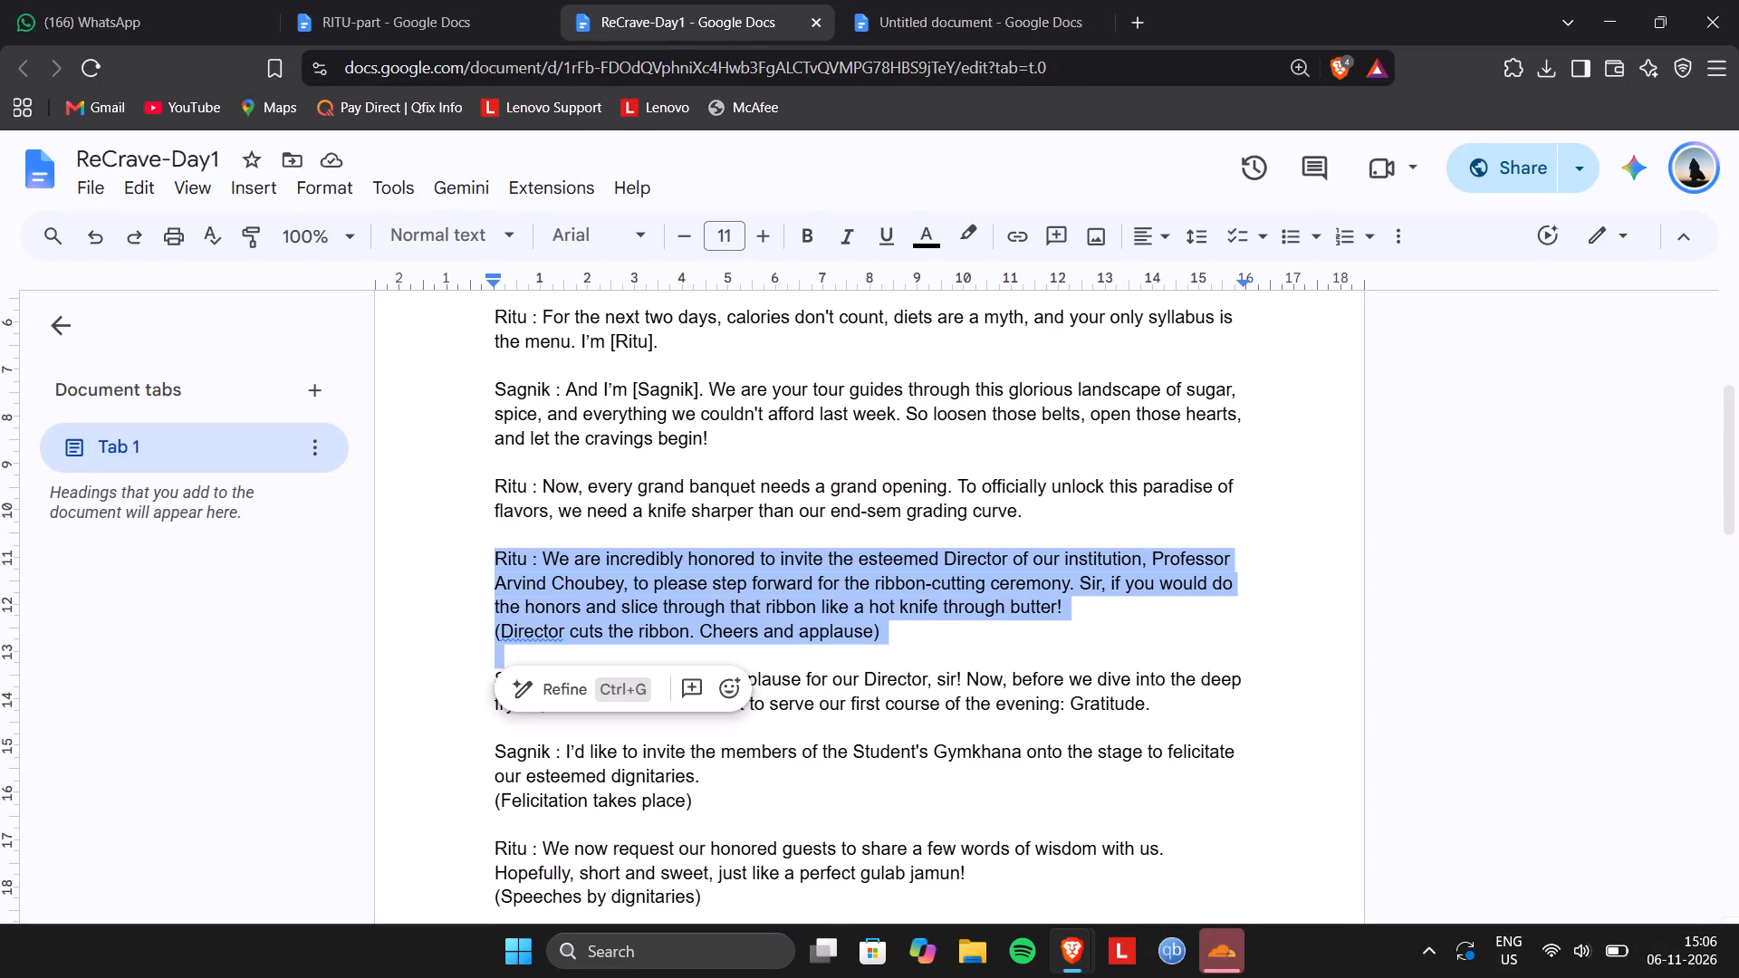
left_click(953, 0)
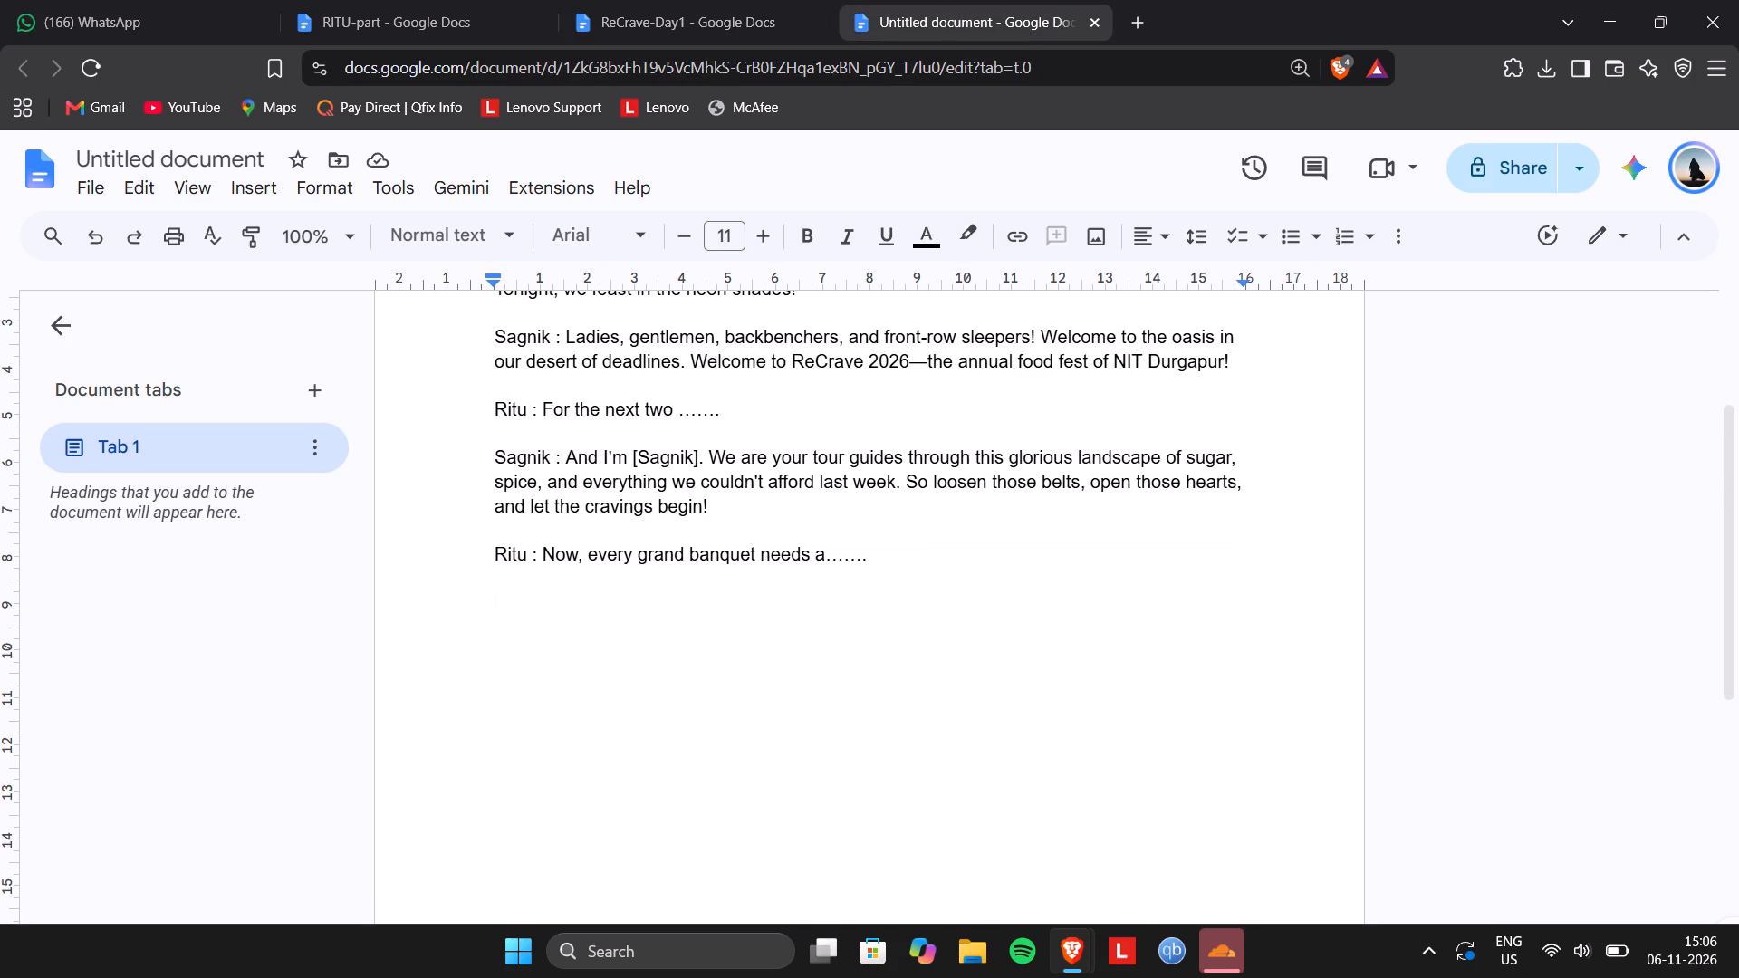
key("ctrl+v")
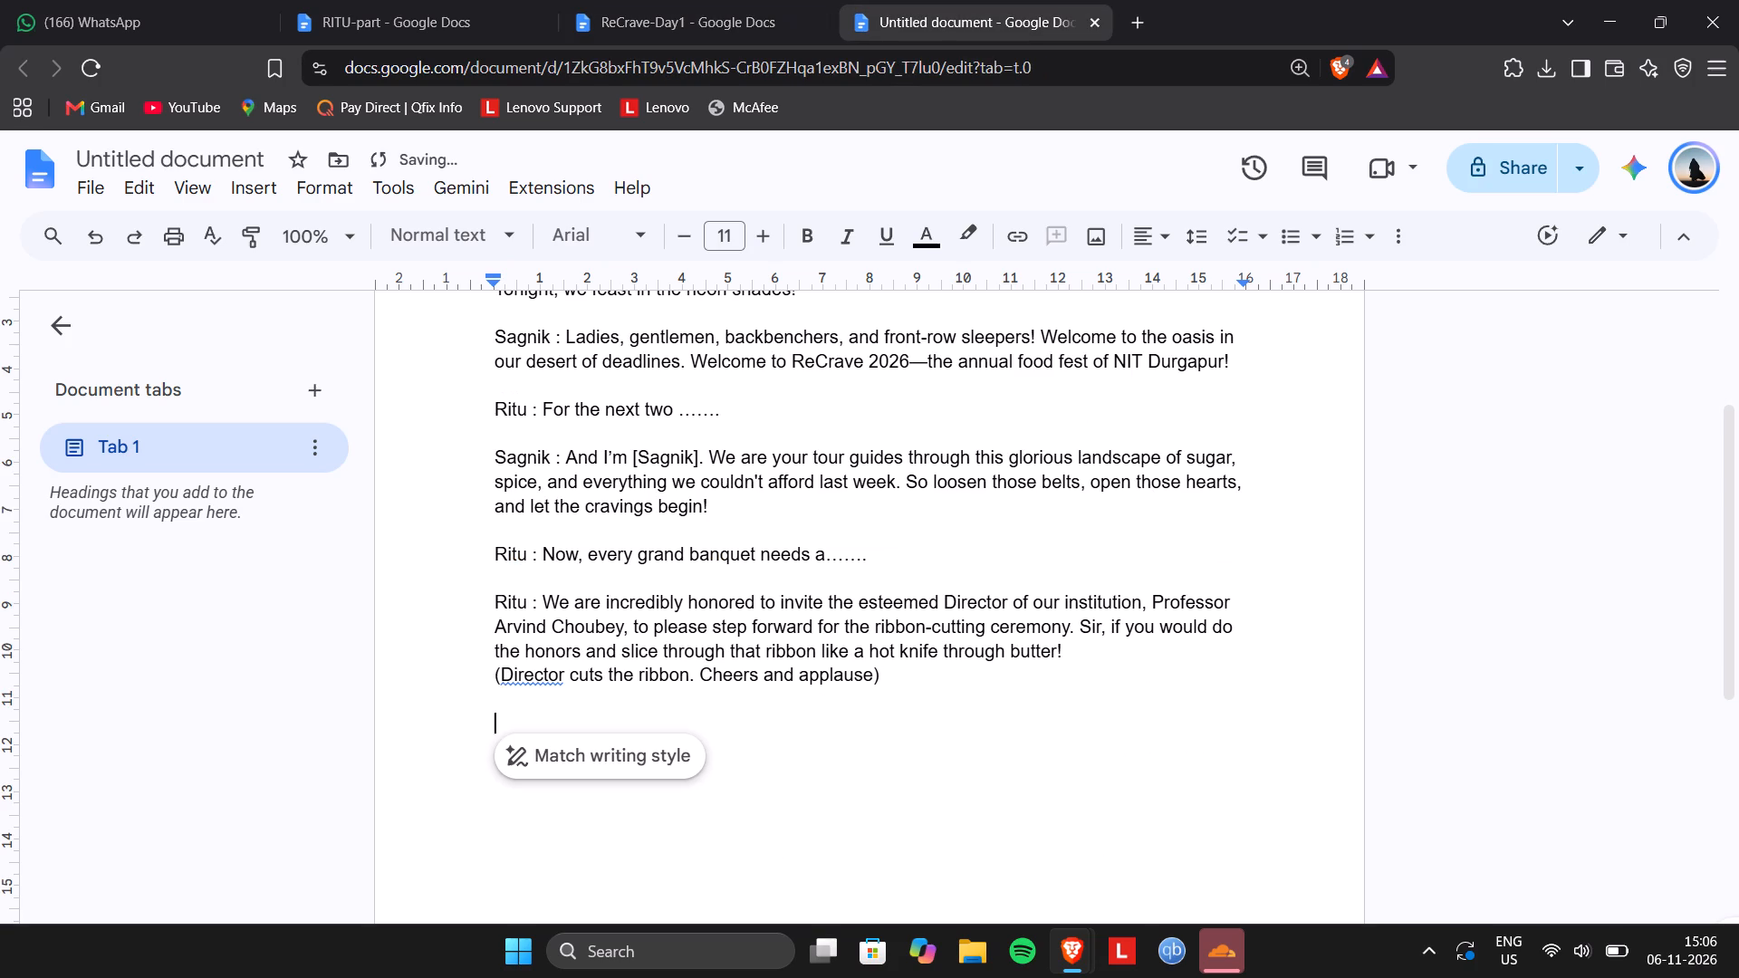
Condense Ritu's pasted paragraph to "We are incredibly honored to invite ......", removing the rest including the stage direction.
left_click(832, 598)
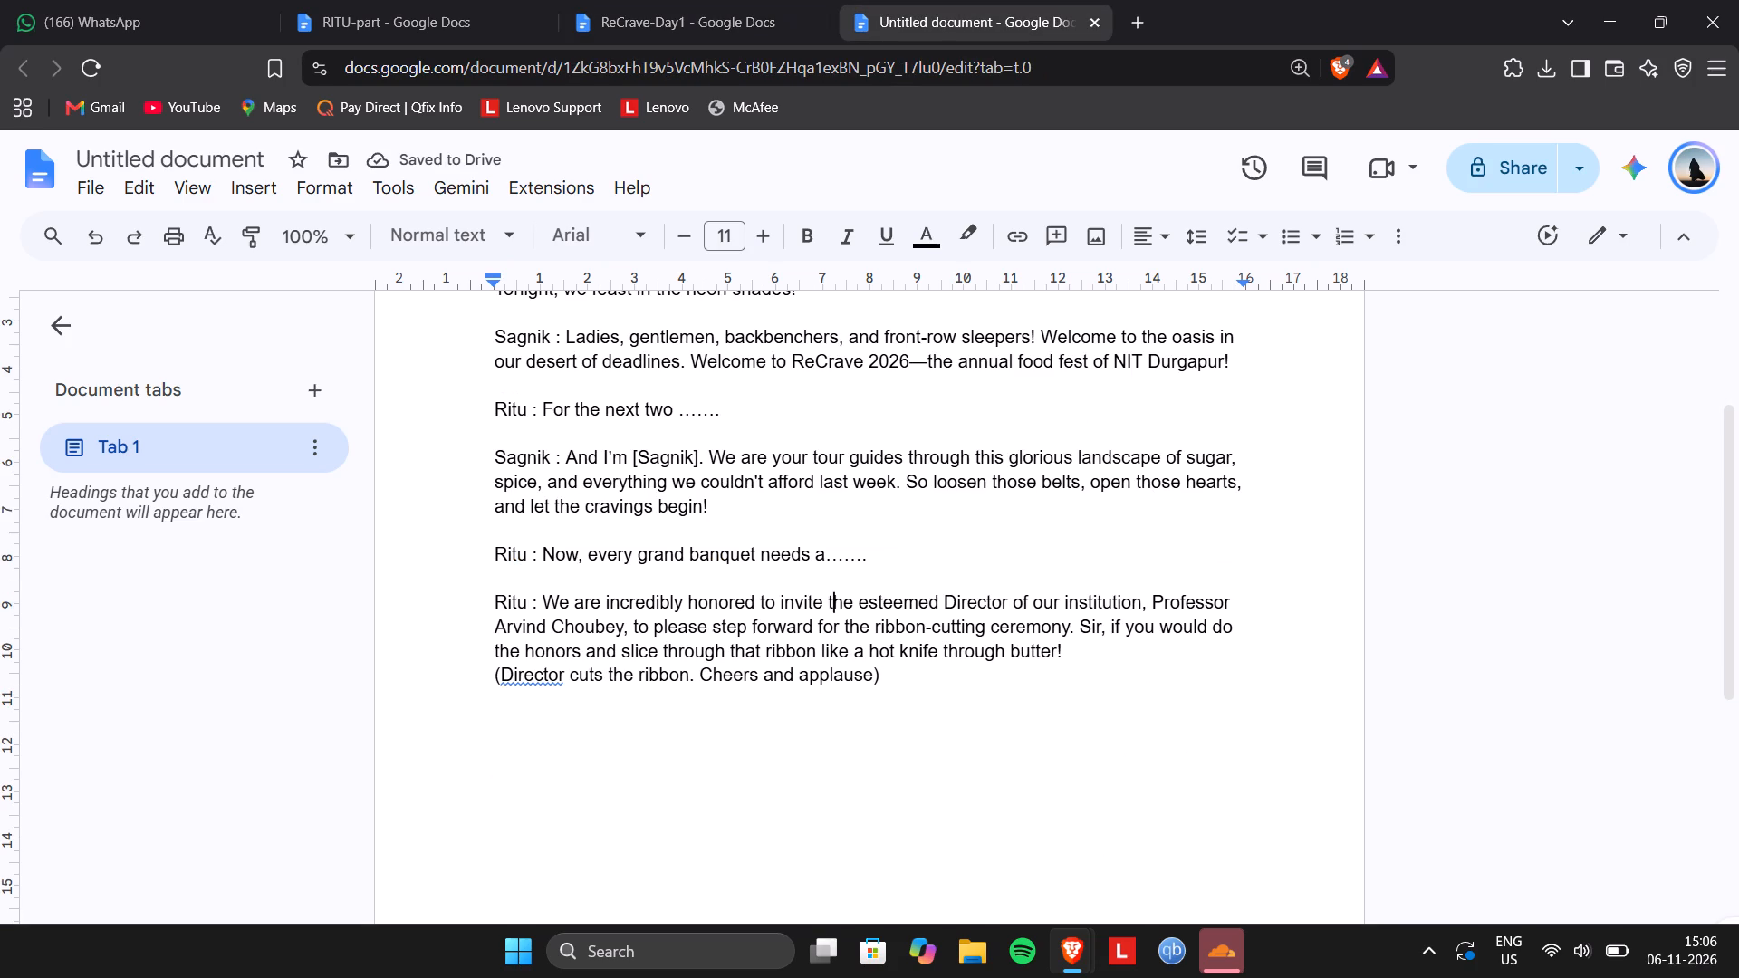
left_click_drag(826, 595, 899, 691)
key("BackSpace")
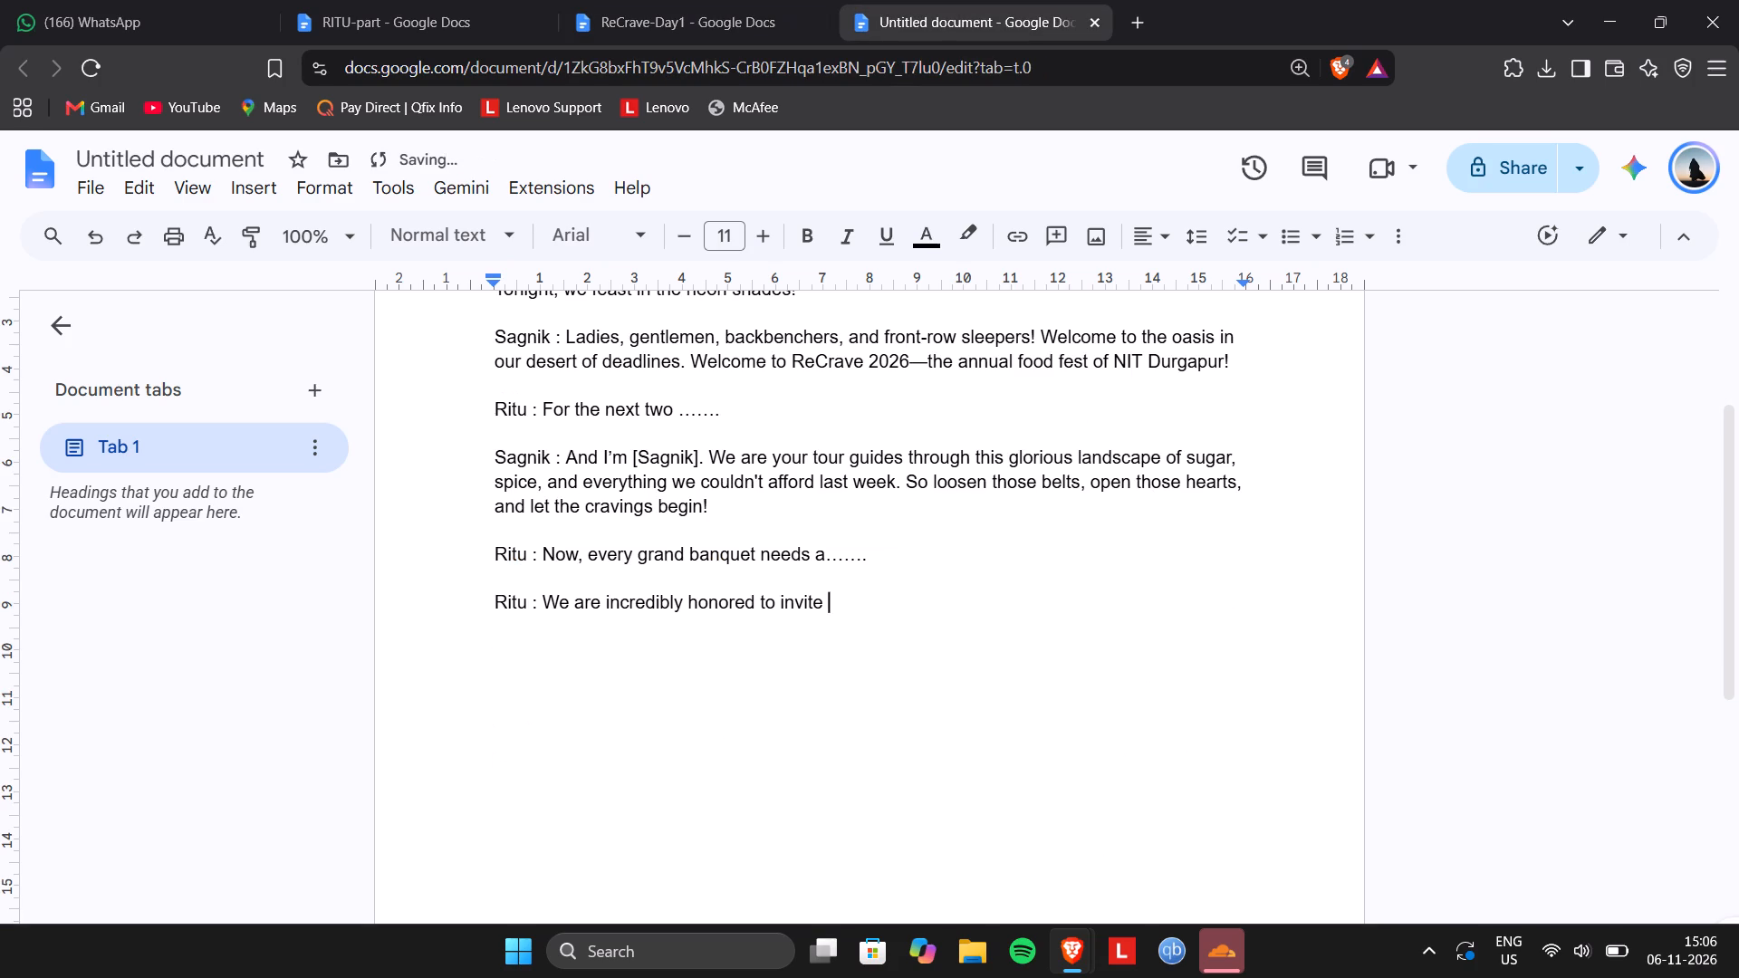
type("......")
Check the ribbon-cutting cue in ReCrave-Day1 and append "(Director Cuts ribbon)" to Ritu's condensed line in the untitled document.
left_click(757, 0)
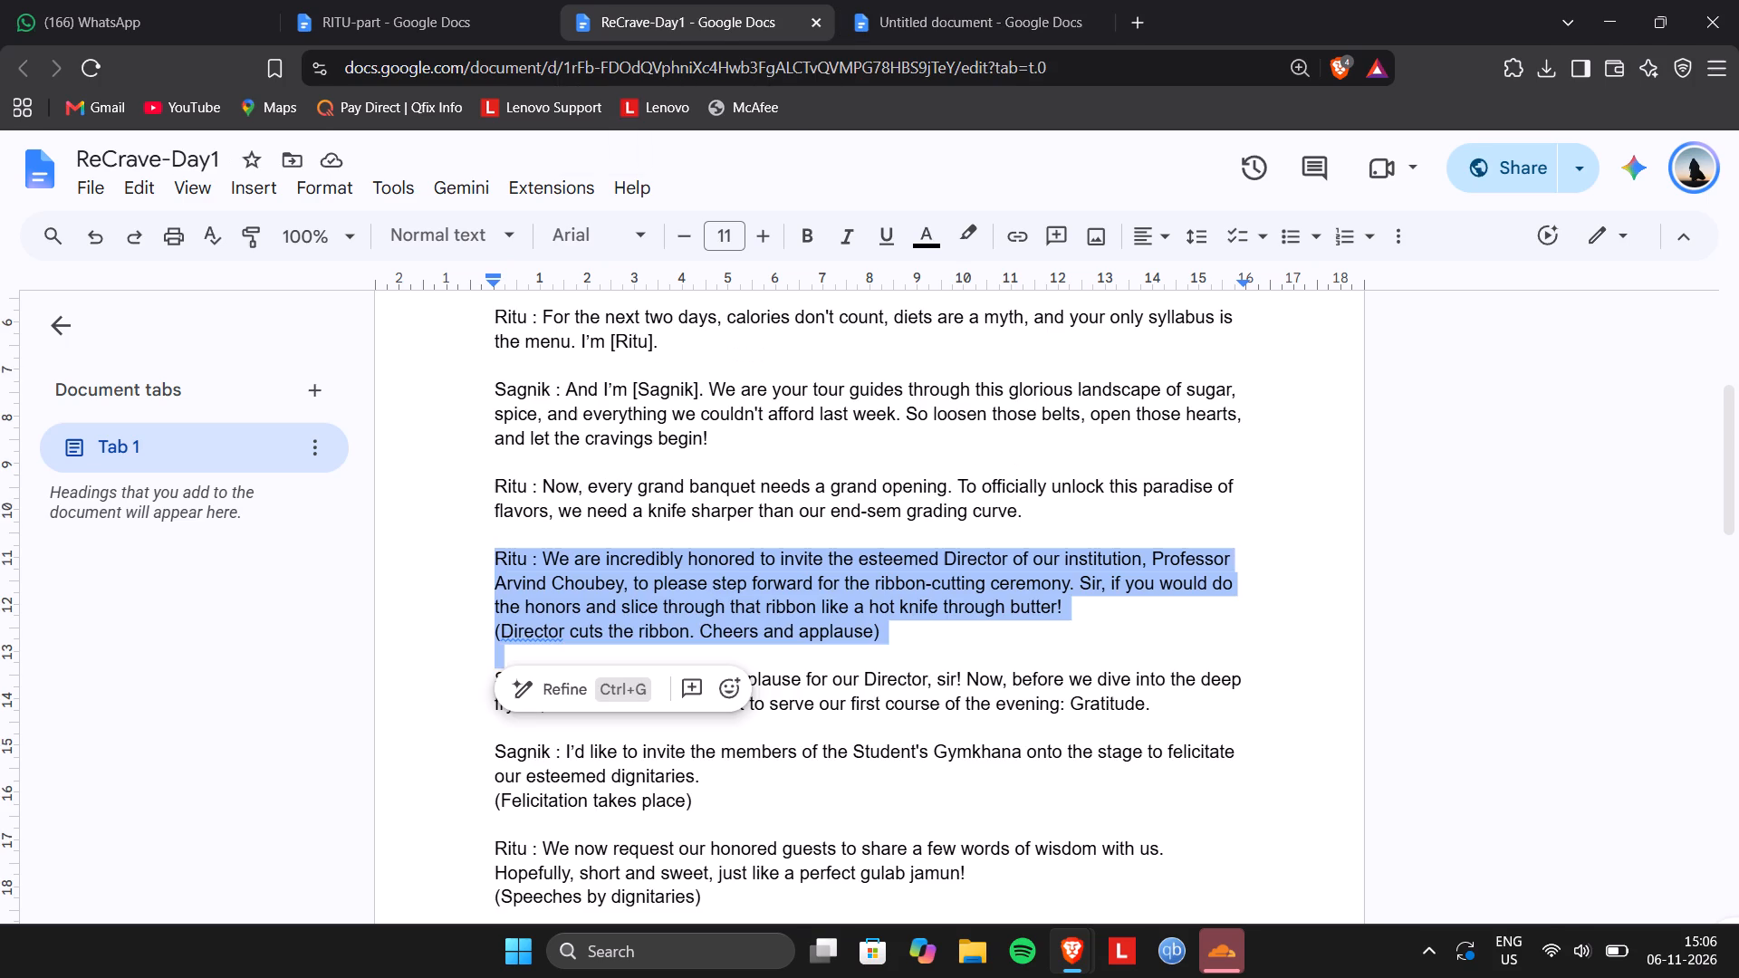
left_click(872, 686)
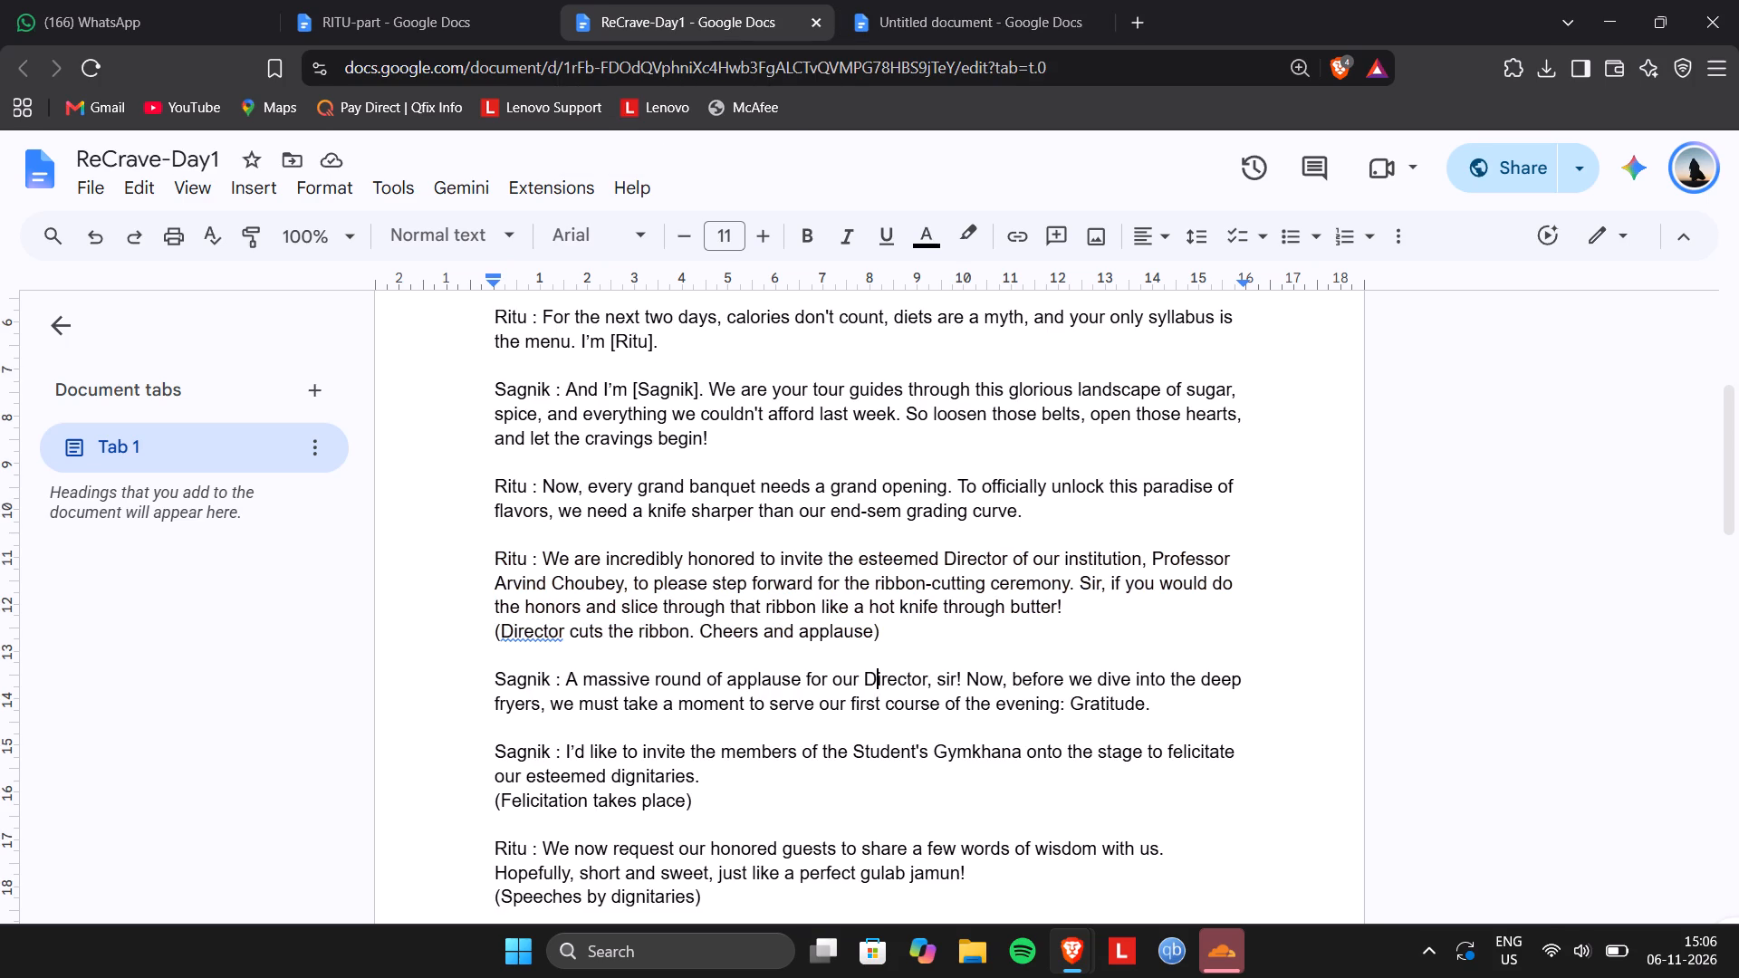
left_click(948, 30)
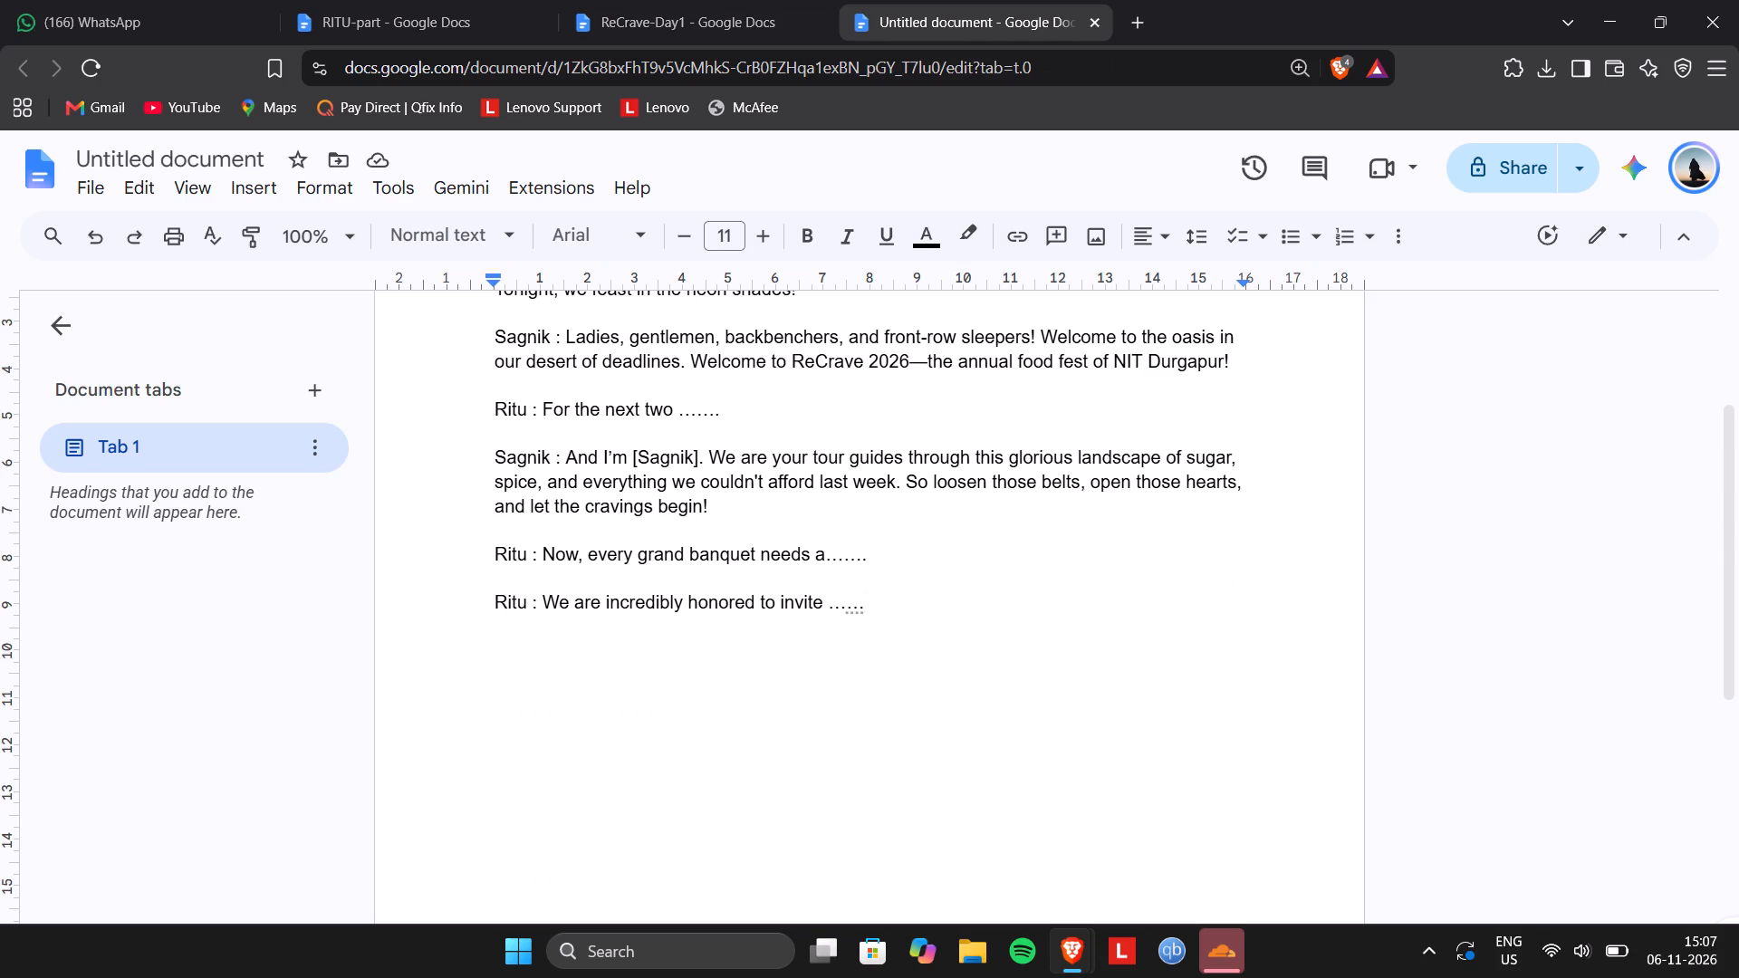
left_click(706, 0)
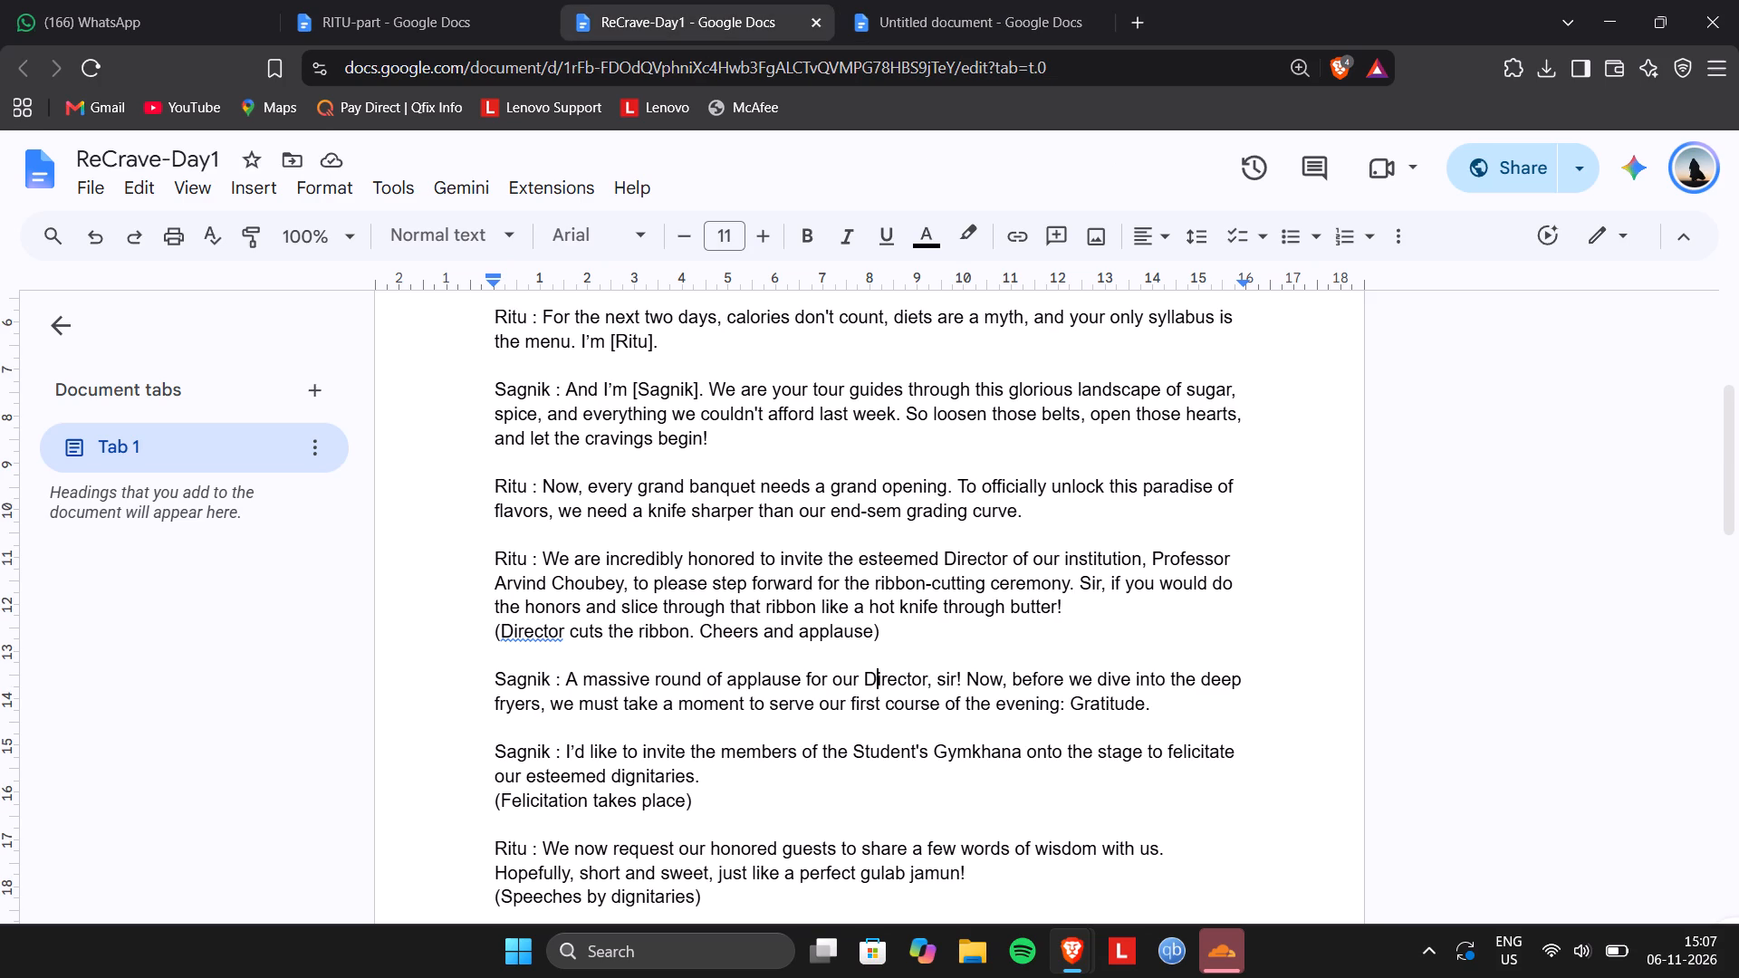
left_click(990, 0)
key("space")
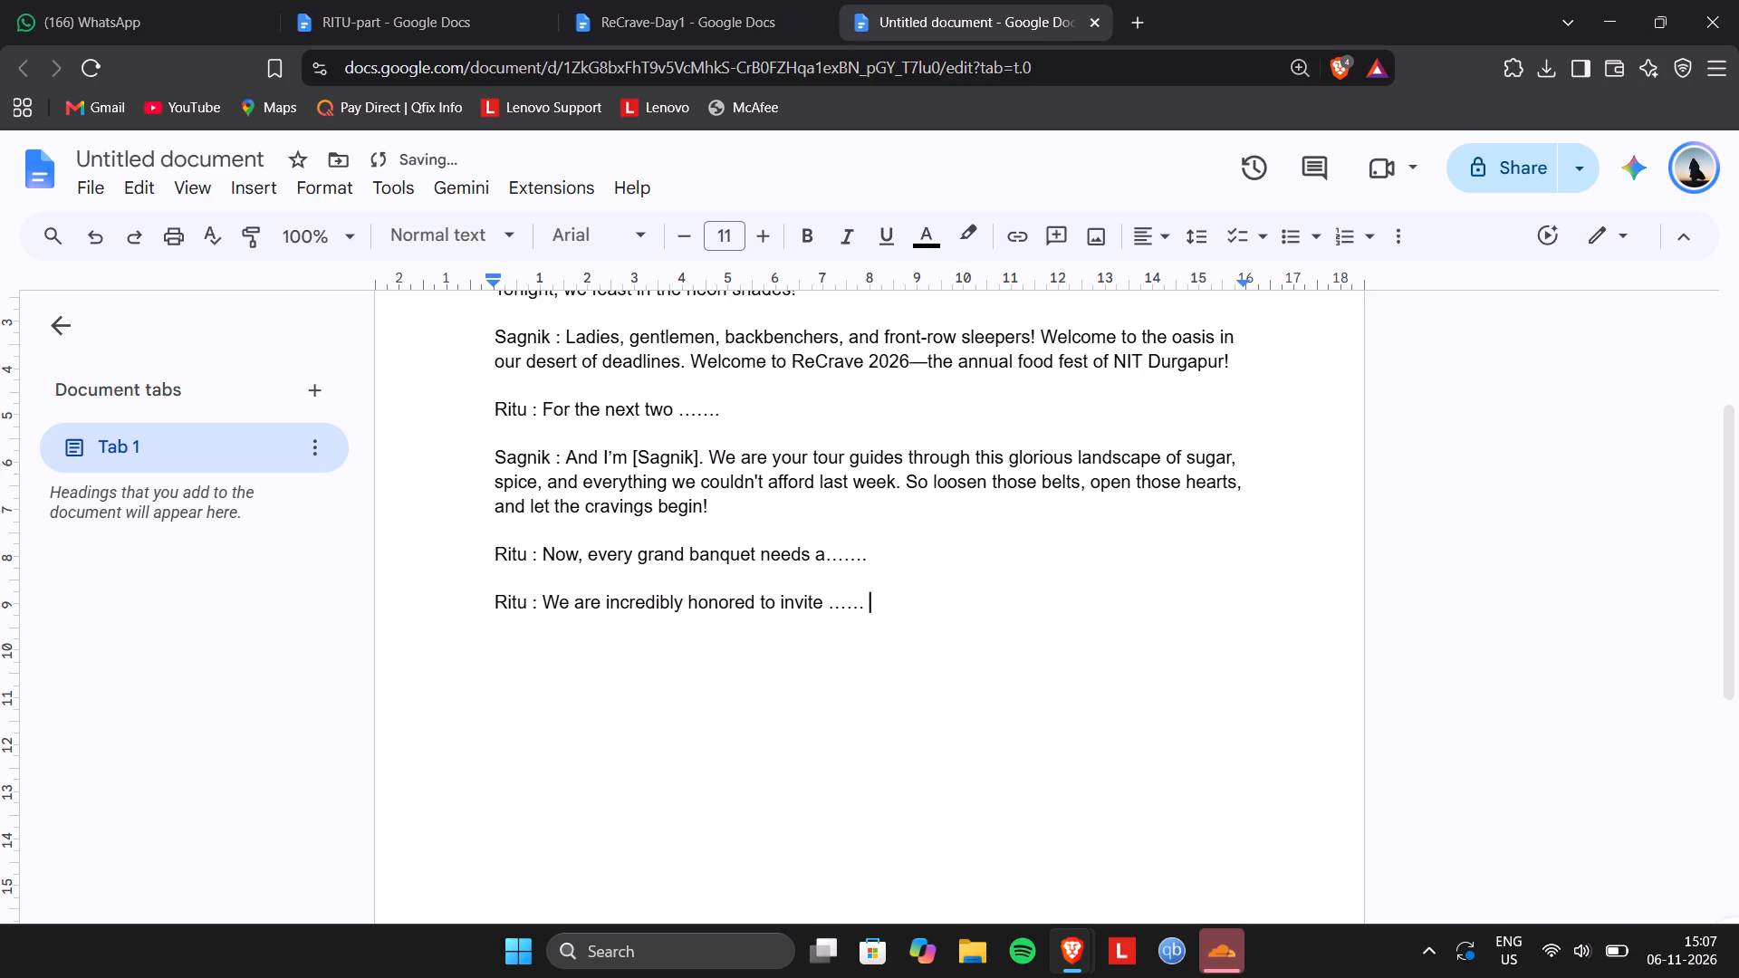
type("(")
type("irector")
key("space")
type("uts")
key("space")
type("ribbon")
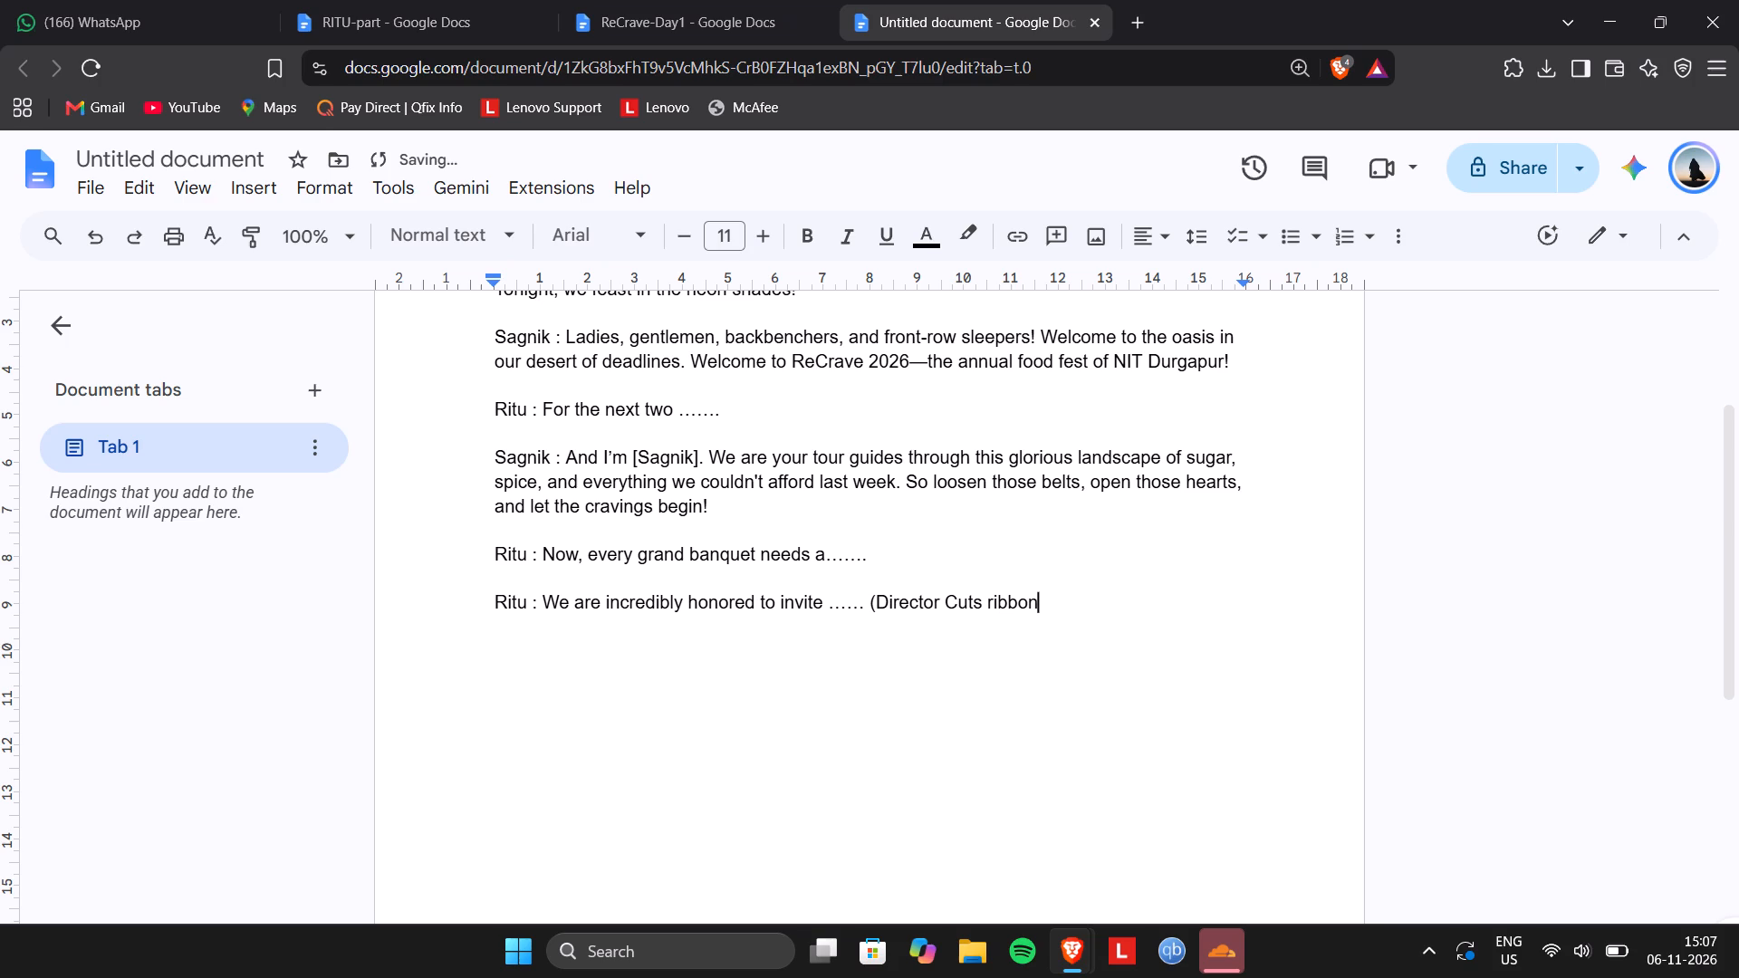
key("shift+parenright")
Copy Sagnik's line "A massive round of applause" through "Gratitude." from ReCrave-Day1 to the untitled document's end, after a blank line.
left_click(722, 0)
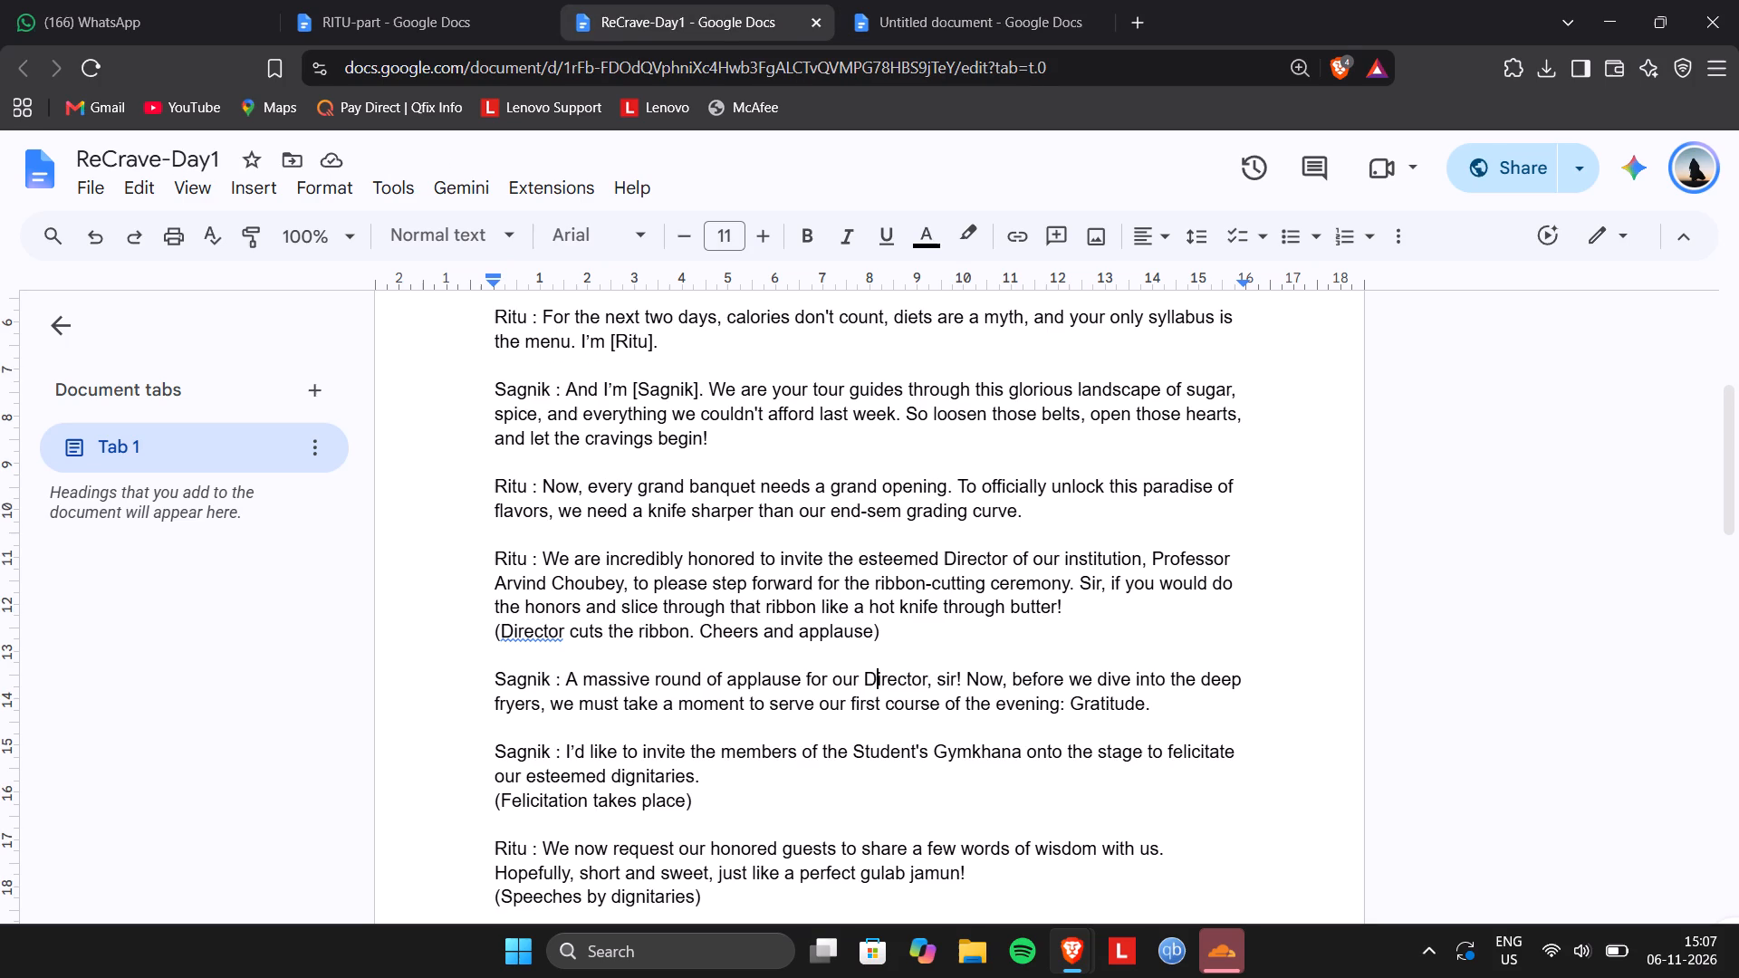
scroll(770, 594, "down", 2)
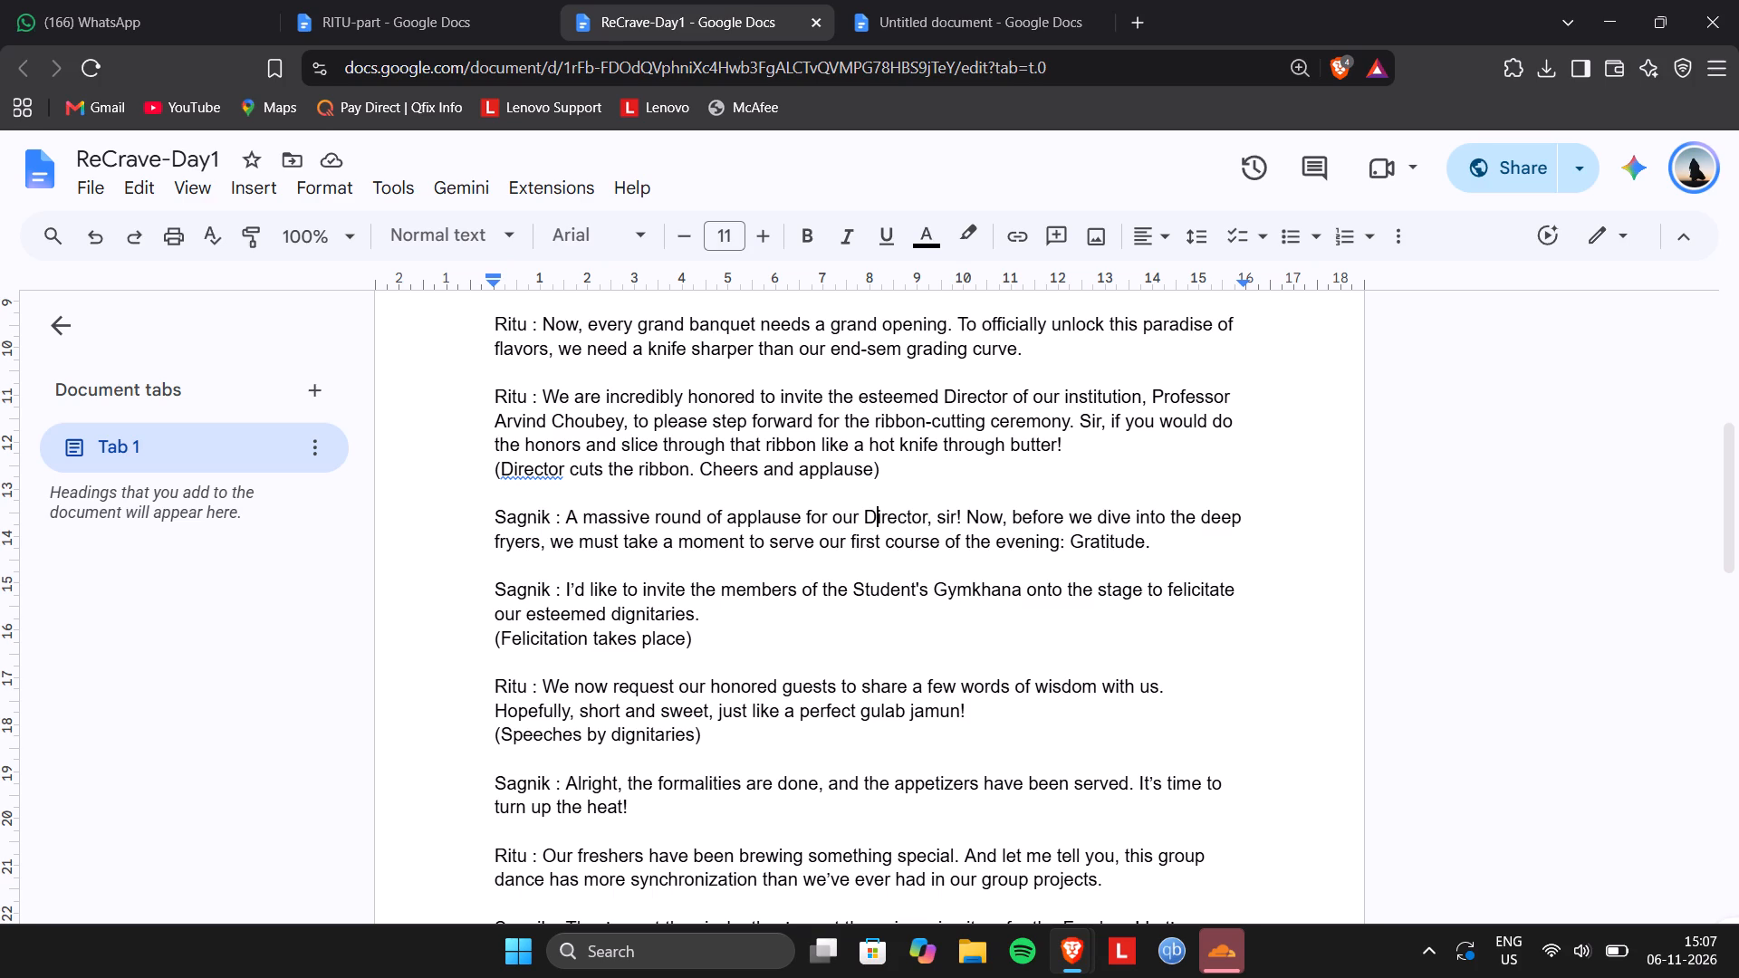
left_click_drag(496, 515, 1153, 532)
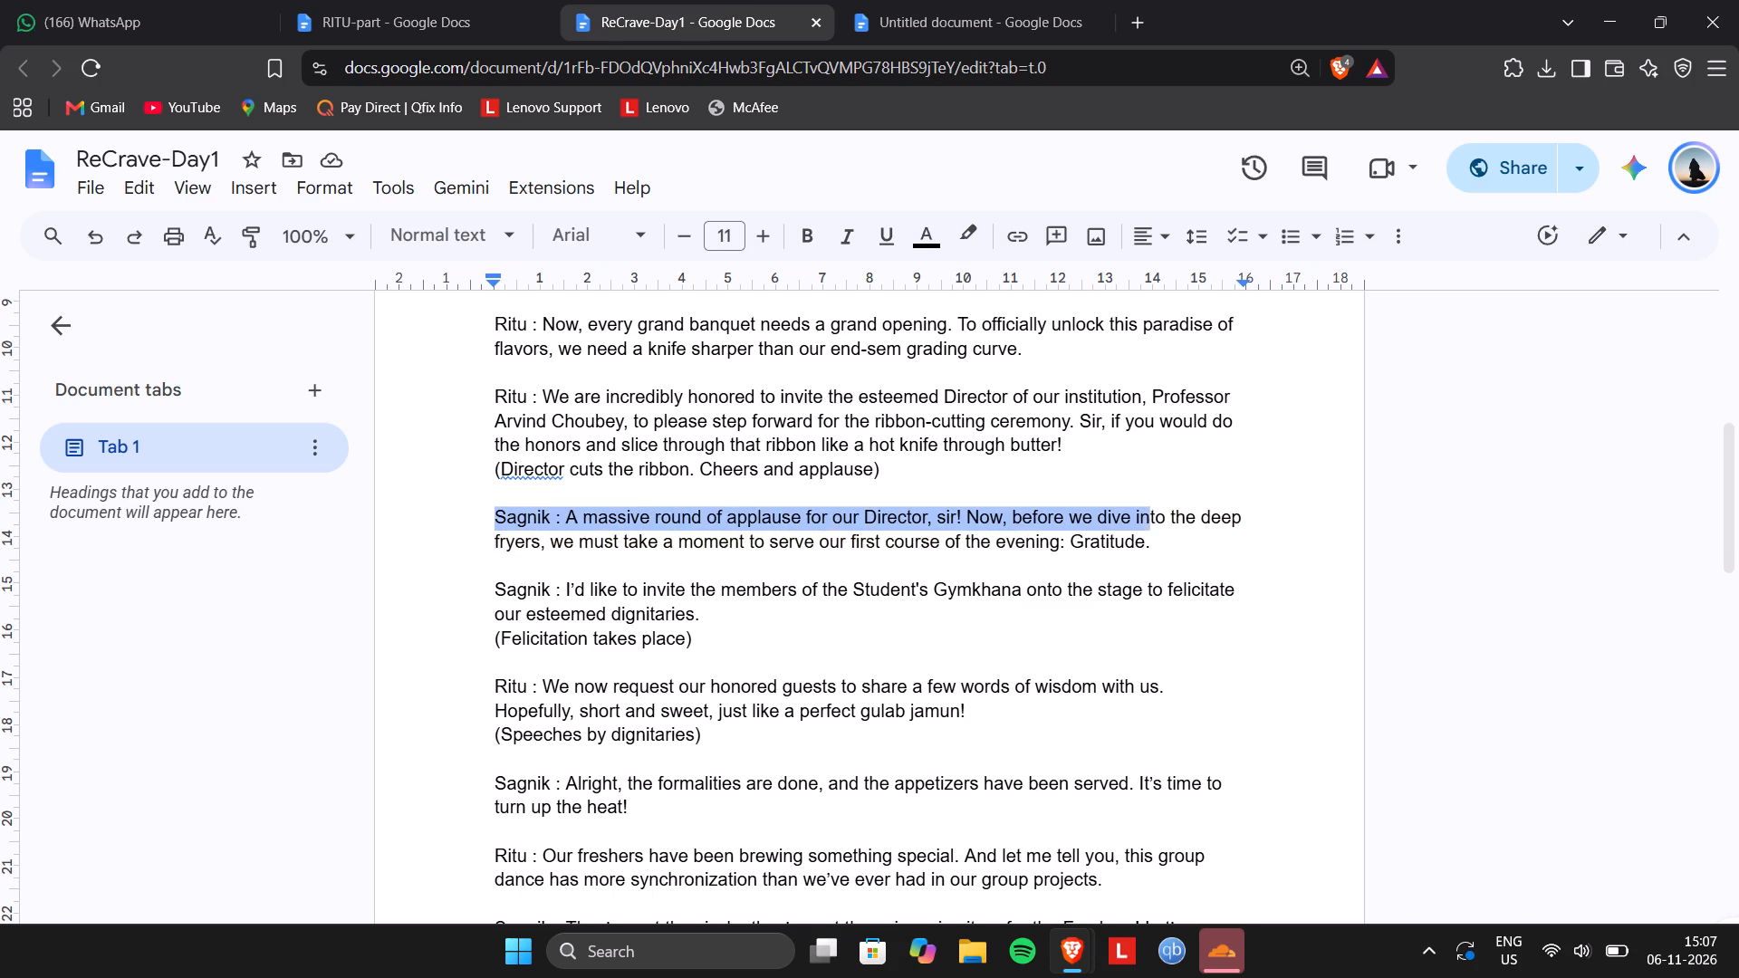
left_click_drag(1153, 532, 1164, 542)
key("ctrl+c")
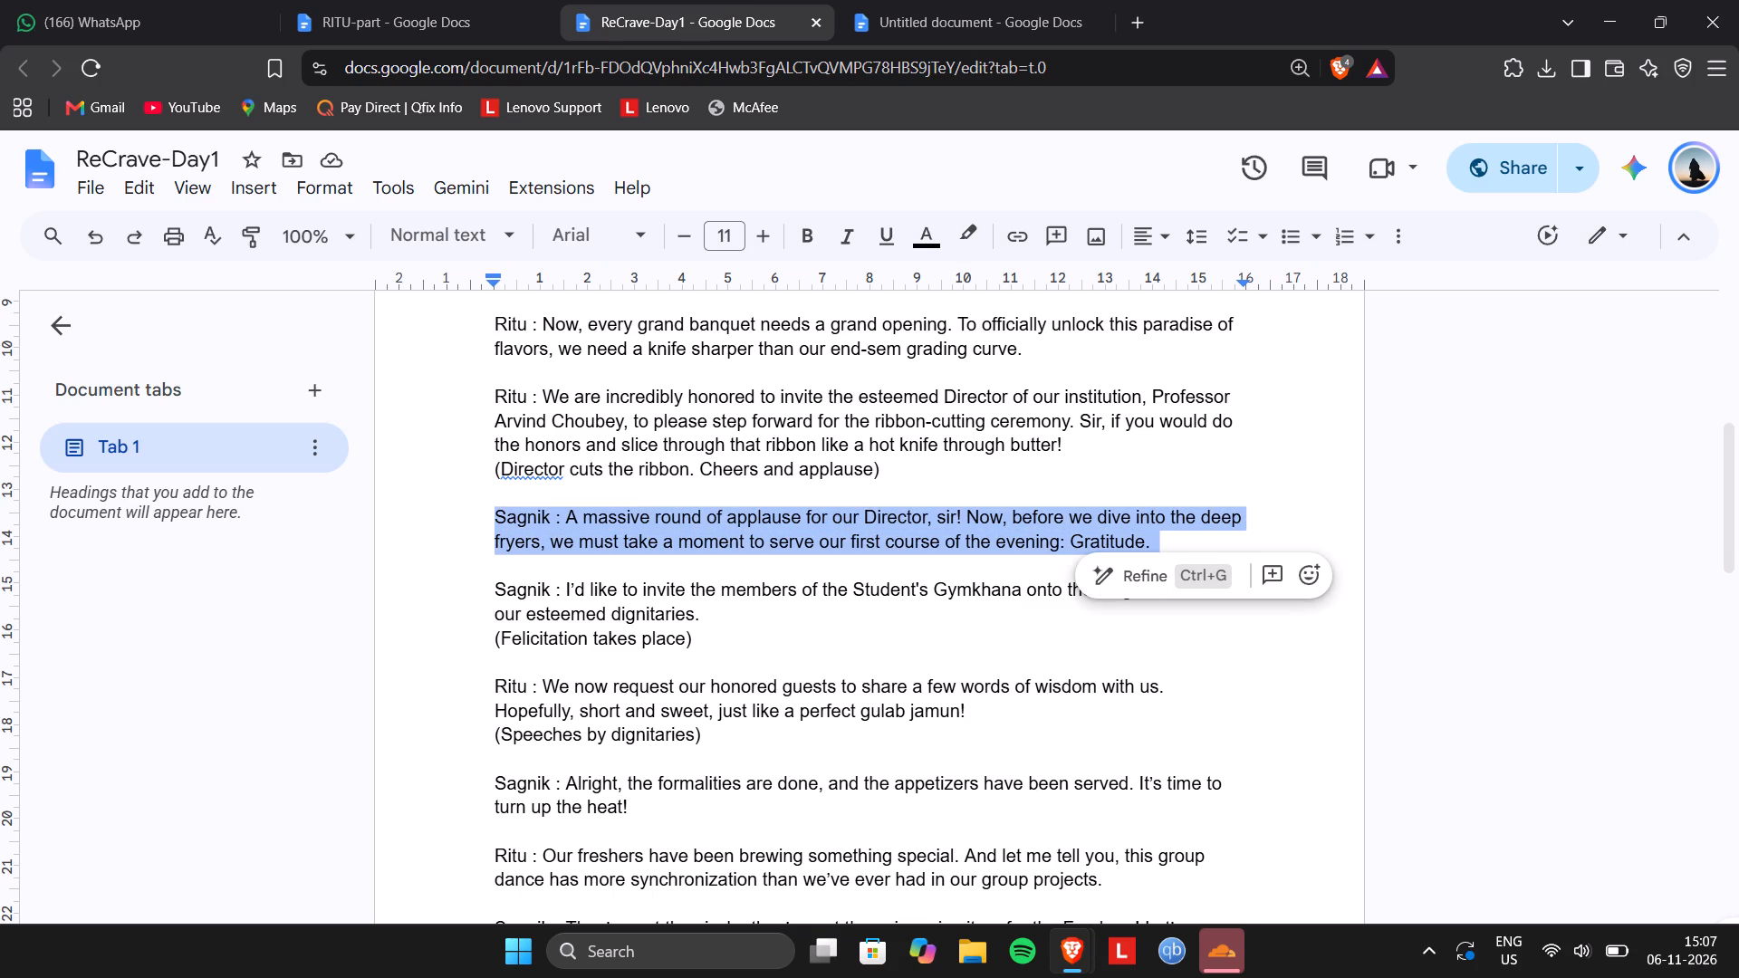
left_click(969, 0)
key("Return")
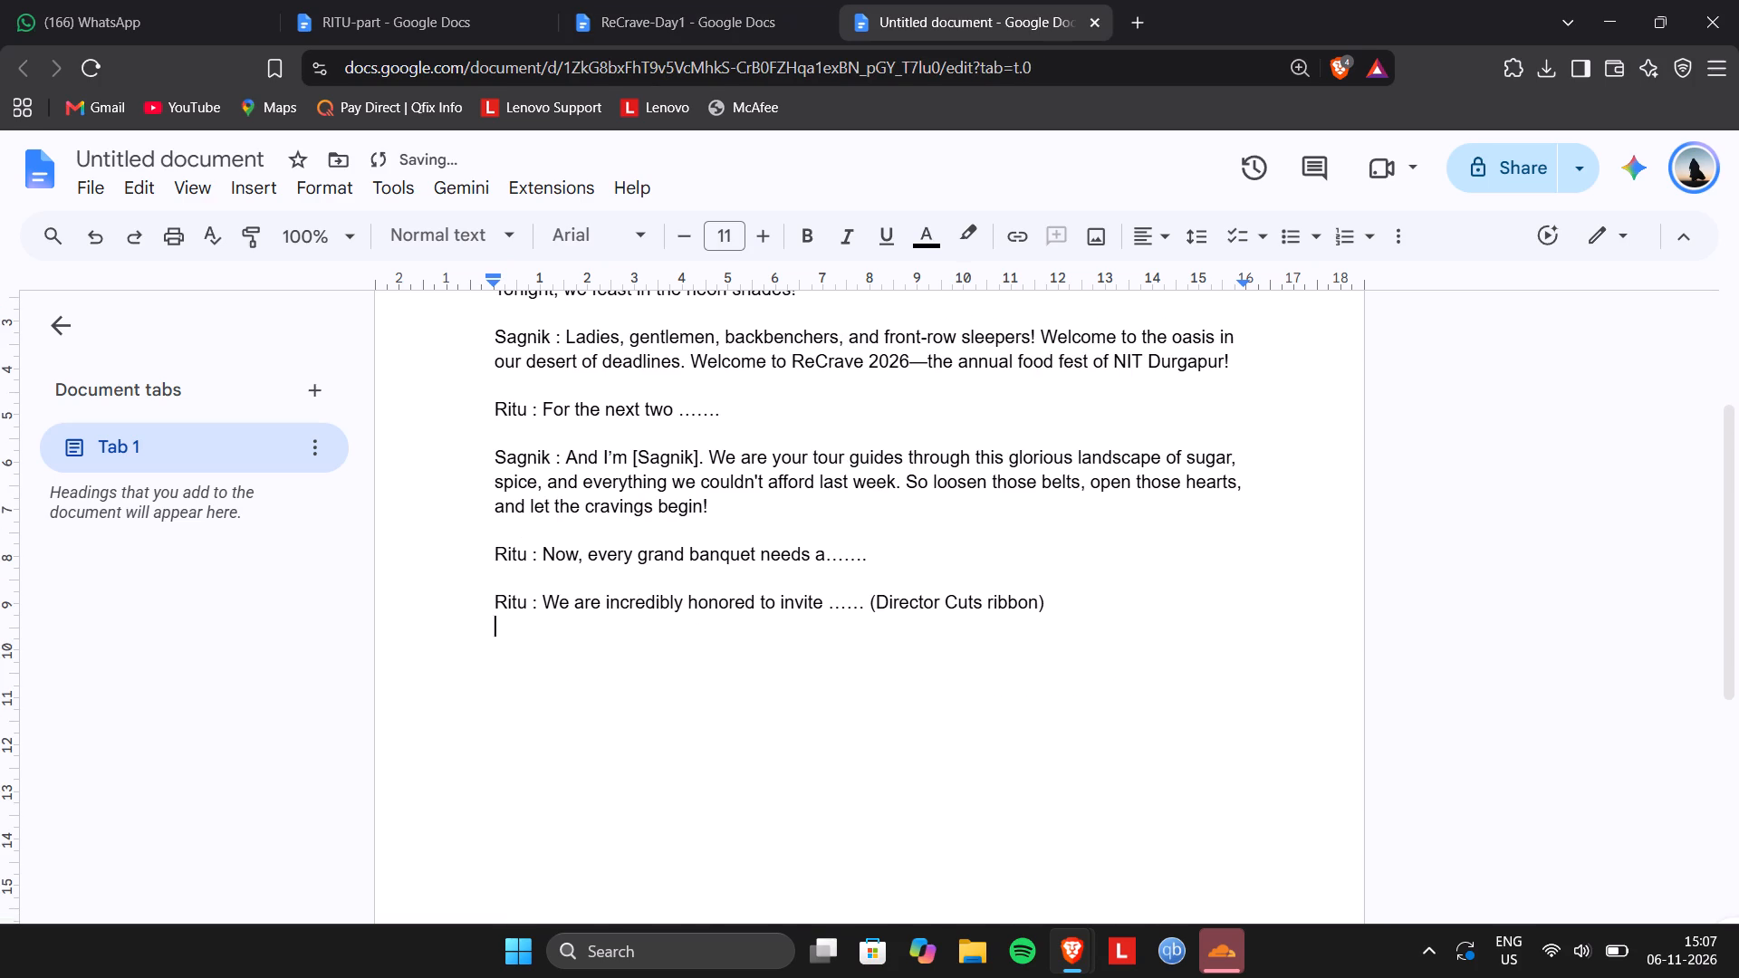
key("Return")
key("ctrl+v")
Copy Sagnik's line "I'd like to invite the members" through "(Felicitation takes place)" from ReCrave-Day1 to the untitled document's end, after a blank line.
left_click(716, 0)
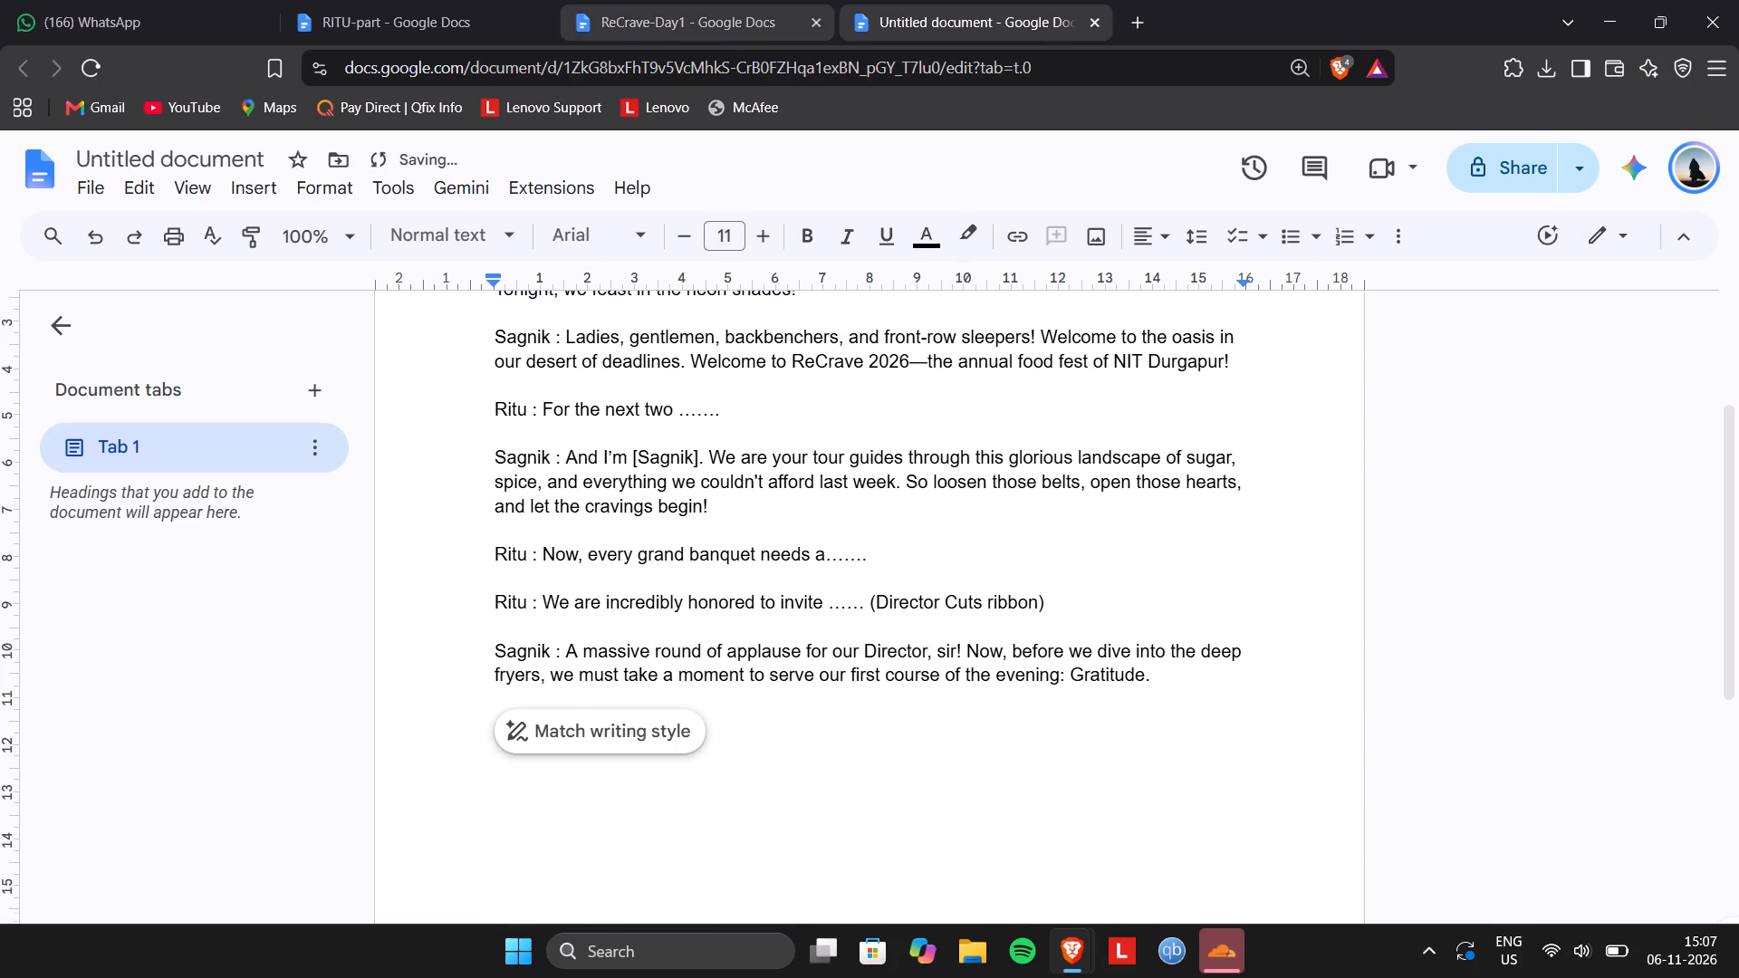
left_click(875, 622)
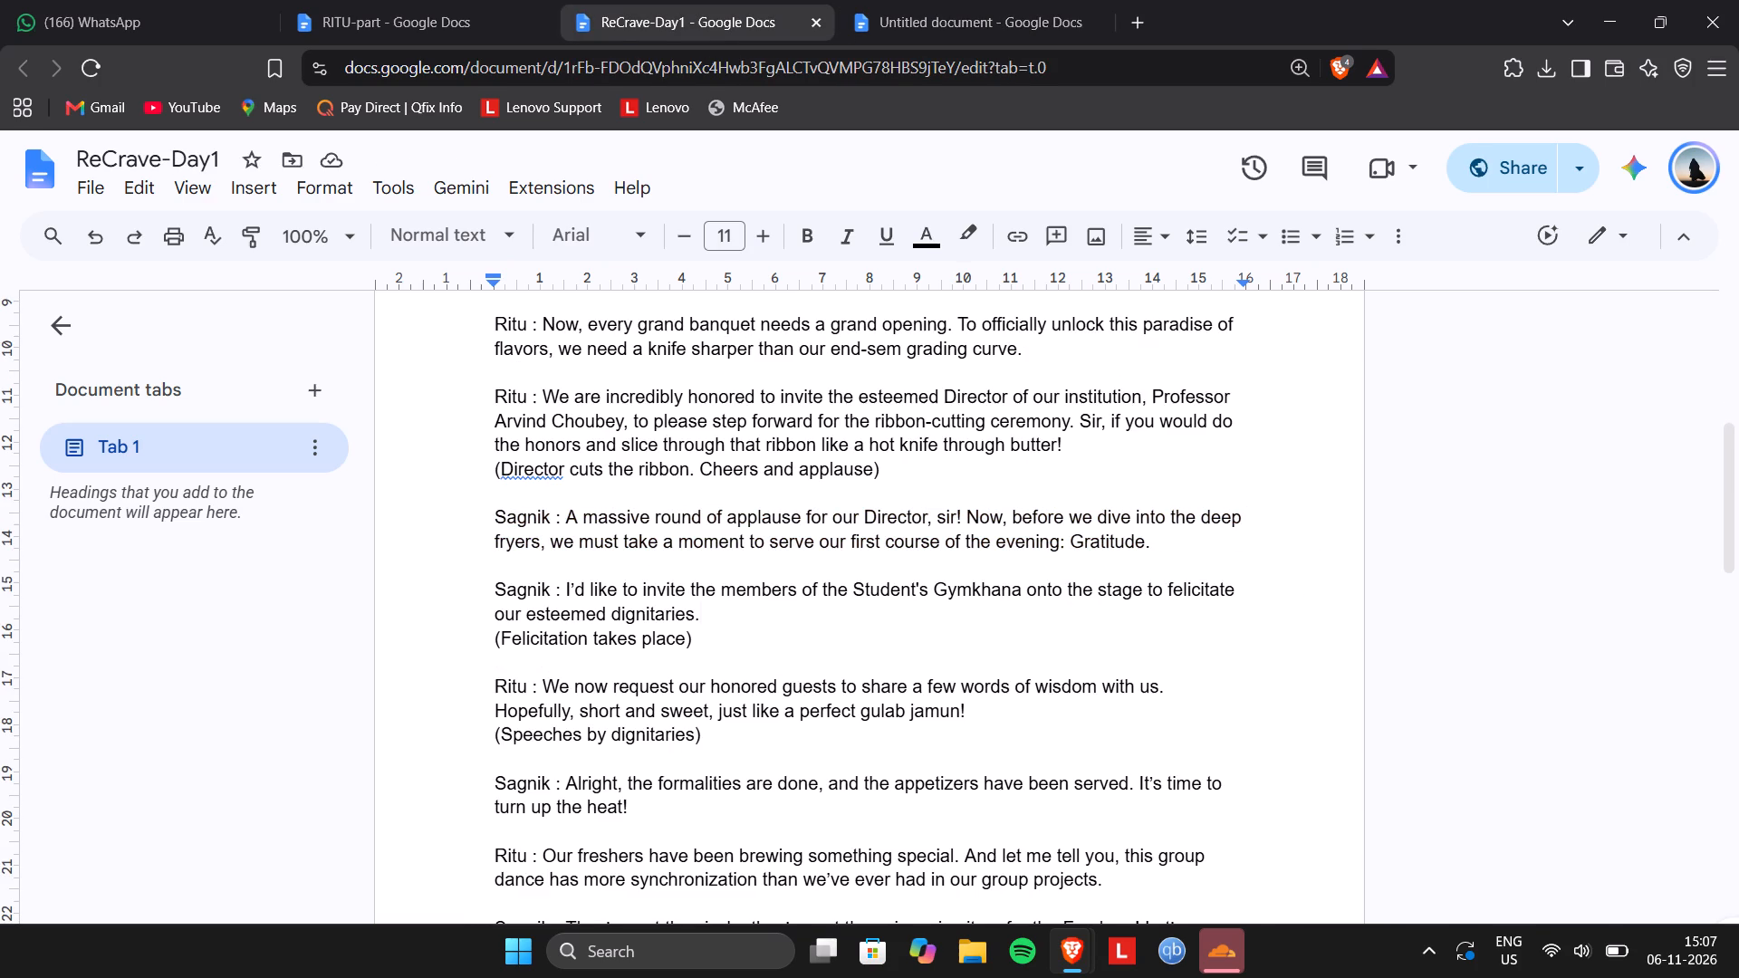
left_click_drag(496, 584, 705, 653)
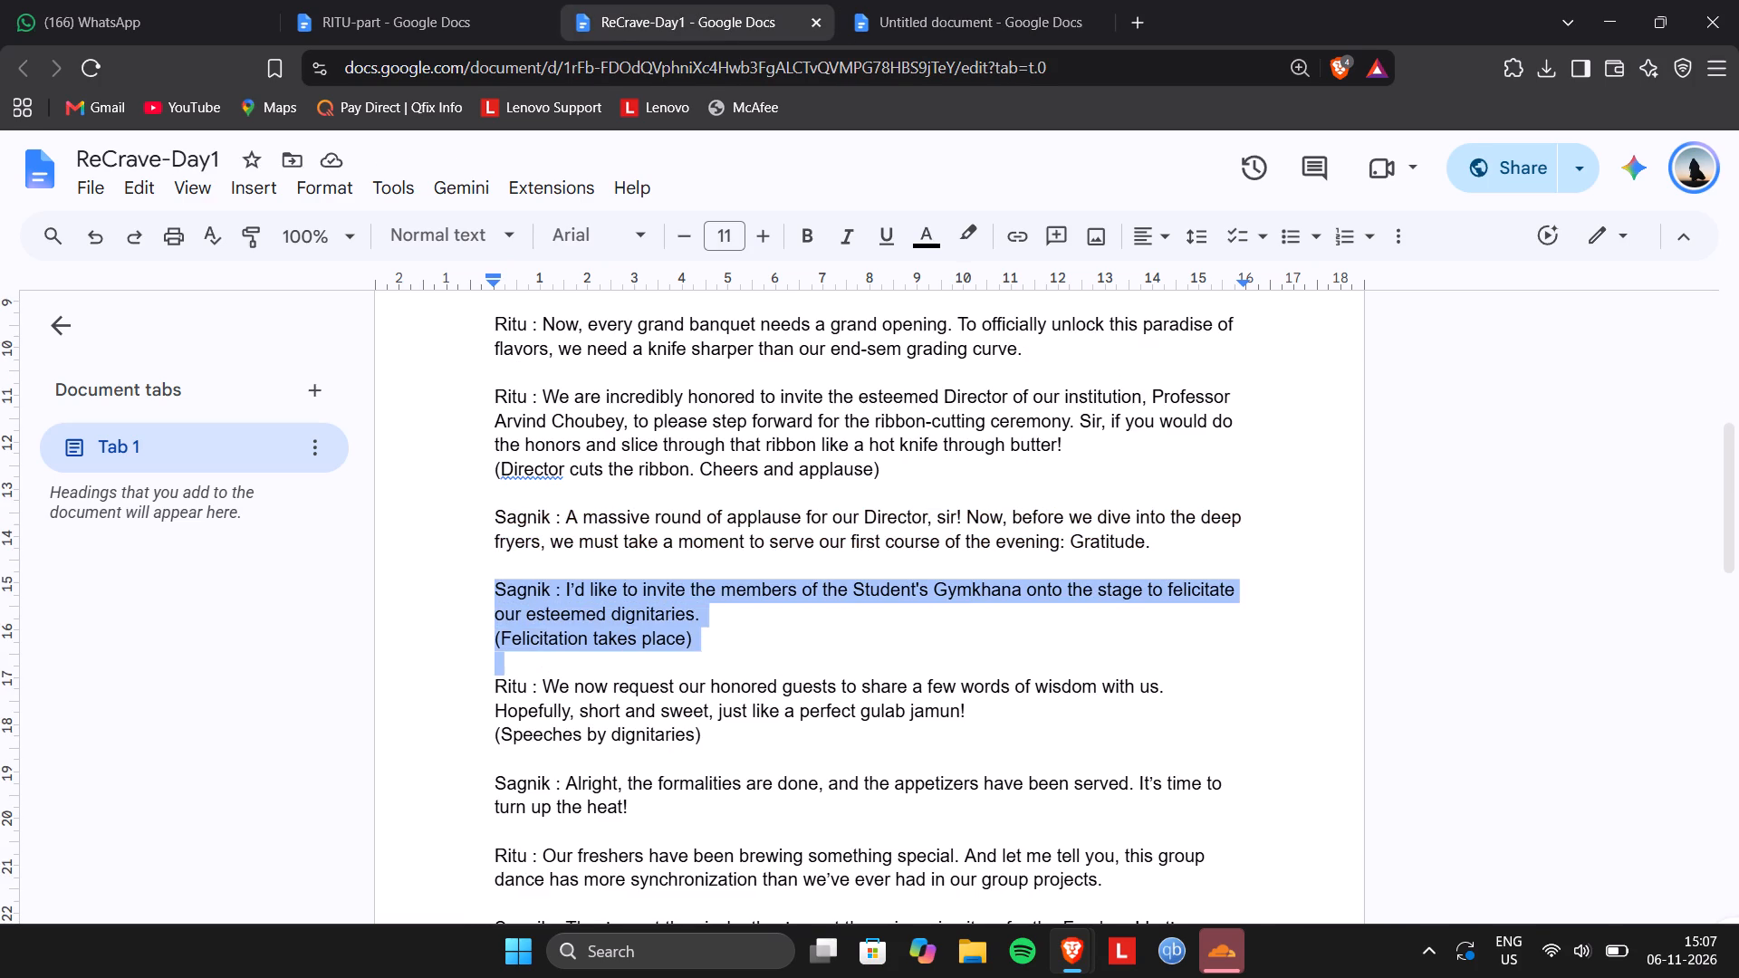
left_click_drag(705, 653, 705, 654)
key("ctrl+c")
left_click(920, 0)
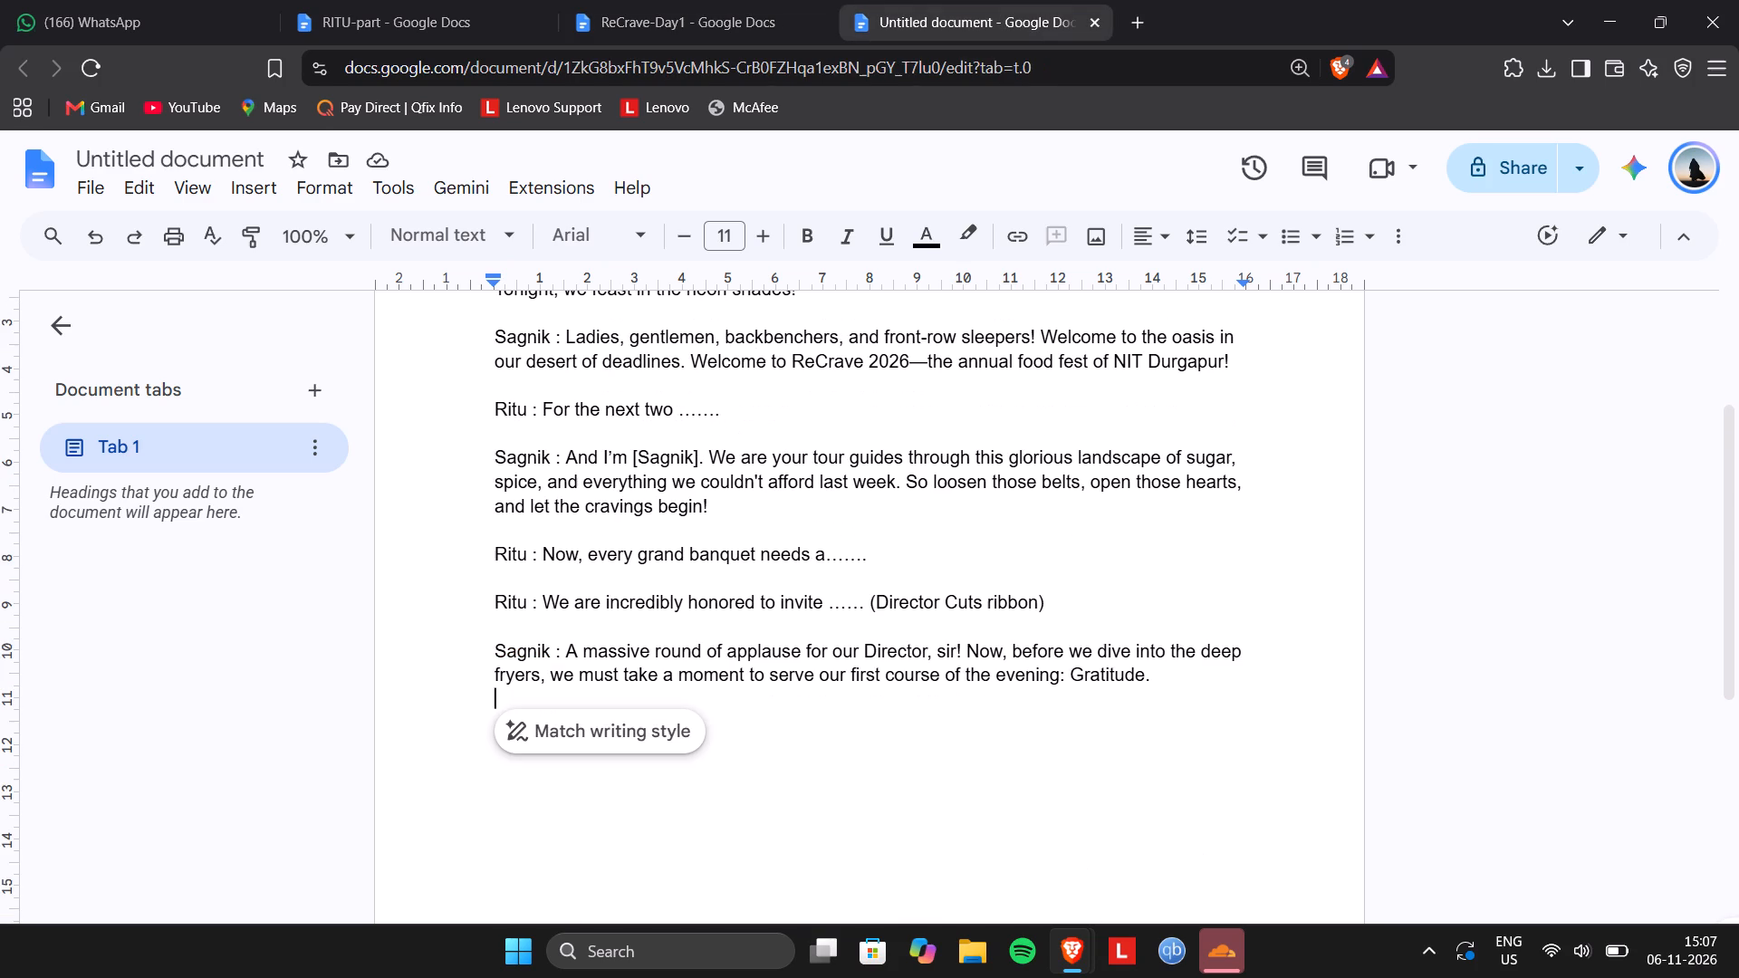
key("Return")
key("ctrl+v")
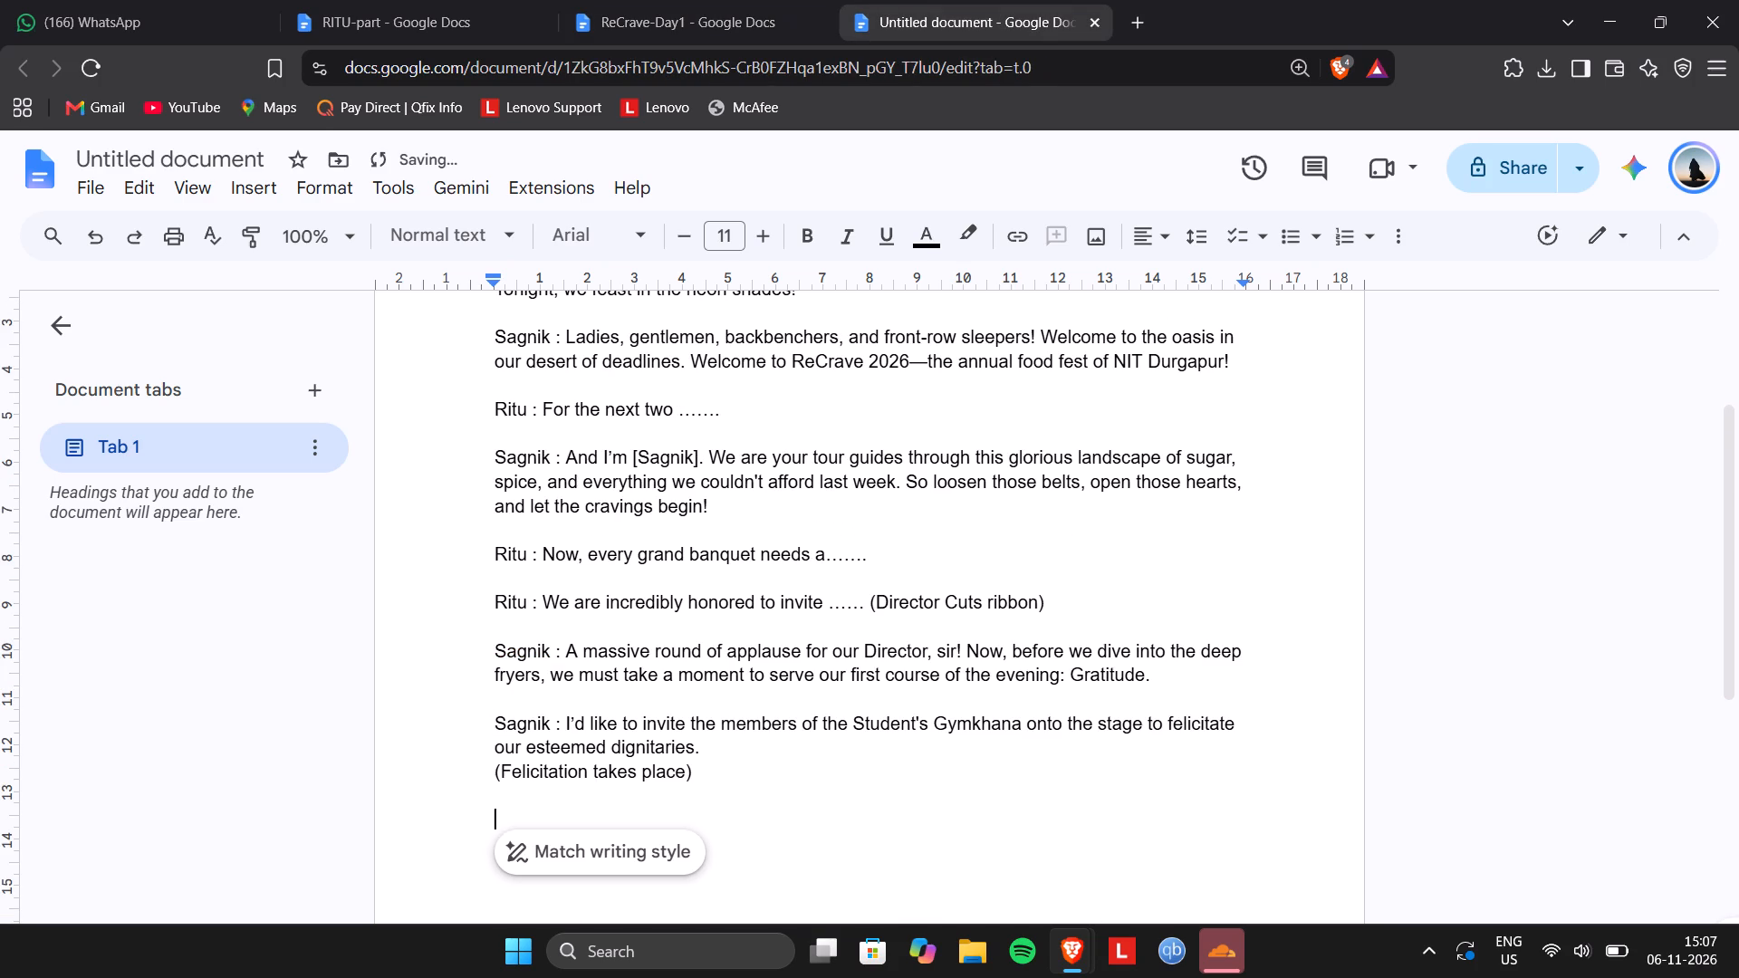
Copy Ritu's line "We now request our honored guests" through "(Speeches by dignitaries)" from ReCrave-Day1 to the end of the untitled document.
scroll(1051, 80, "down", 1)
scroll(950, 454, "down", 2)
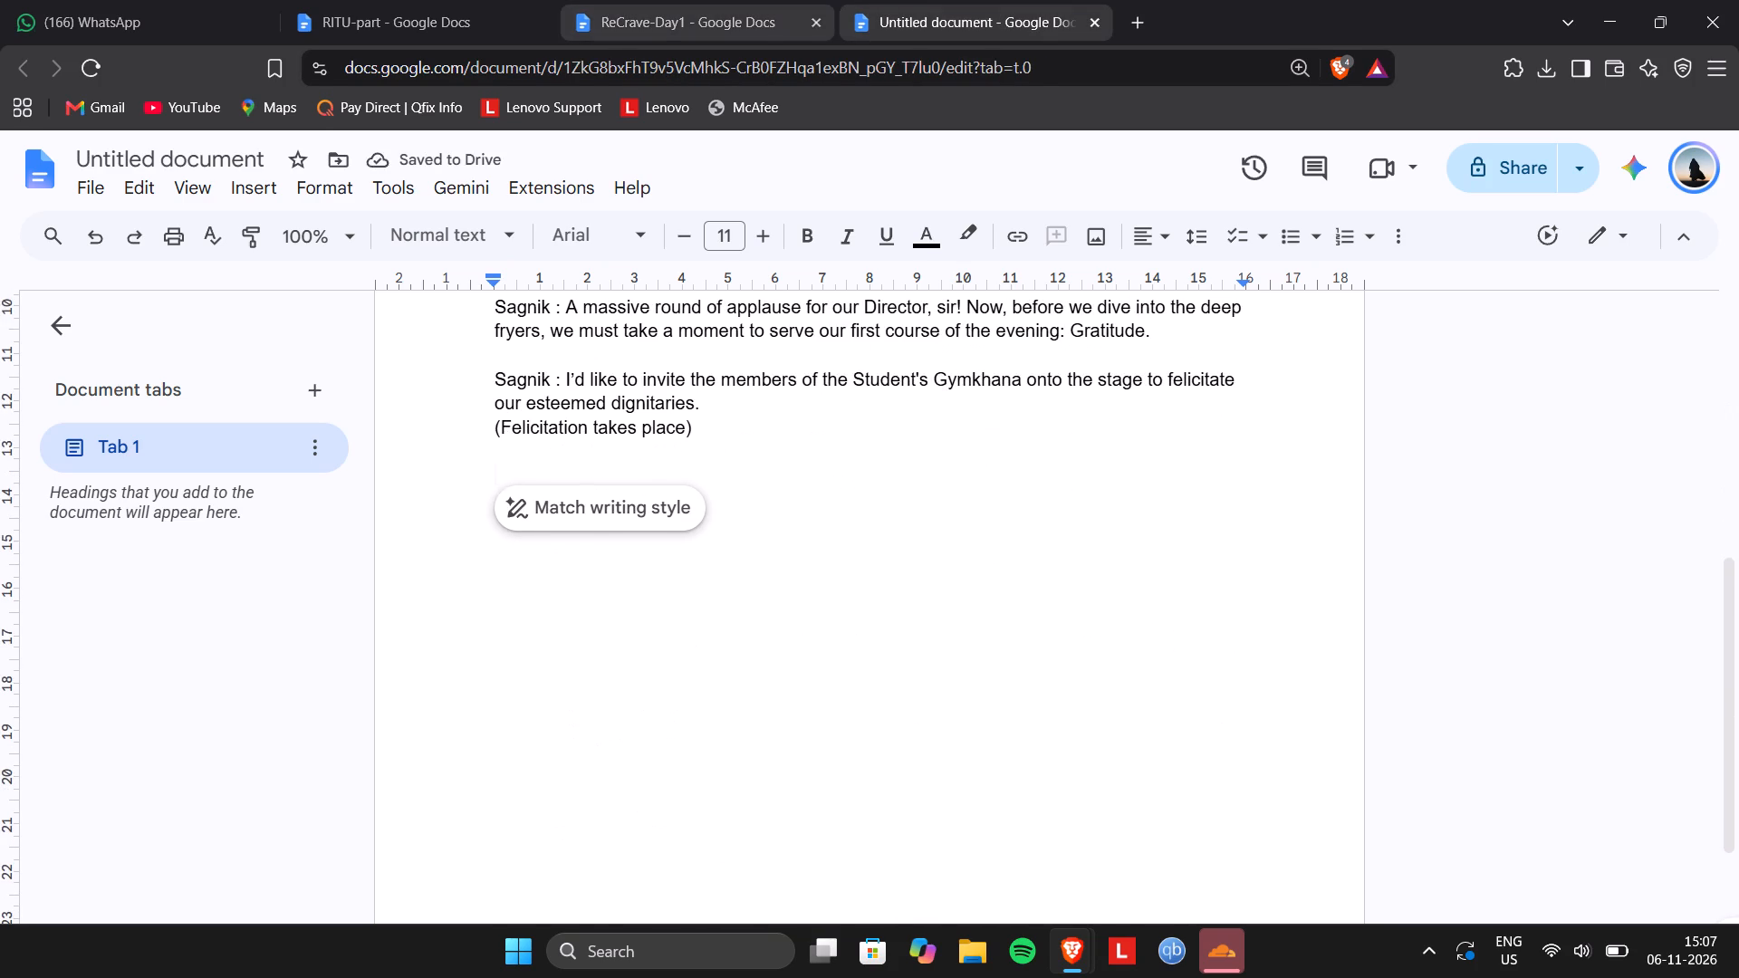
left_click(671, 0)
left_click(905, 581)
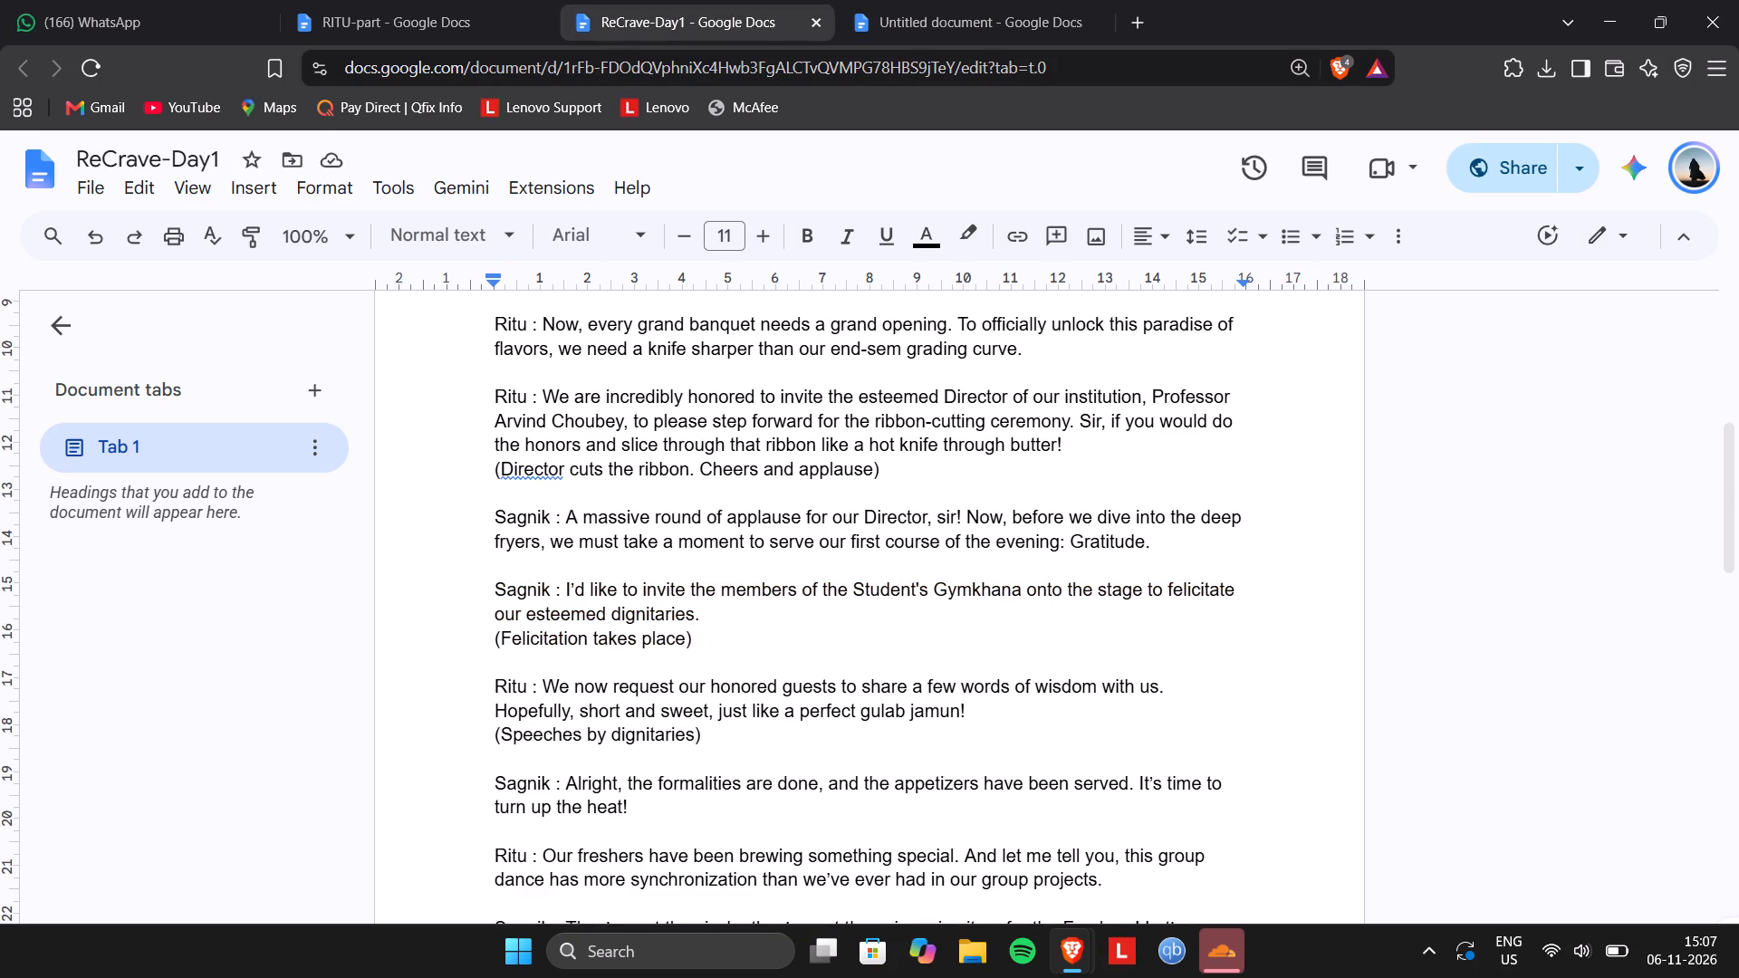
left_click_drag(495, 684, 579, 698)
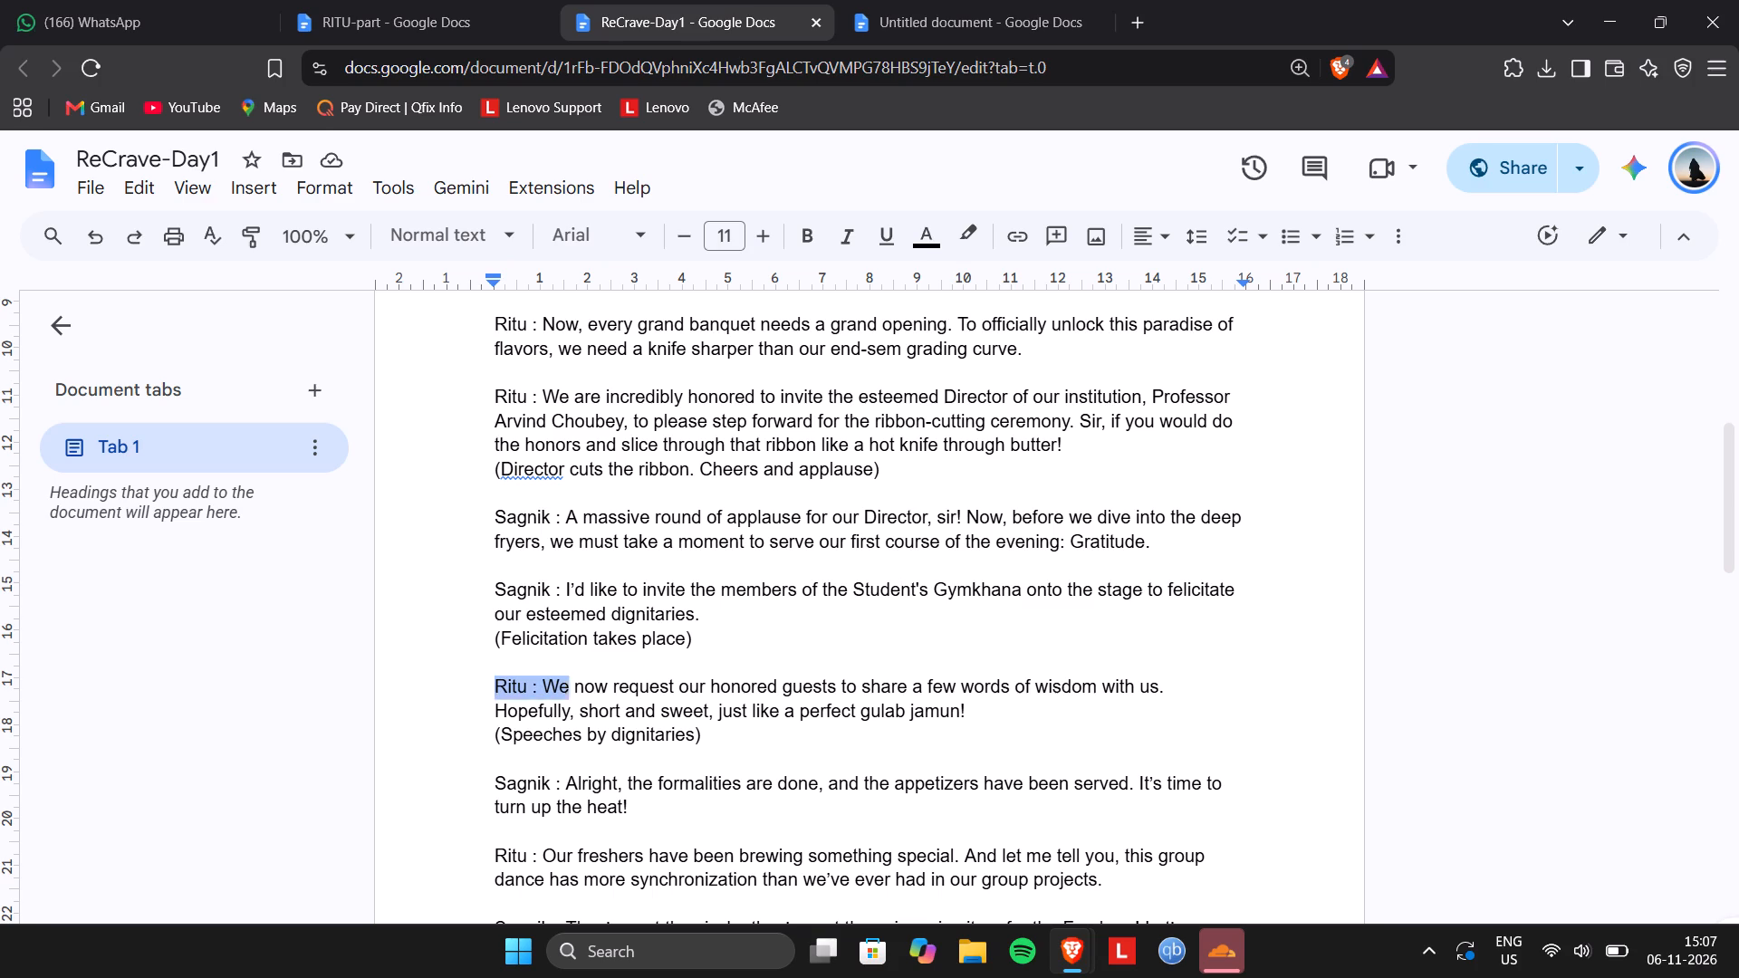
left_click_drag(579, 698, 765, 741)
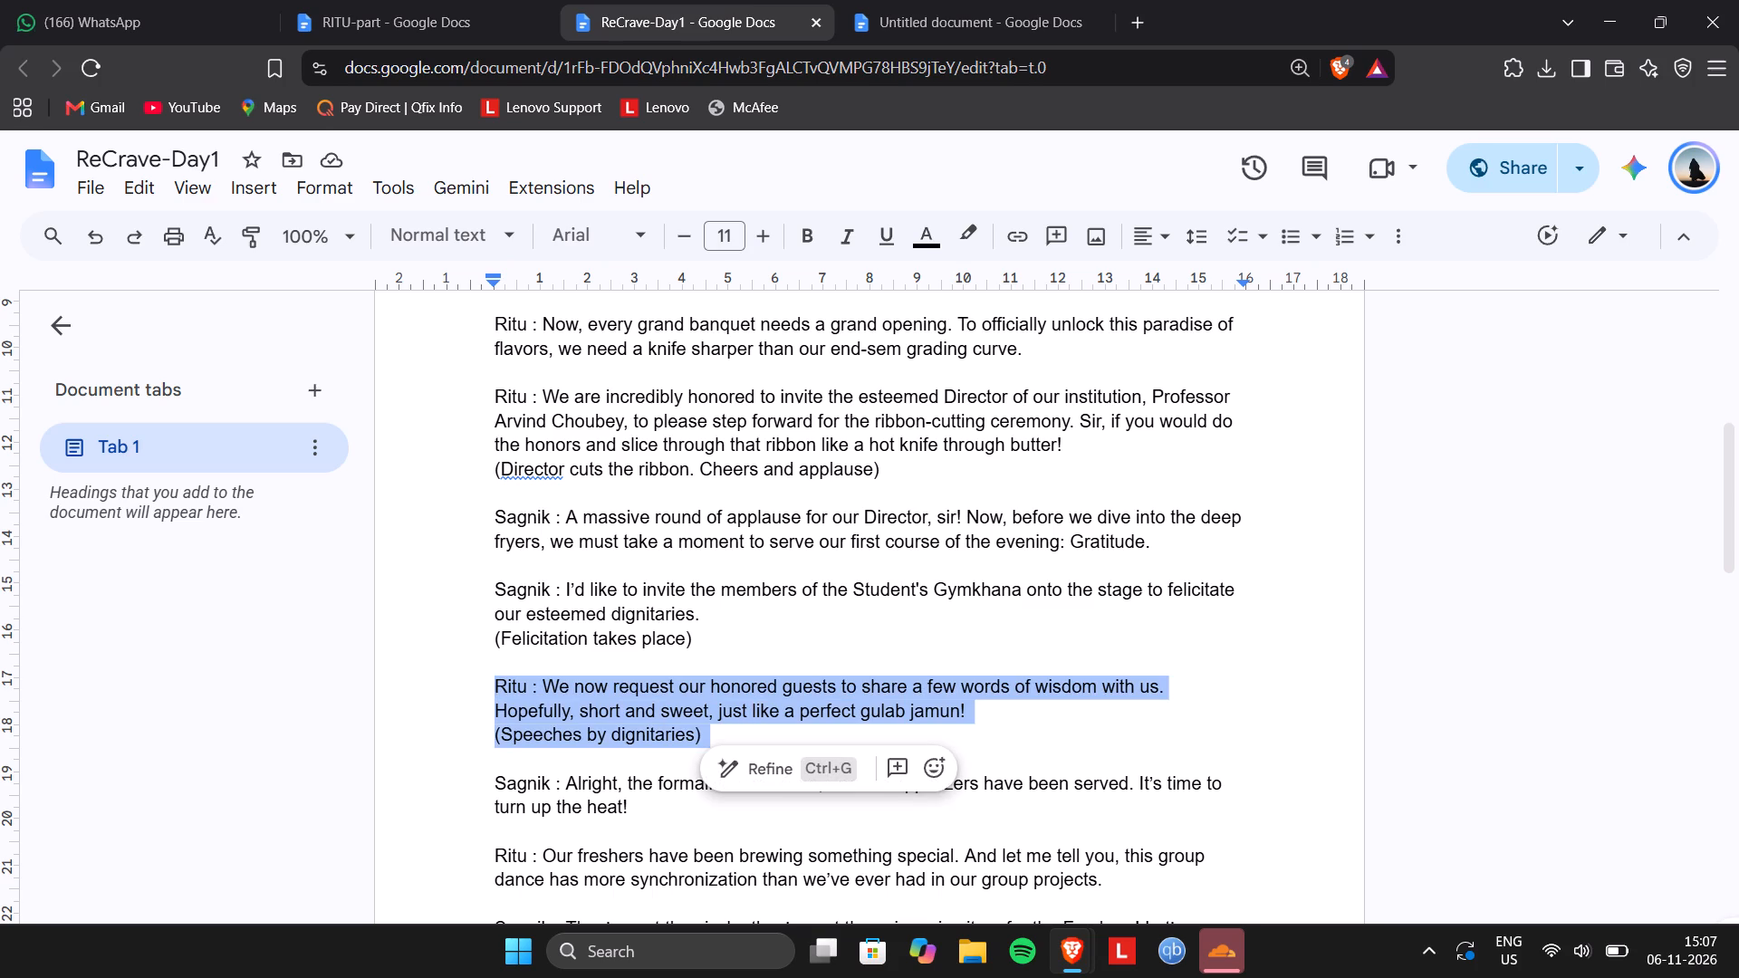
key("ctrl+c")
left_click(763, 567)
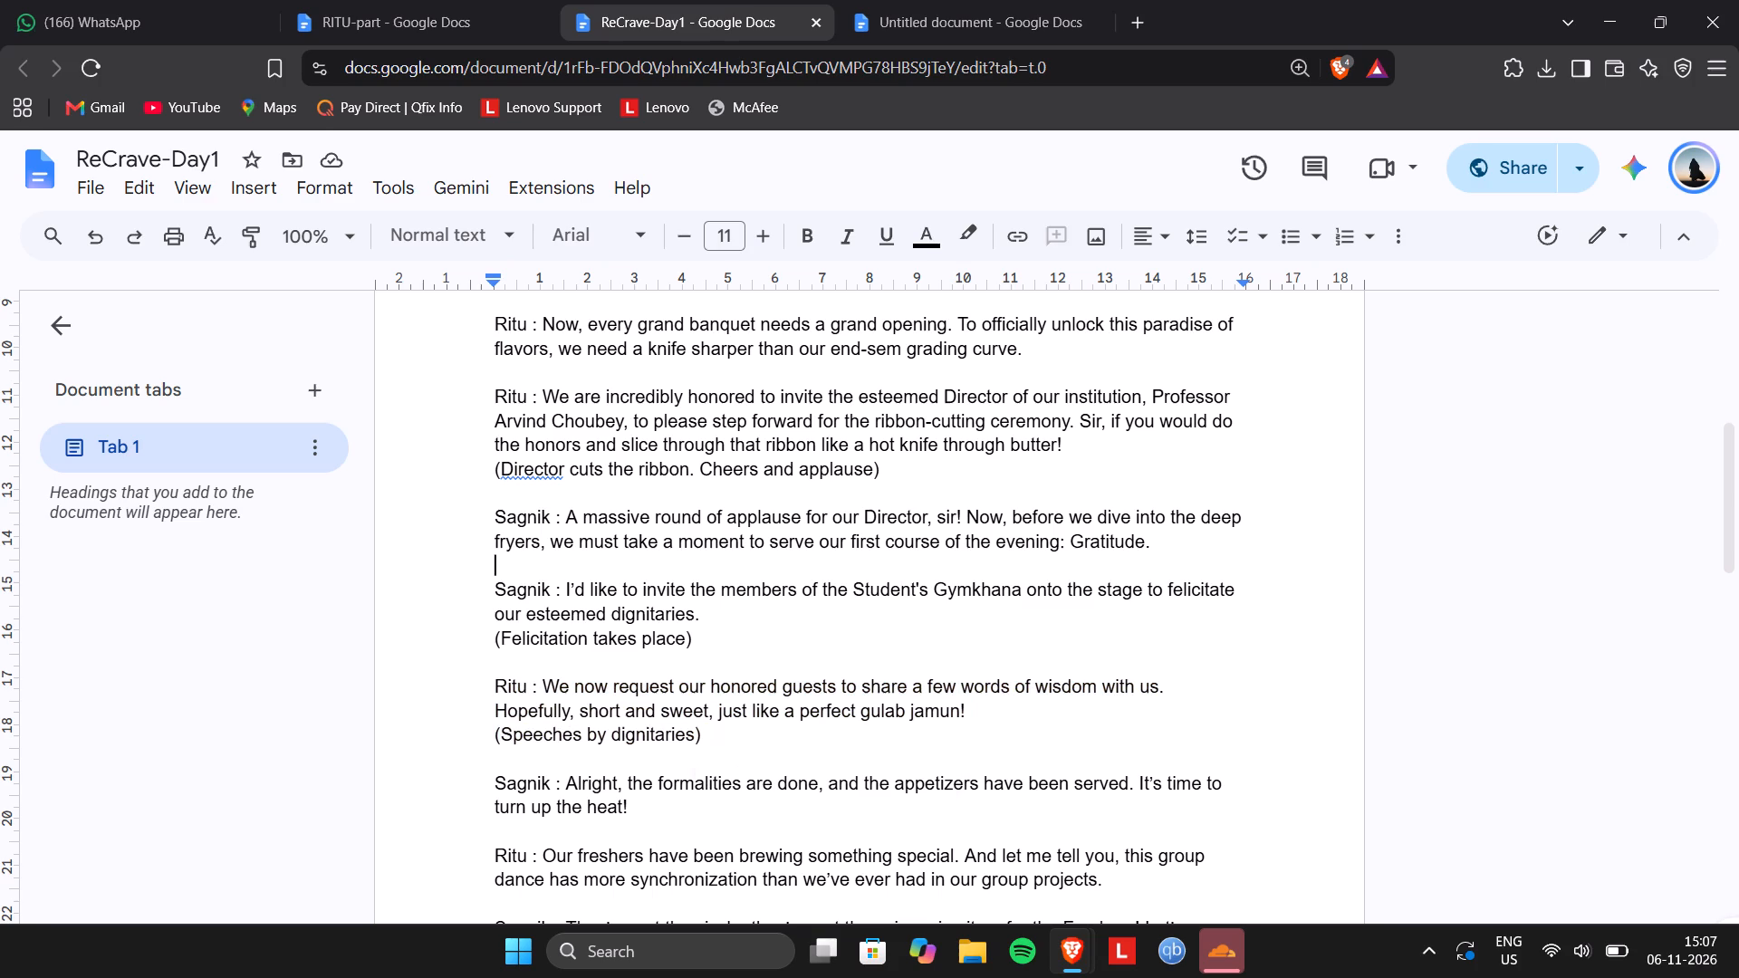
left_click(979, 0)
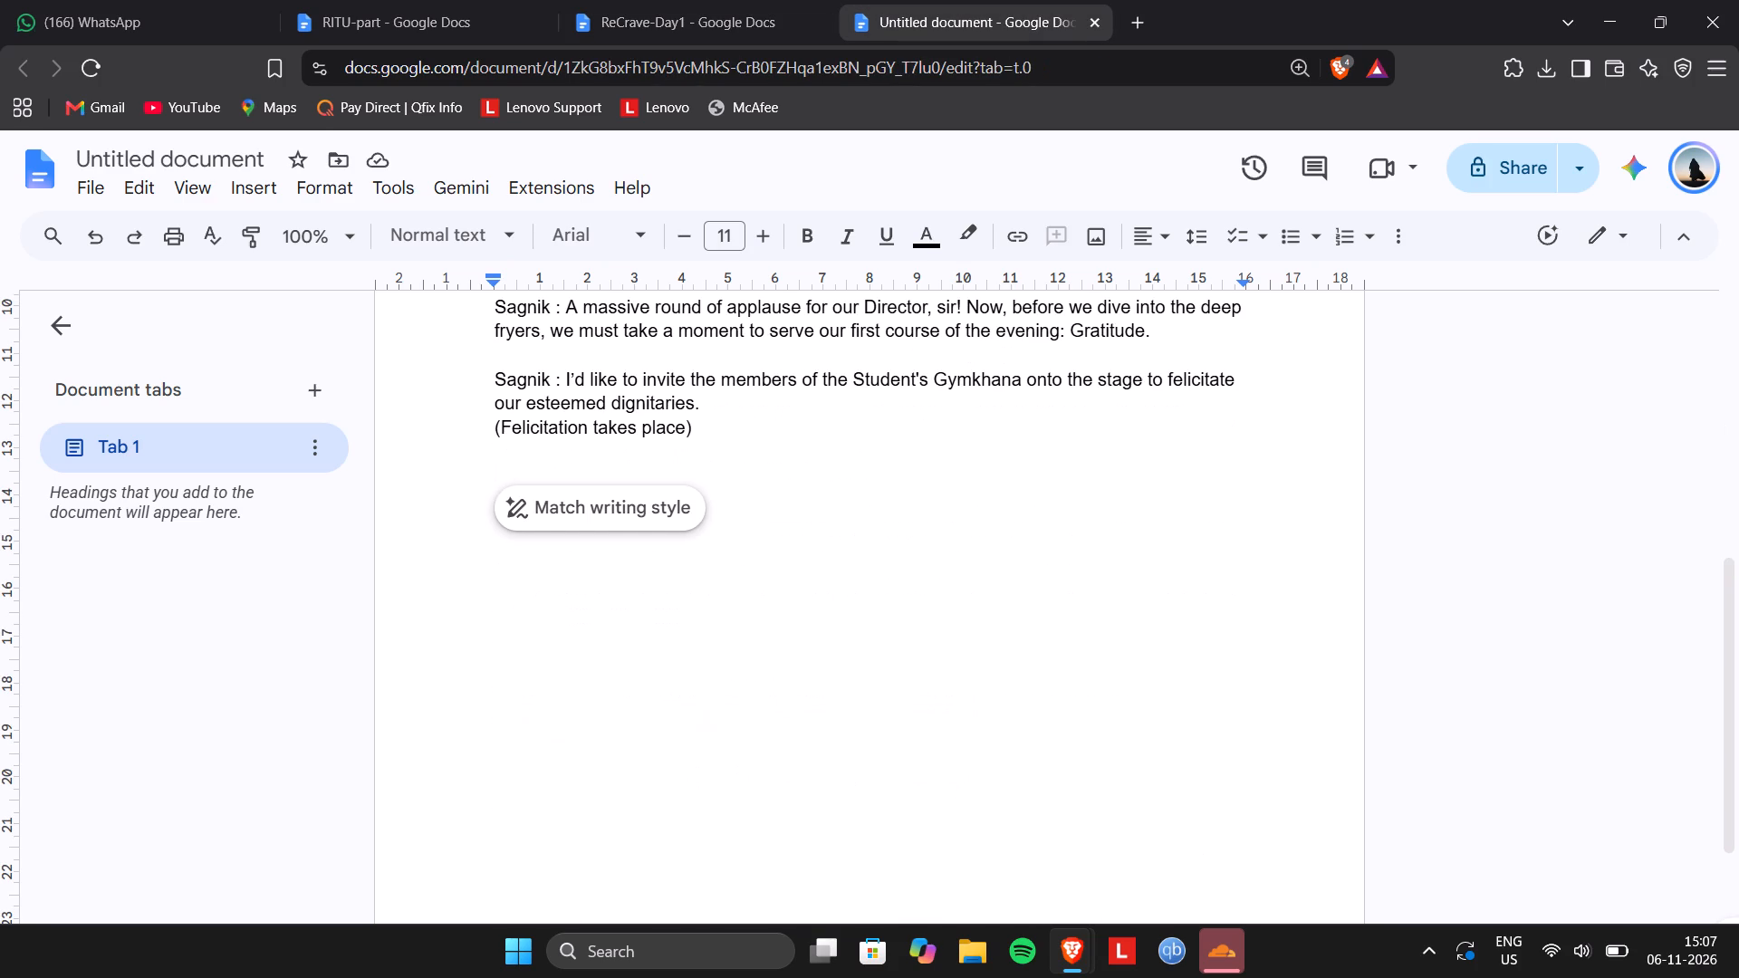
key("ctrl+v")
Condense Ritu's last line in the untitled document to "We now request our honored guests to share a few words ....", followed by a blank line.
key("BackSpace")
key("BackSpace")
key("BackSpace")
key("BackSpace")
key("BackSpace")
key("BackSpace")
key("BackSpace")
key("BackSpace")
key("BackSpace")
key("BackSpace")
key("BackSpace")
key("BackSpace")
key("BackSpace")
key("BackSpace")
key("BackSpace")
key("BackSpace")
key("BackSpace")
key("BackSpace")
key("BackSpace")
key("BackSpace")
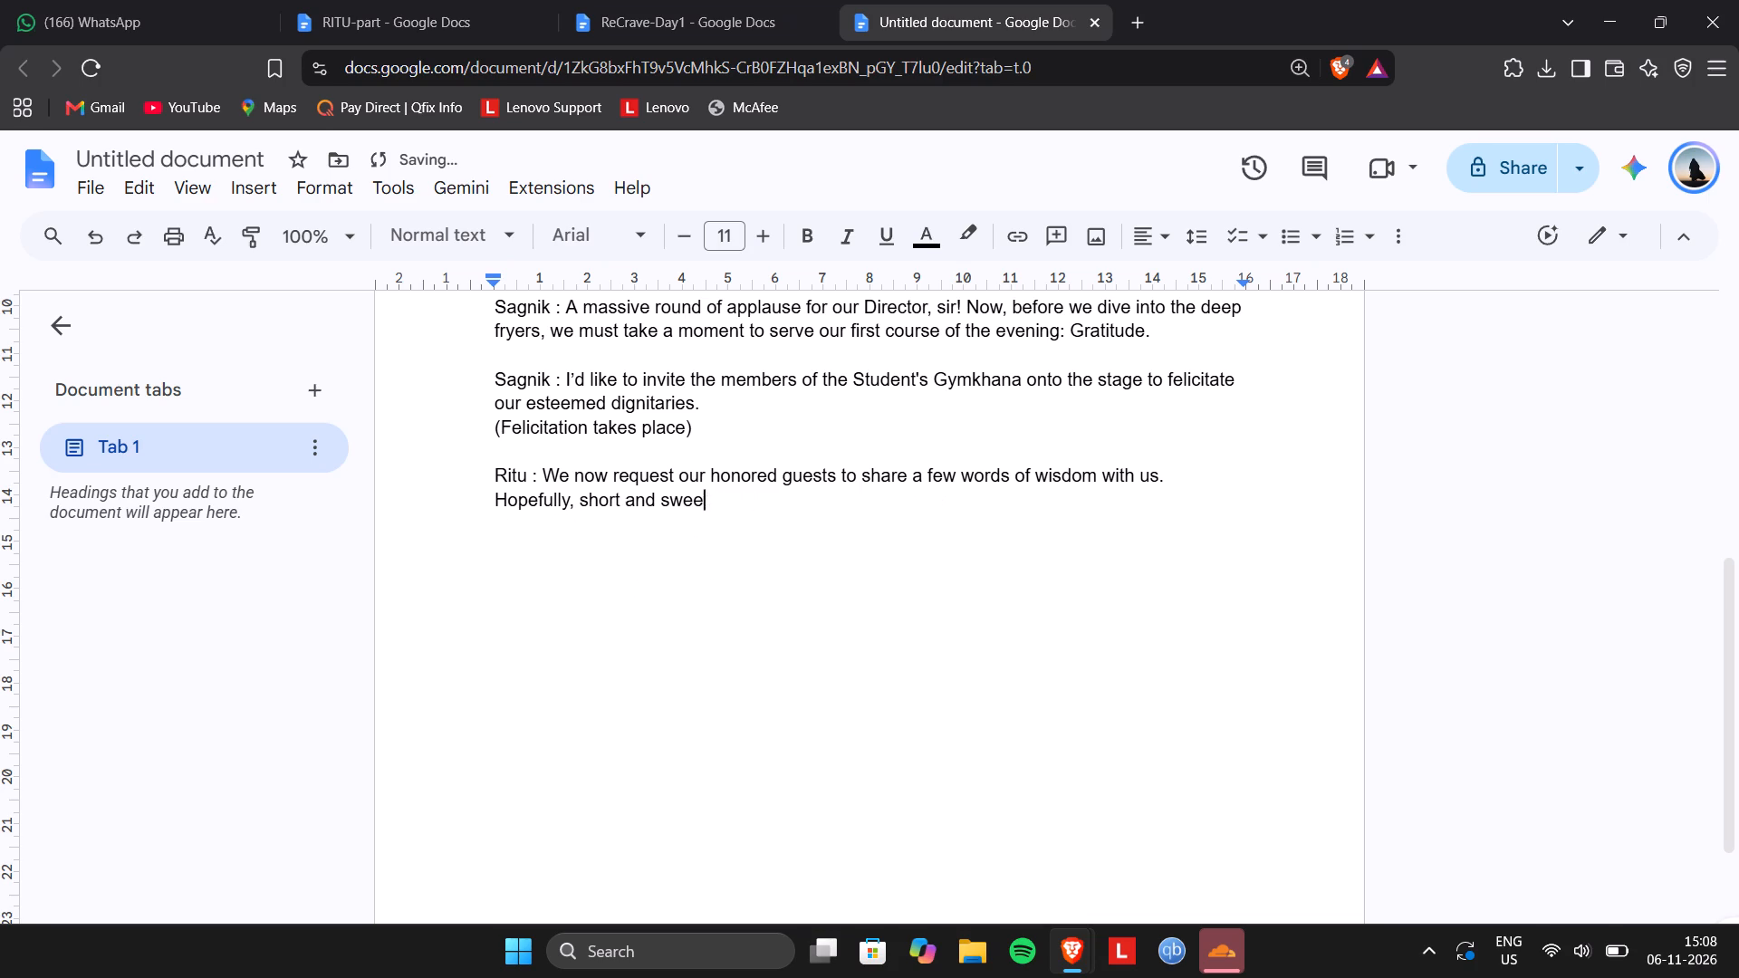
key("BackSpace")
key("BackSpace")
key("BackSpace")
key("BackSpace")
key("BackSpace")
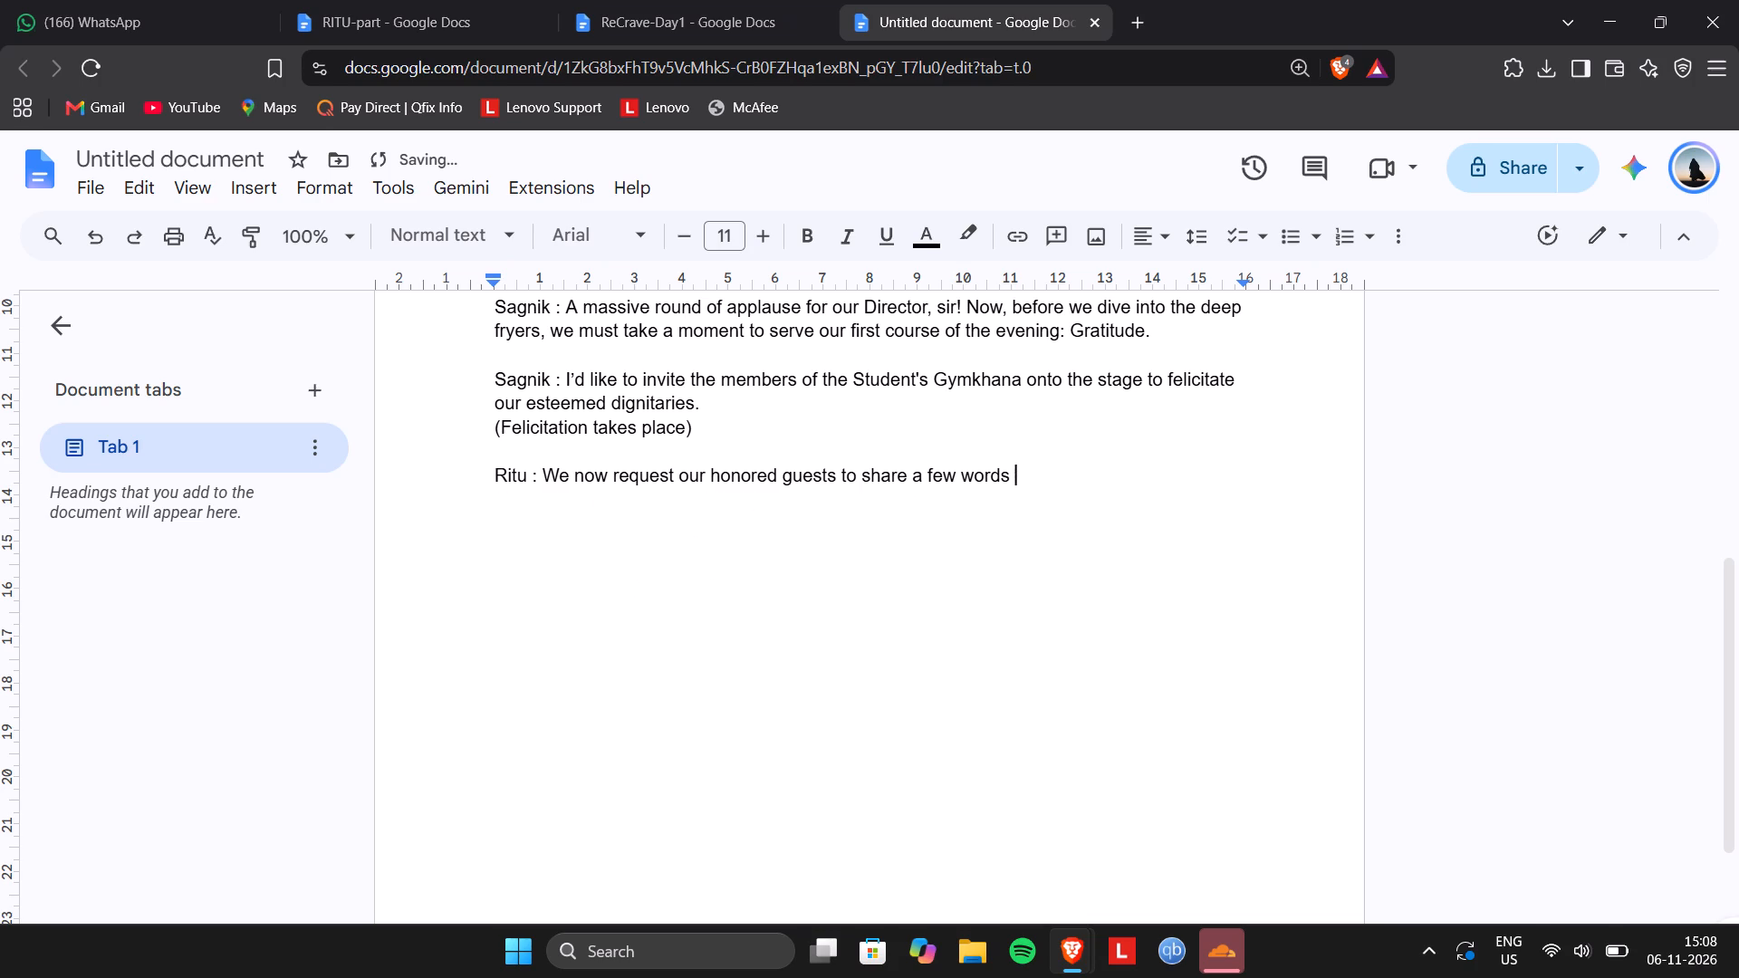
type("rds ....")
key("Return")
key("Return")
Copy Sagnik's line "Alright, the formalities are done" through "turn up the heat!" from ReCrave-Day1 to the end of the untitled document.
left_click(731, 0)
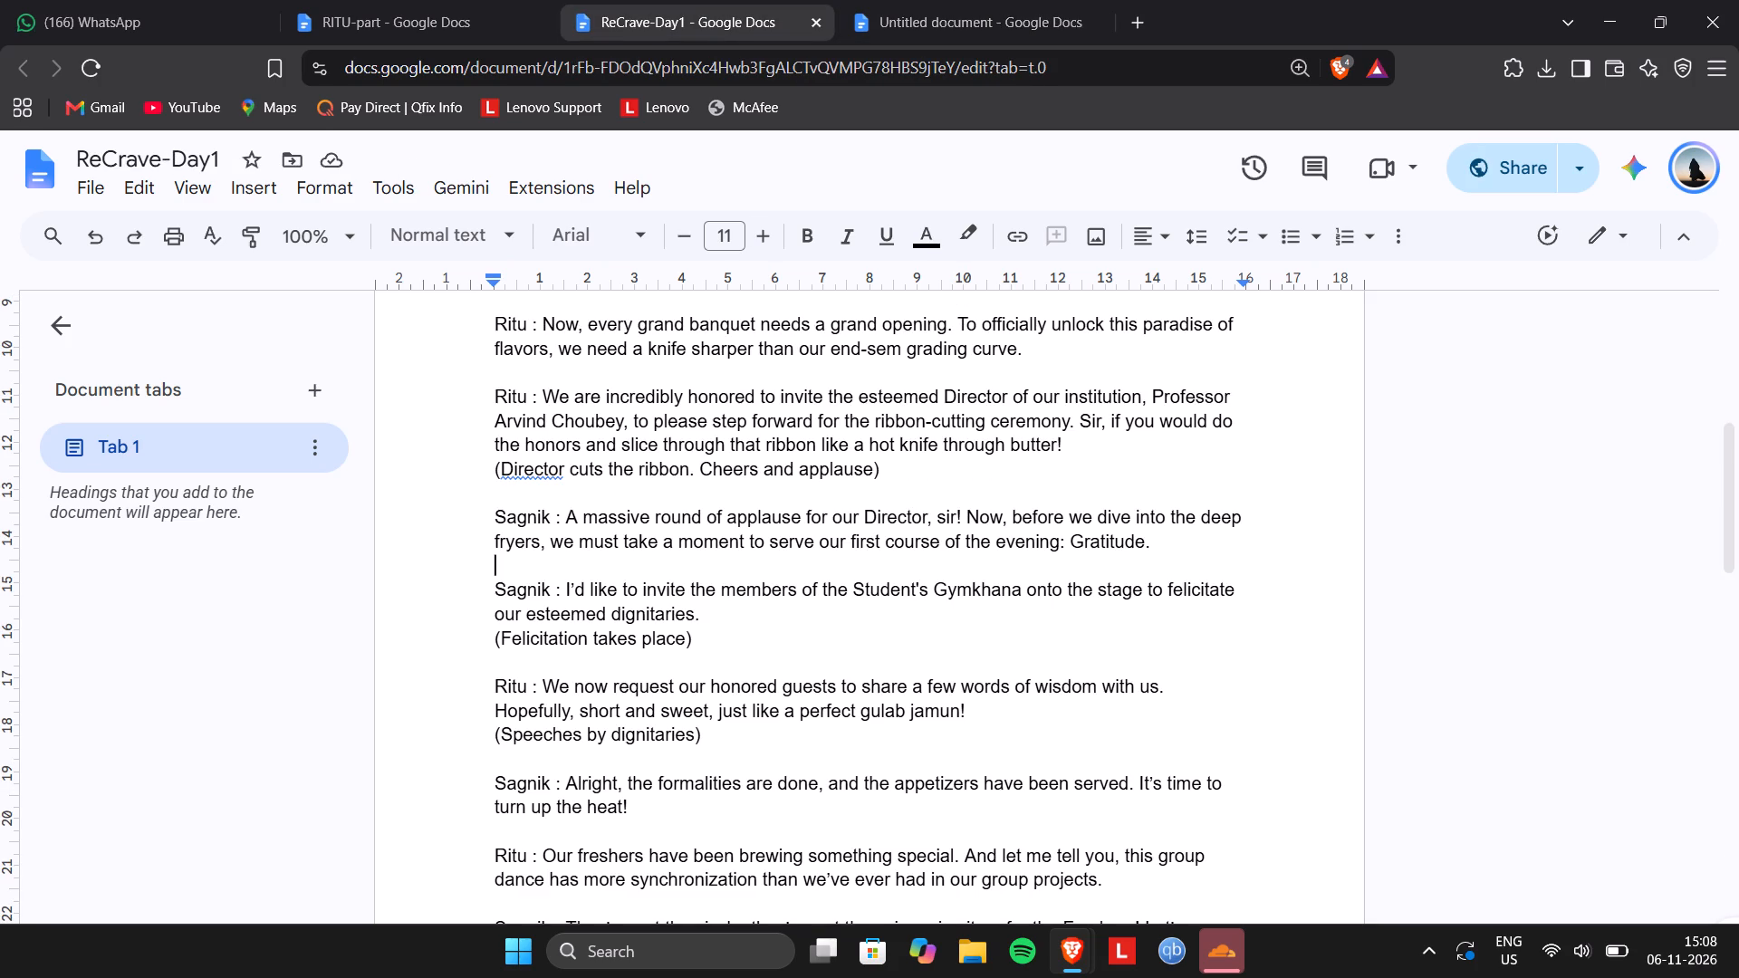
scroll(764, 726, "down", 3)
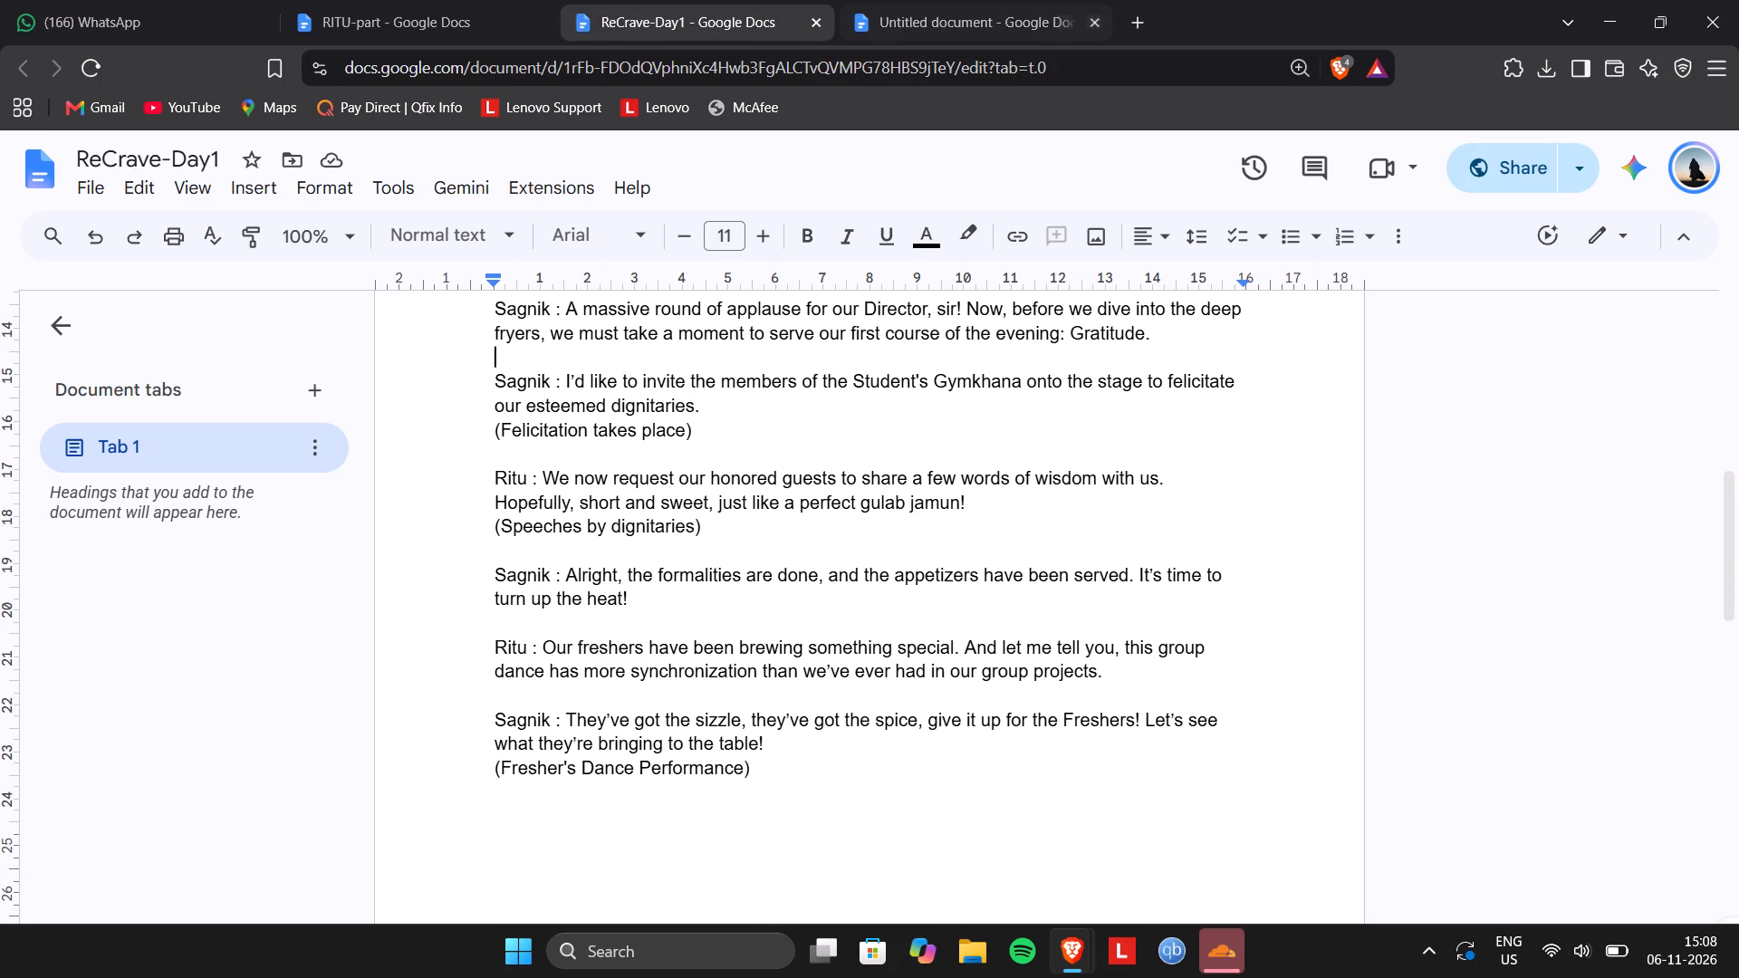
left_click(929, 0)
left_click(735, 0)
scroll(834, 510, "down", 2)
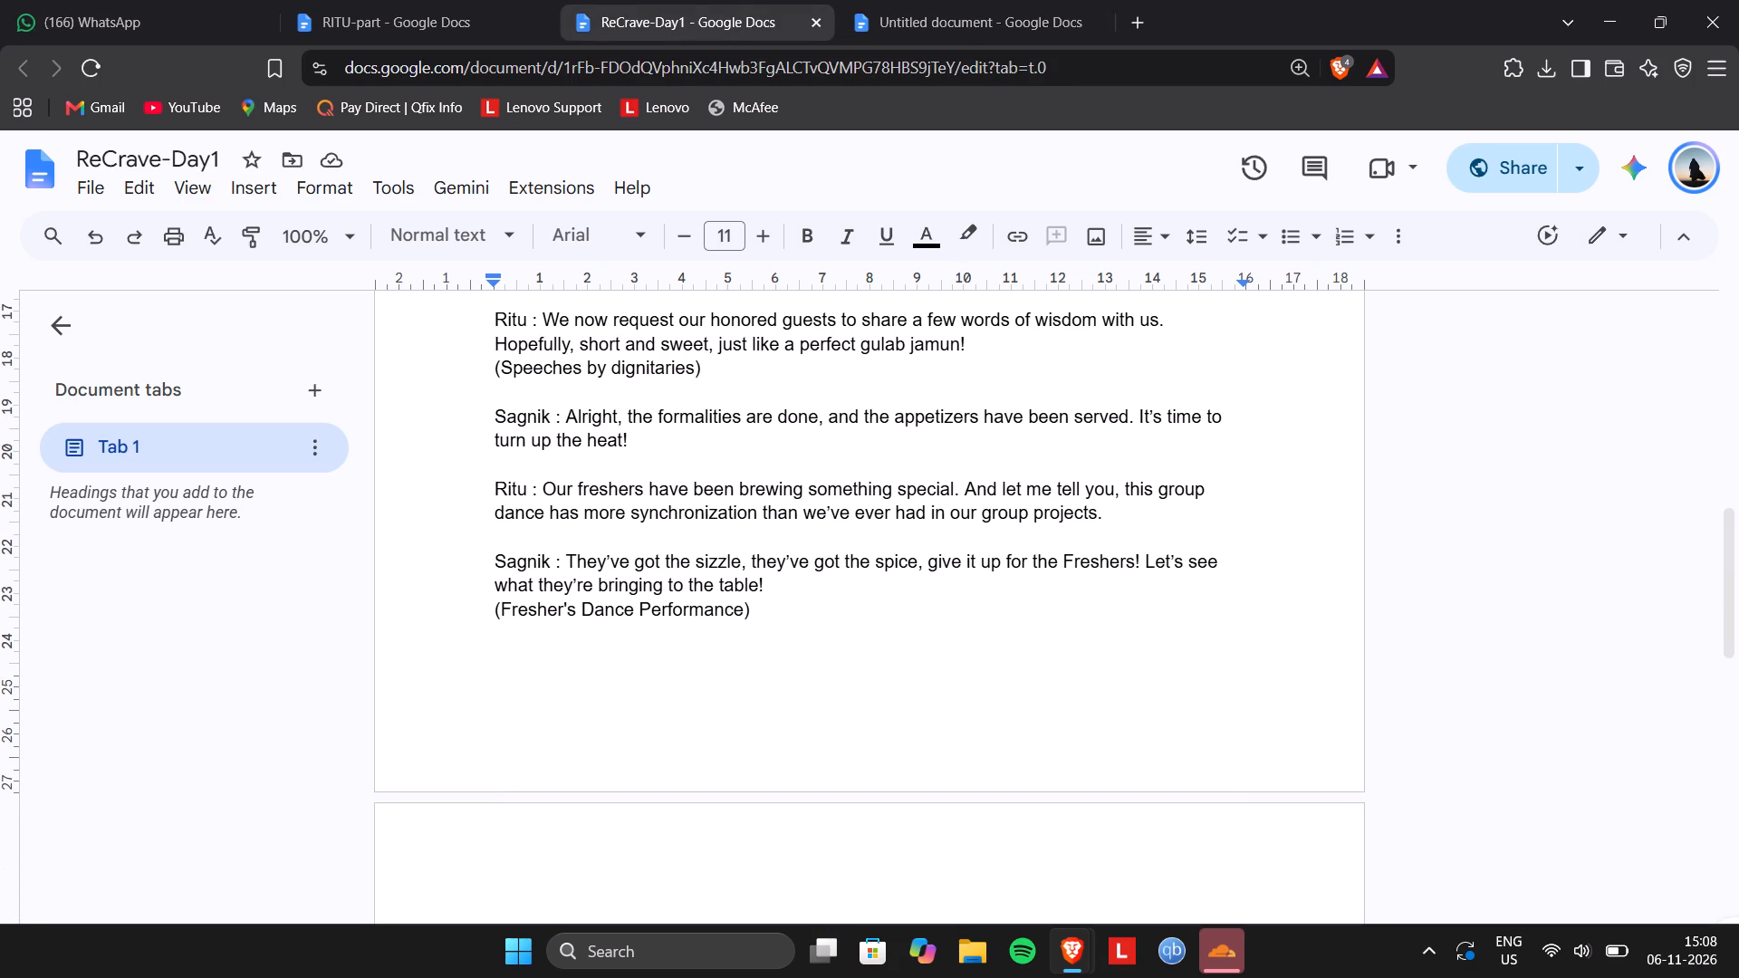
left_click_drag(498, 413, 644, 461)
key("ctrl+c")
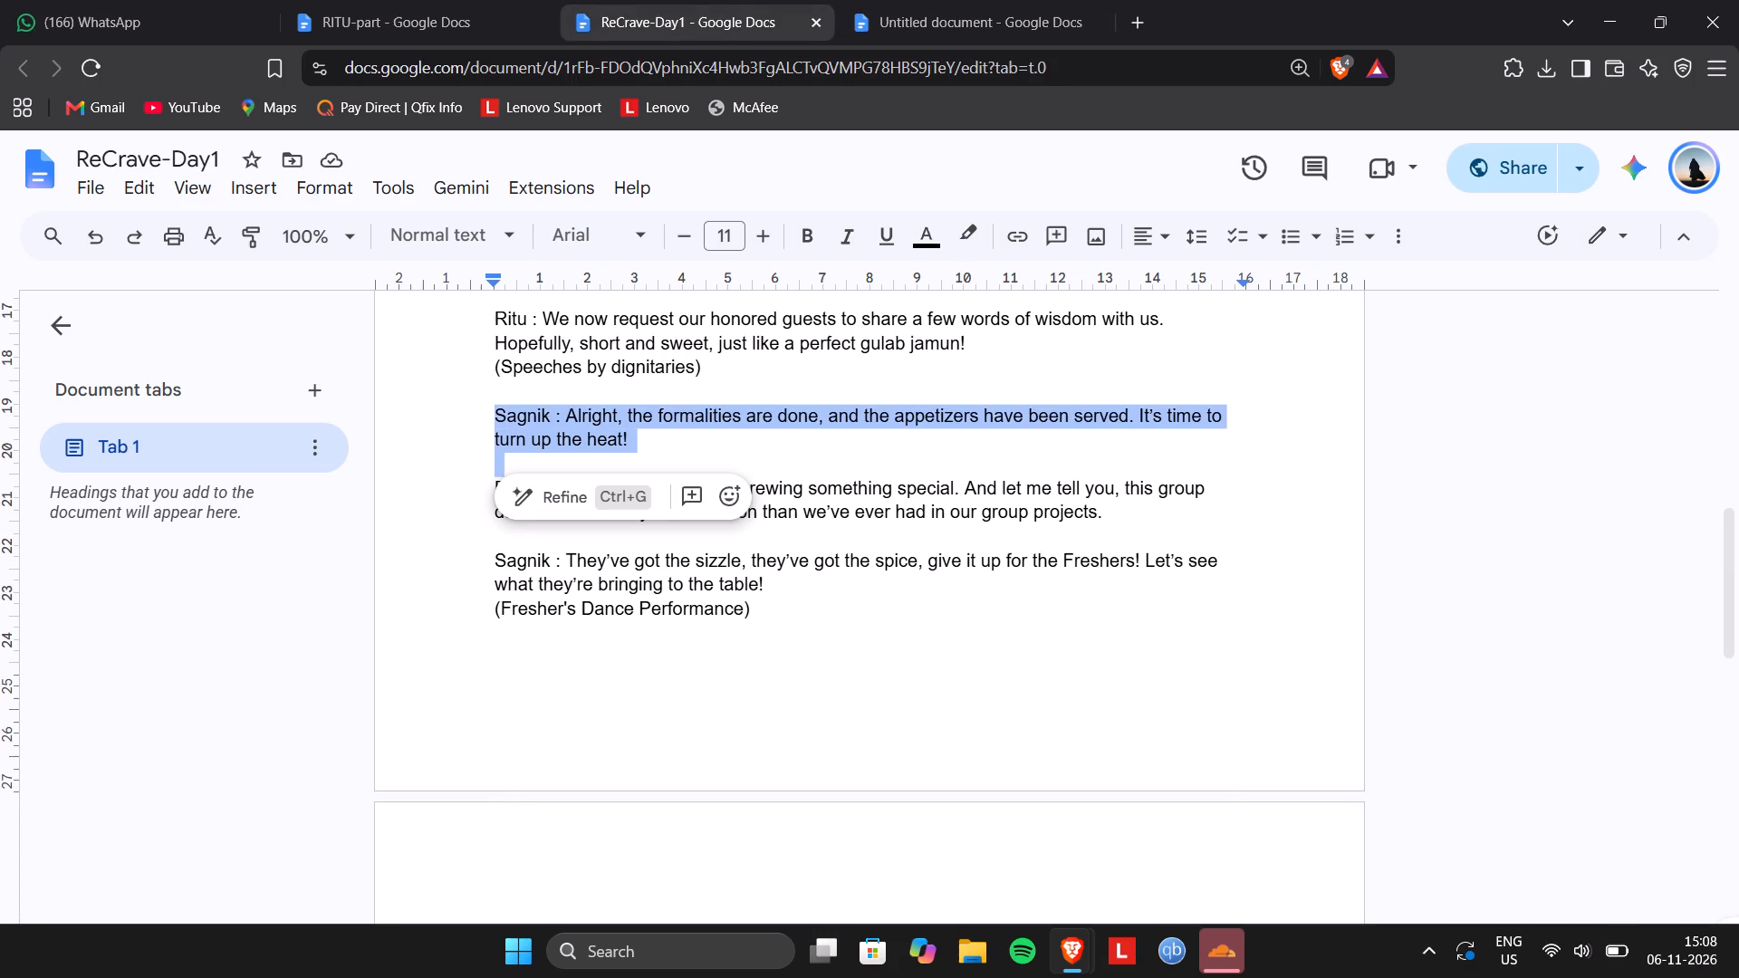
left_click(917, 1)
key("ctrl+v")
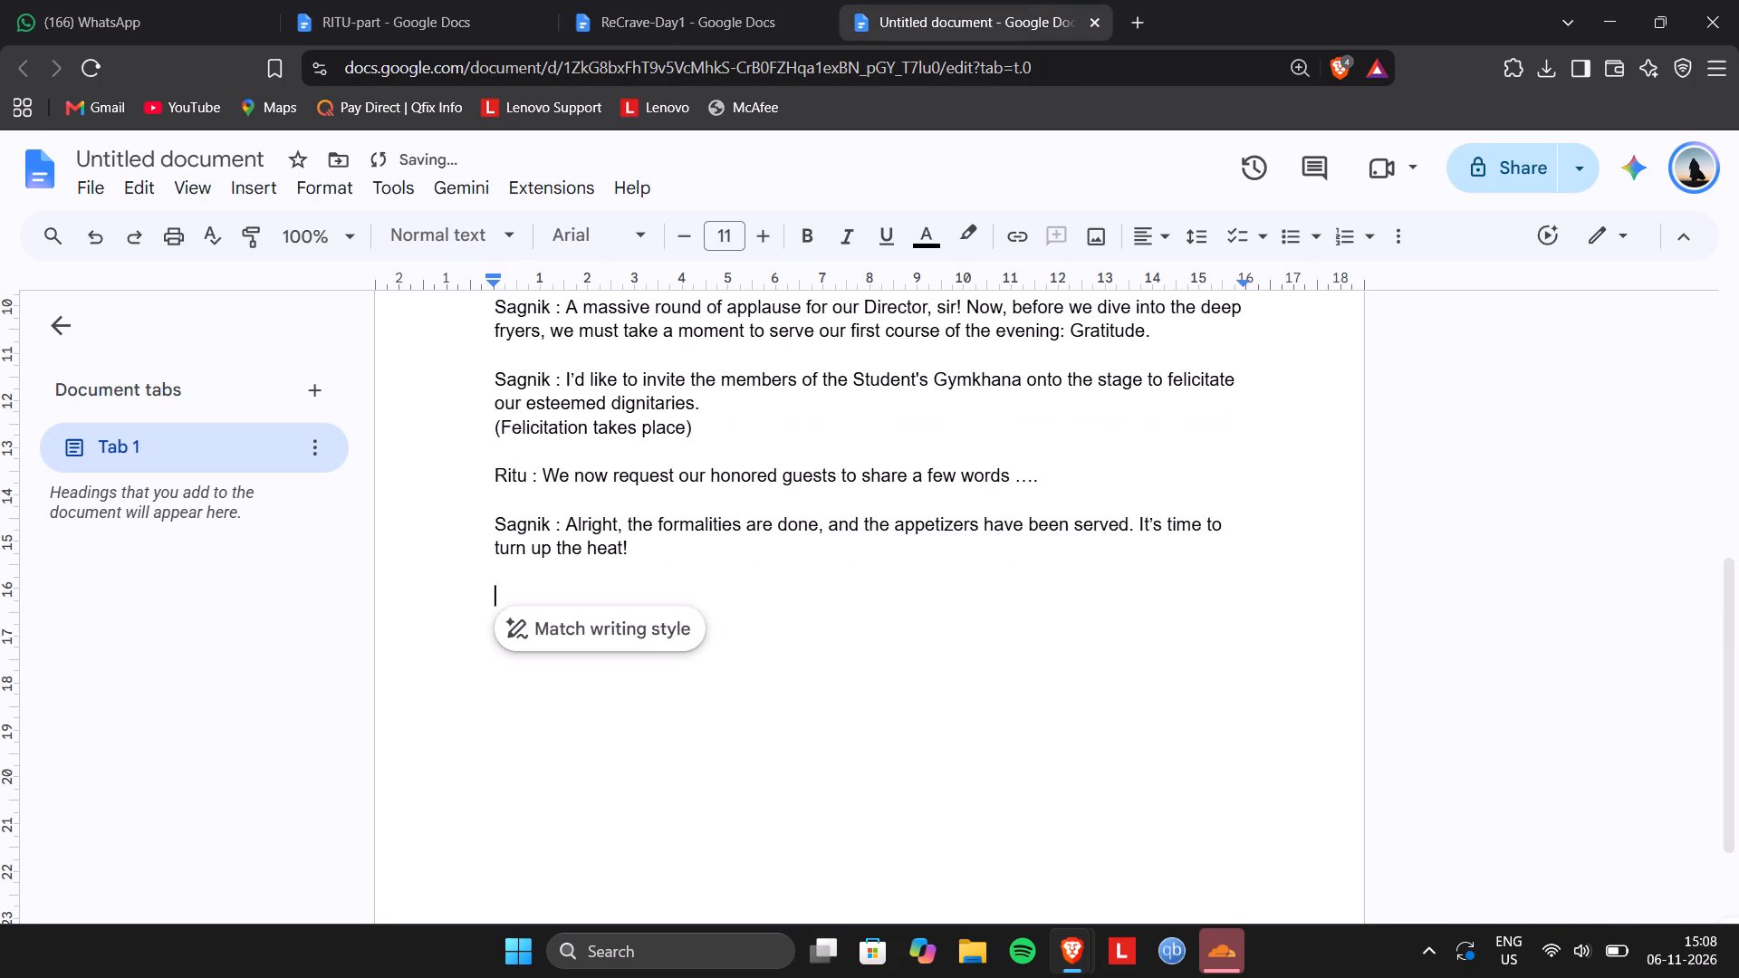
Copy Ritu's line "Our freshers have been brewing" through "our group projects." from ReCrave-Day1 to the end of the untitled document.
left_click(745, 0)
left_click(787, 765)
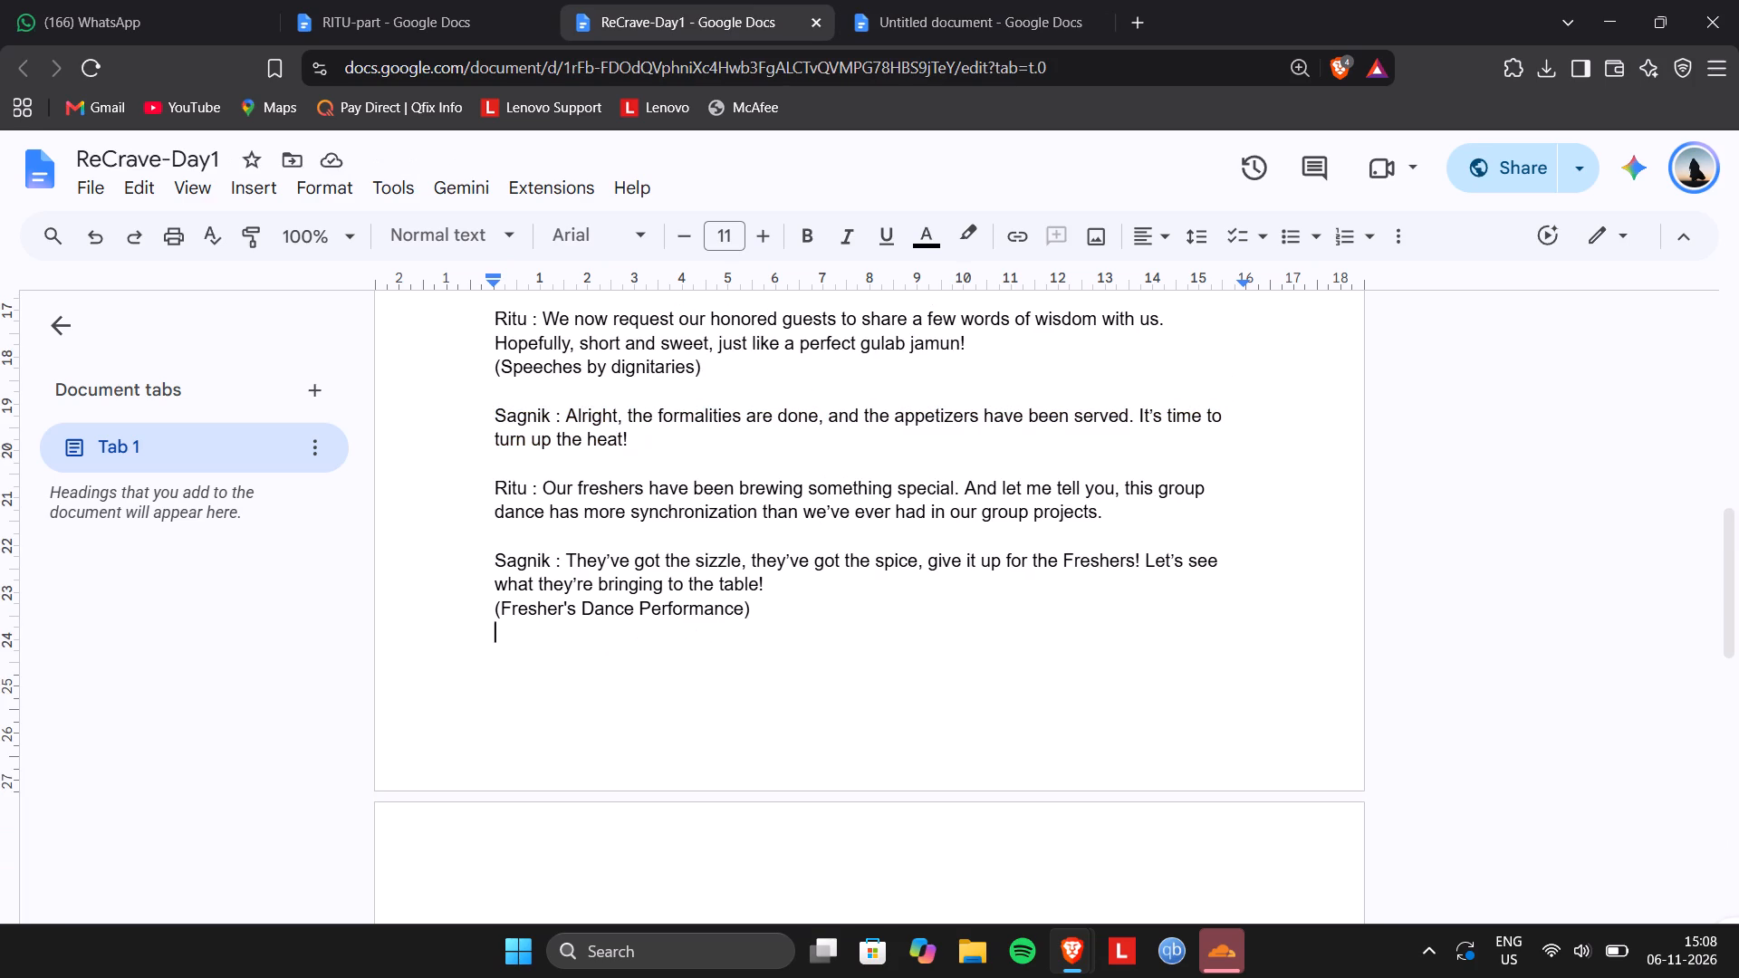
left_click_drag(496, 484, 1091, 523)
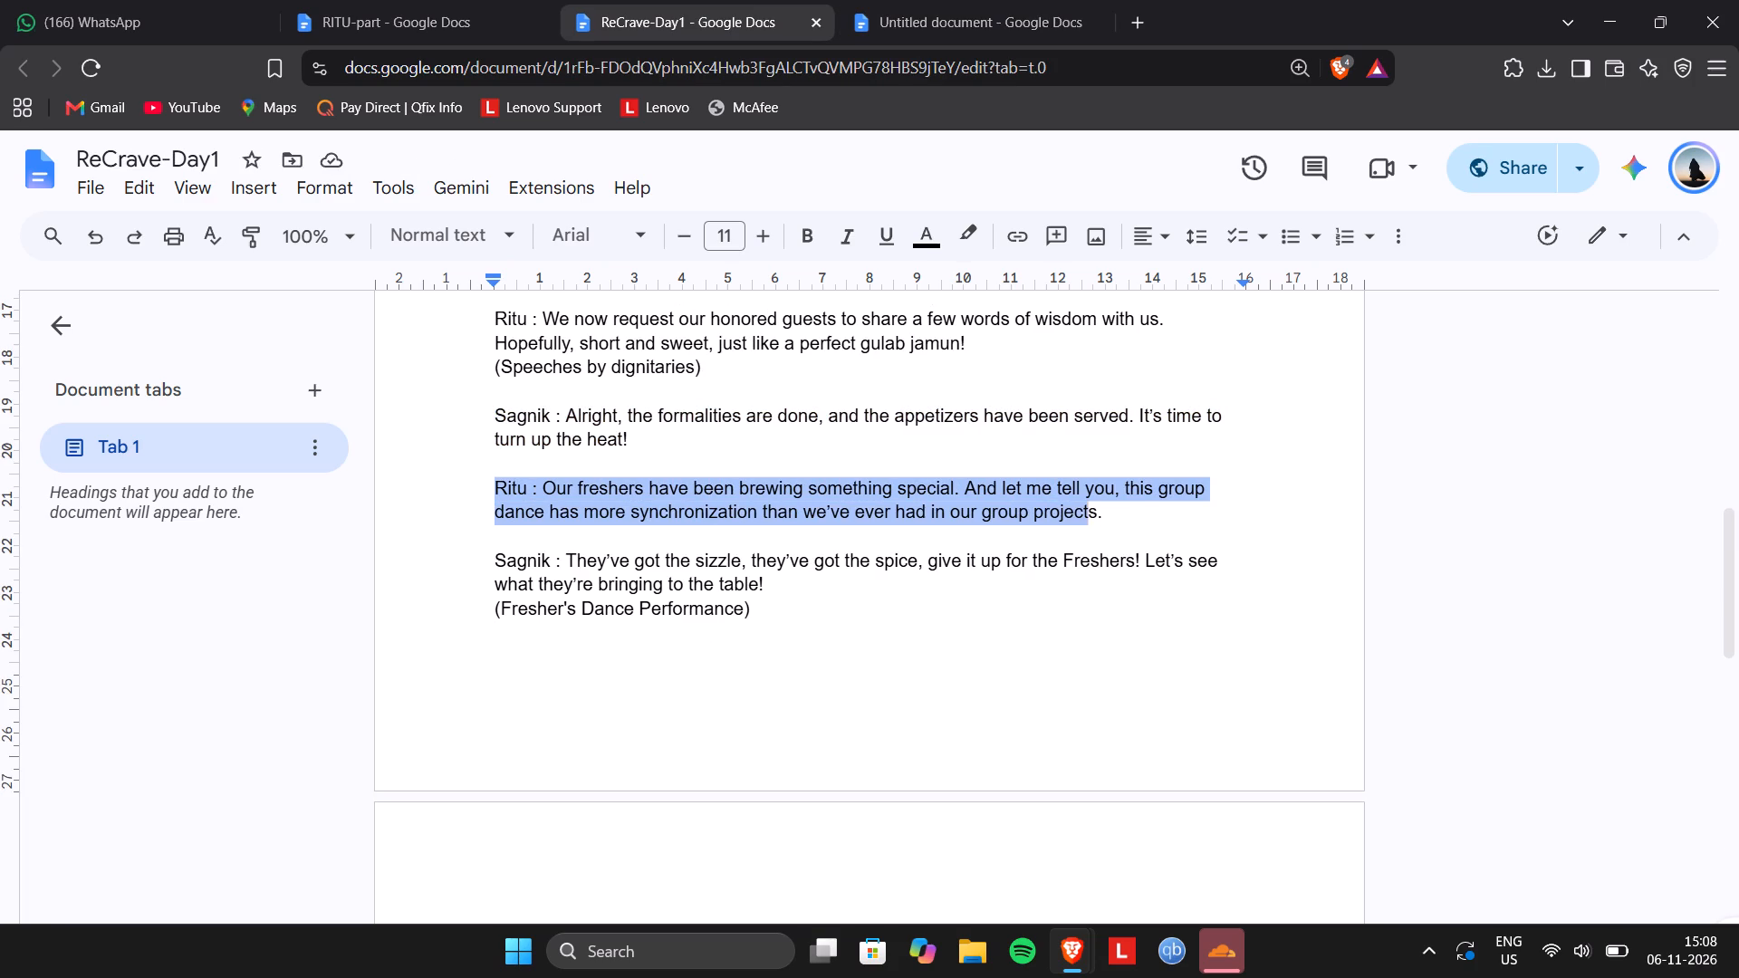
left_click_drag(1091, 523, 1106, 527)
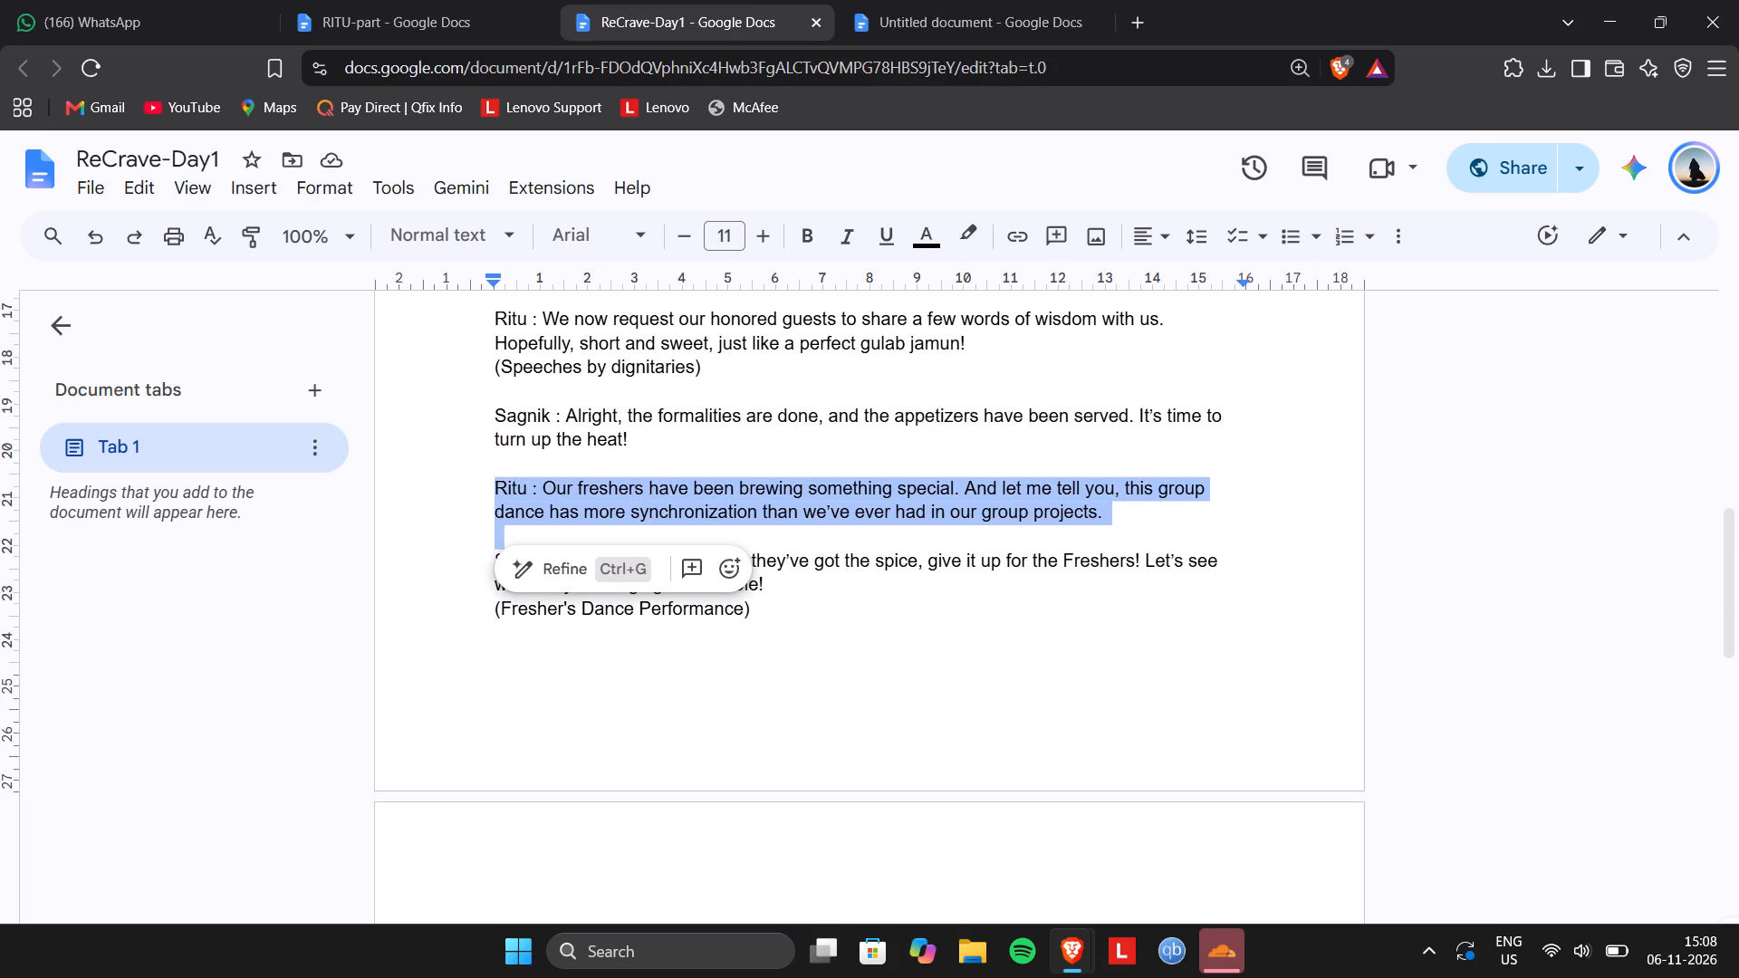
key("ctrl+c")
left_click(1031, 0)
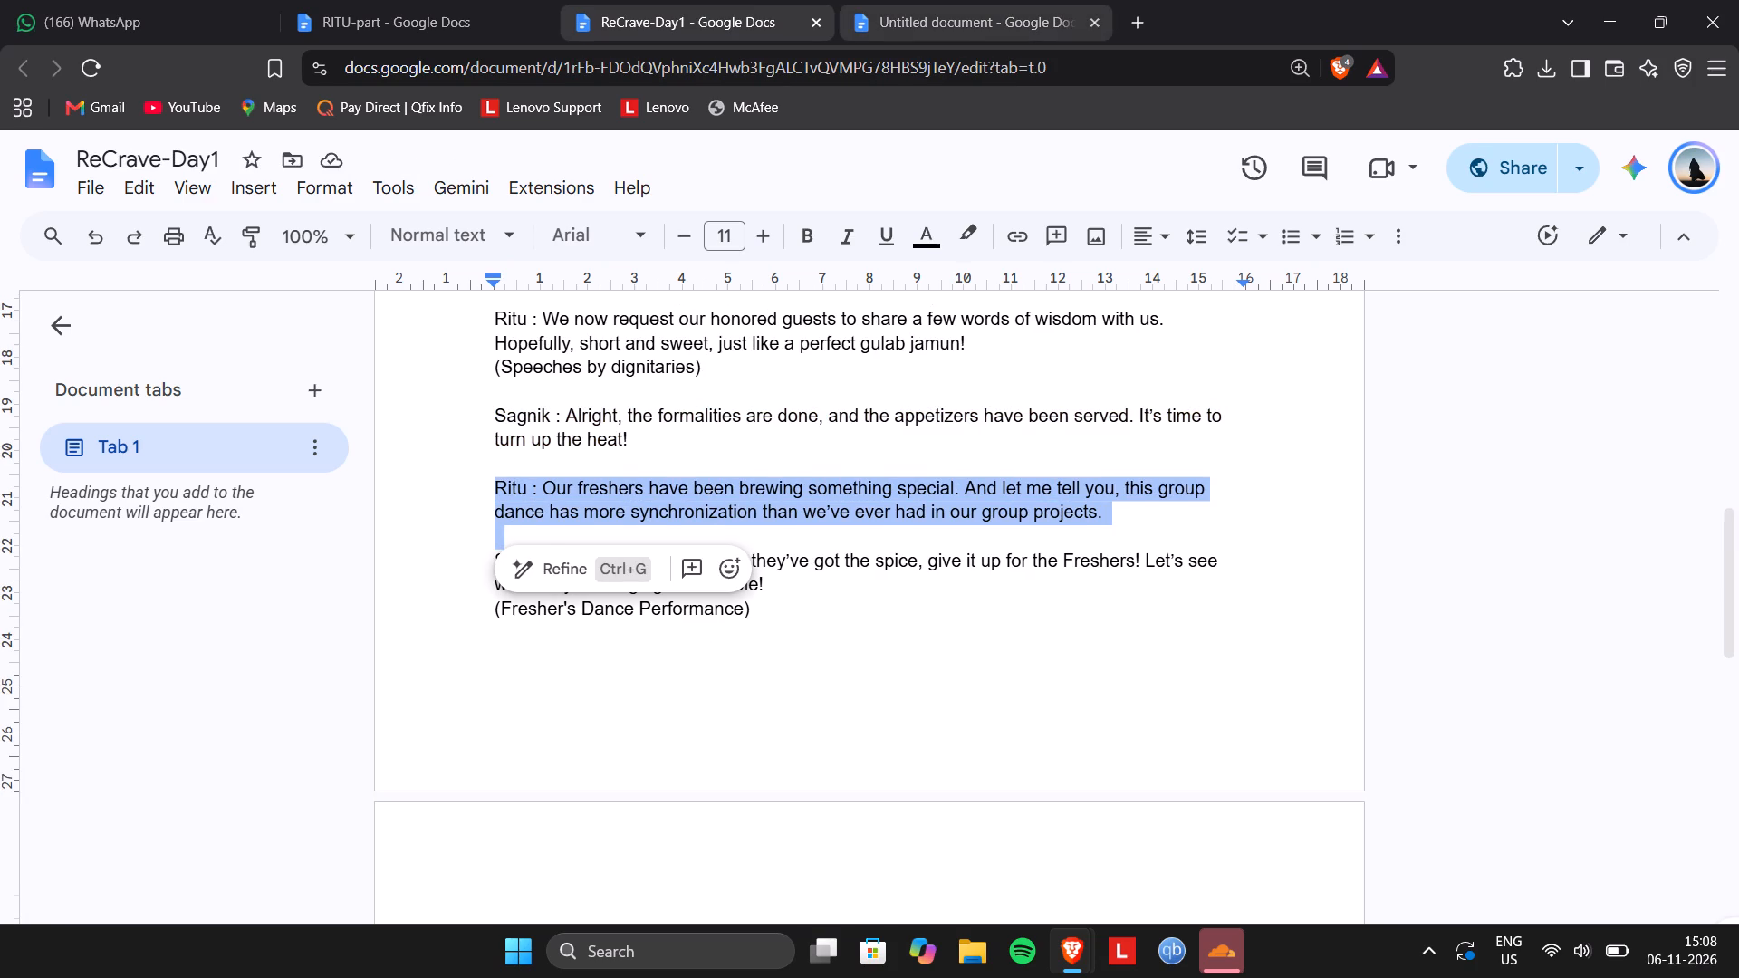
key("ctrl+v")
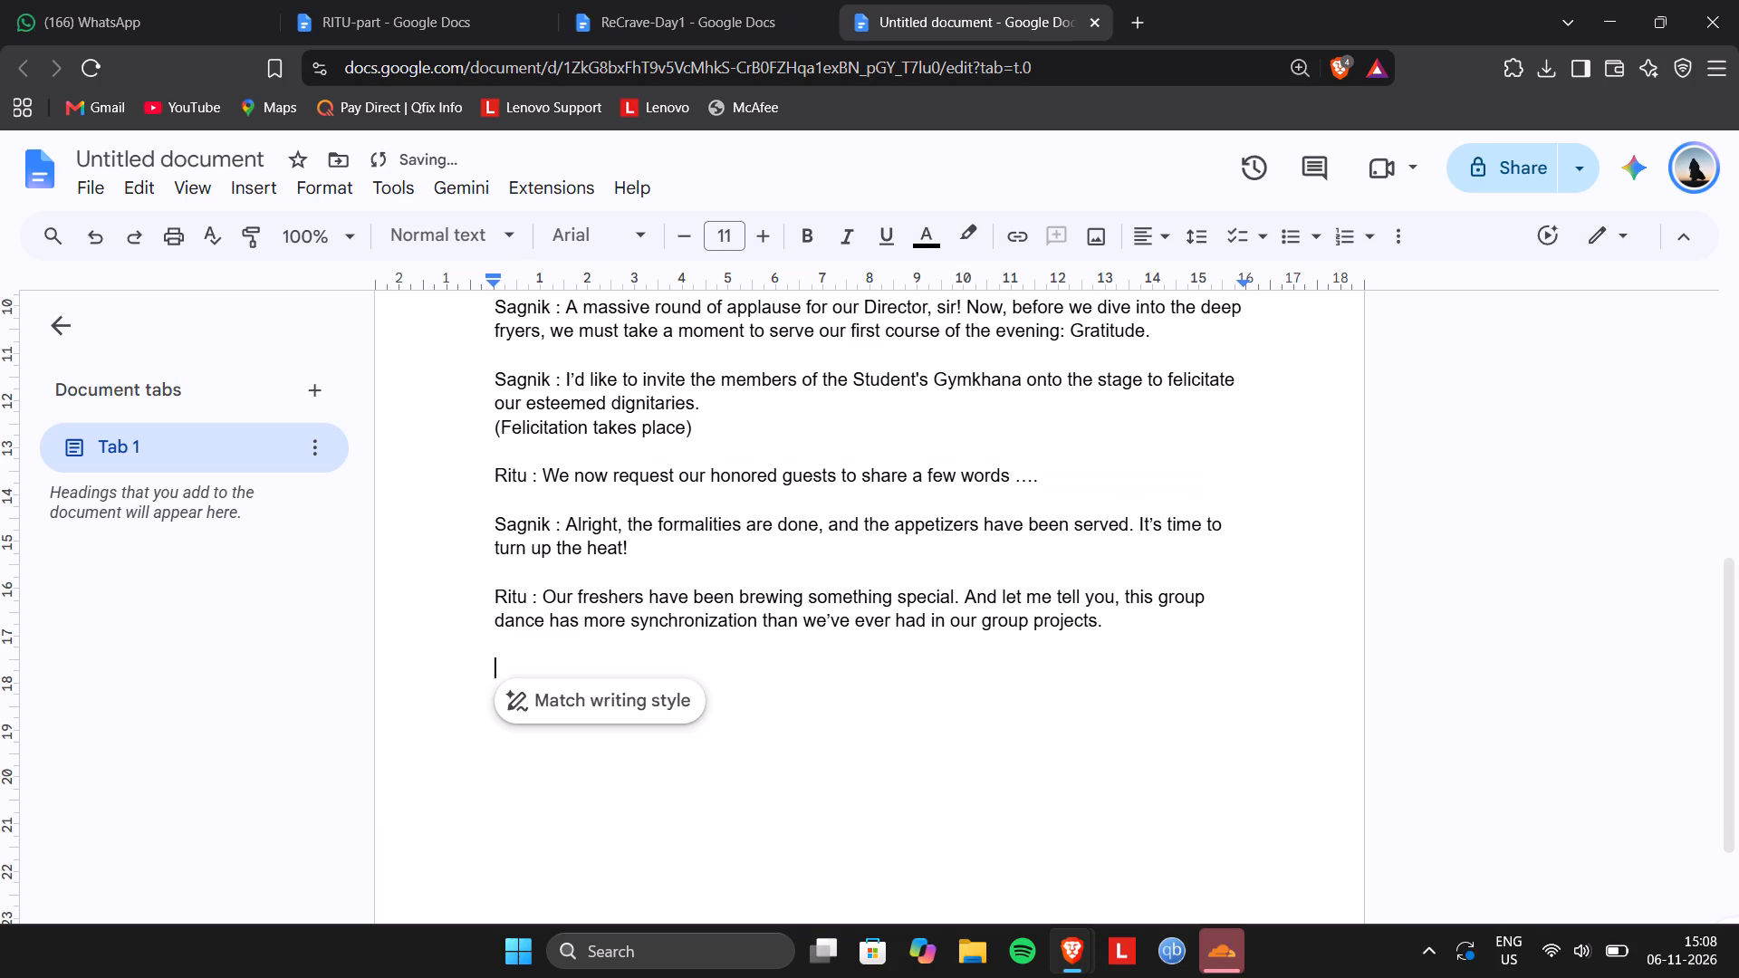
Condense Ritu's freshers line in the untitled document to "Our freshers have been brewing ......", followed by a blank line.
key("BackSpace")
key("BackSpace")
key("BackSpace")
key("BackSpace")
key("BackSpace")
key("BackSpace")
key("BackSpace")
key("BackSpace")
key("BackSpace")
key("BackSpace")
key("BackSpace")
key("BackSpace")
key("BackSpace")
key("BackSpace")
key("BackSpace")
key("BackSpace")
key("BackSpace")
key("BackSpace")
key("BackSpace")
key("BackSpace")
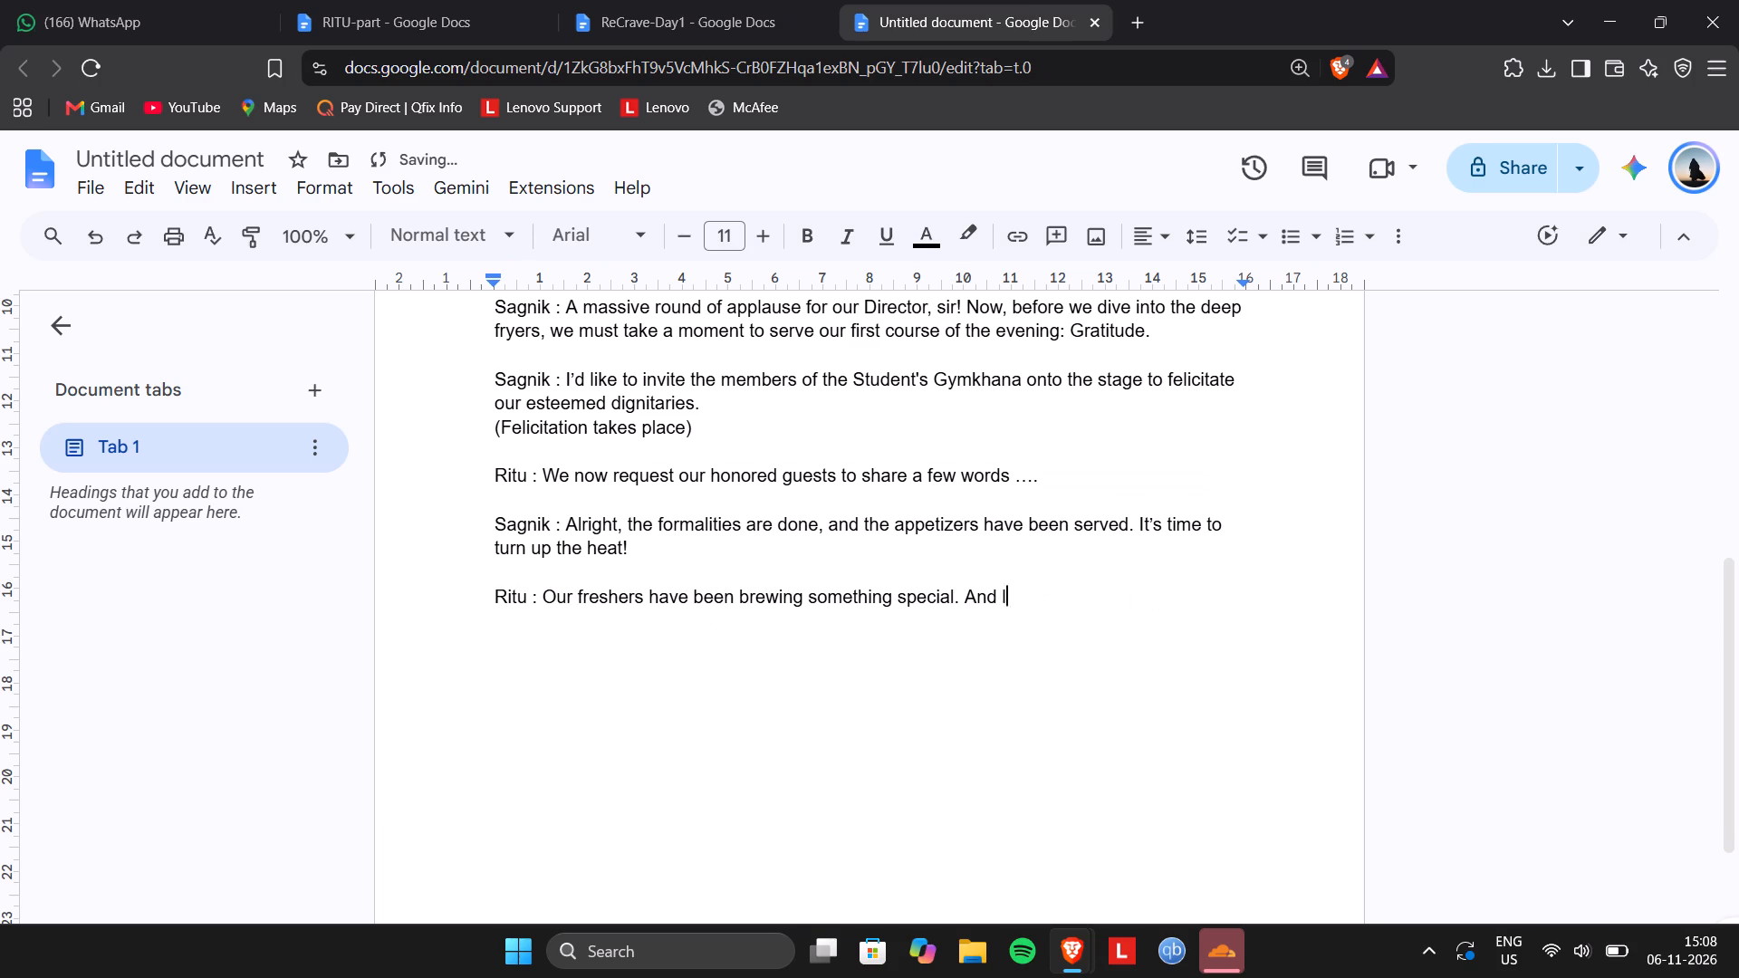
key("BackSpace")
key("space")
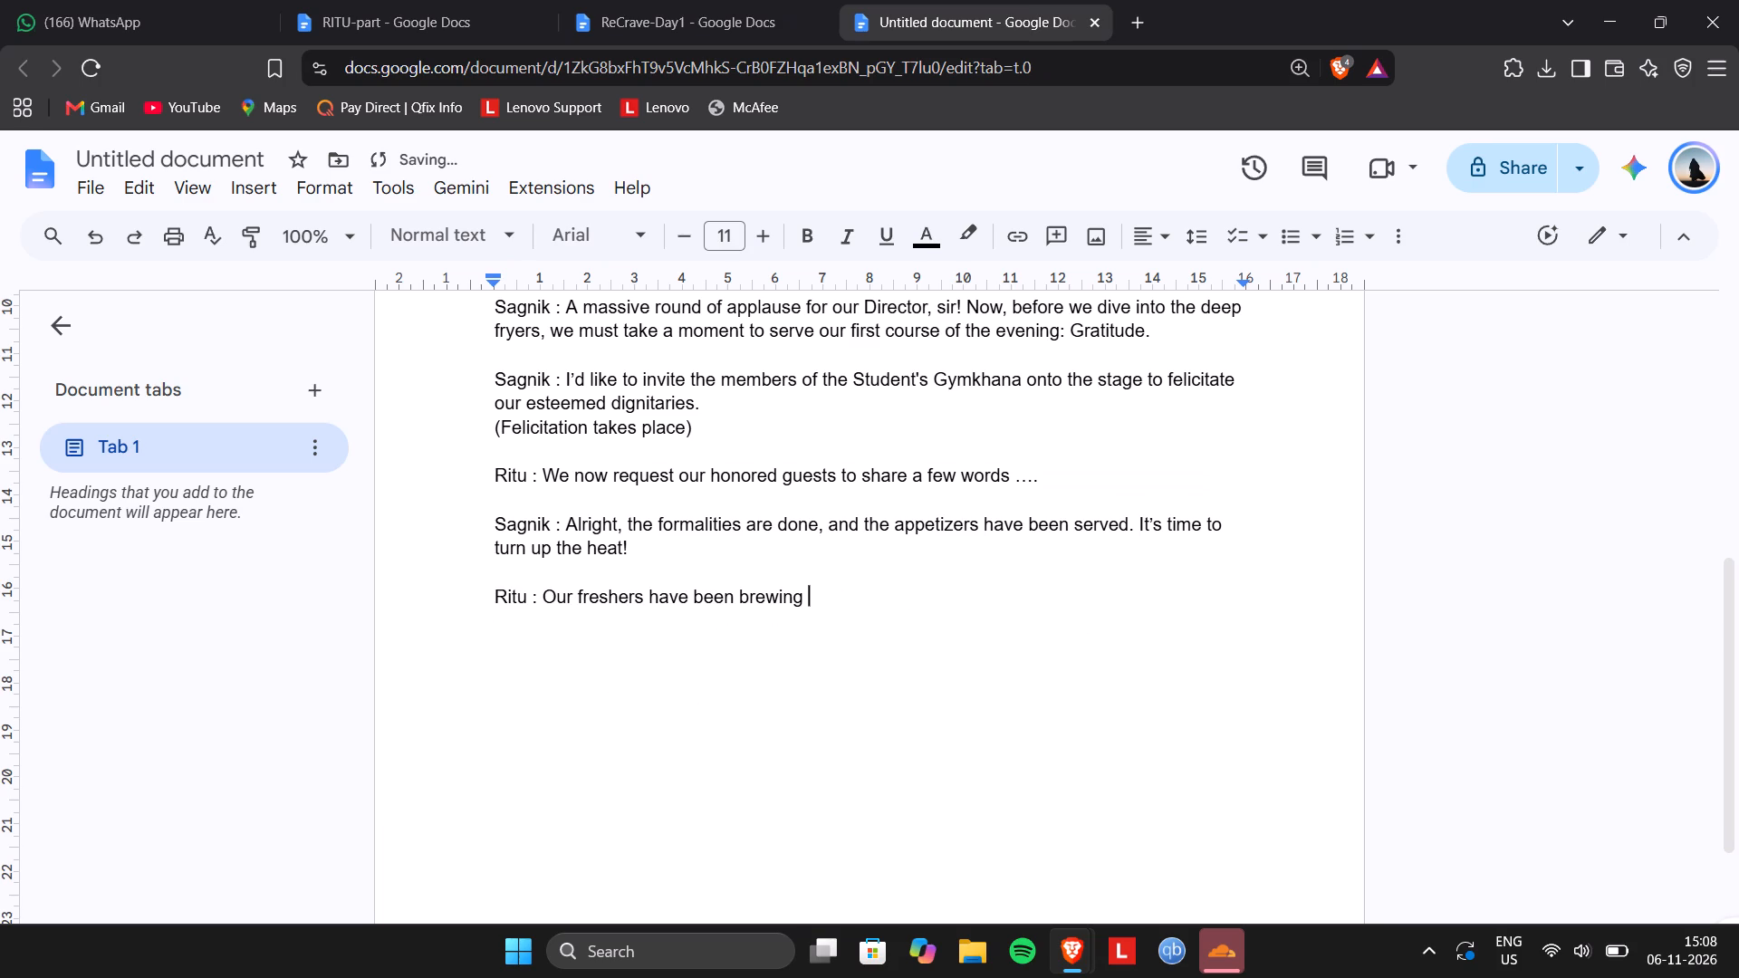
type("......")
key("Return")
key("Return")
Copy Sagnik's line "They've got the sizzle" through "(Fresher's Dance Performance)" from ReCrave-Day1 to the end of the untitled document.
left_click(726, 0)
left_click(866, 630)
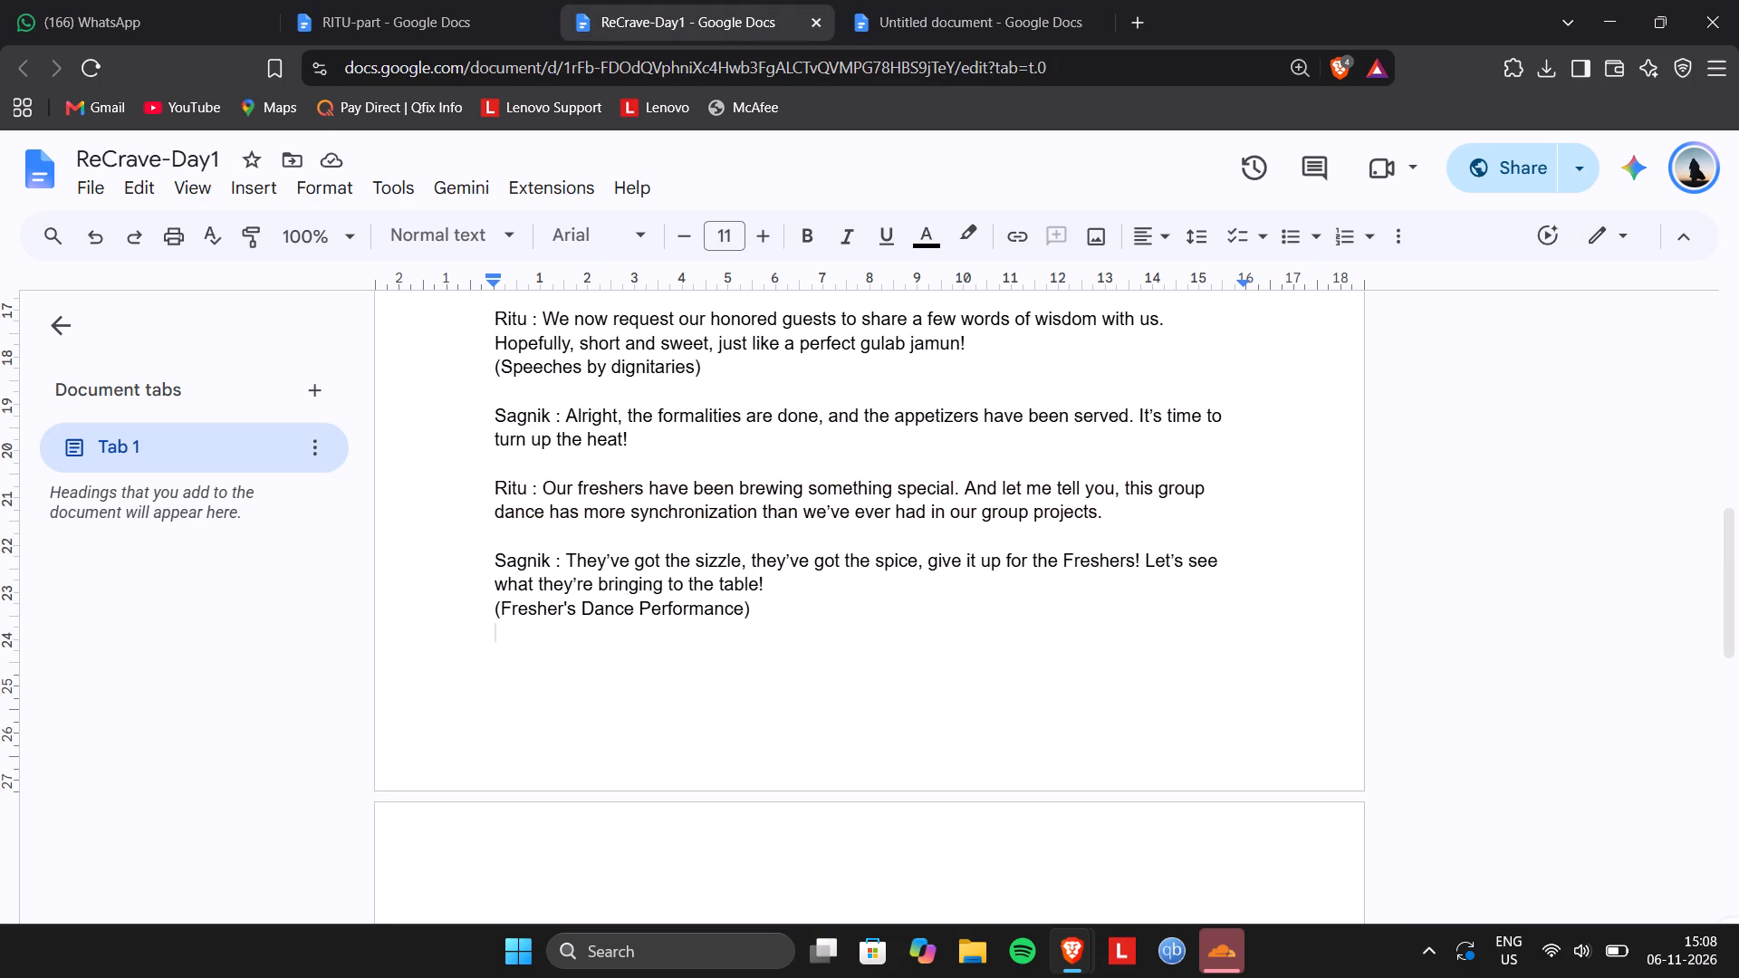
left_click_drag(496, 560, 767, 618)
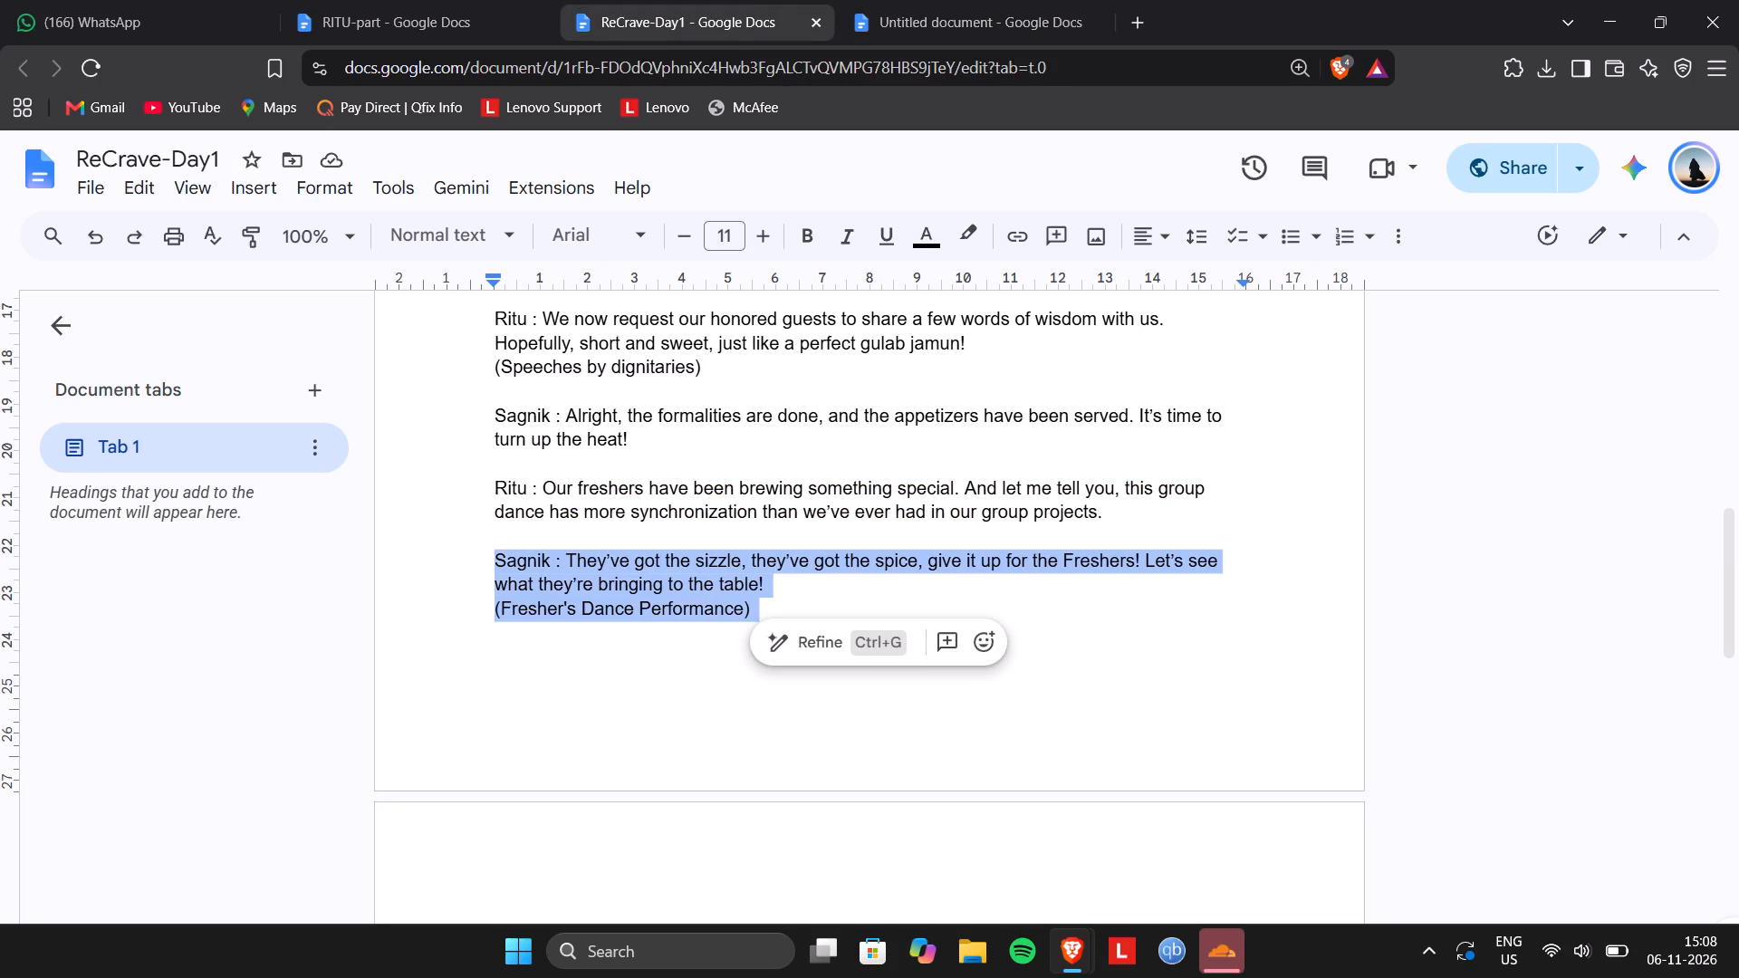
key("ctrl+c")
left_click(871, 3)
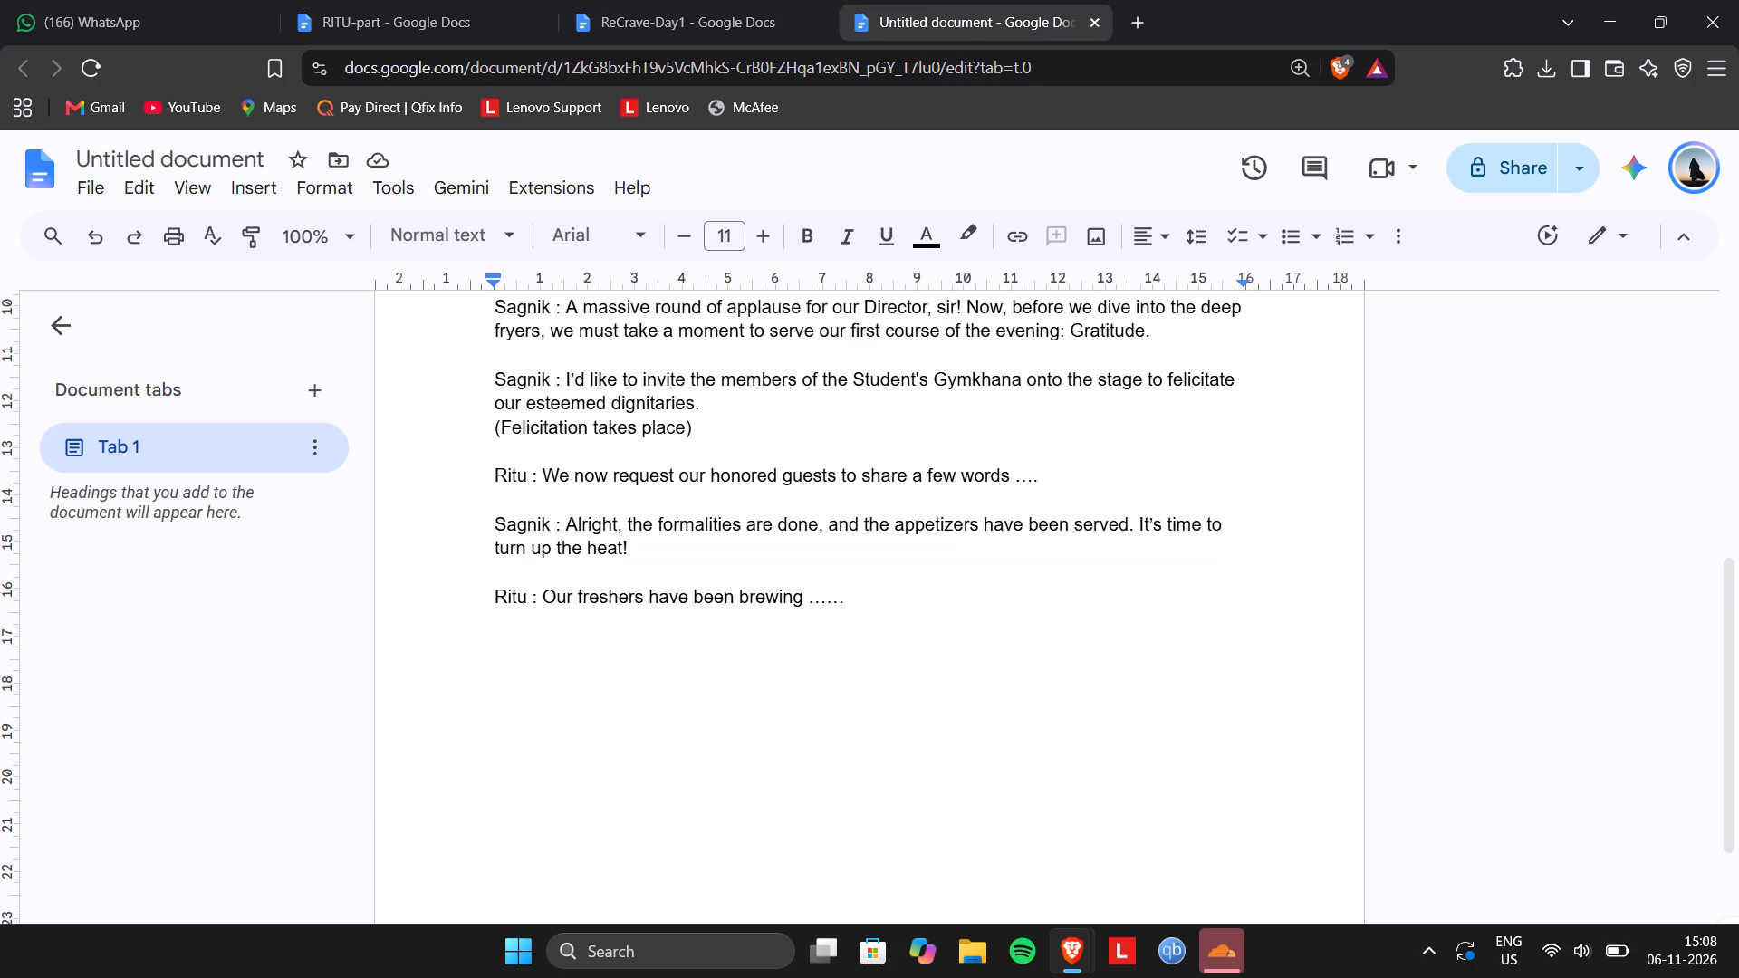
key("ctrl+v")
Copy Ritu's line "(Wiping a fake tear)" through "Great Phuchka Showdown!" from ReCrave-Day1 to the untitled document's end, after a blank line.
left_click(697, 0)
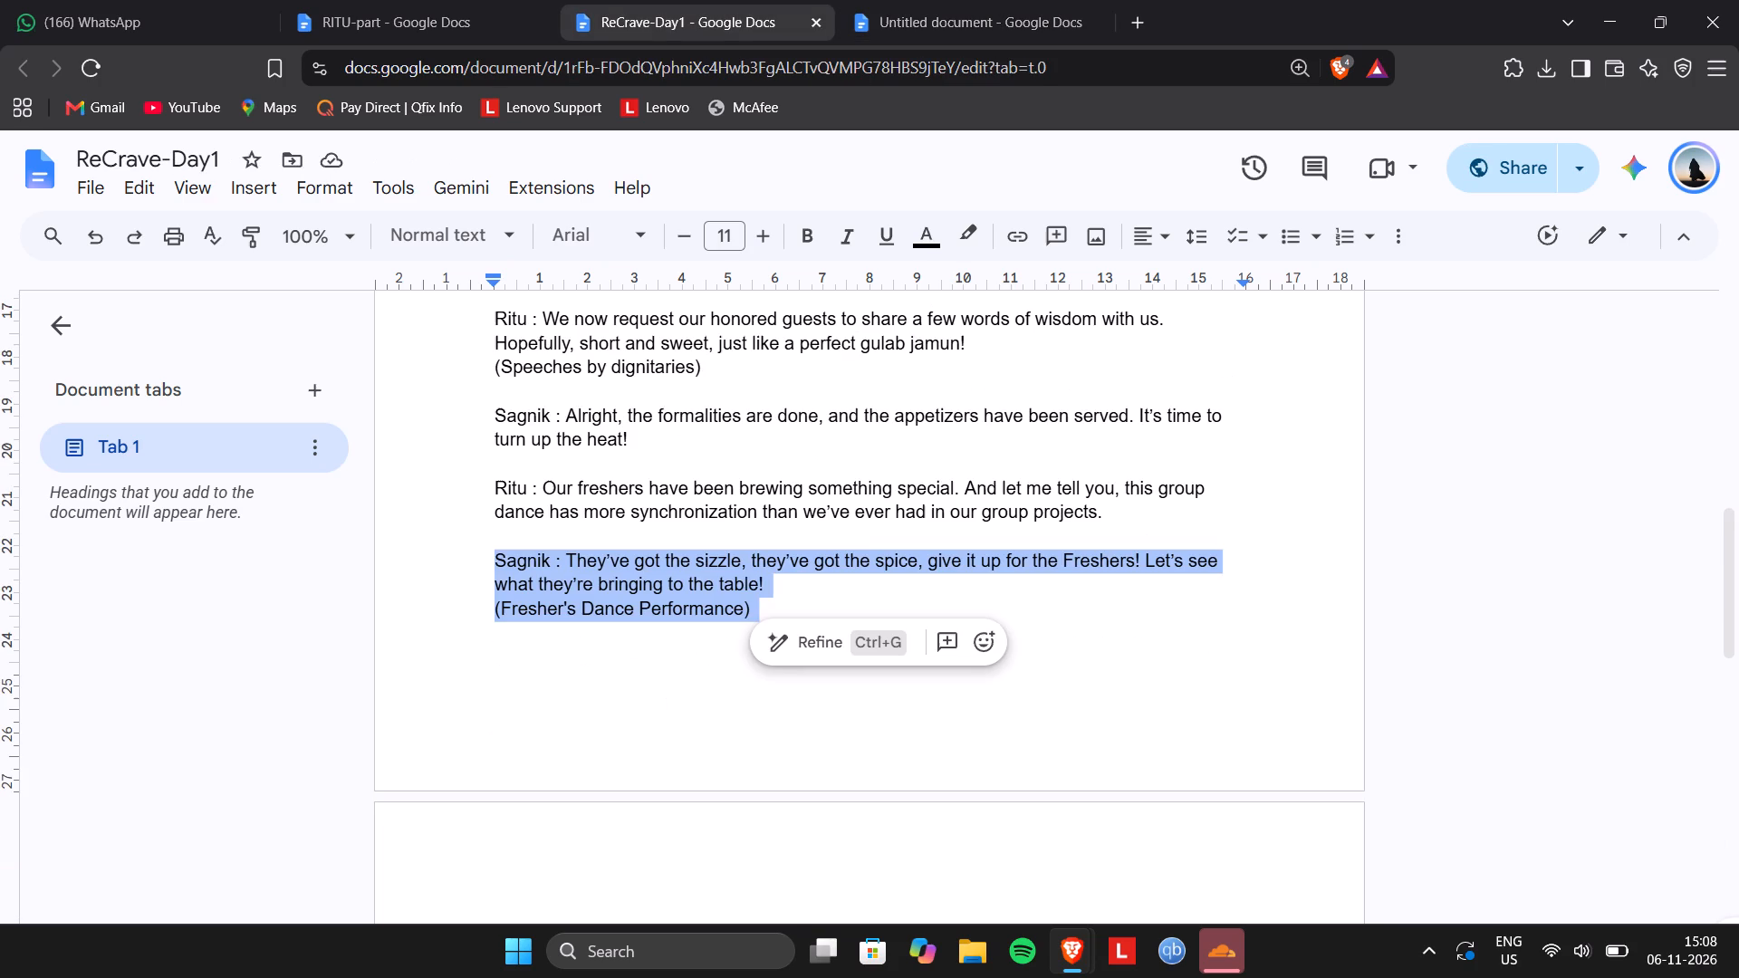
scroll(693, 638, "down", 3)
left_click(693, 638)
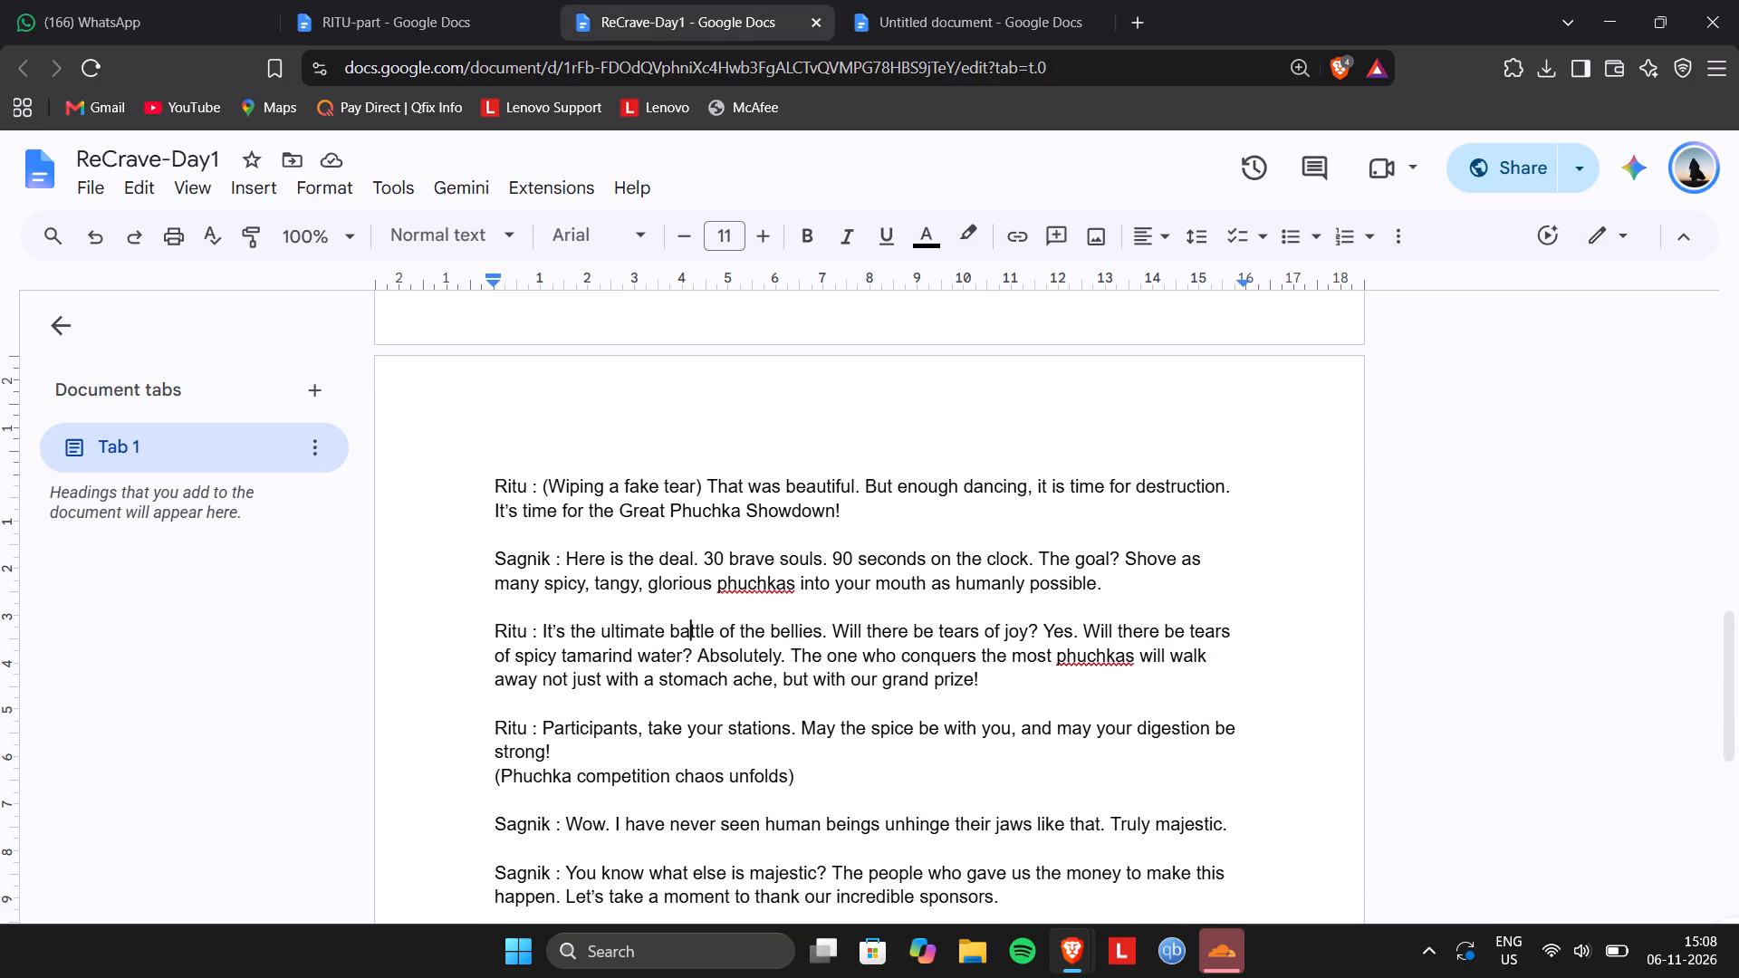
left_click_drag(491, 478, 869, 521)
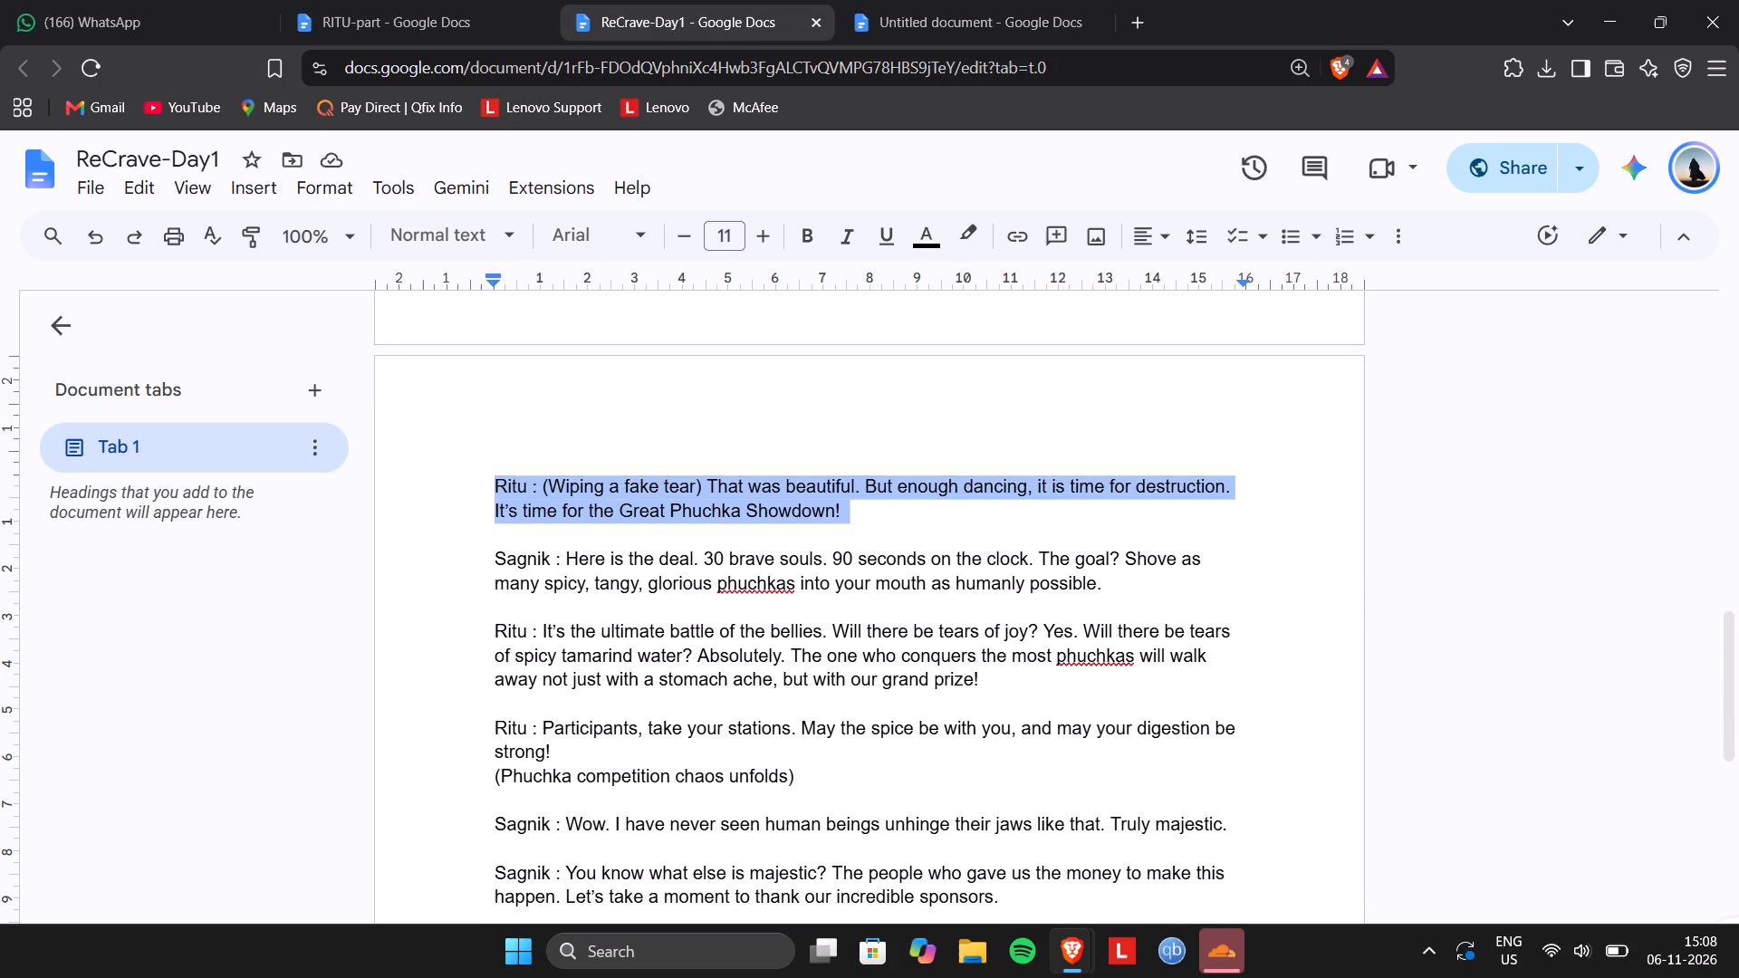
key("ctrl+c")
left_click(987, 0)
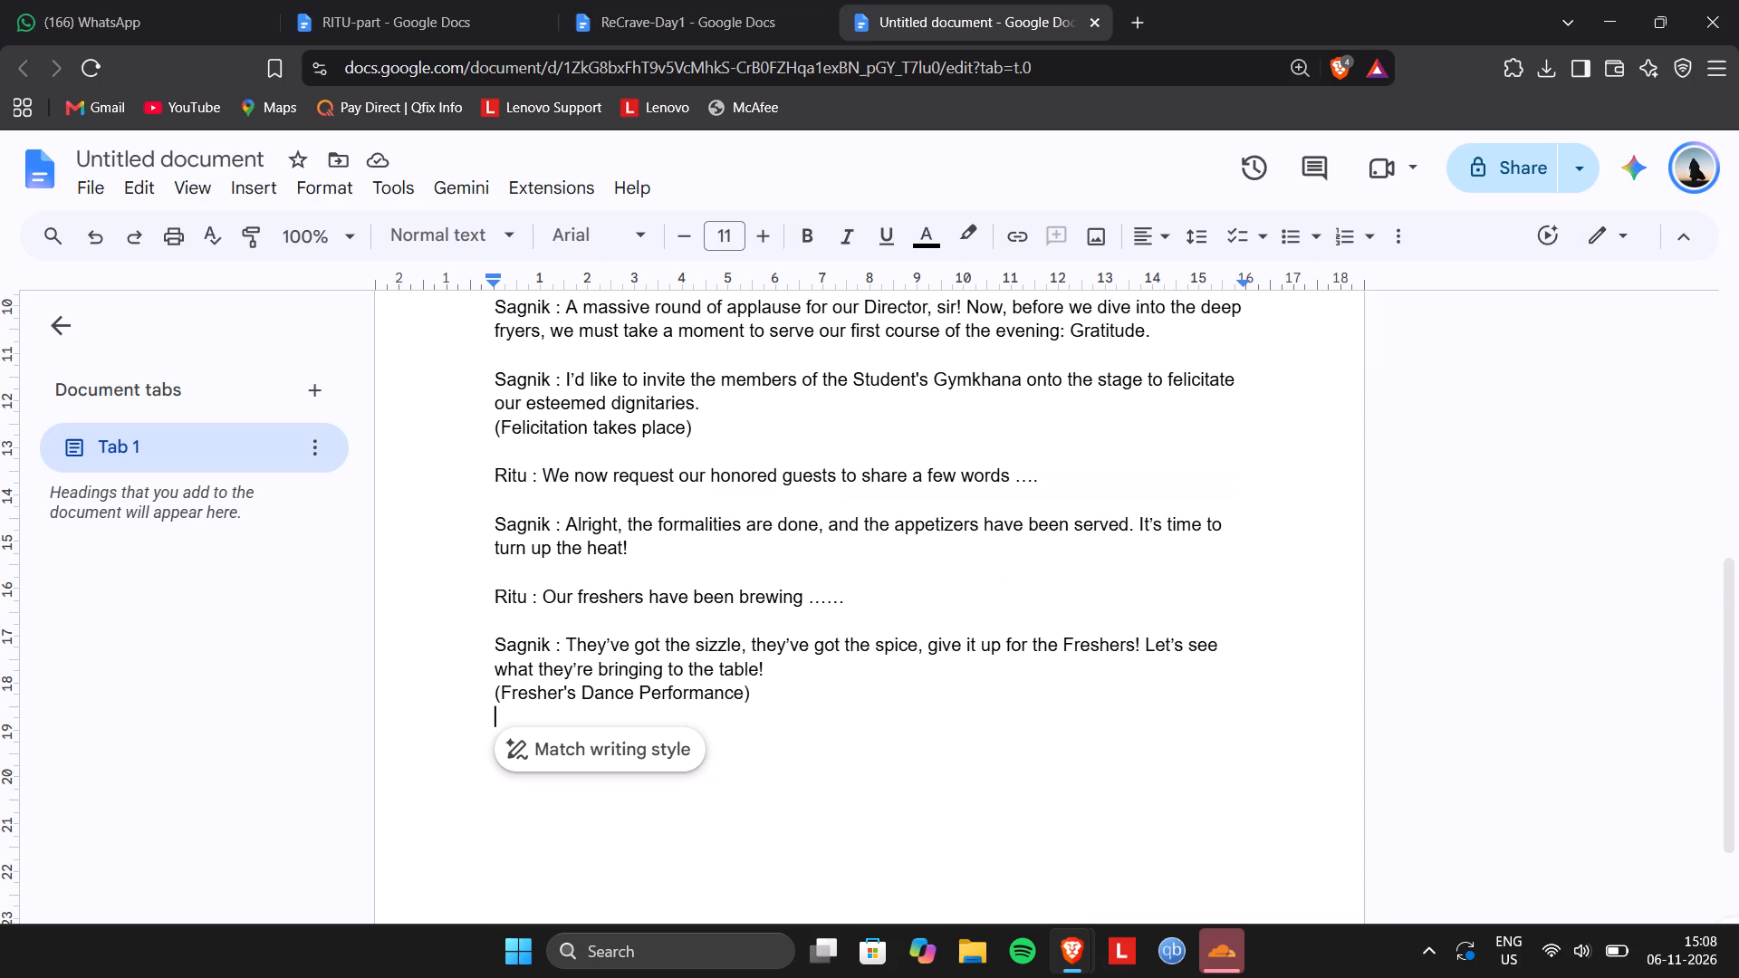
key("Return")
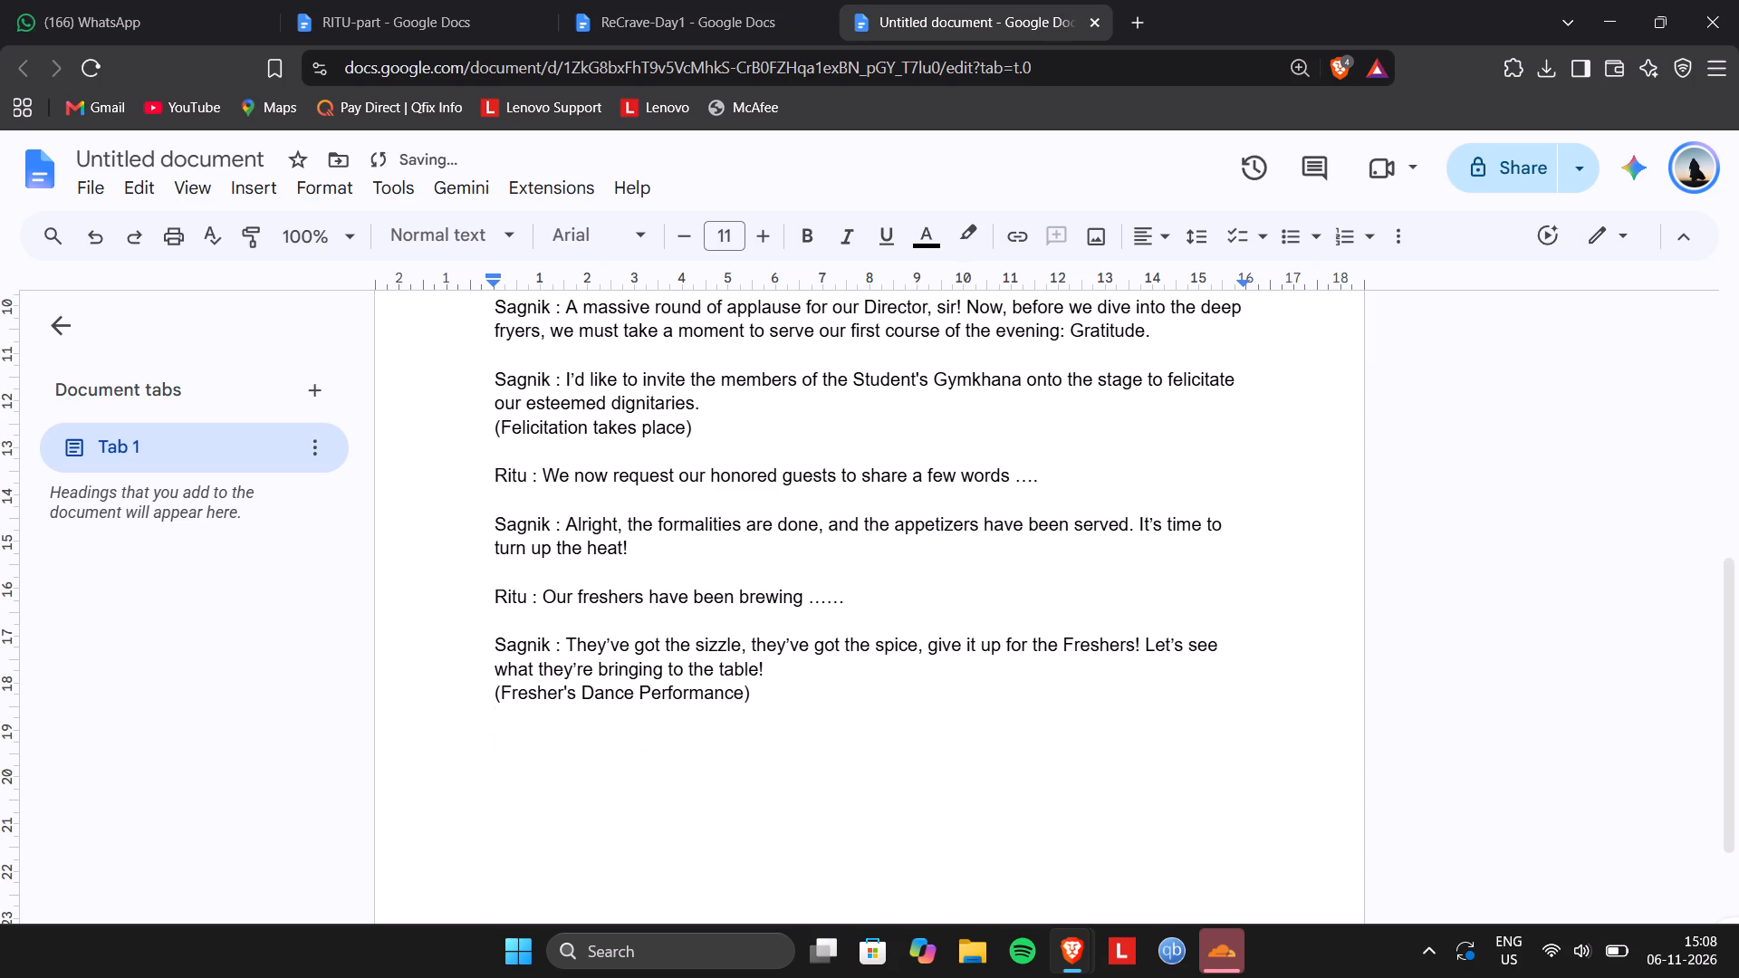
key("ctrl+c")
key("ctrl+v")
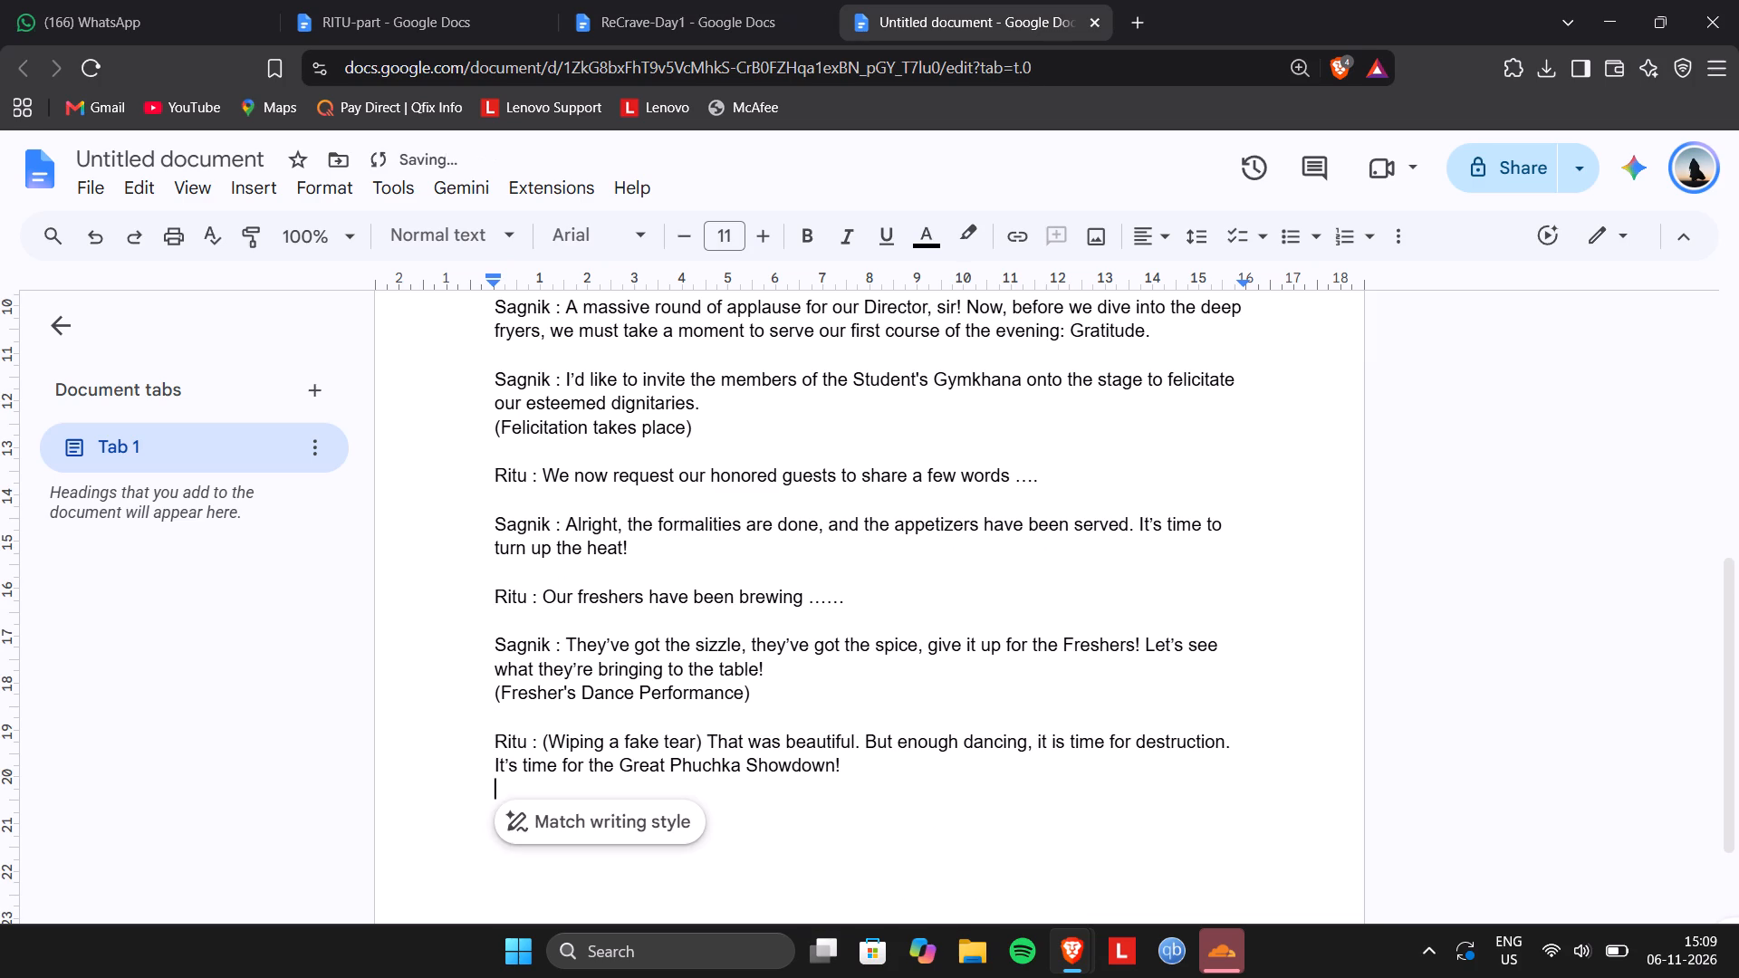
left_click(872, 770)
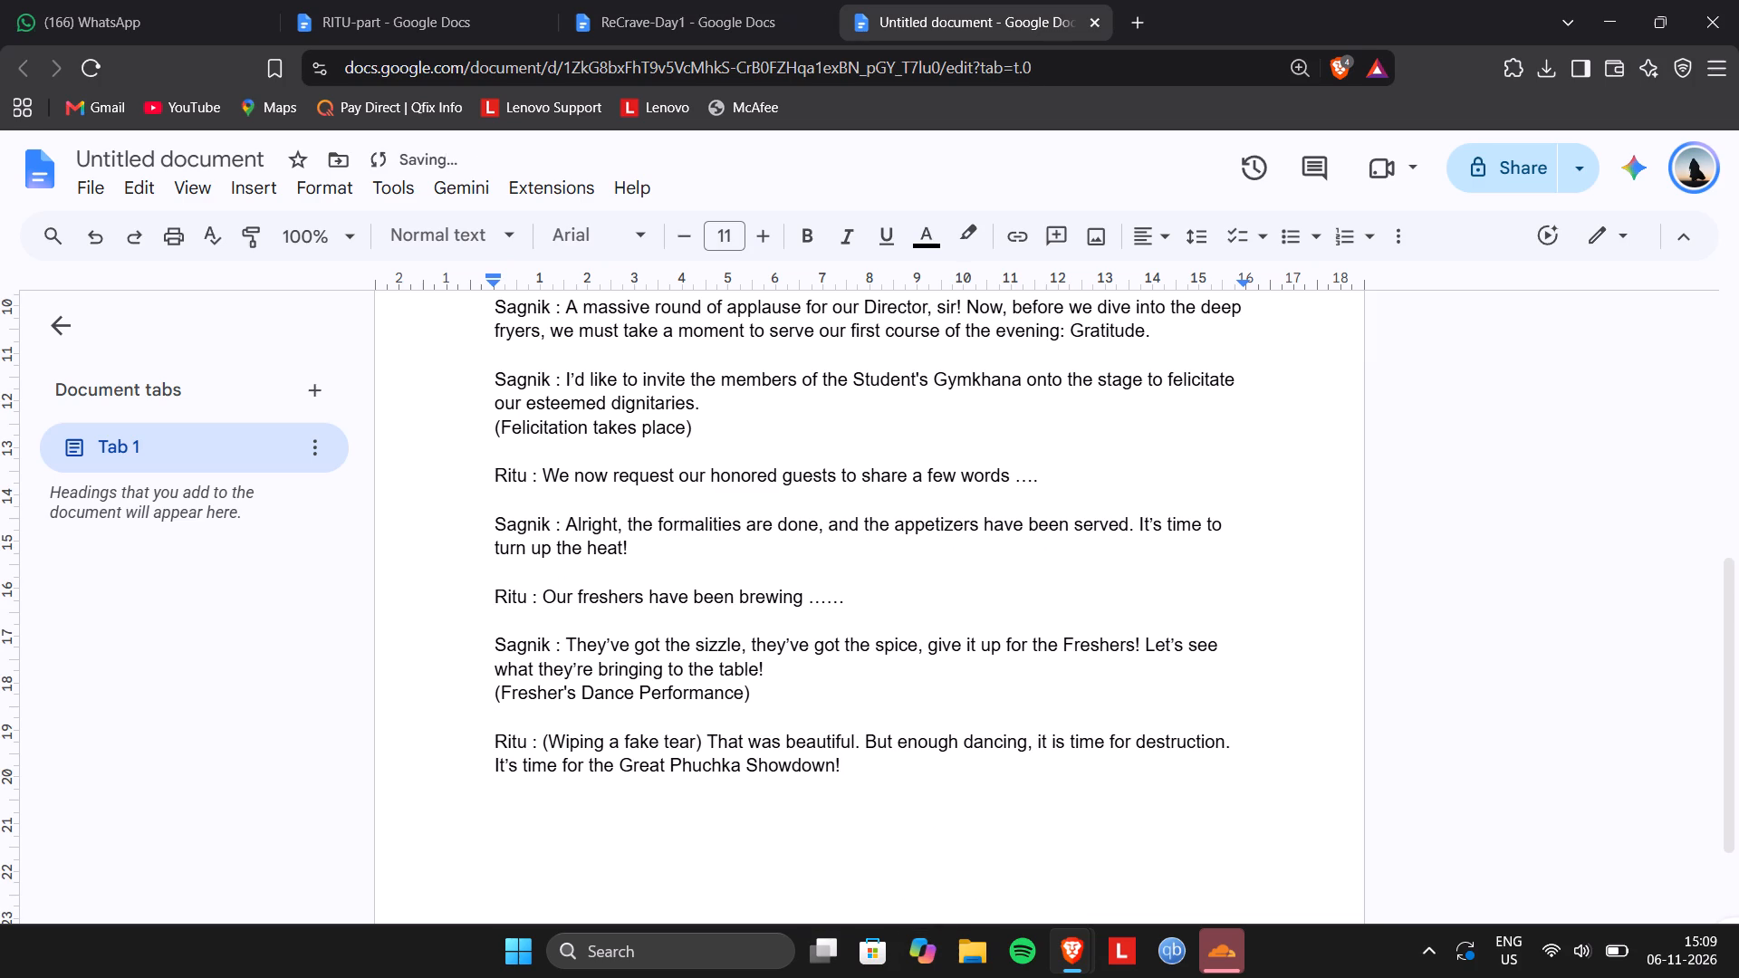
Copy Sagnik's line "Here is the deal." through "as humanly possible." from ReCrave-Day1 to the untitled document's end, after a blank line.
left_click(715, 0)
left_click(596, 649)
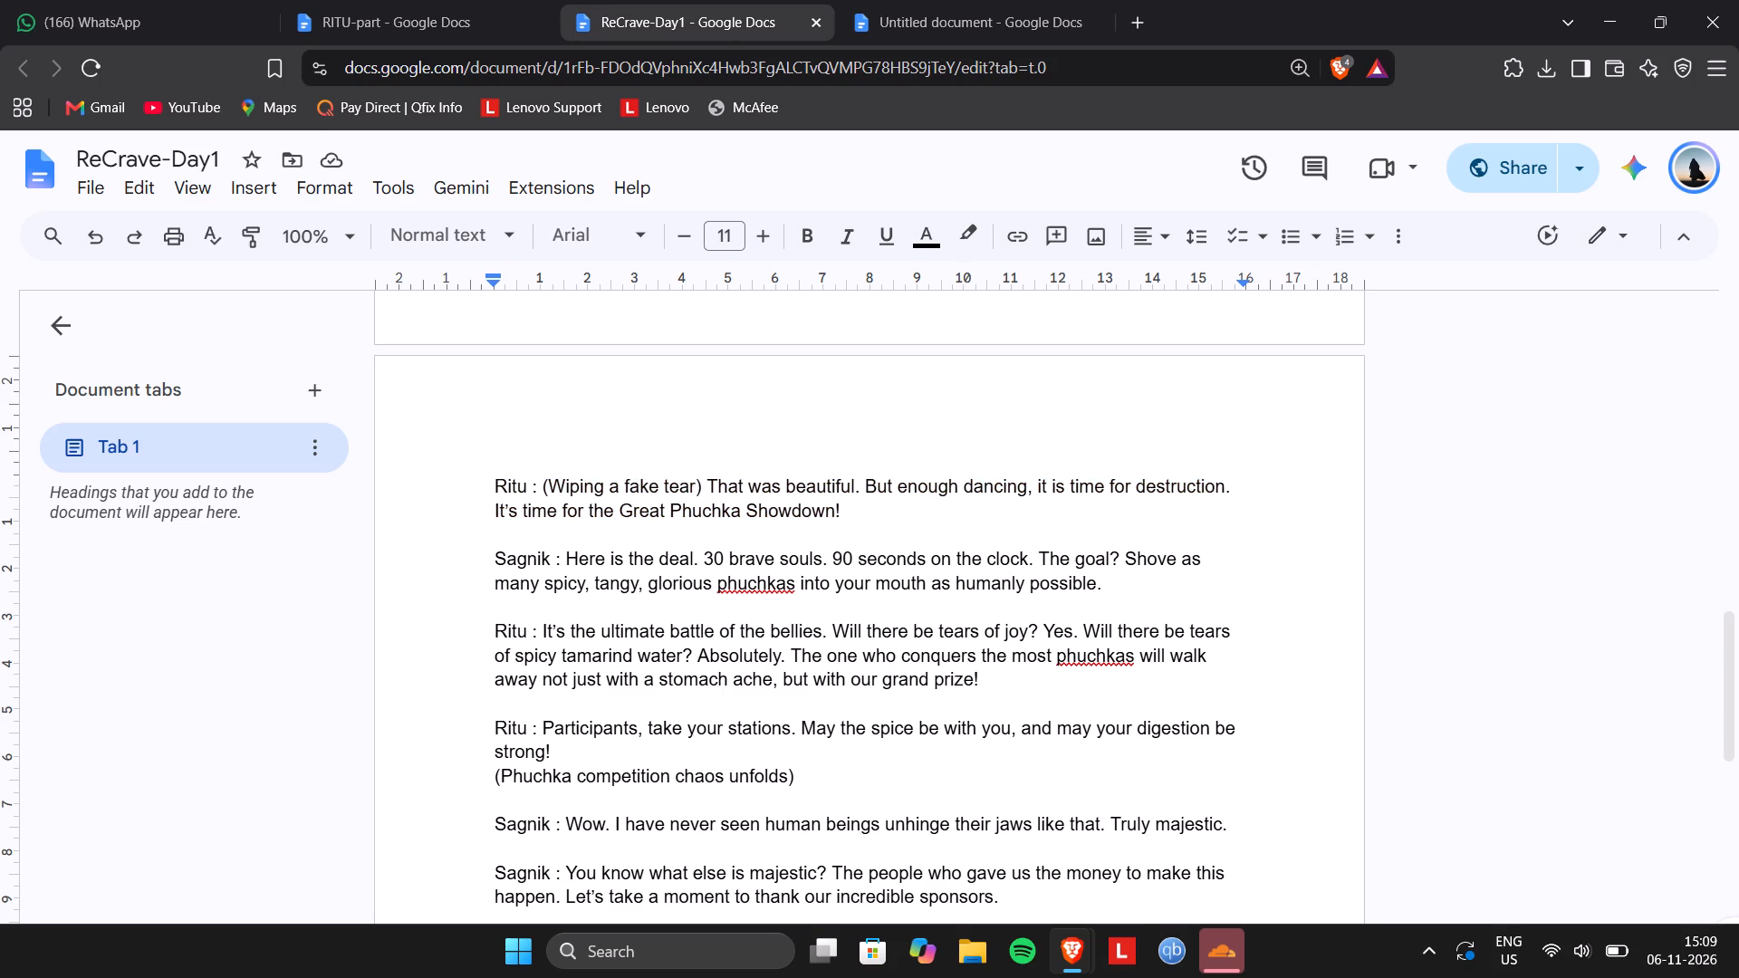
left_click_drag(498, 557, 1167, 587)
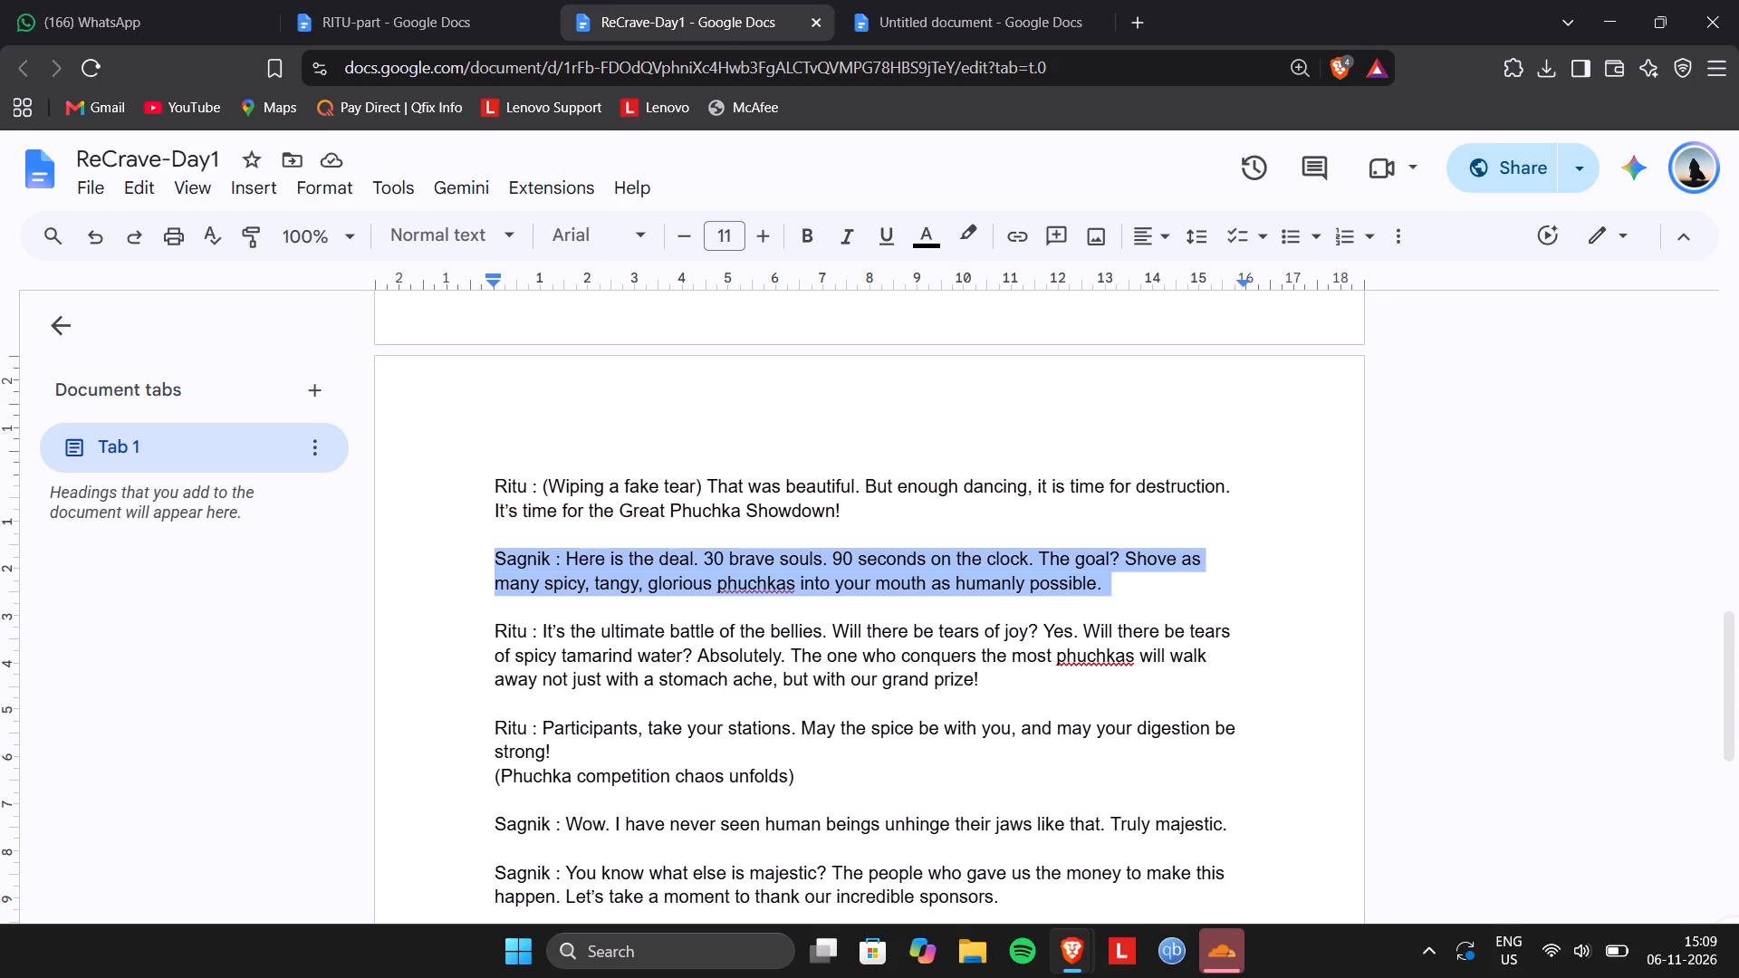
key("ctrl+c")
left_click(921, 2)
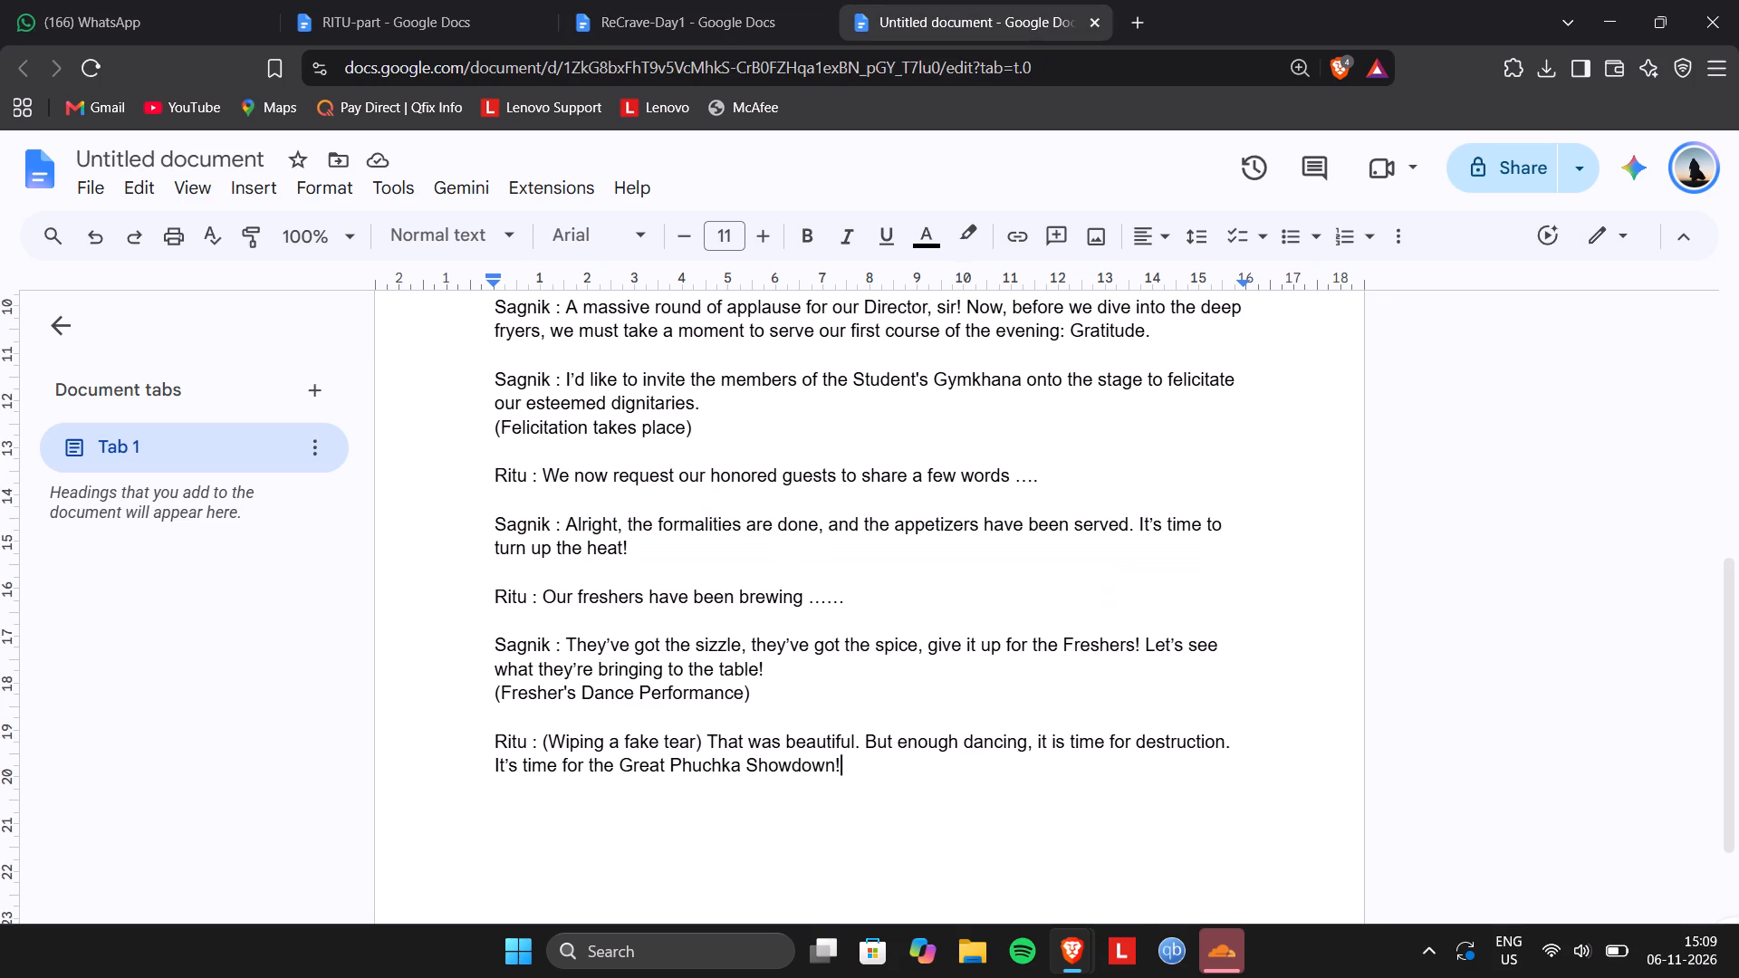
key("Return")
key("Return")
key("ctrl+v")
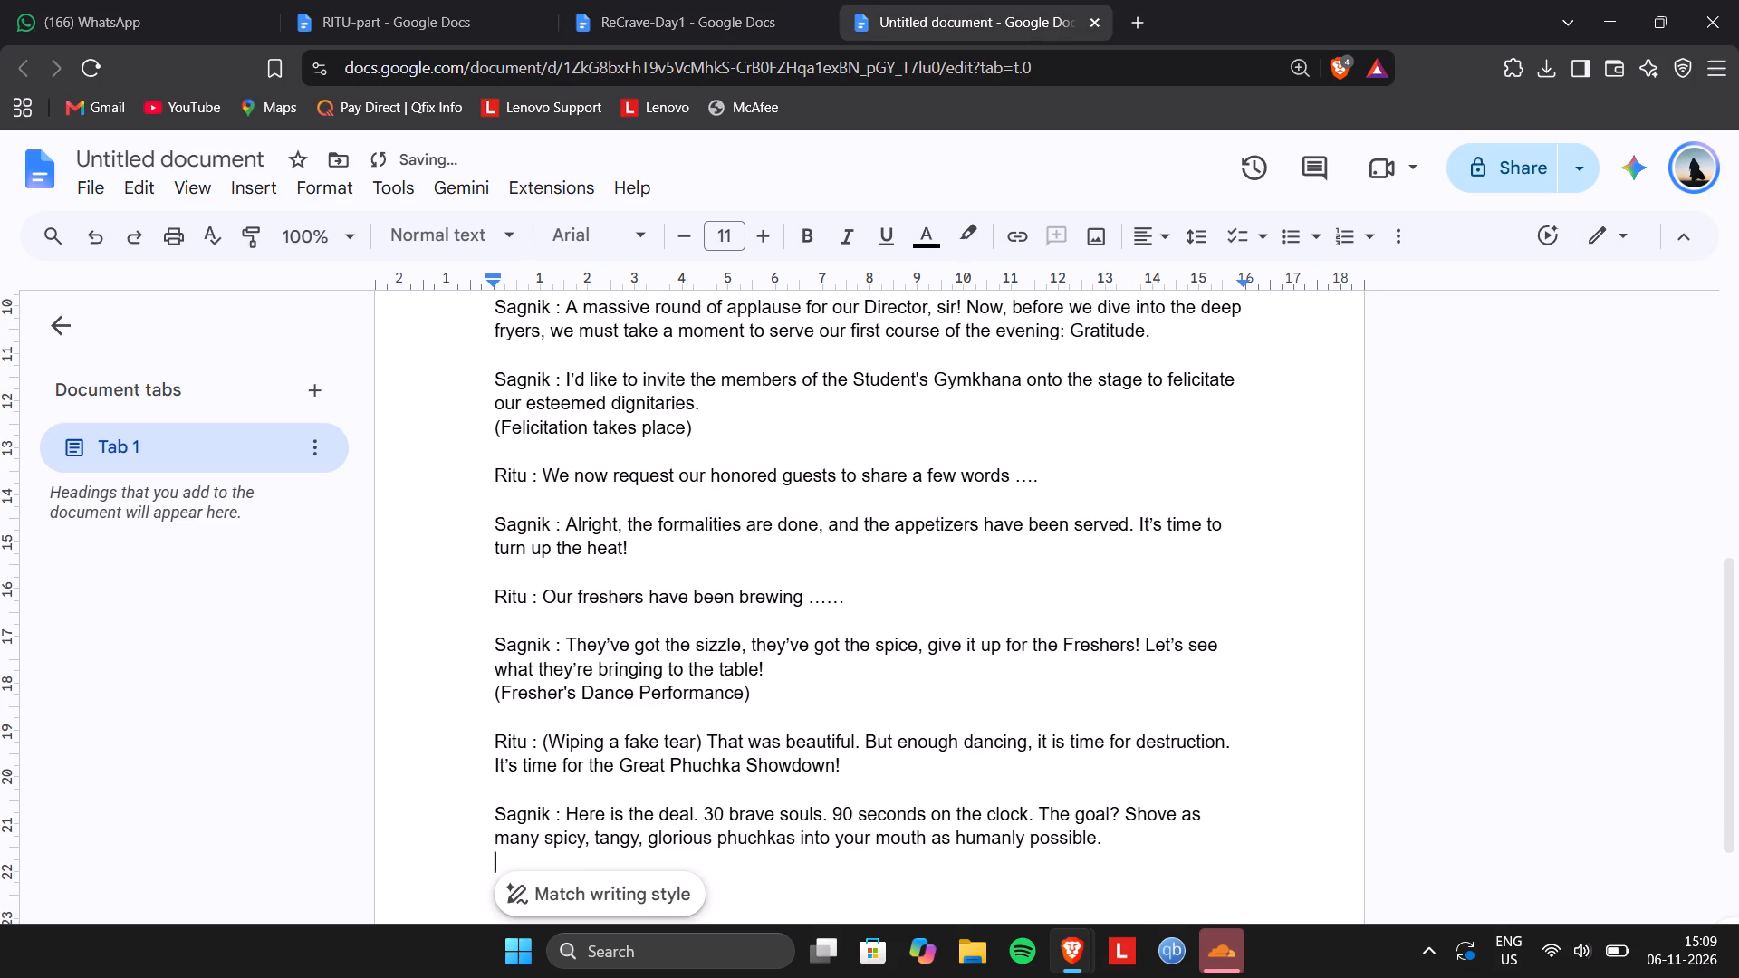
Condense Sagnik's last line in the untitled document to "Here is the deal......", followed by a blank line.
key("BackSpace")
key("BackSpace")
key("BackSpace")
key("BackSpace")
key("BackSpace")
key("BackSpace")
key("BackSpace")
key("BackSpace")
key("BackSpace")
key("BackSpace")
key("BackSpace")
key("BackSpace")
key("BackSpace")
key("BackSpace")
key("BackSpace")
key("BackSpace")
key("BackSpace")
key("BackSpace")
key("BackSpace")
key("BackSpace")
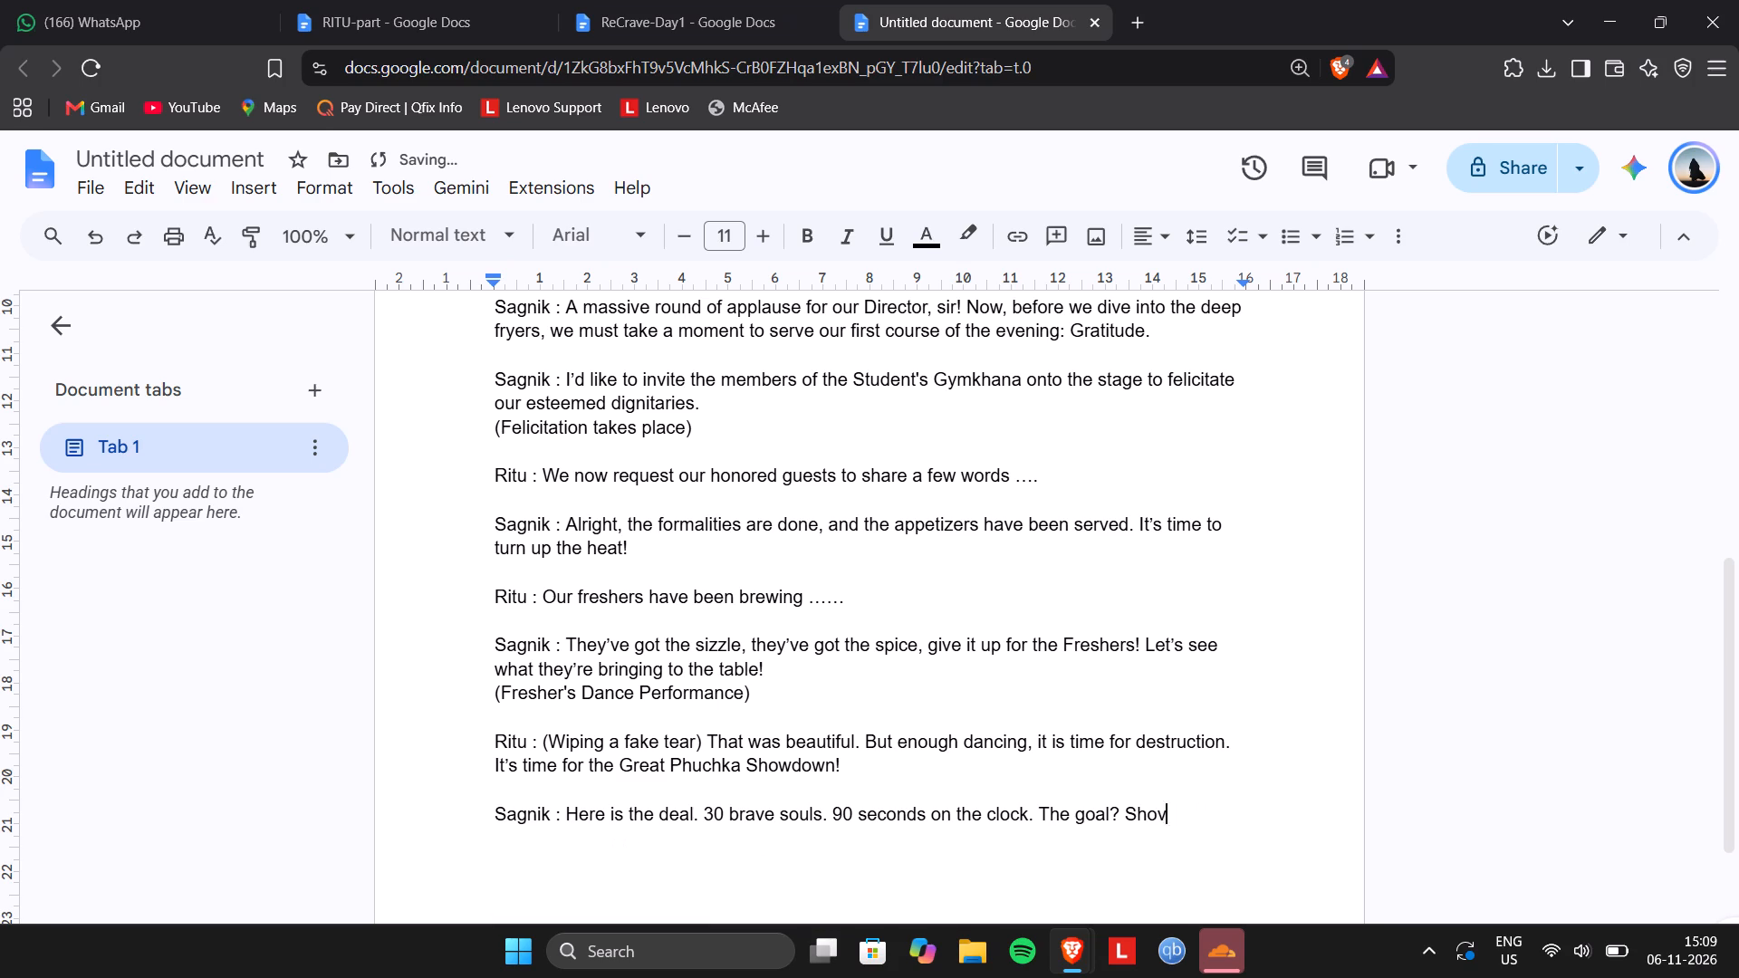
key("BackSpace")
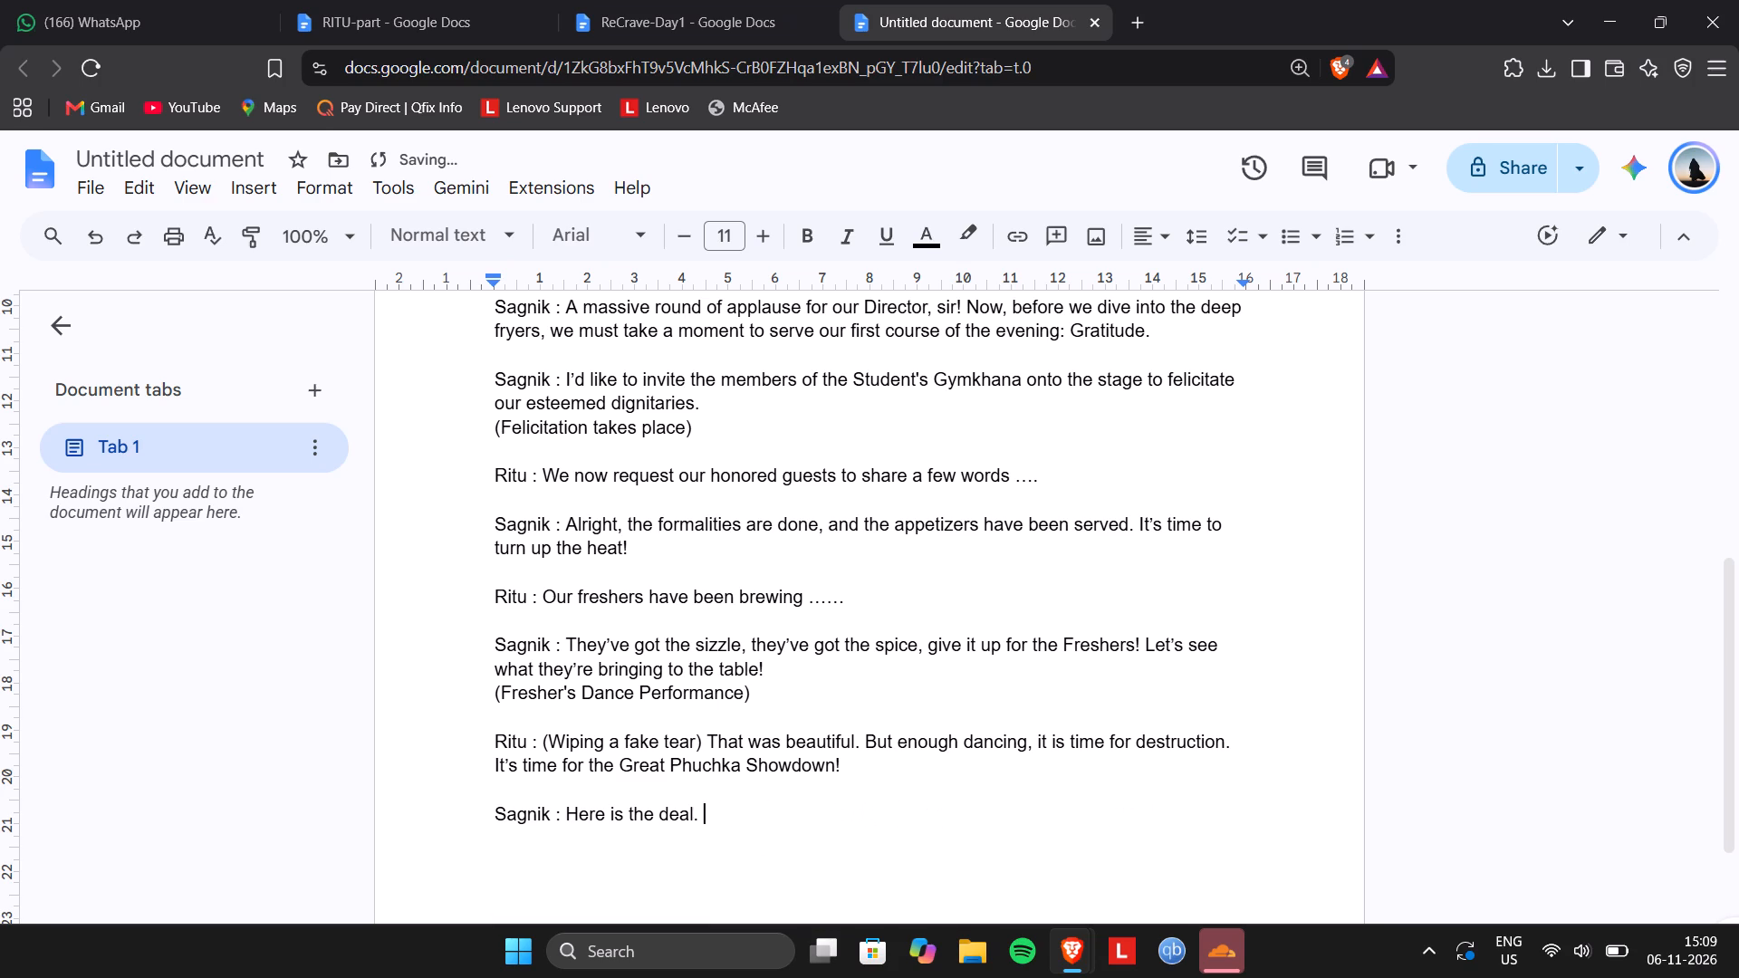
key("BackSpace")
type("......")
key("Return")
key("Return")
Delete Sagnik's condensed last line "Here is the deal......" from the untitled document, keeping the blank line after Ritu's "Great Phuchka Showdown!" line.
key("BackSpace")
key("BackSpace")
key("BackSpace")
key("BackSpace")
key("BackSpace")
key("BackSpace")
key("BackSpace")
key("BackSpace")
key("BackSpace")
key("BackSpace")
key("BackSpace")
key("BackSpace")
key("BackSpace")
key("BackSpace")
key("BackSpace")
key("BackSpace")
key("BackSpace")
key("BackSpace")
key("BackSpace")
key("BackSpace")
key("BackSpace")
key("BackSpace")
key("BackSpace")
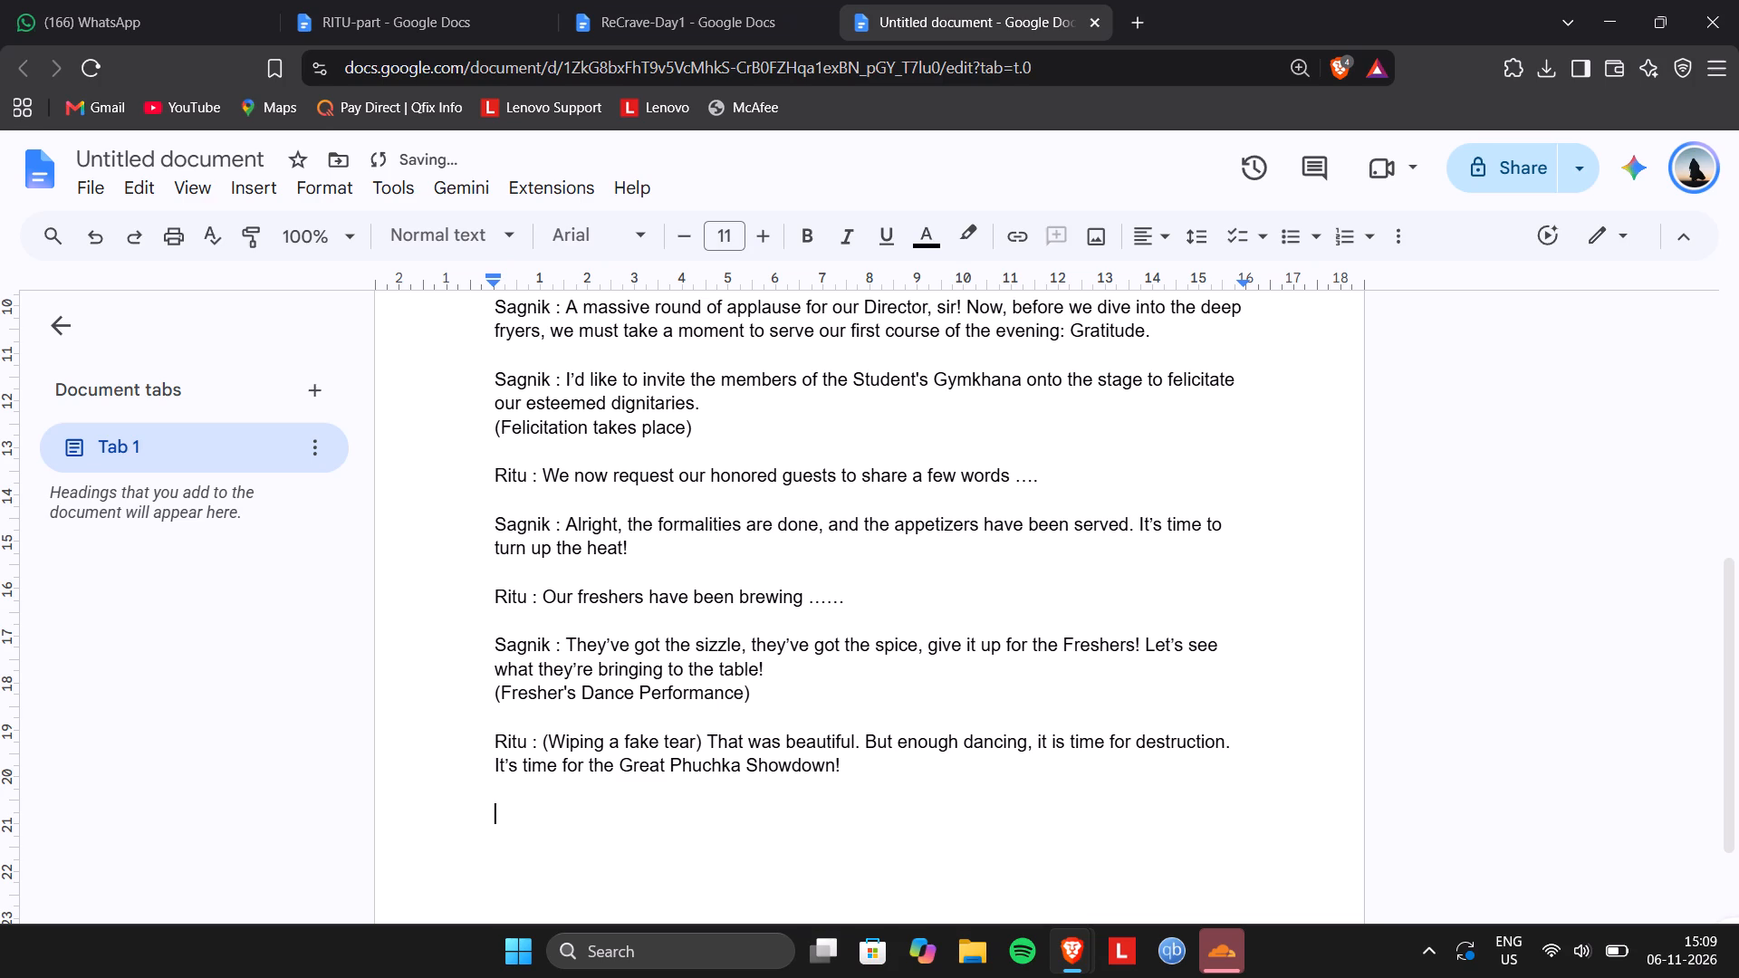
Copy Sagnik's full line "Here is the deal." through "as humanly possible." from ReCrave-Day1 to the untitled document's end, followed by a blank line.
left_click(697, 17)
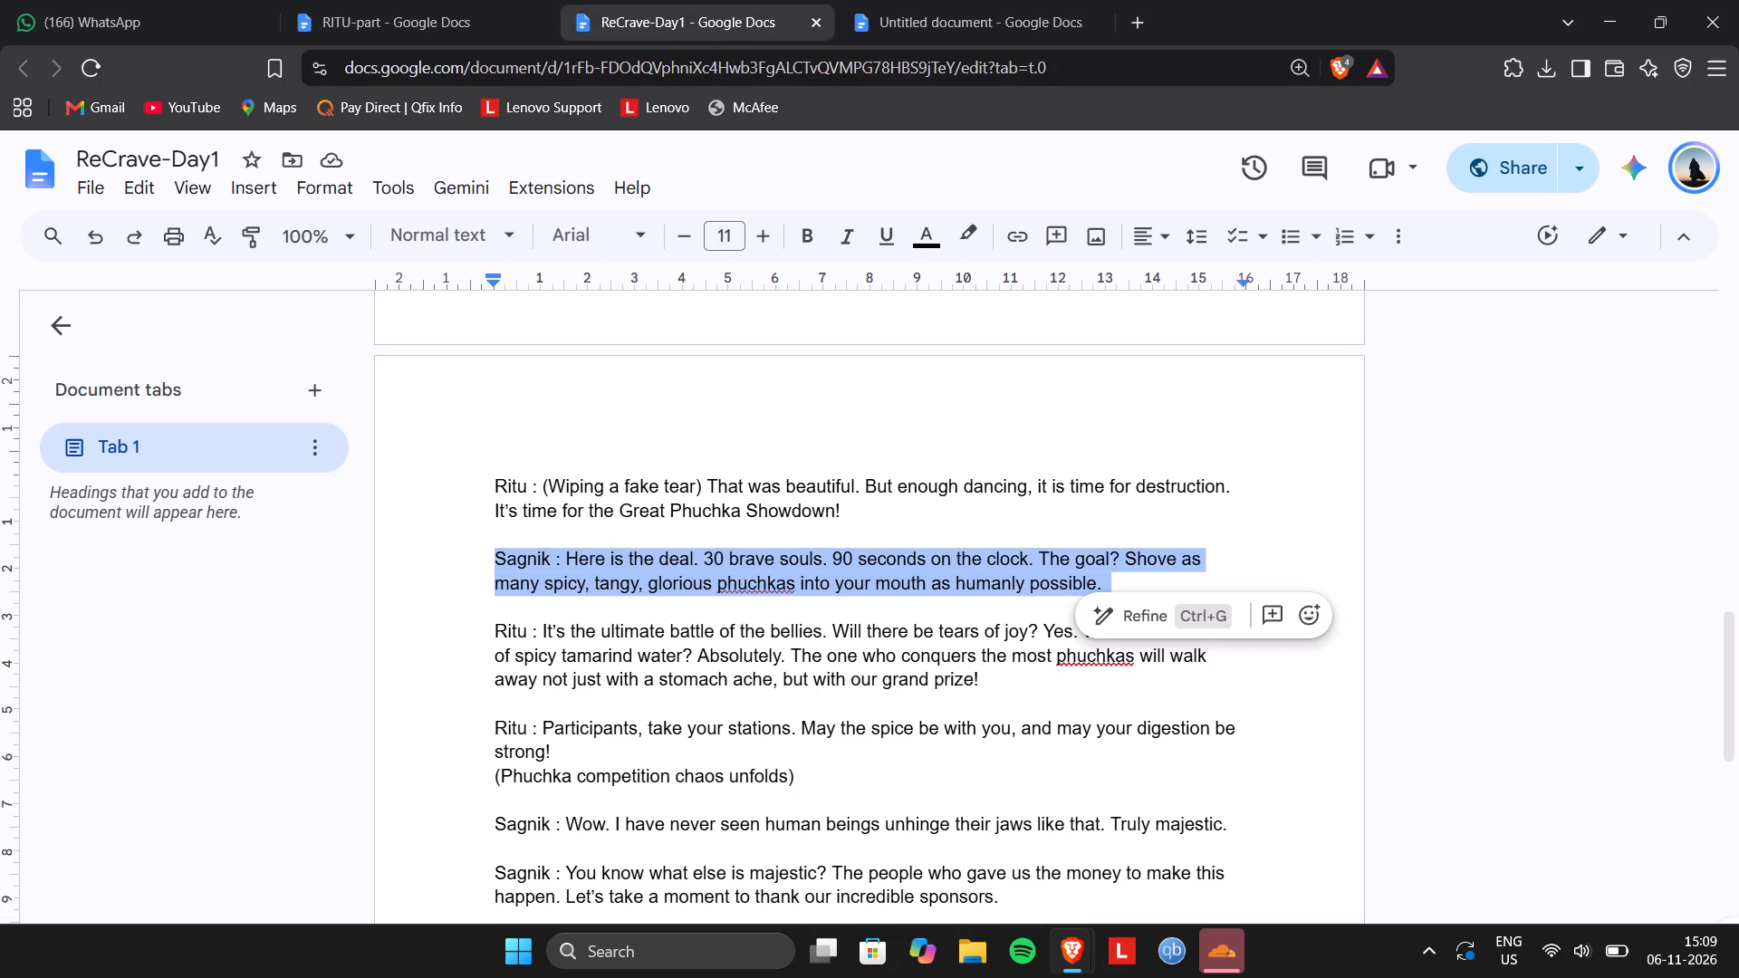
key("ctrl+c")
left_click(920, 7)
key("ctrl+v")
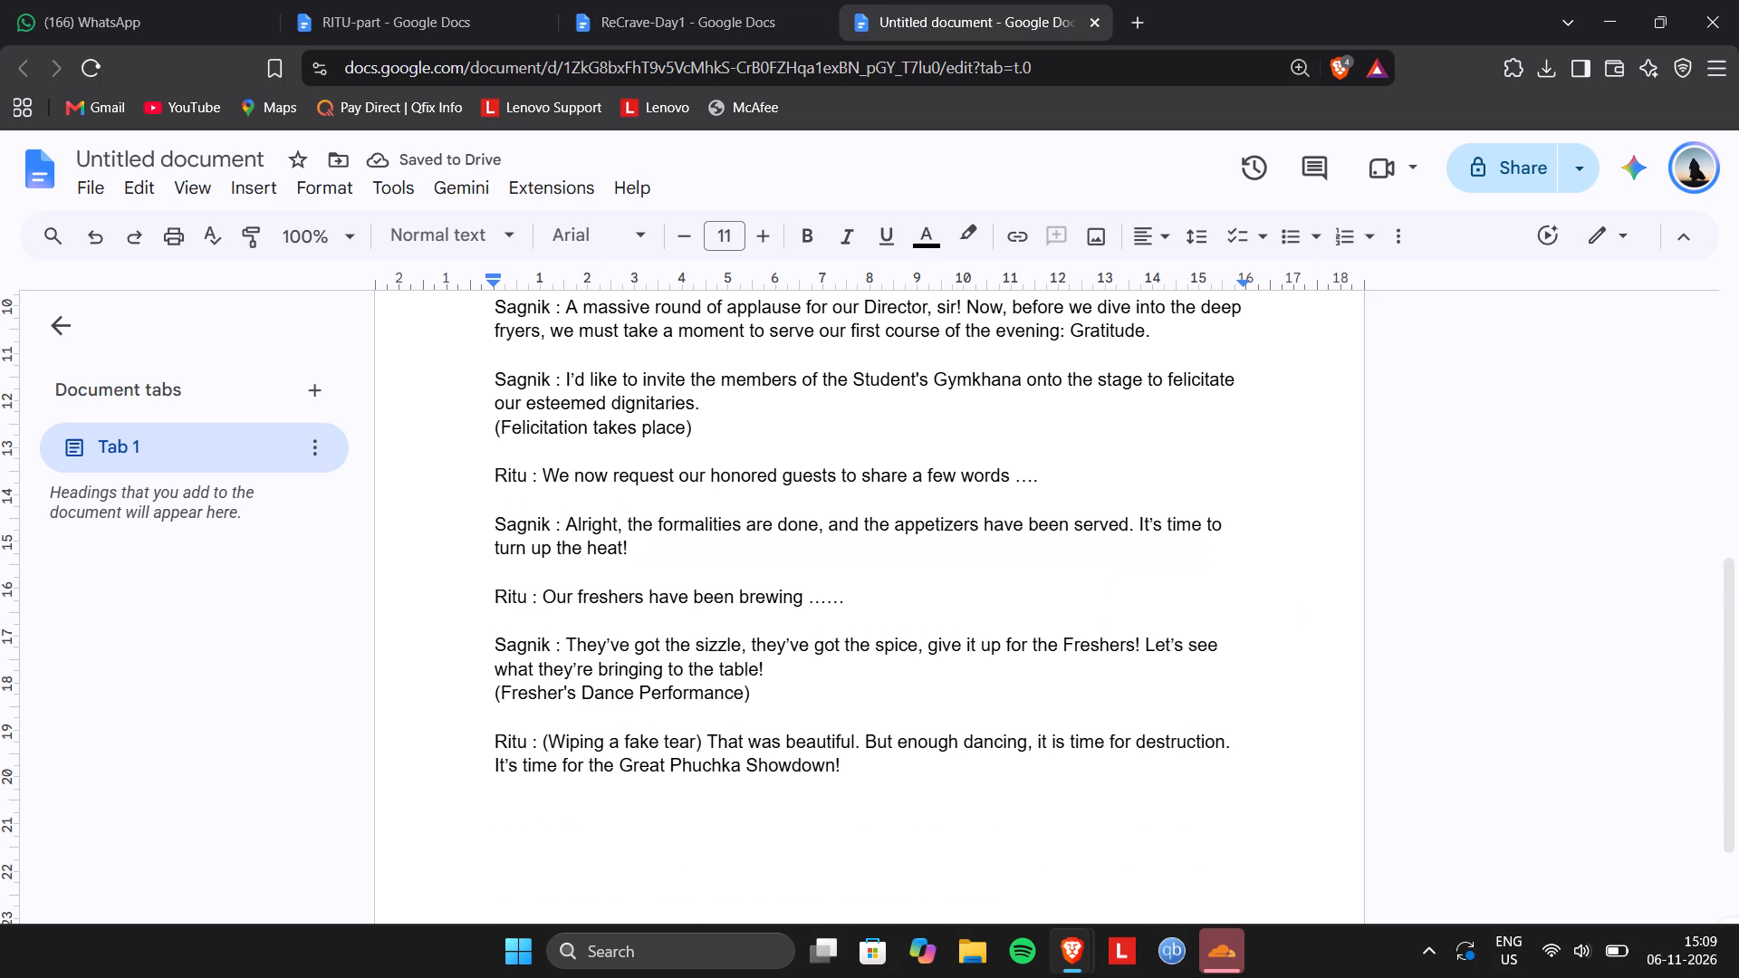
key("Return")
Copy Ritu's line "It's the ultimate battle" through "our grand prize!" from ReCrave-Day1 to the end of the untitled document.
left_click(708, 0)
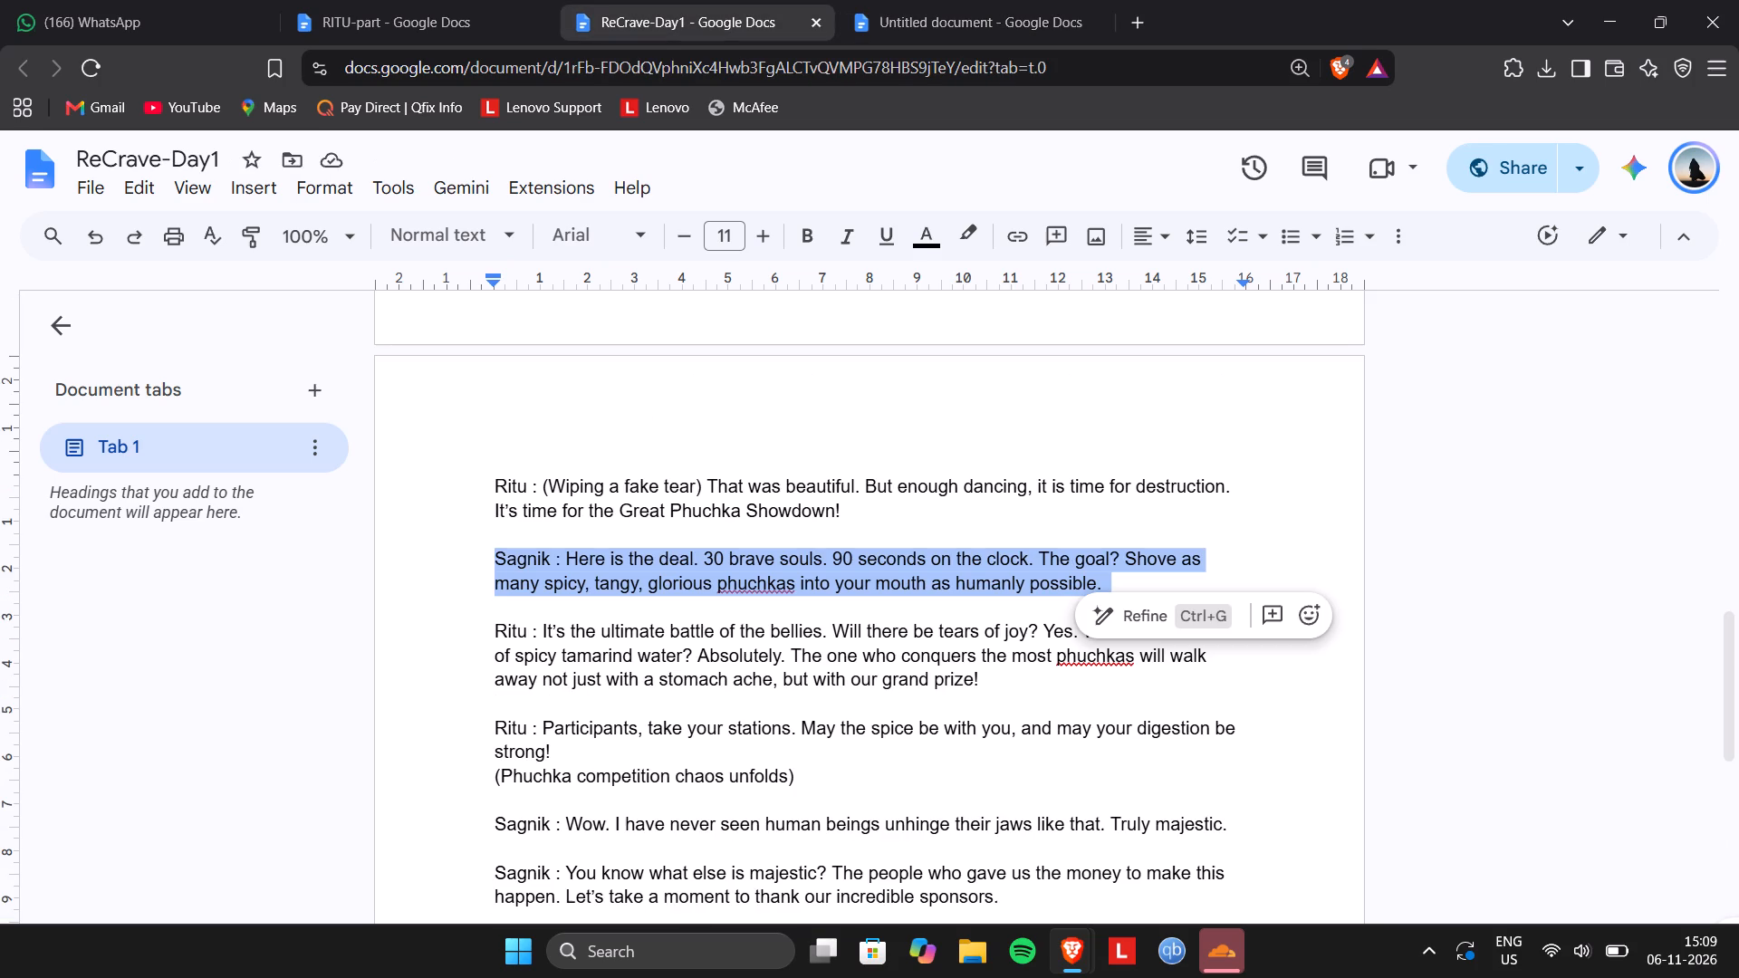
left_click(650, 715)
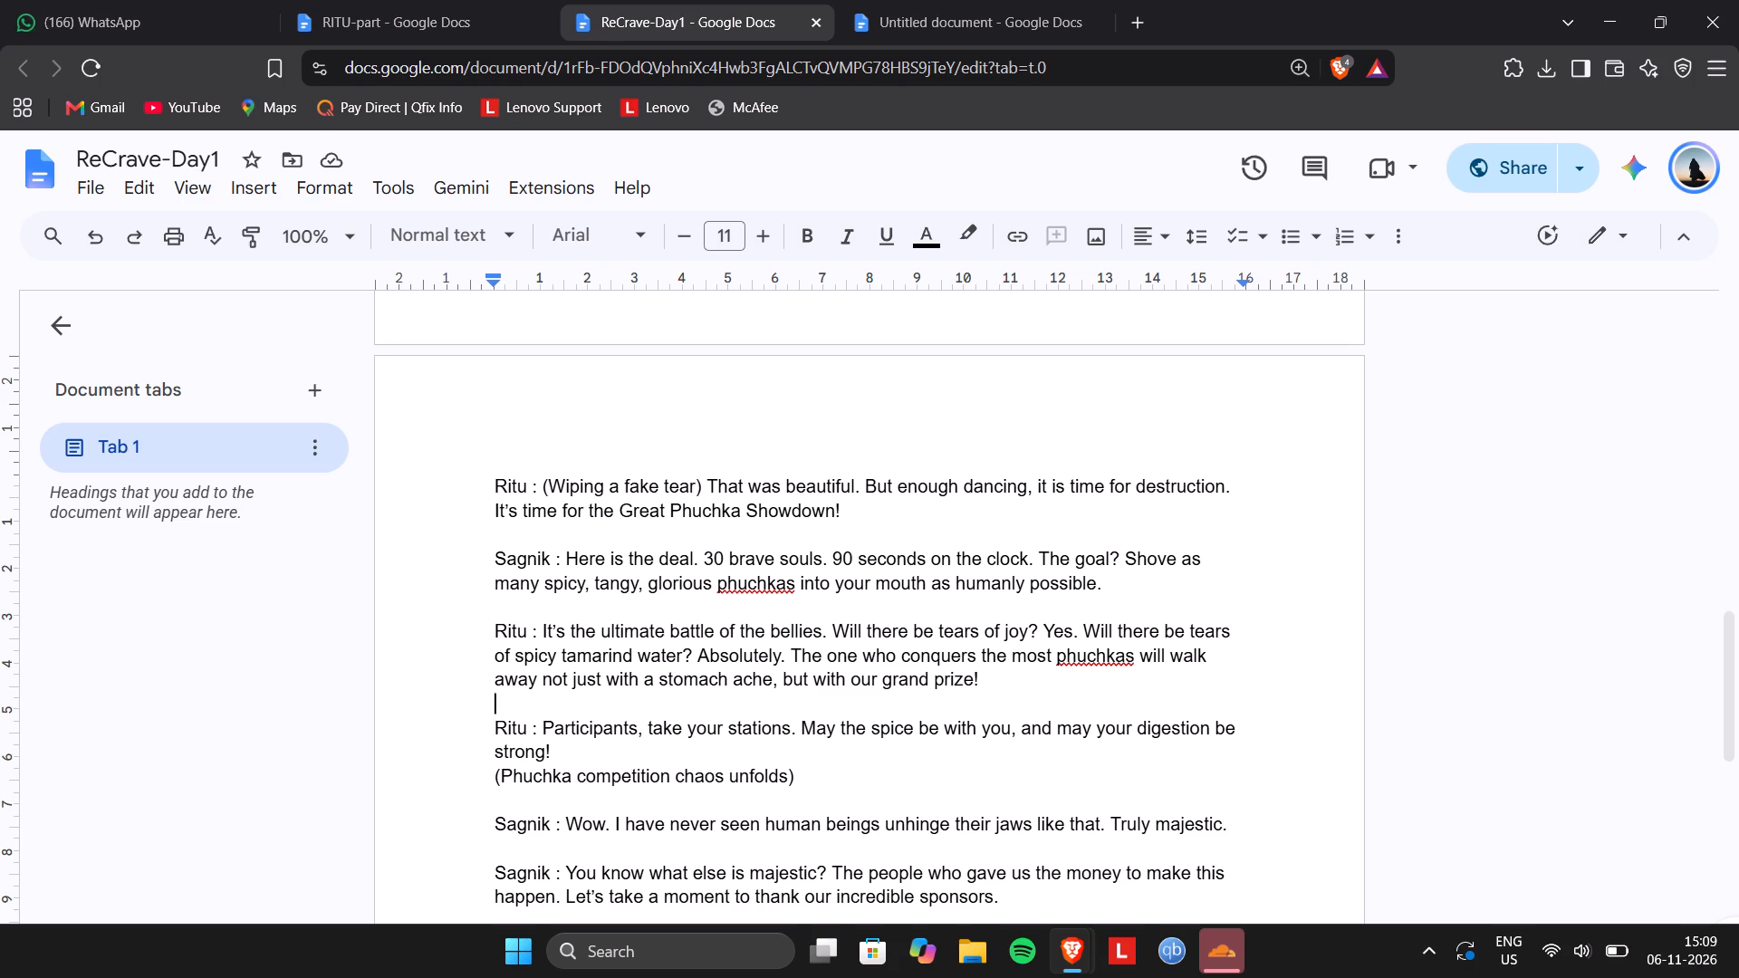
left_click_drag(495, 631, 990, 690)
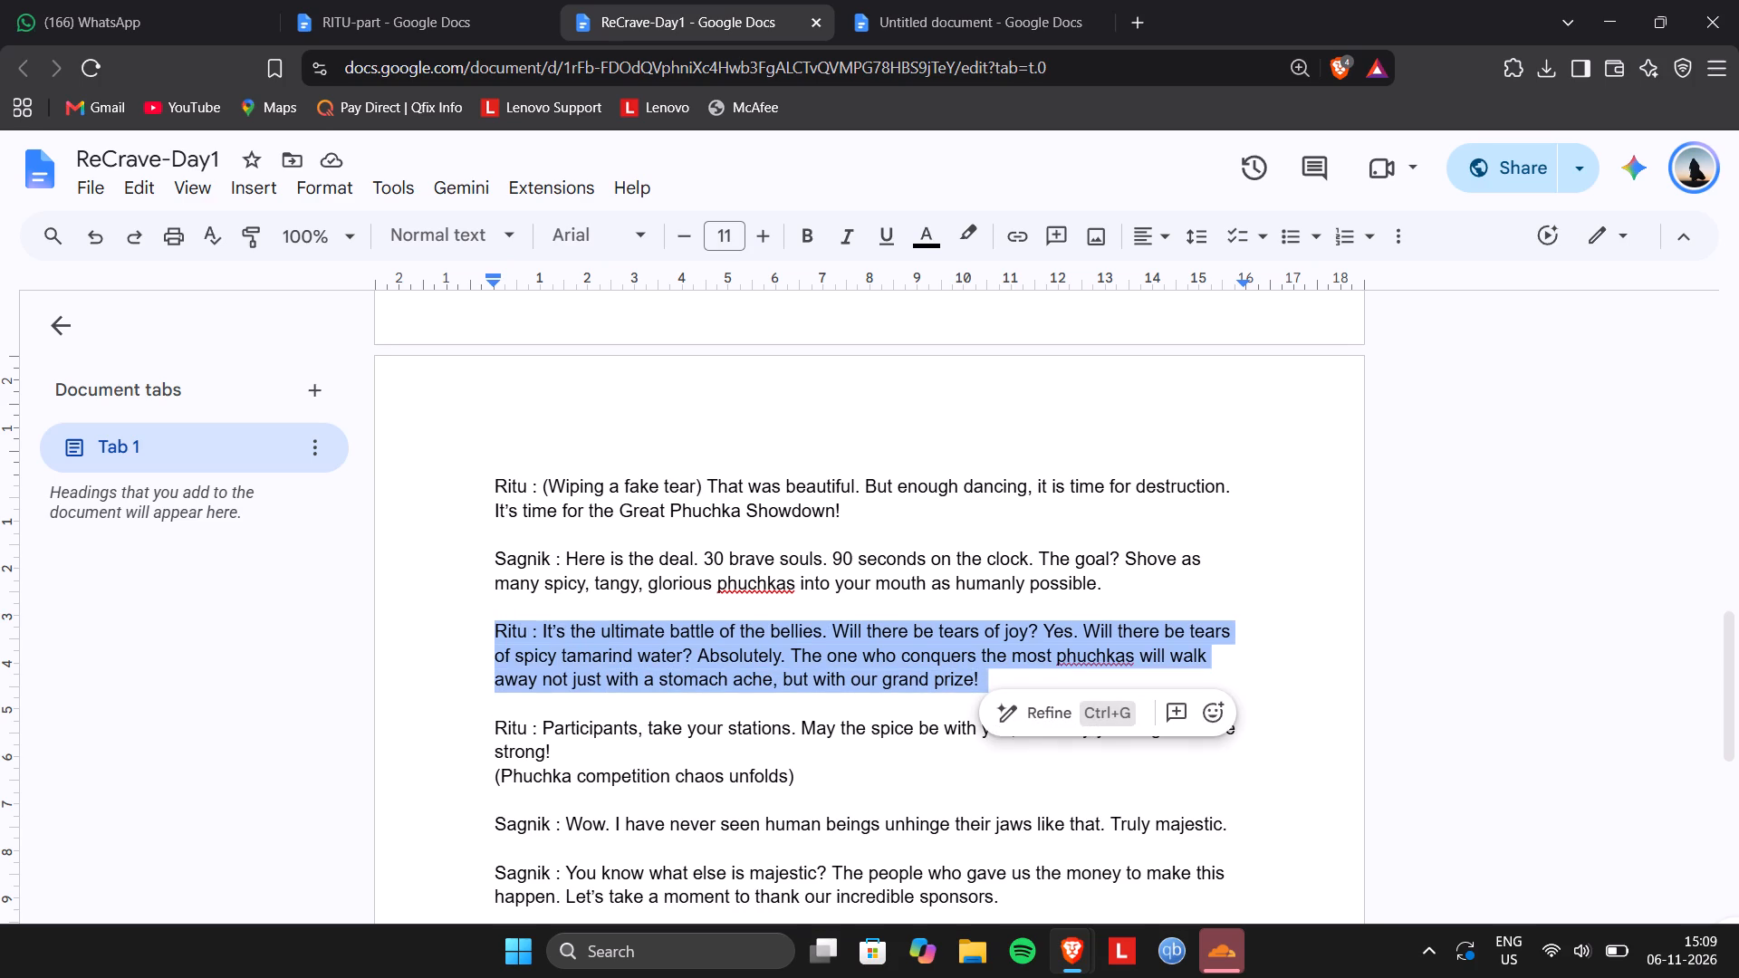
key("ctrl+v")
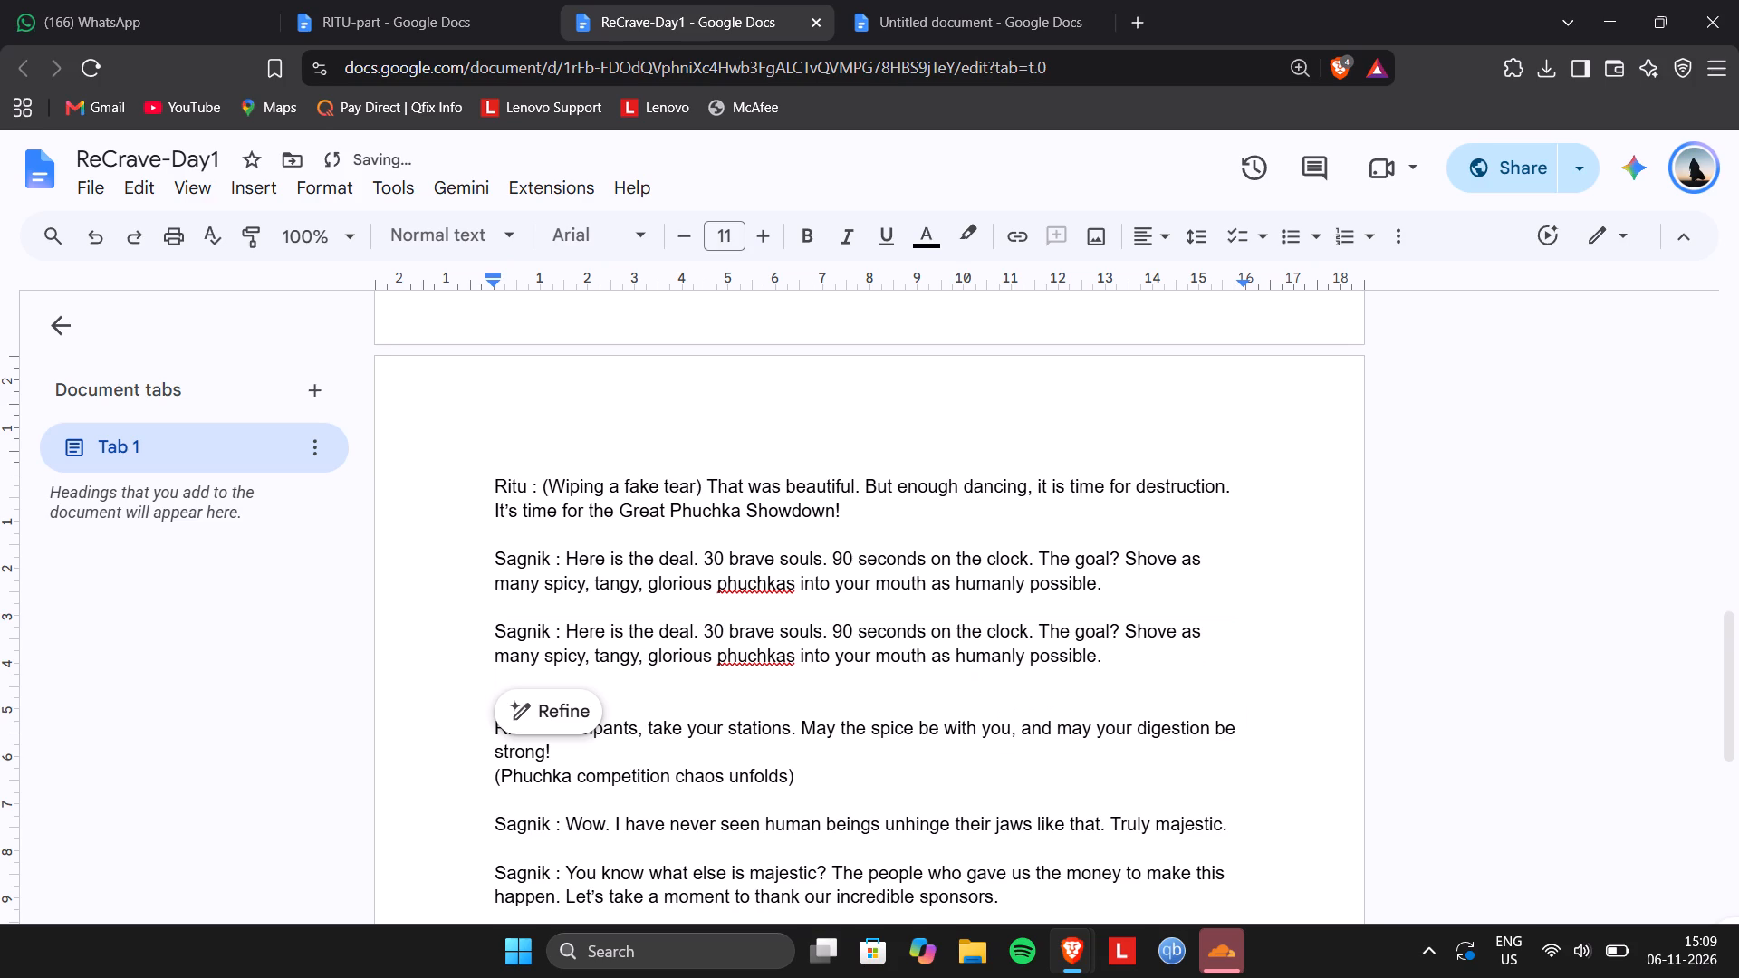
key("ctrl+z")
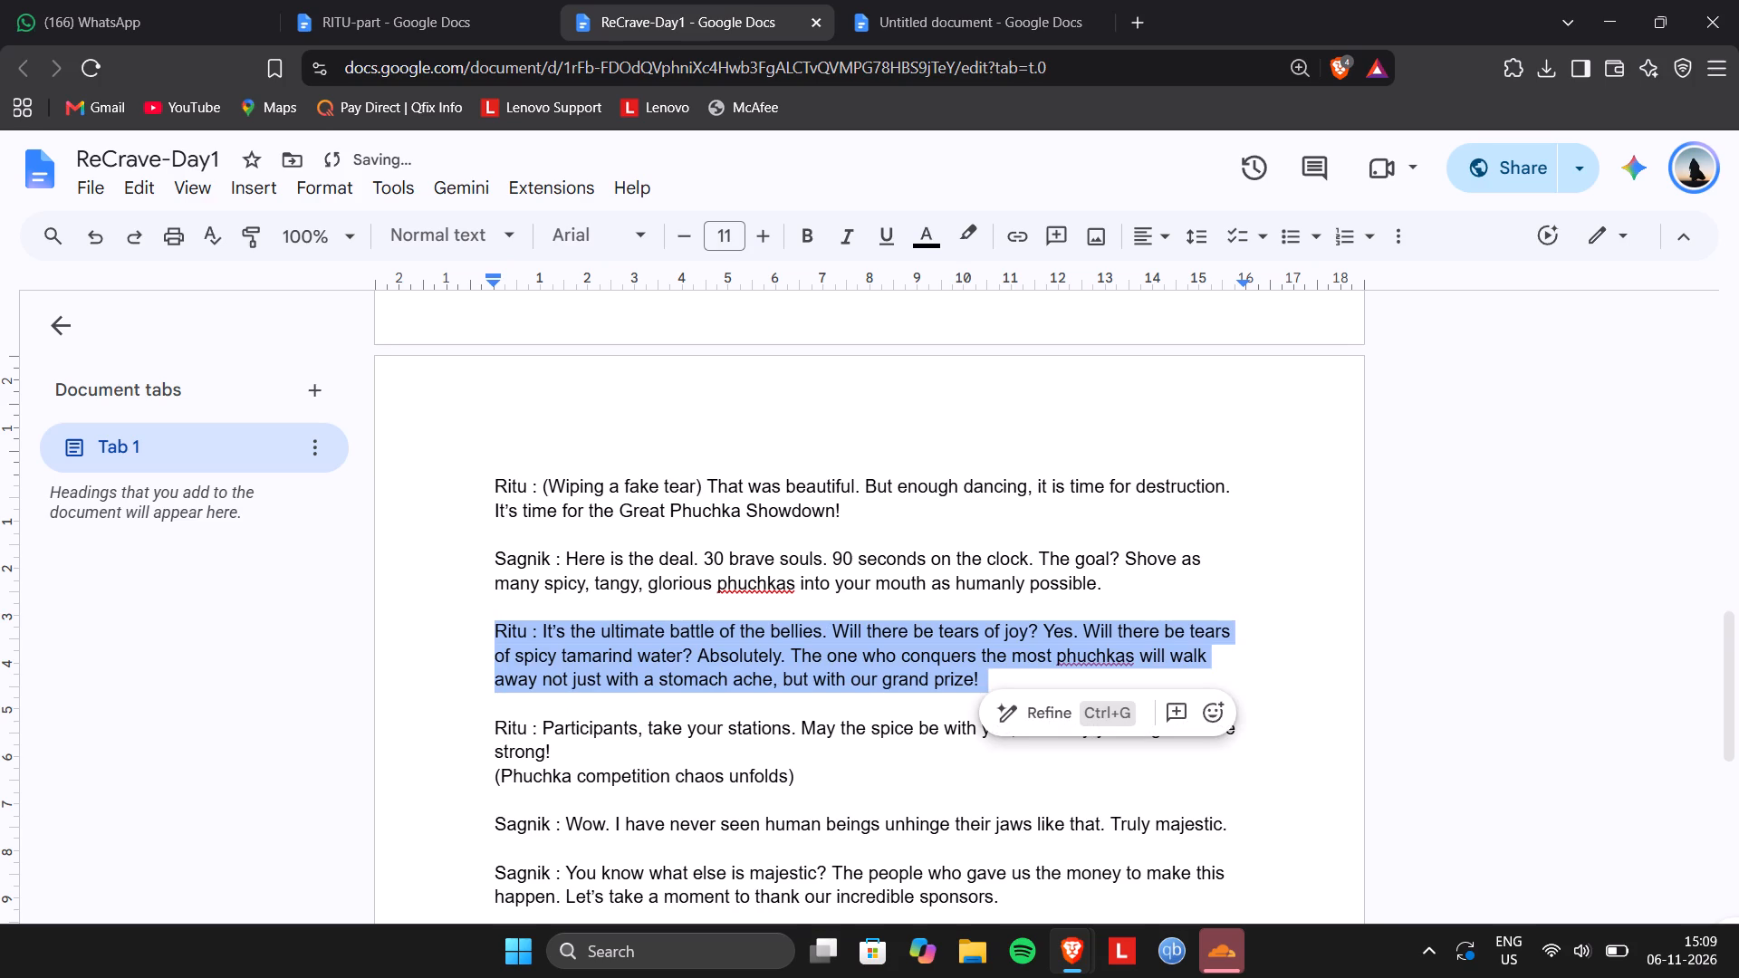
key("ctrl+c")
left_click(822, 802)
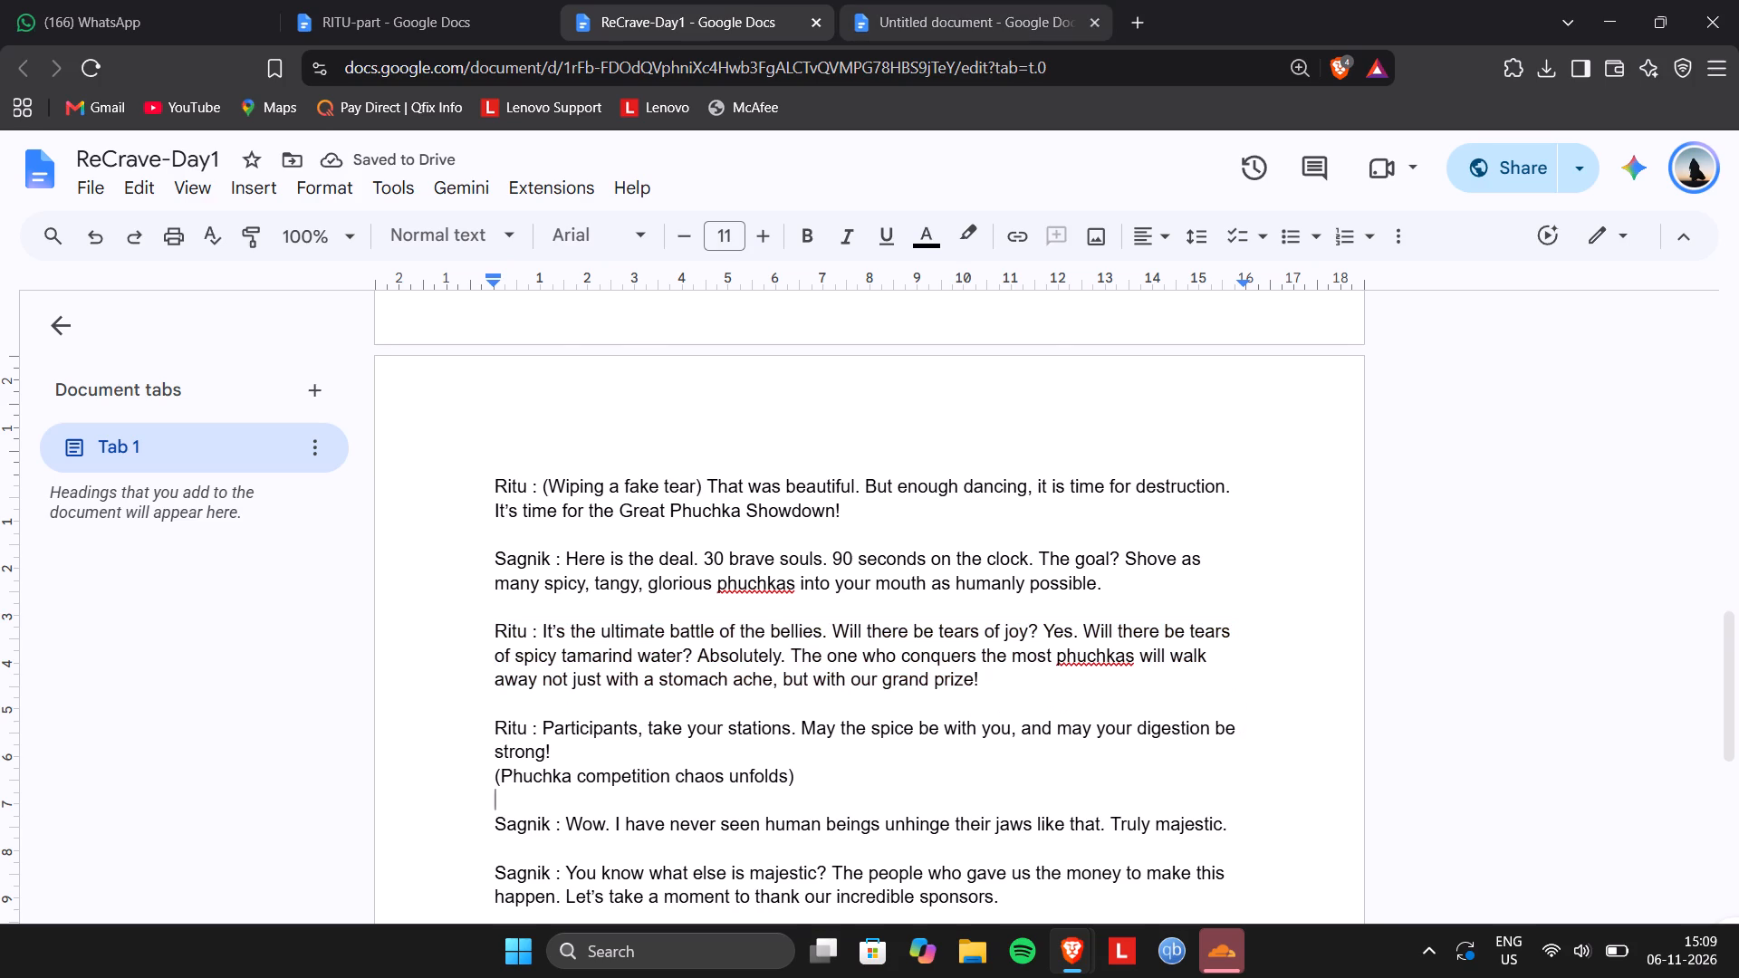
left_click(973, 0)
key("ctrl+v")
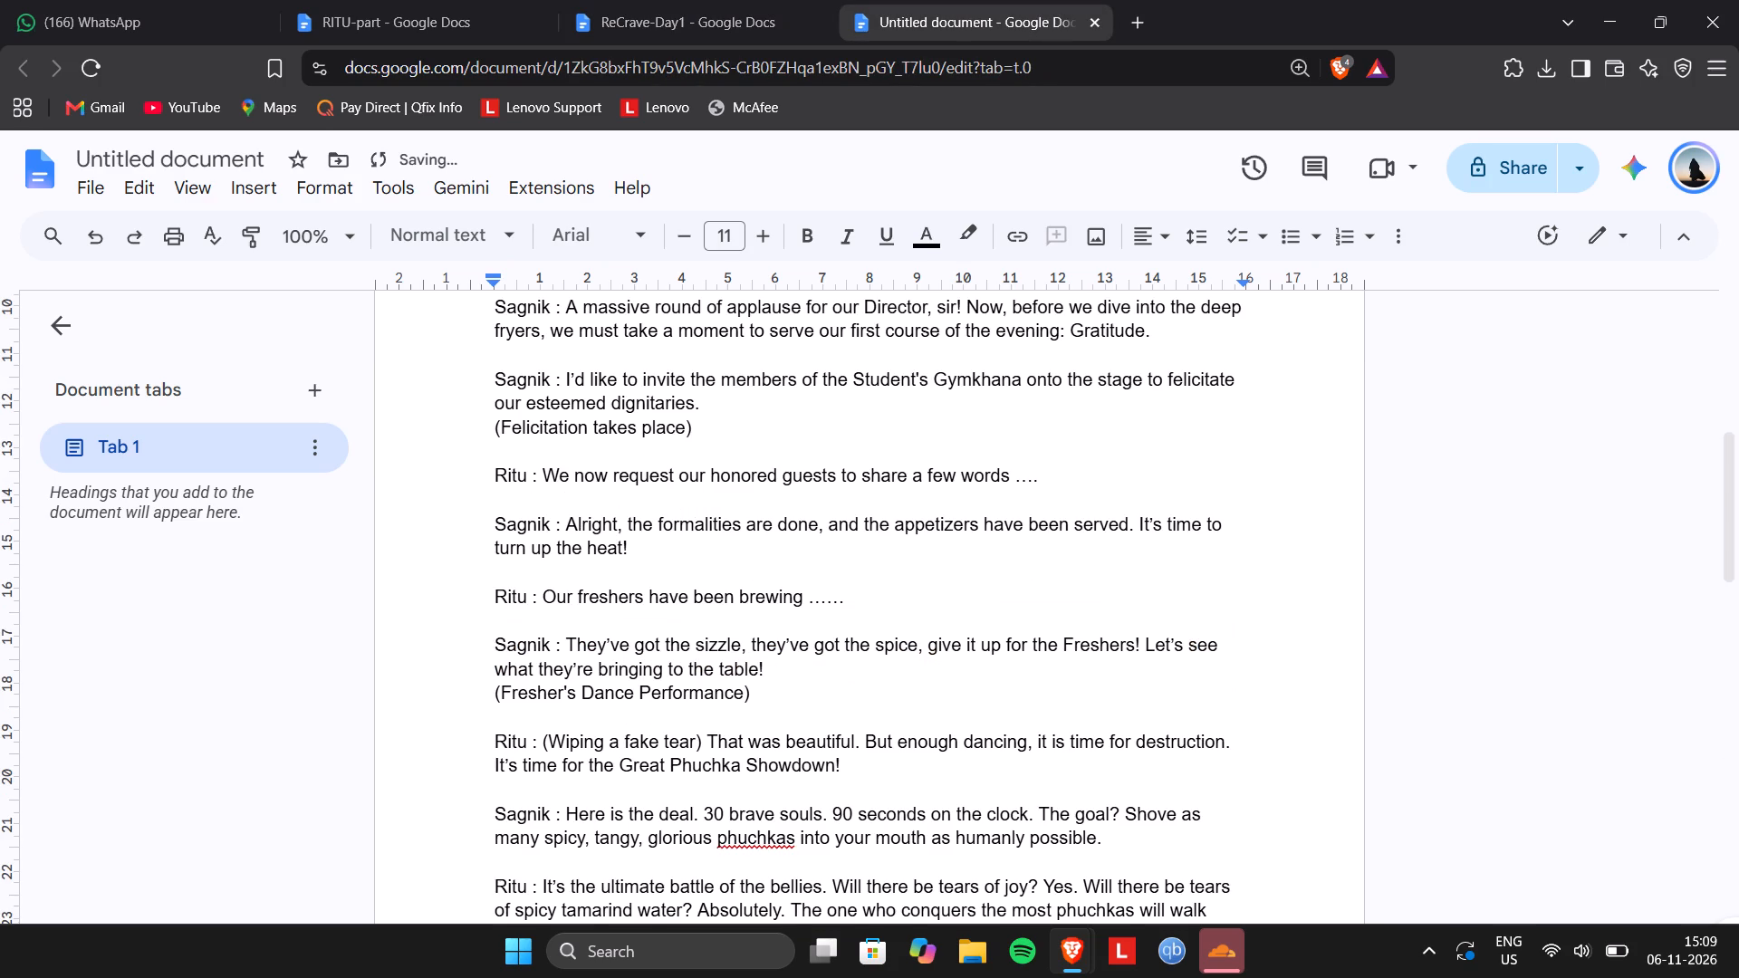
Condense Ritu's last line in the untitled document to "It's the ultimate battle of the bellies.....".
scroll(780, 638, "down", 3)
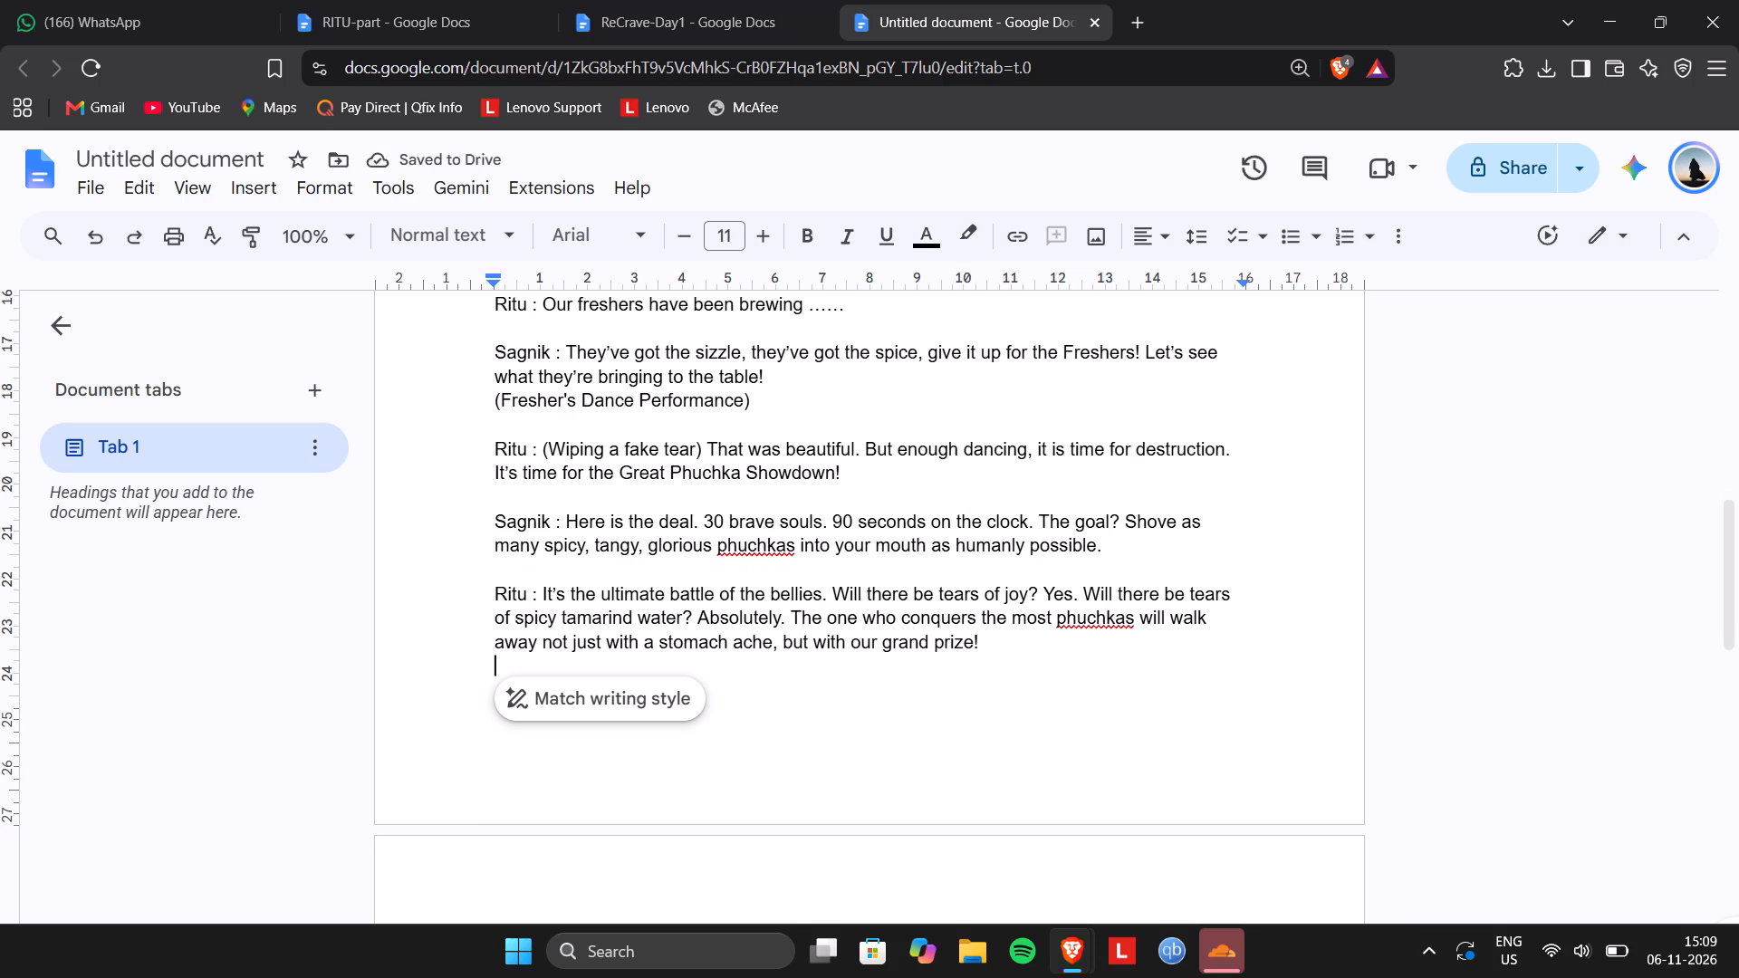
left_click_drag(834, 597, 978, 661)
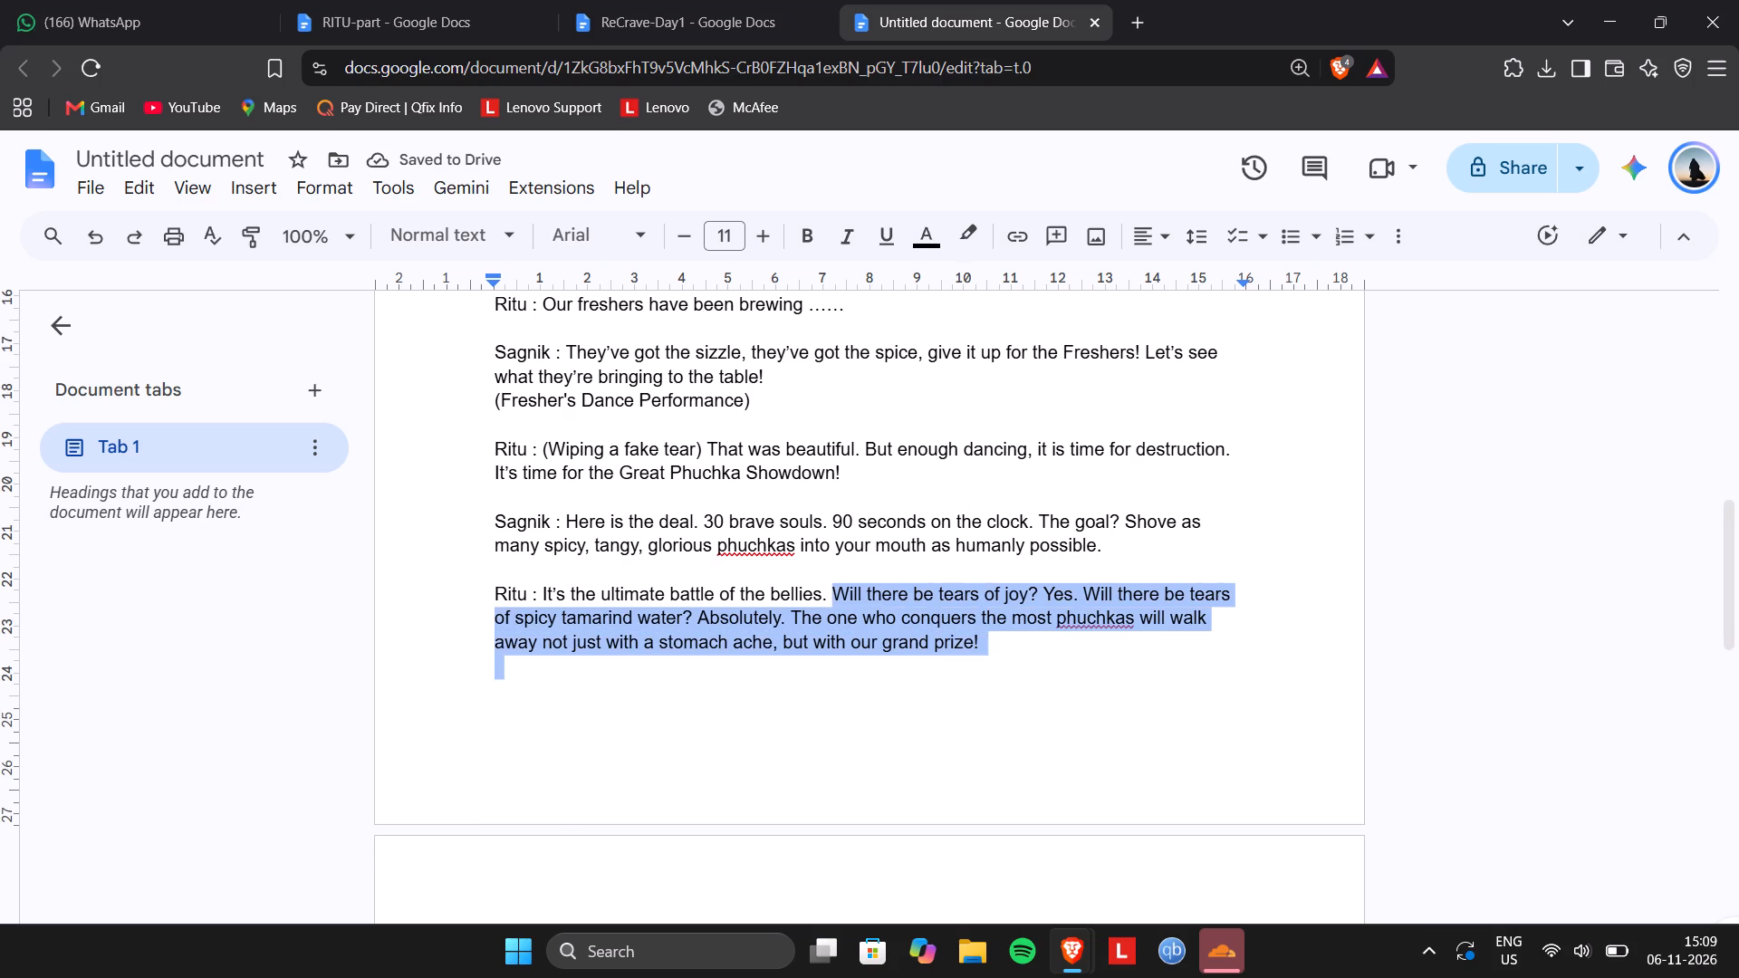
key("BackSpace")
key("BackSpace")
key("BackSpace")
type(".....")
Copy Ritu's line "Participants, take your stations." through "(Phuchka competition chaos unfolds)" from ReCrave-Day1 to the untitled document's end, after a blank line.
left_click(753, 0)
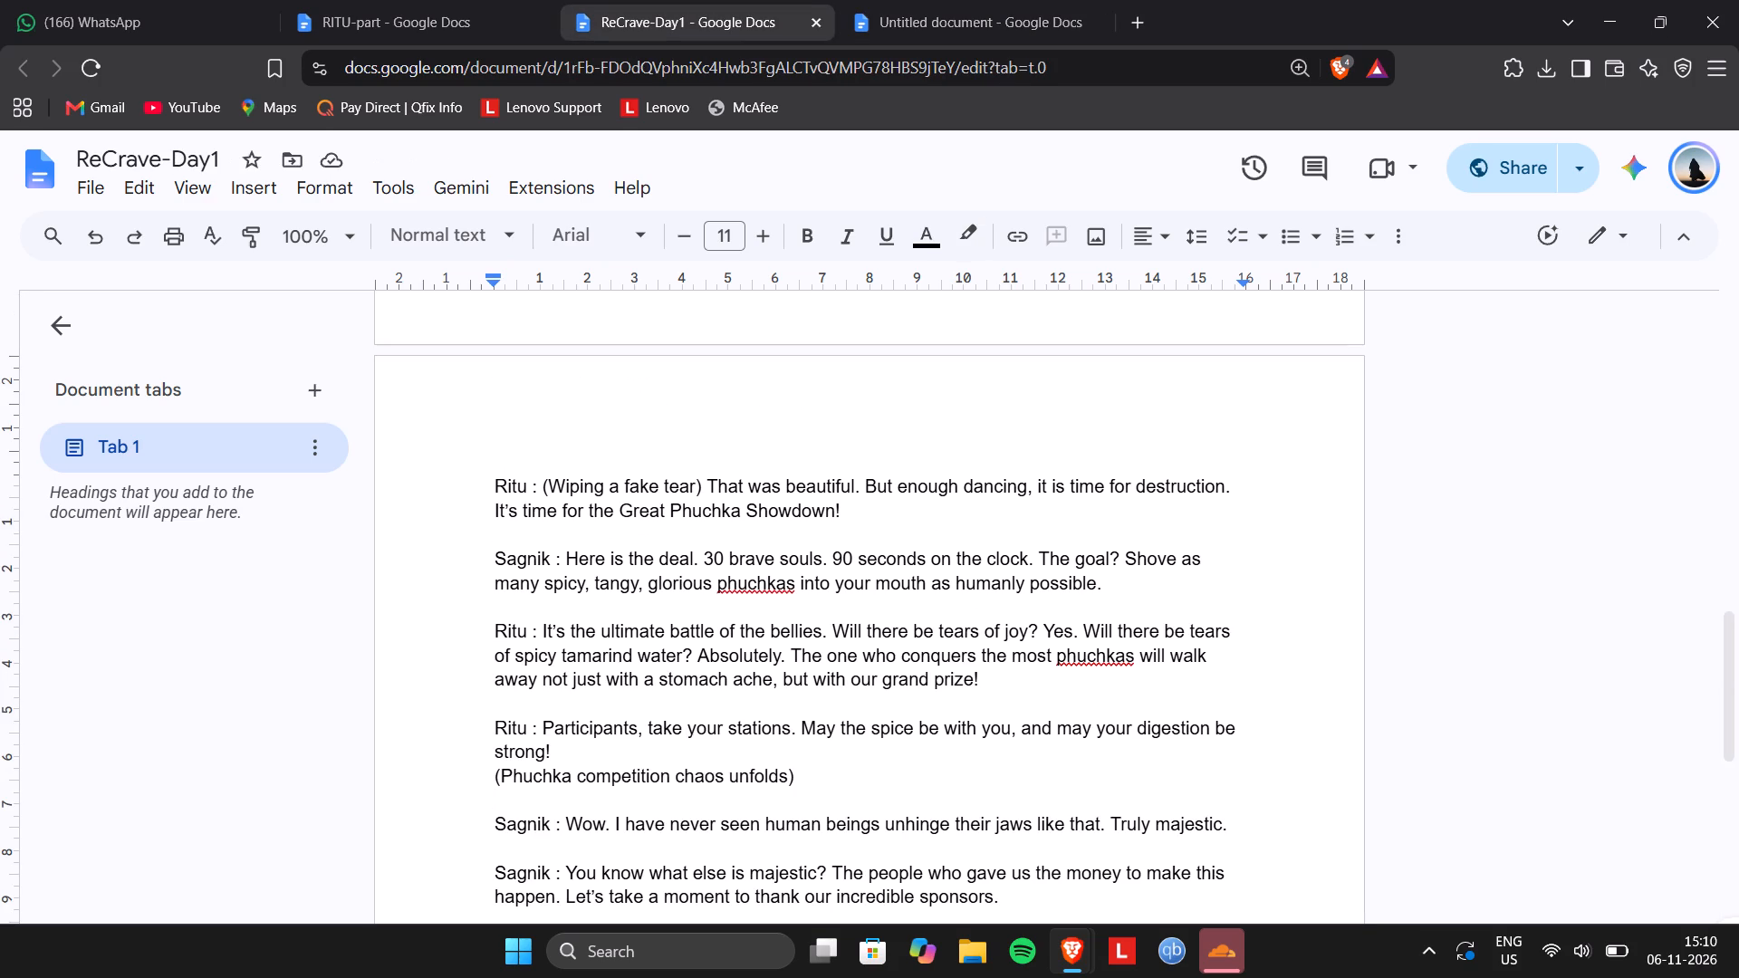
scroll(770, 597, "down", 2)
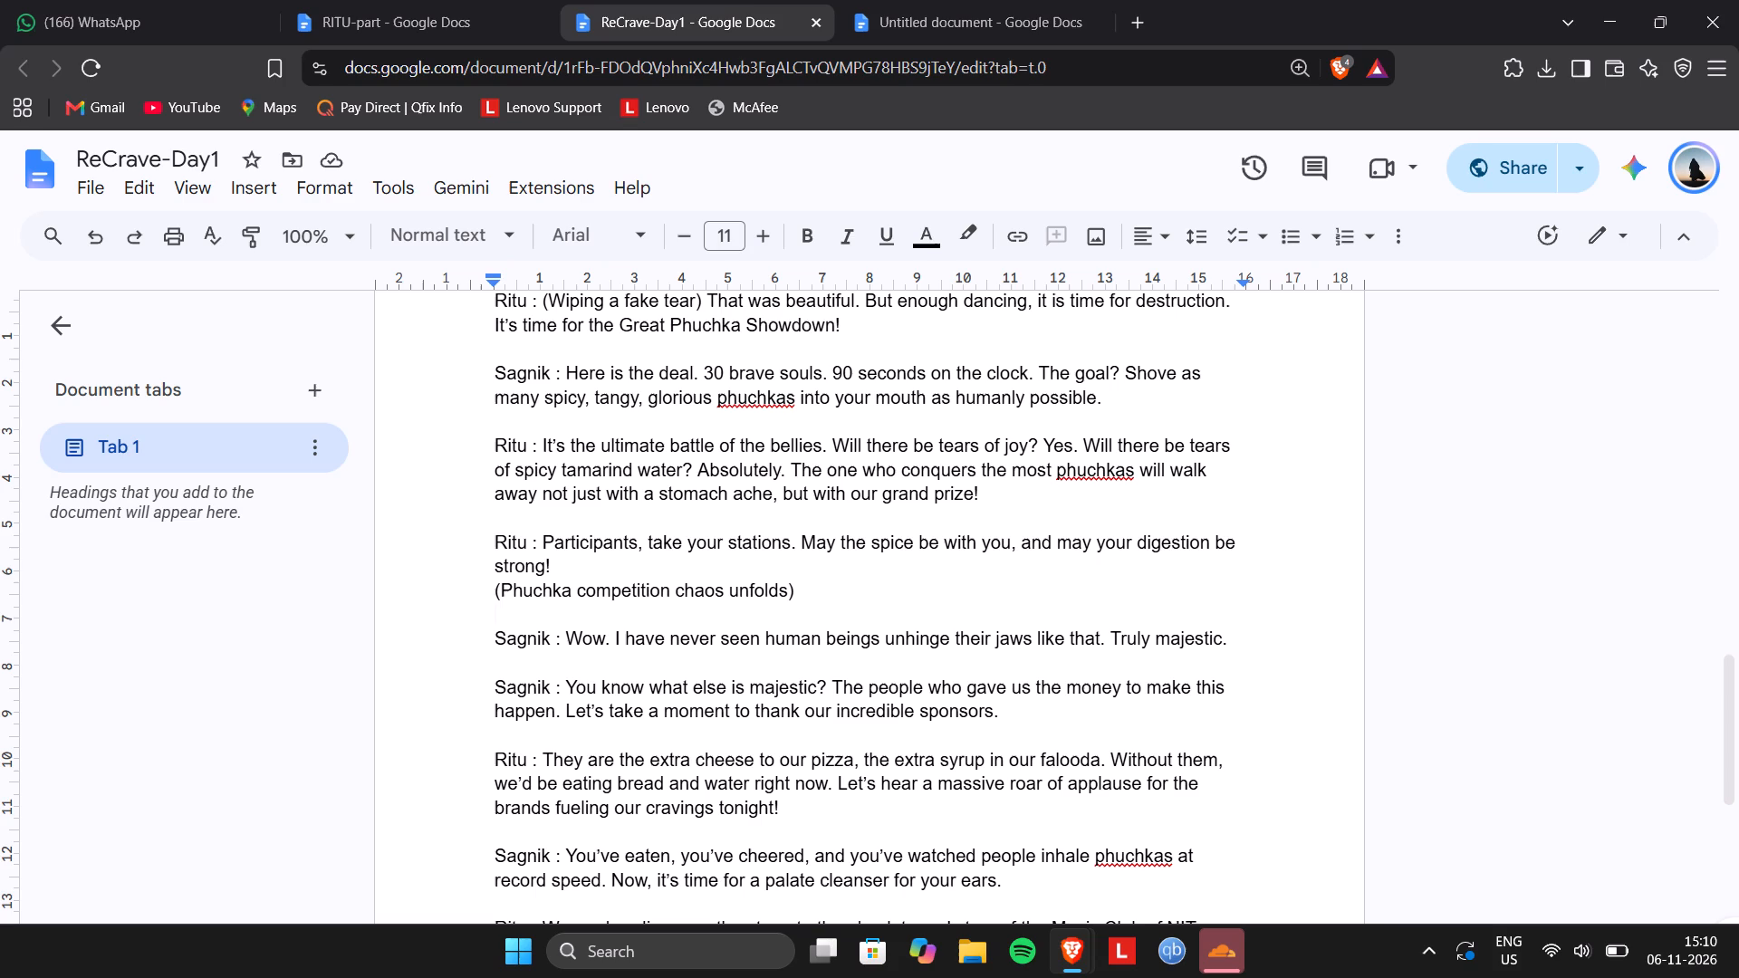
left_click_drag(495, 536, 850, 587)
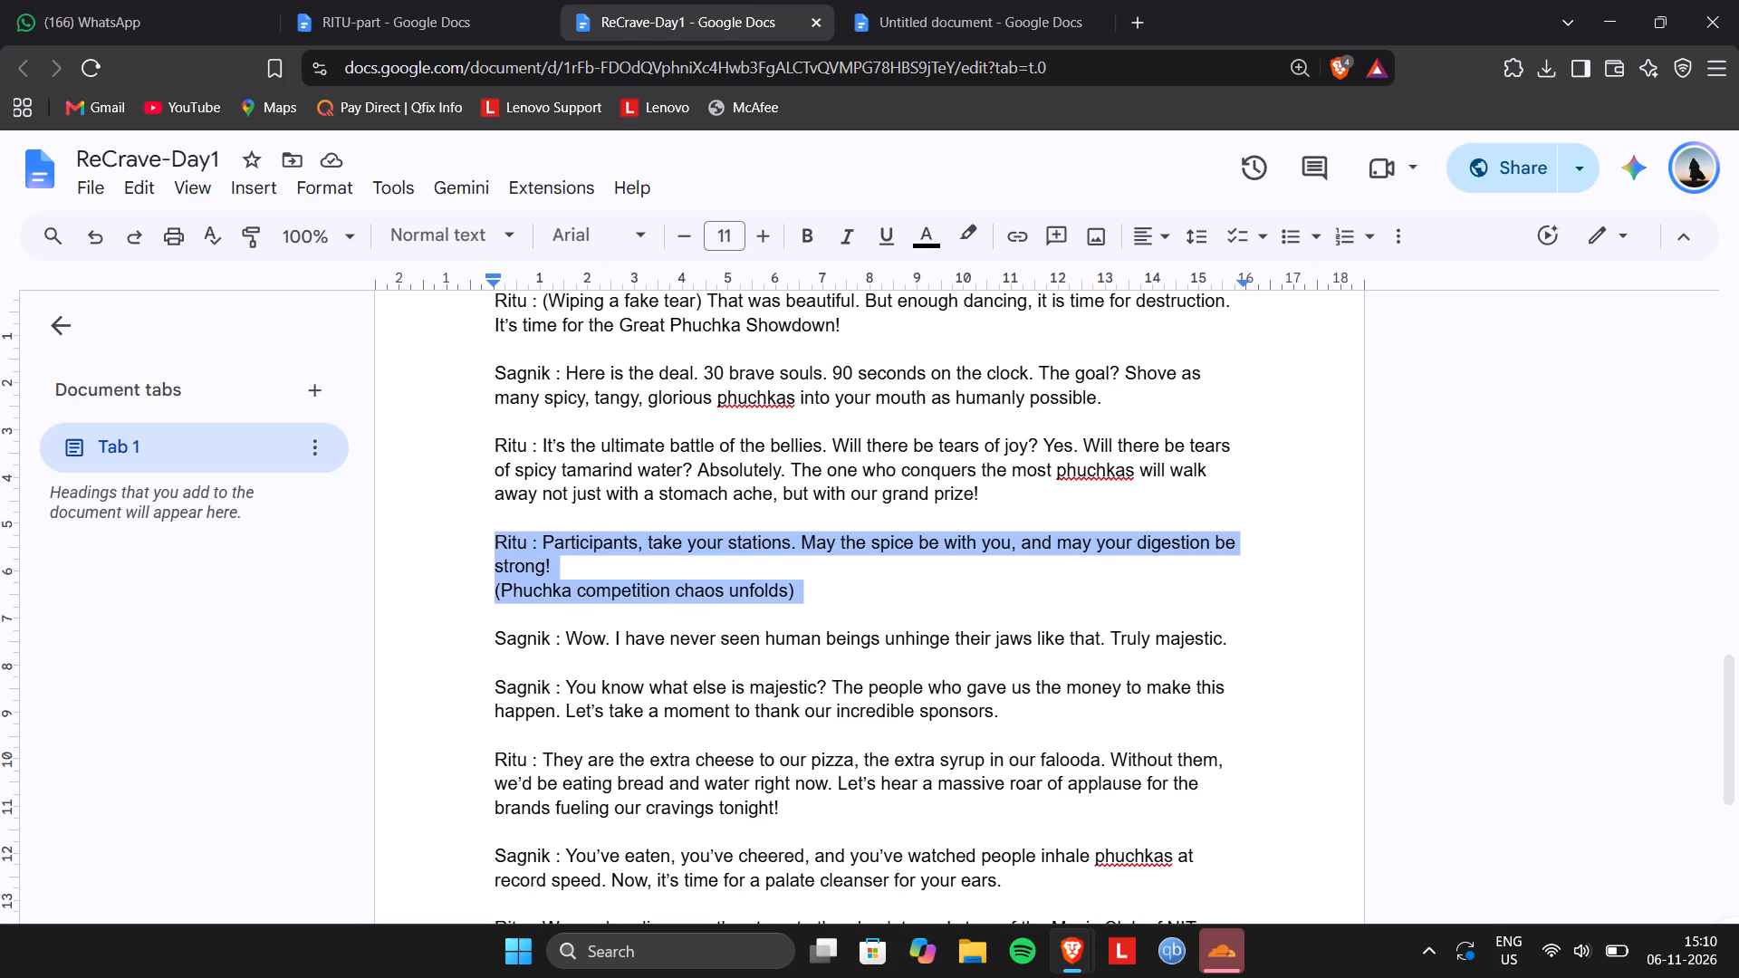
key("ctrl+c")
left_click(968, 0)
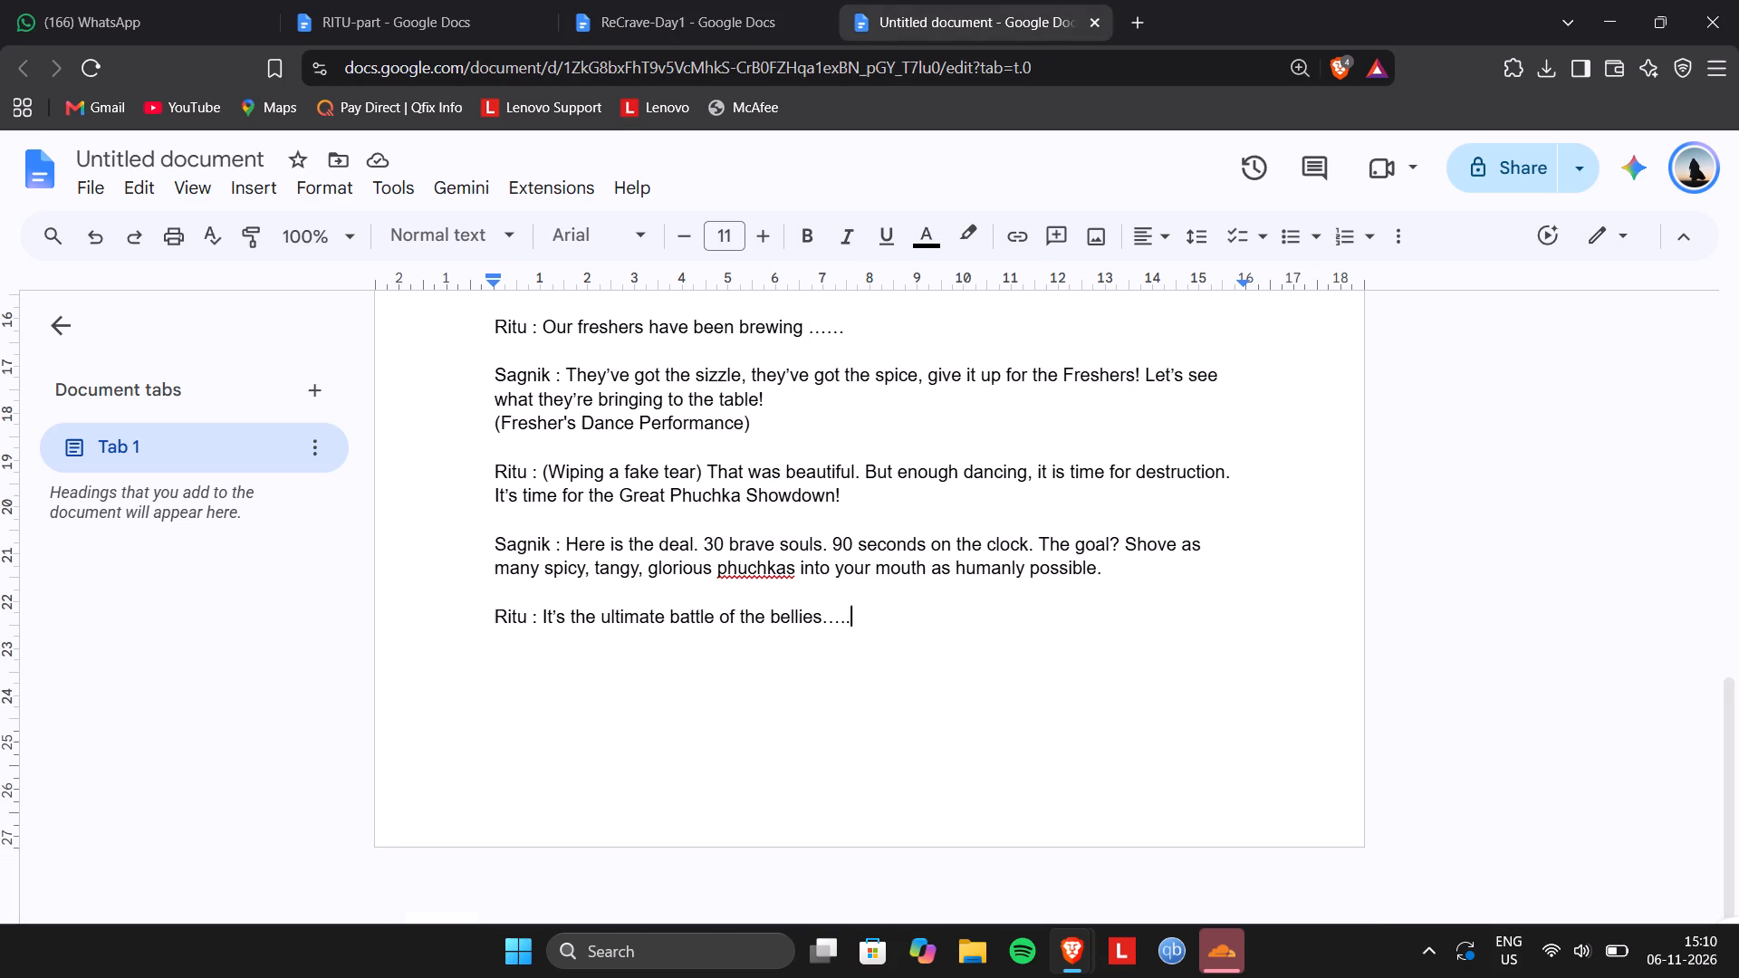
key("Return")
key("Return")
key("ctrl+v")
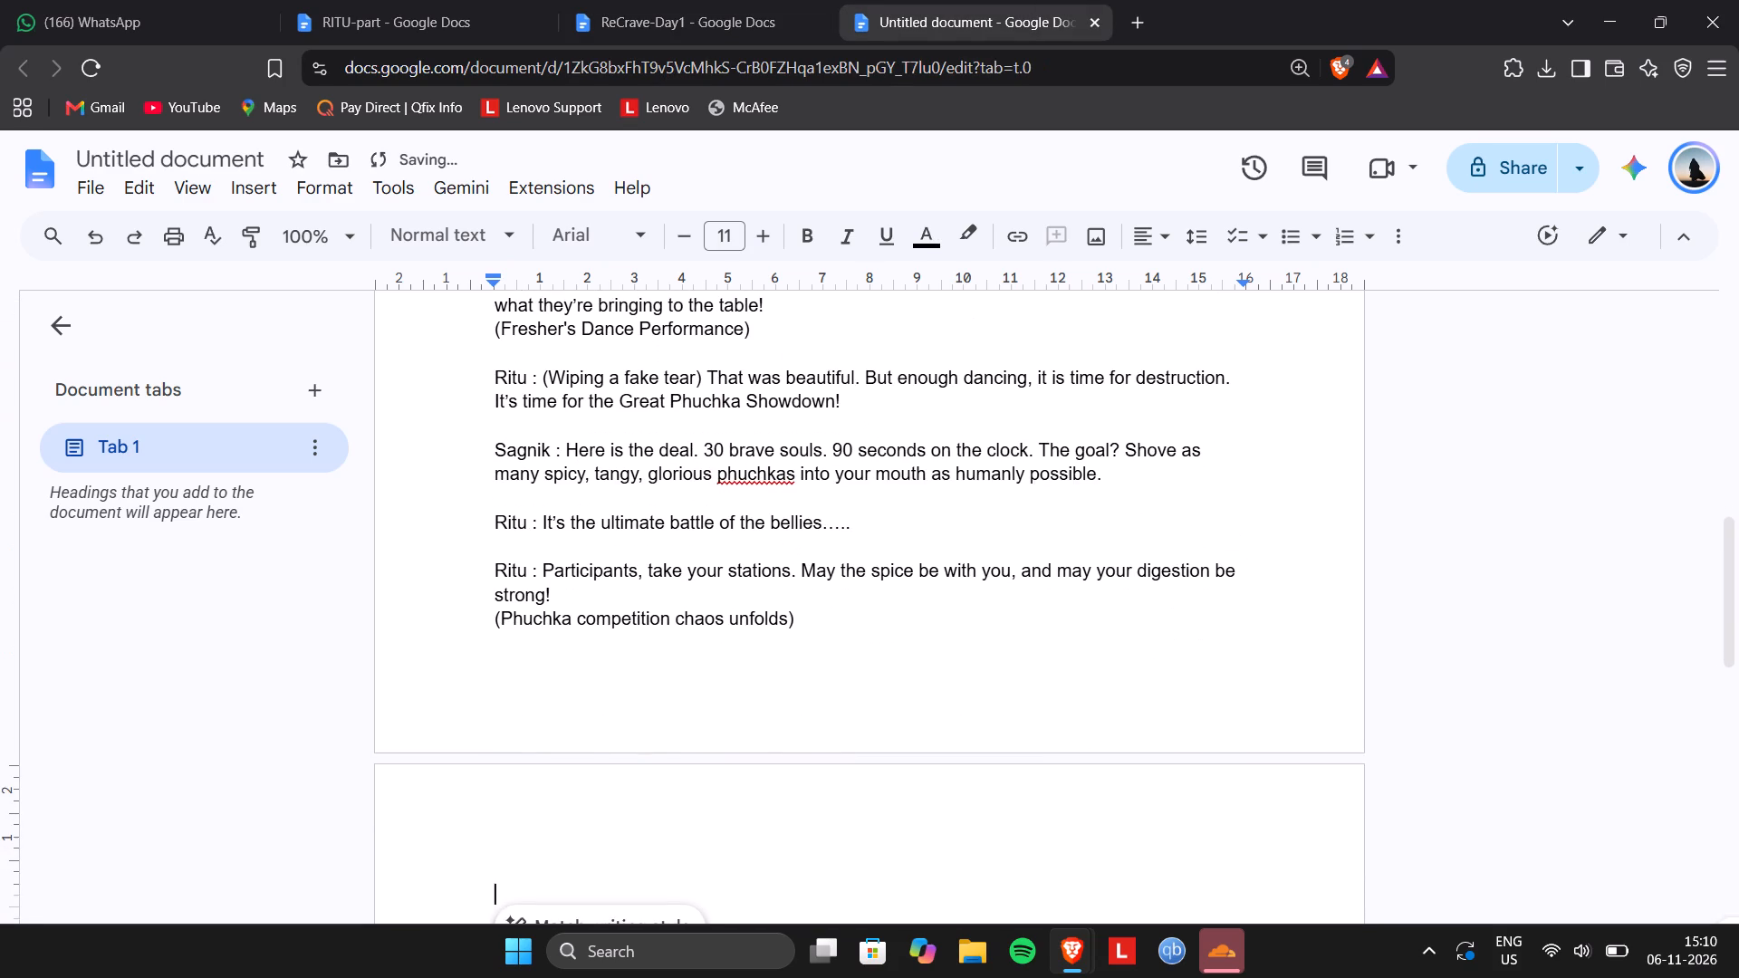
Copy Sagnik's line "Wow. I have never seen" through "Truly majestic." from ReCrave-Day1 to the end of the untitled document.
scroll(968, 0, "down", 3)
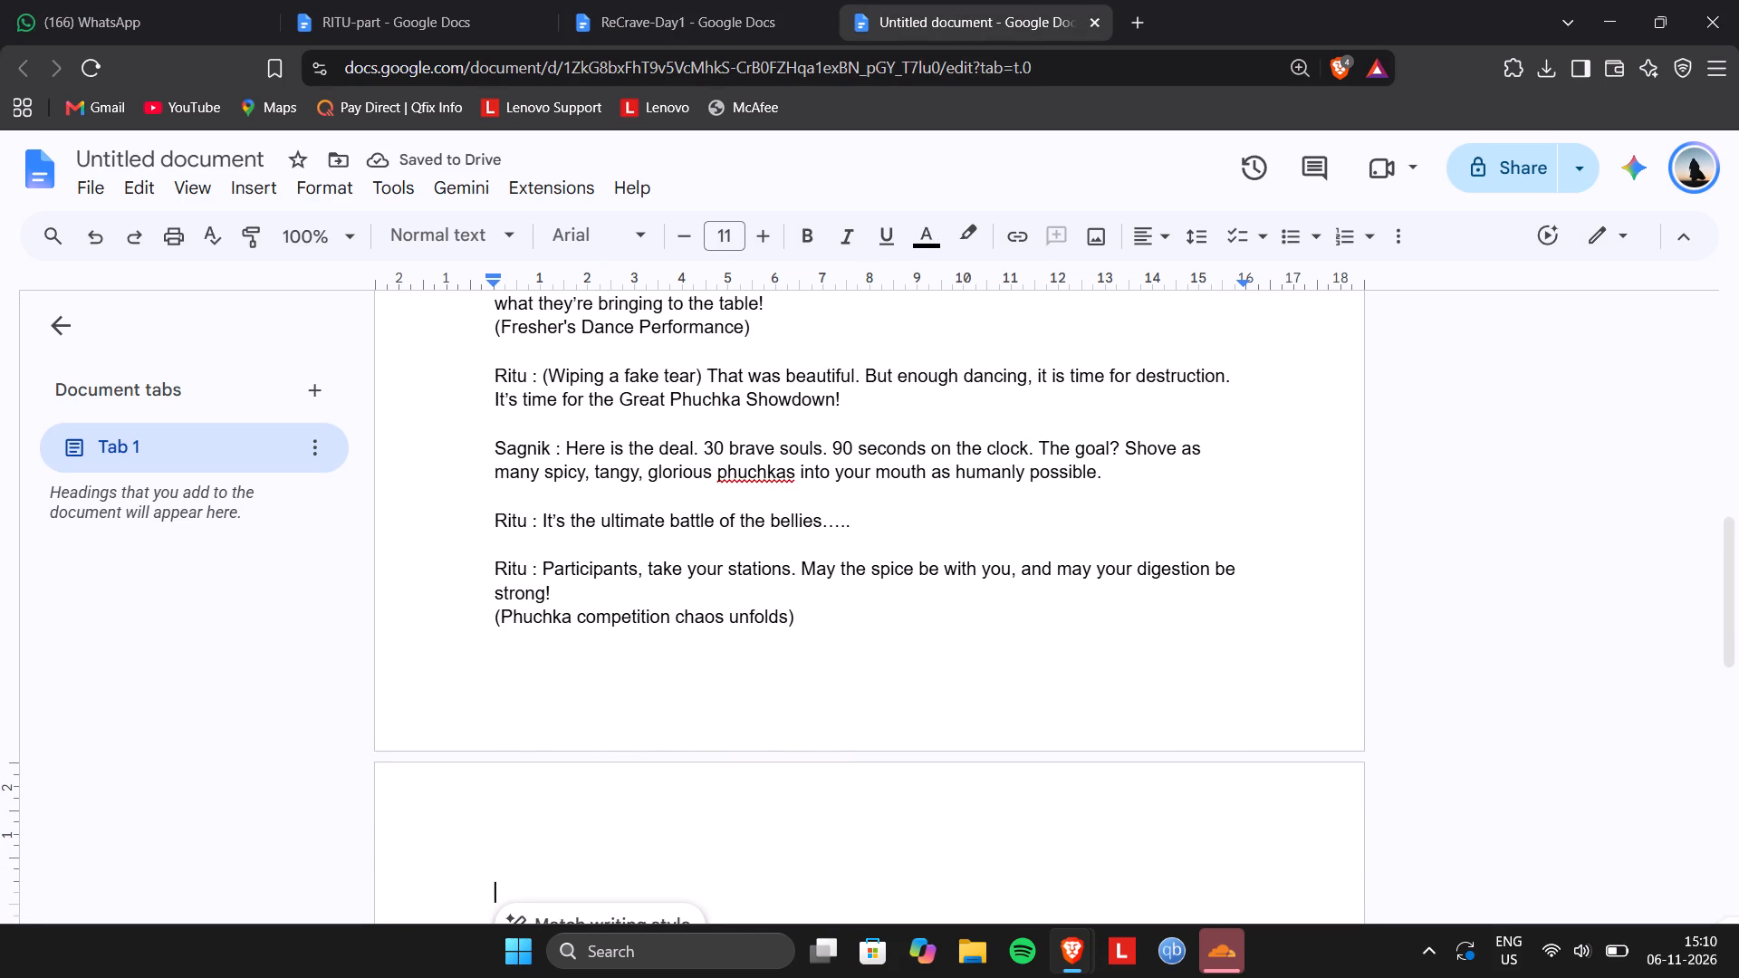
scroll(886, 572, "down", 3)
left_click(694, 0)
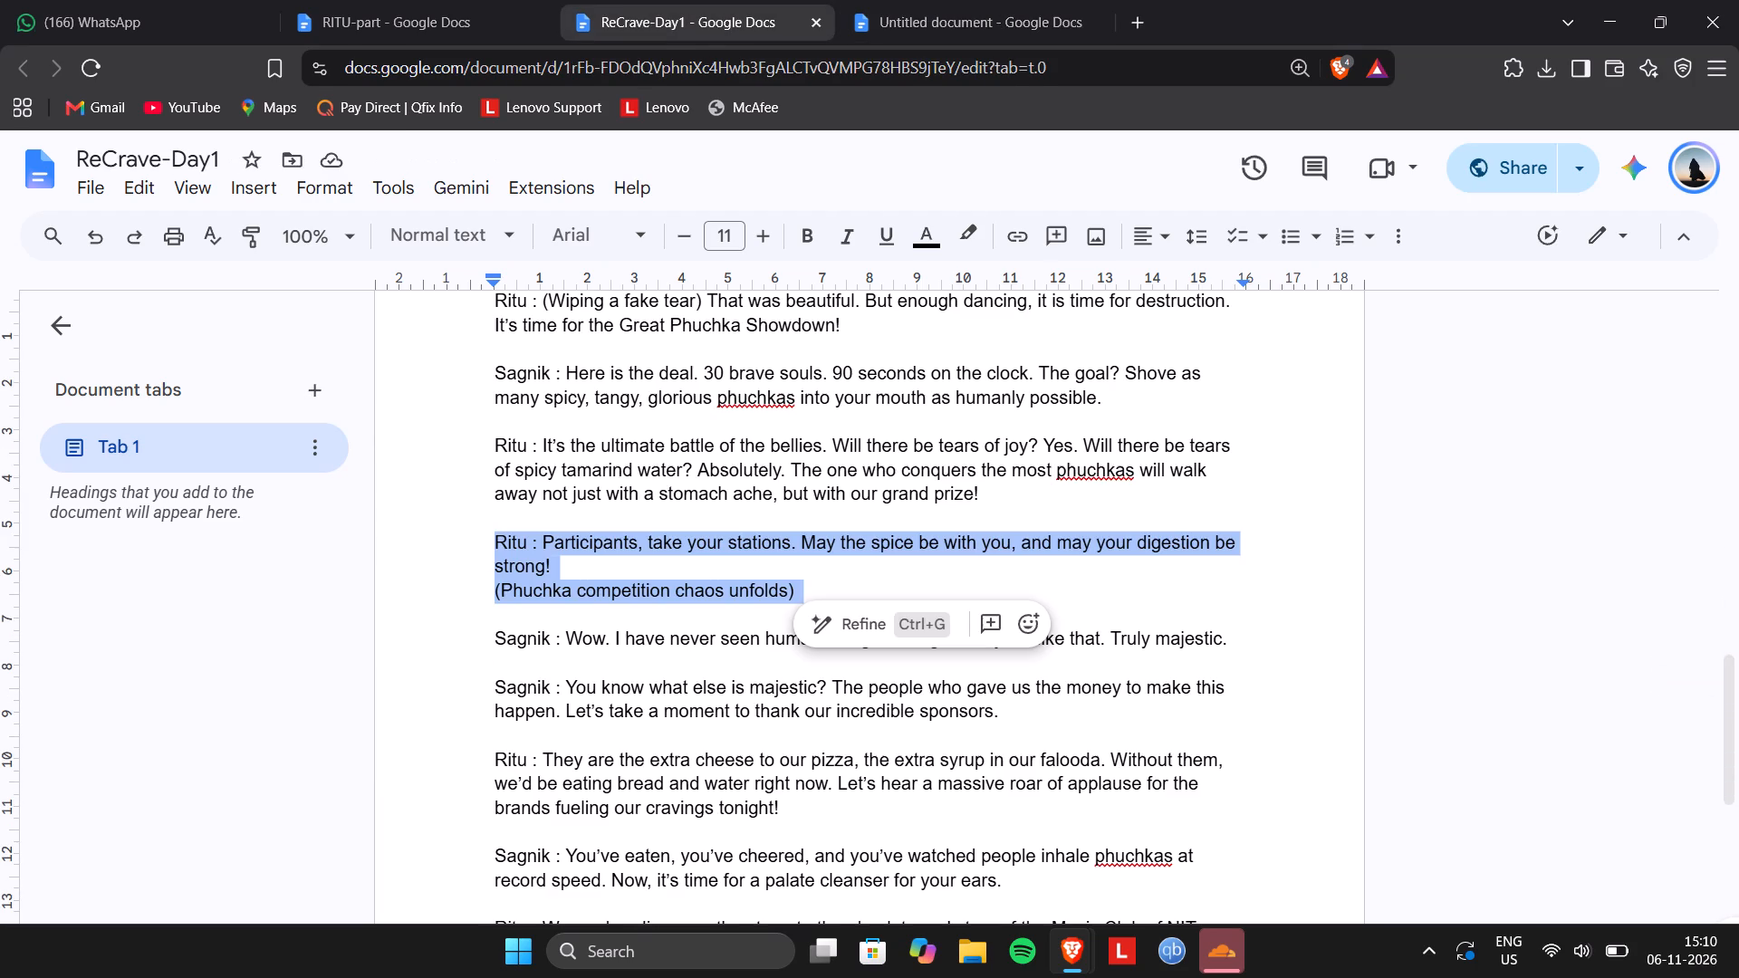
left_click(635, 690)
left_click_drag(496, 641, 1251, 638)
key("ctrl+c")
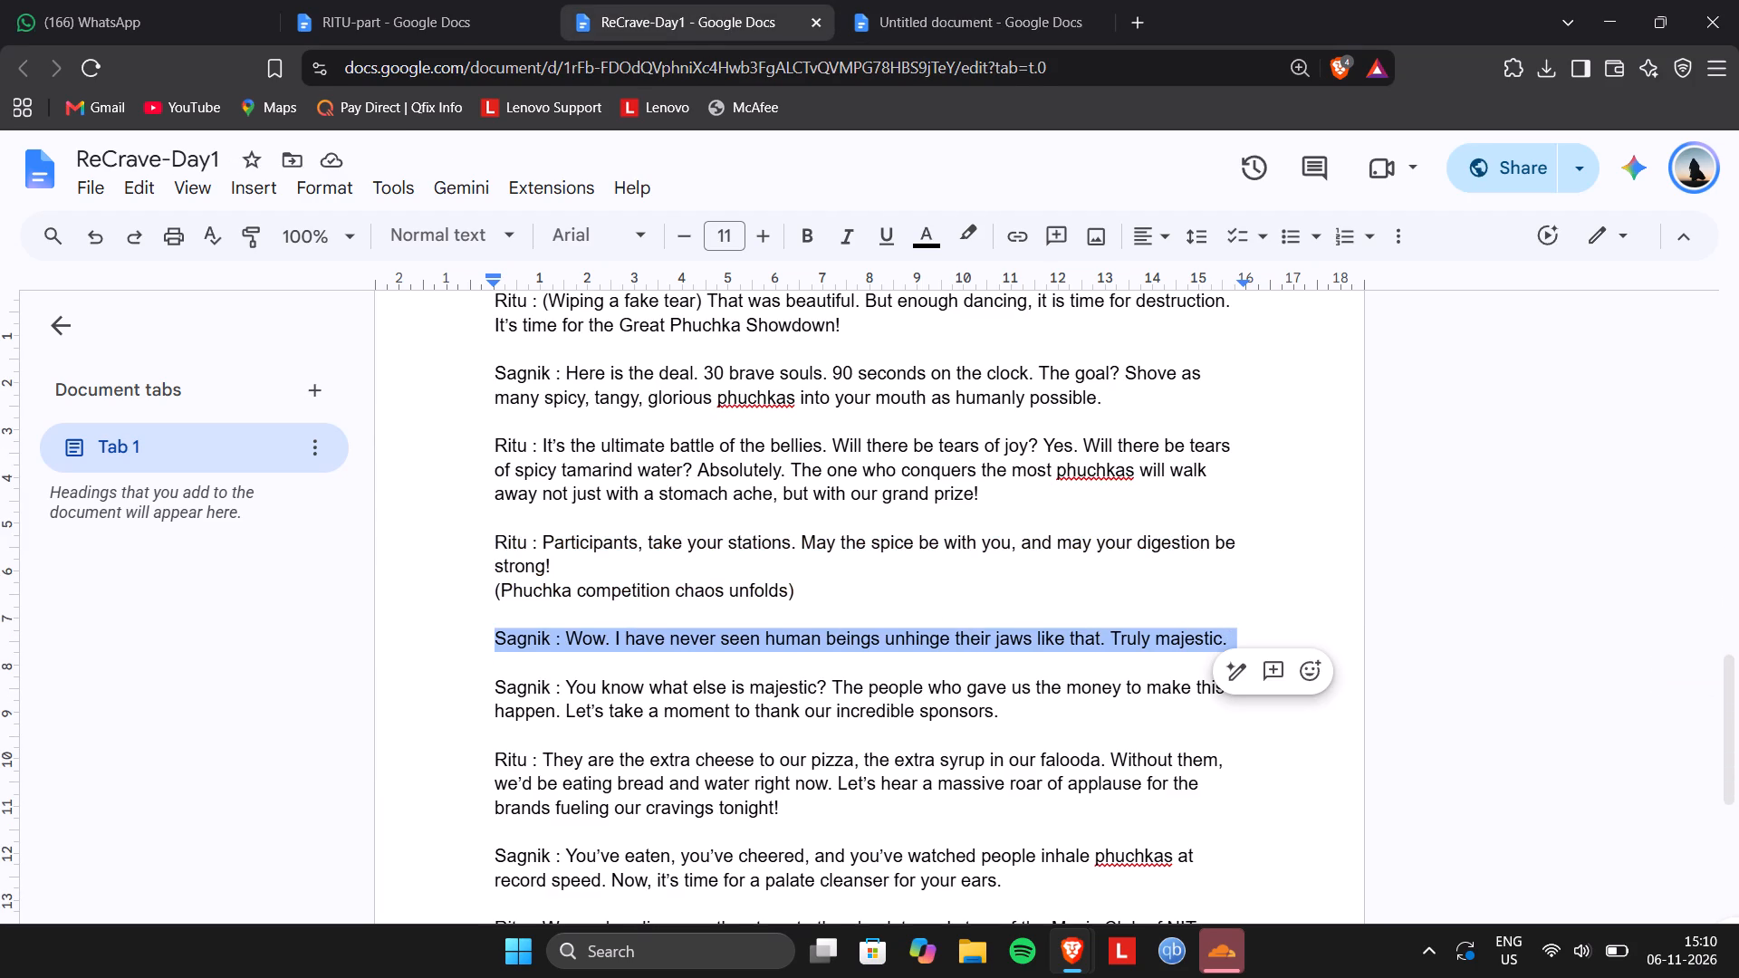
left_click(1014, 0)
key("ctrl+v")
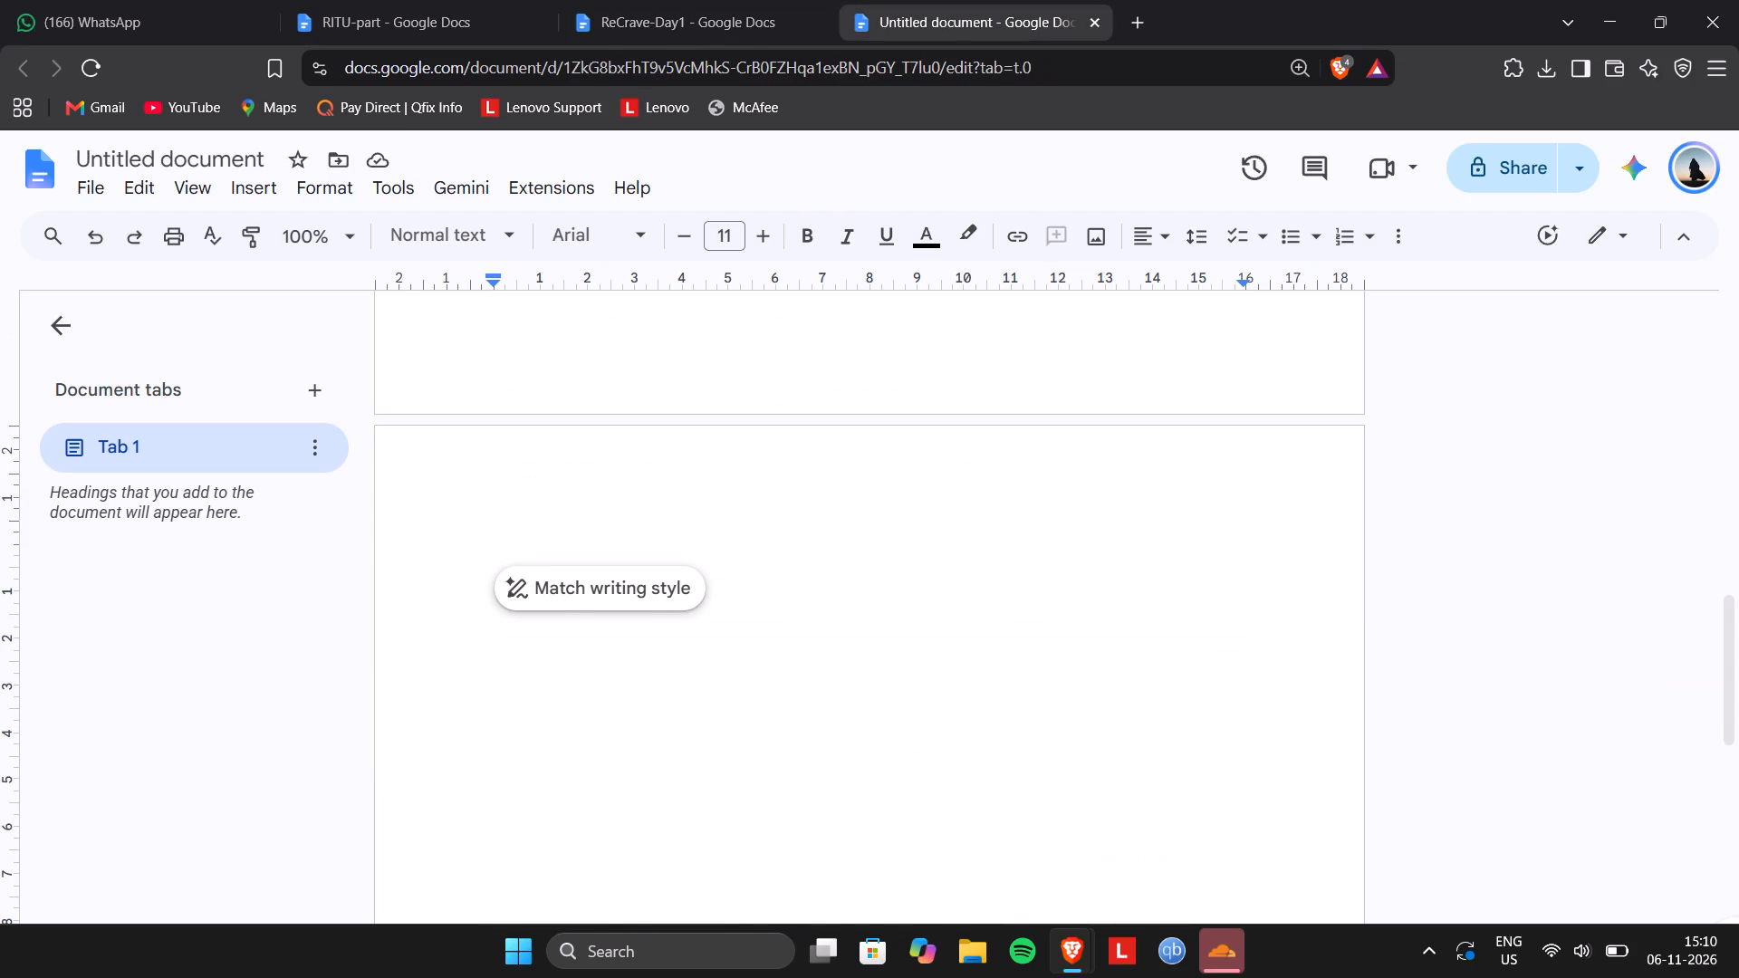
Copy Sagnik's line "You know what else is majestic?" through "our incredible sponsors." from ReCrave-Day1 to the untitled document's end, after a blank line.
left_click(696, 0)
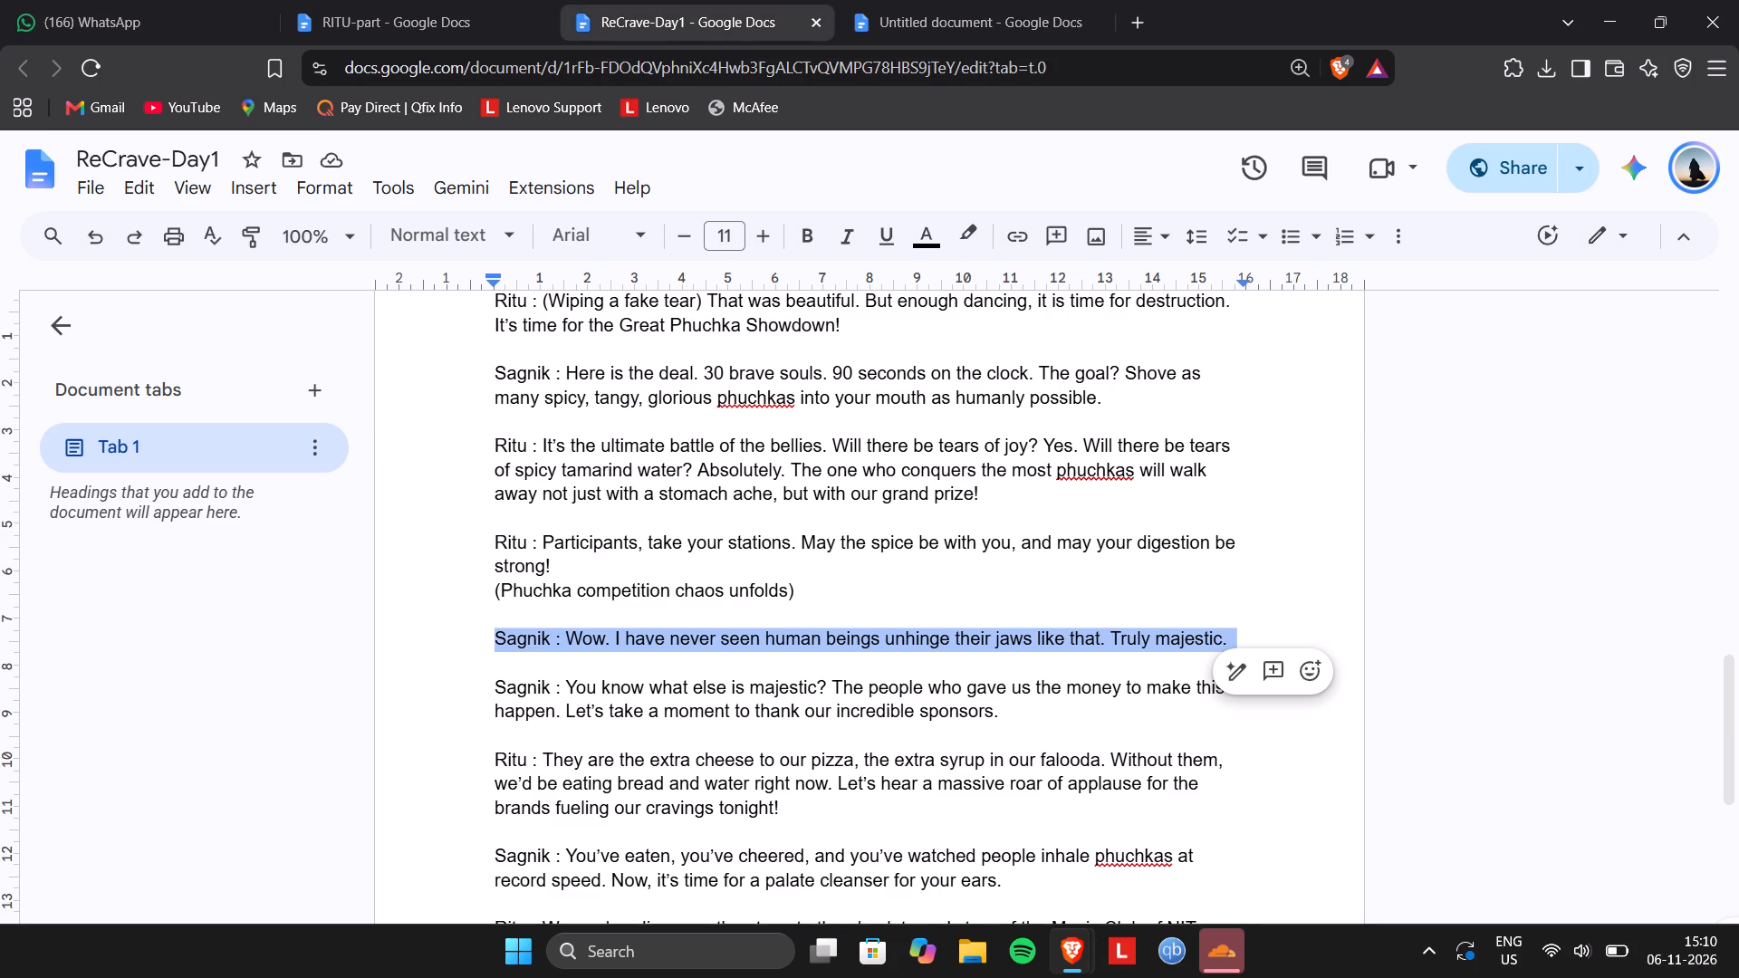
left_click_drag(495, 693, 1021, 717)
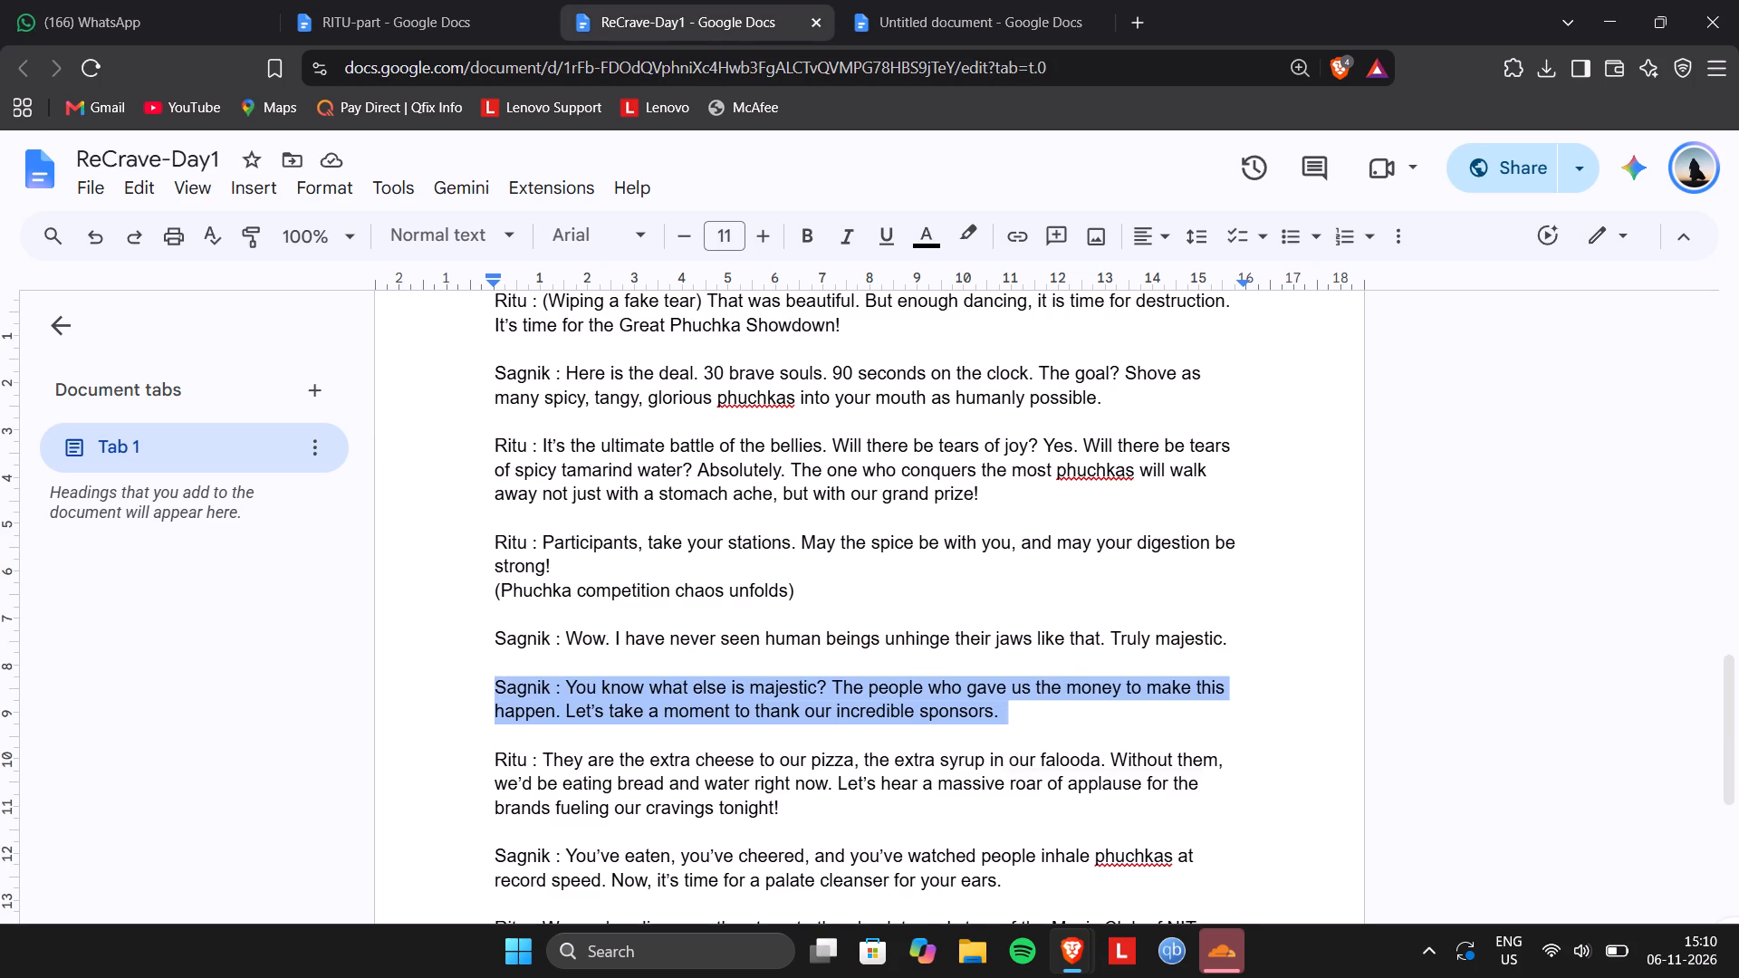
key("ctrl+c")
left_click(1008, 0)
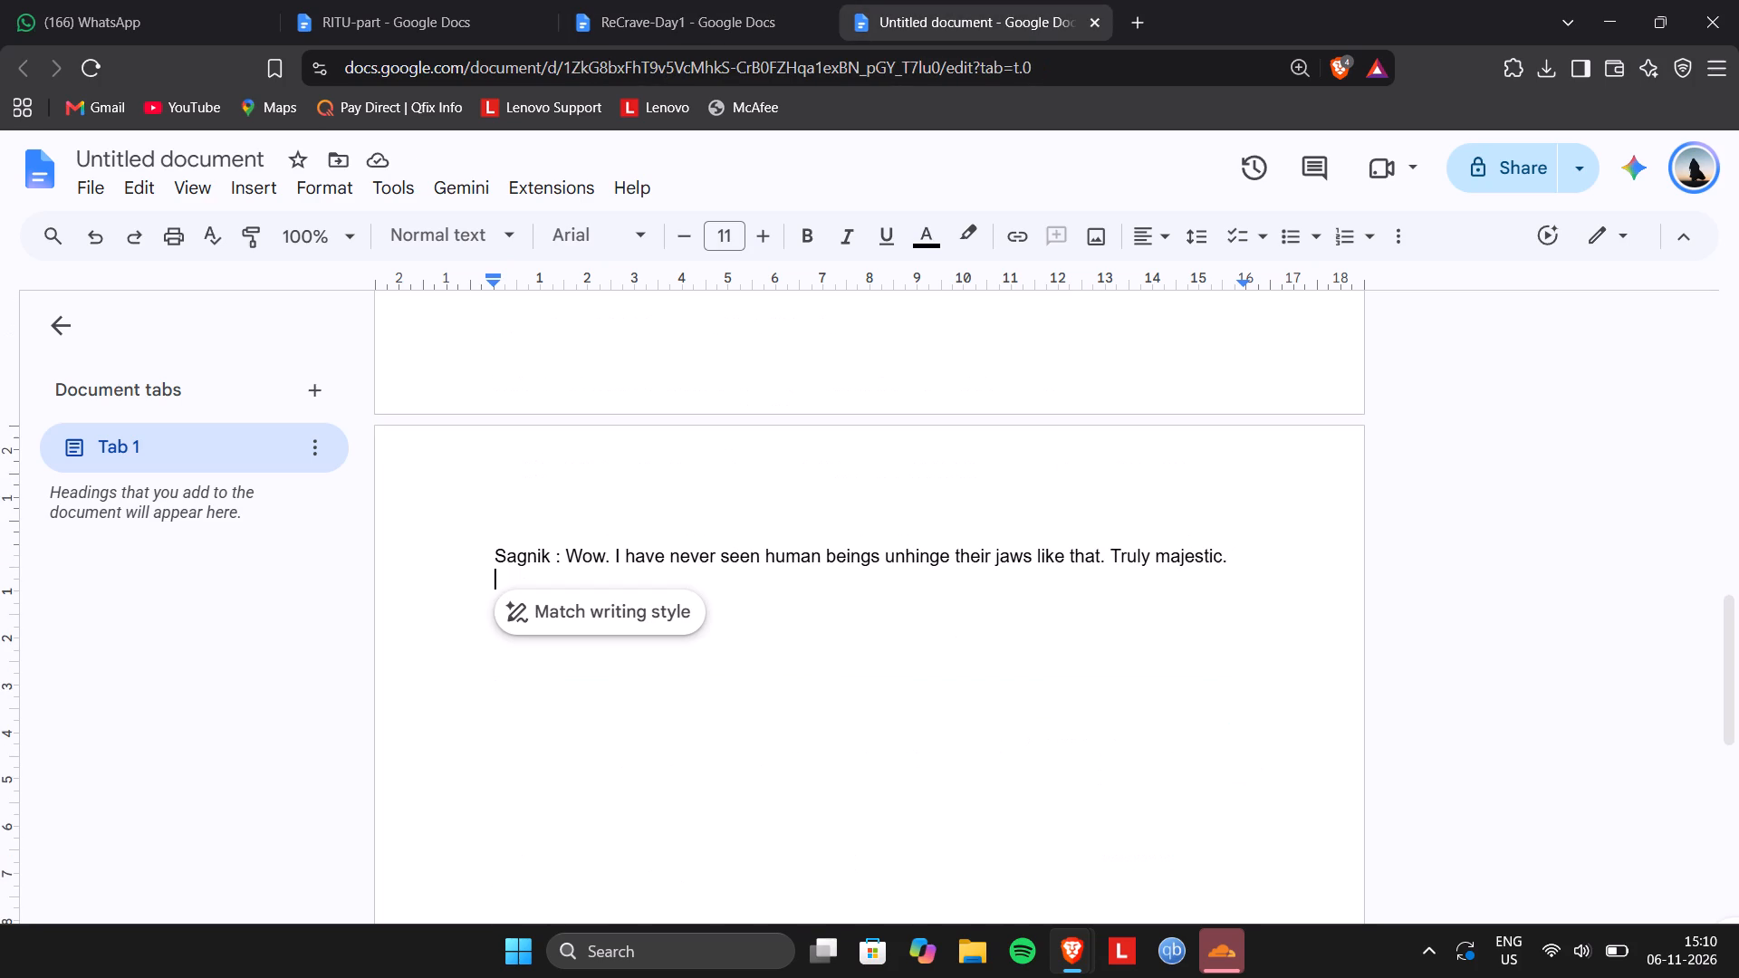
key("Return")
key("ctrl+v")
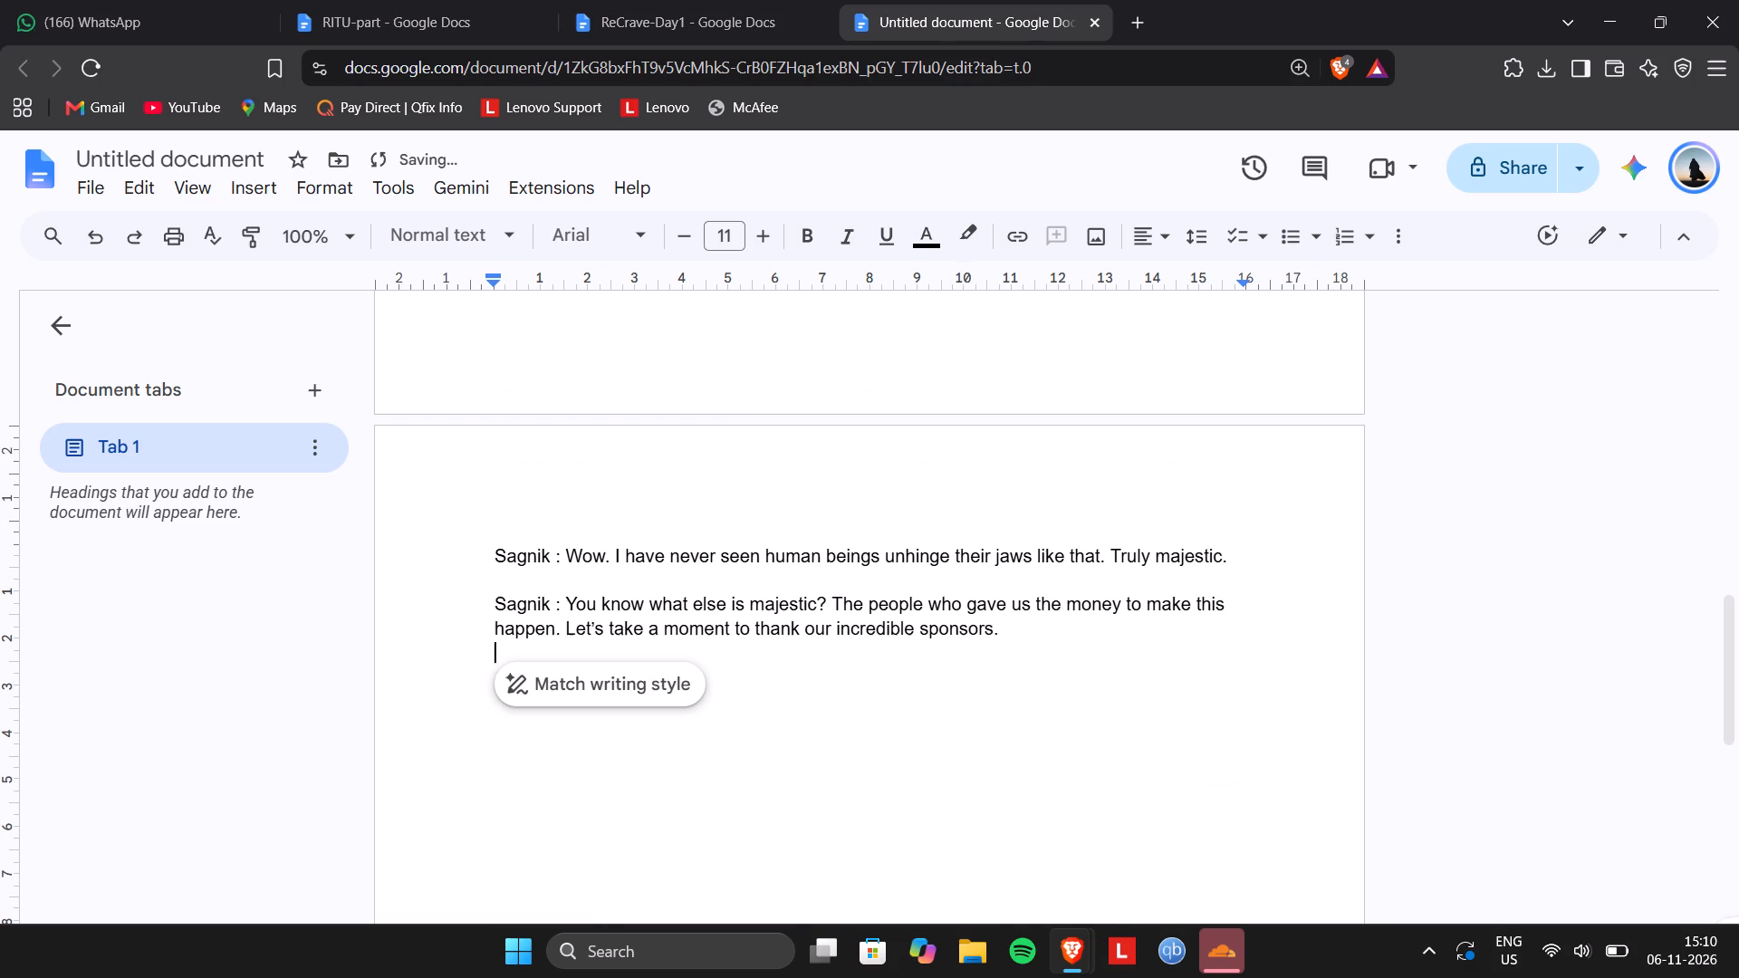
Copy Ritu's line "They are the extra cheese" through "our cravings tonight!" from ReCrave-Day1 to the untitled document's end, after a blank line.
left_click(729, 0)
scroll(747, 666, "down", 2)
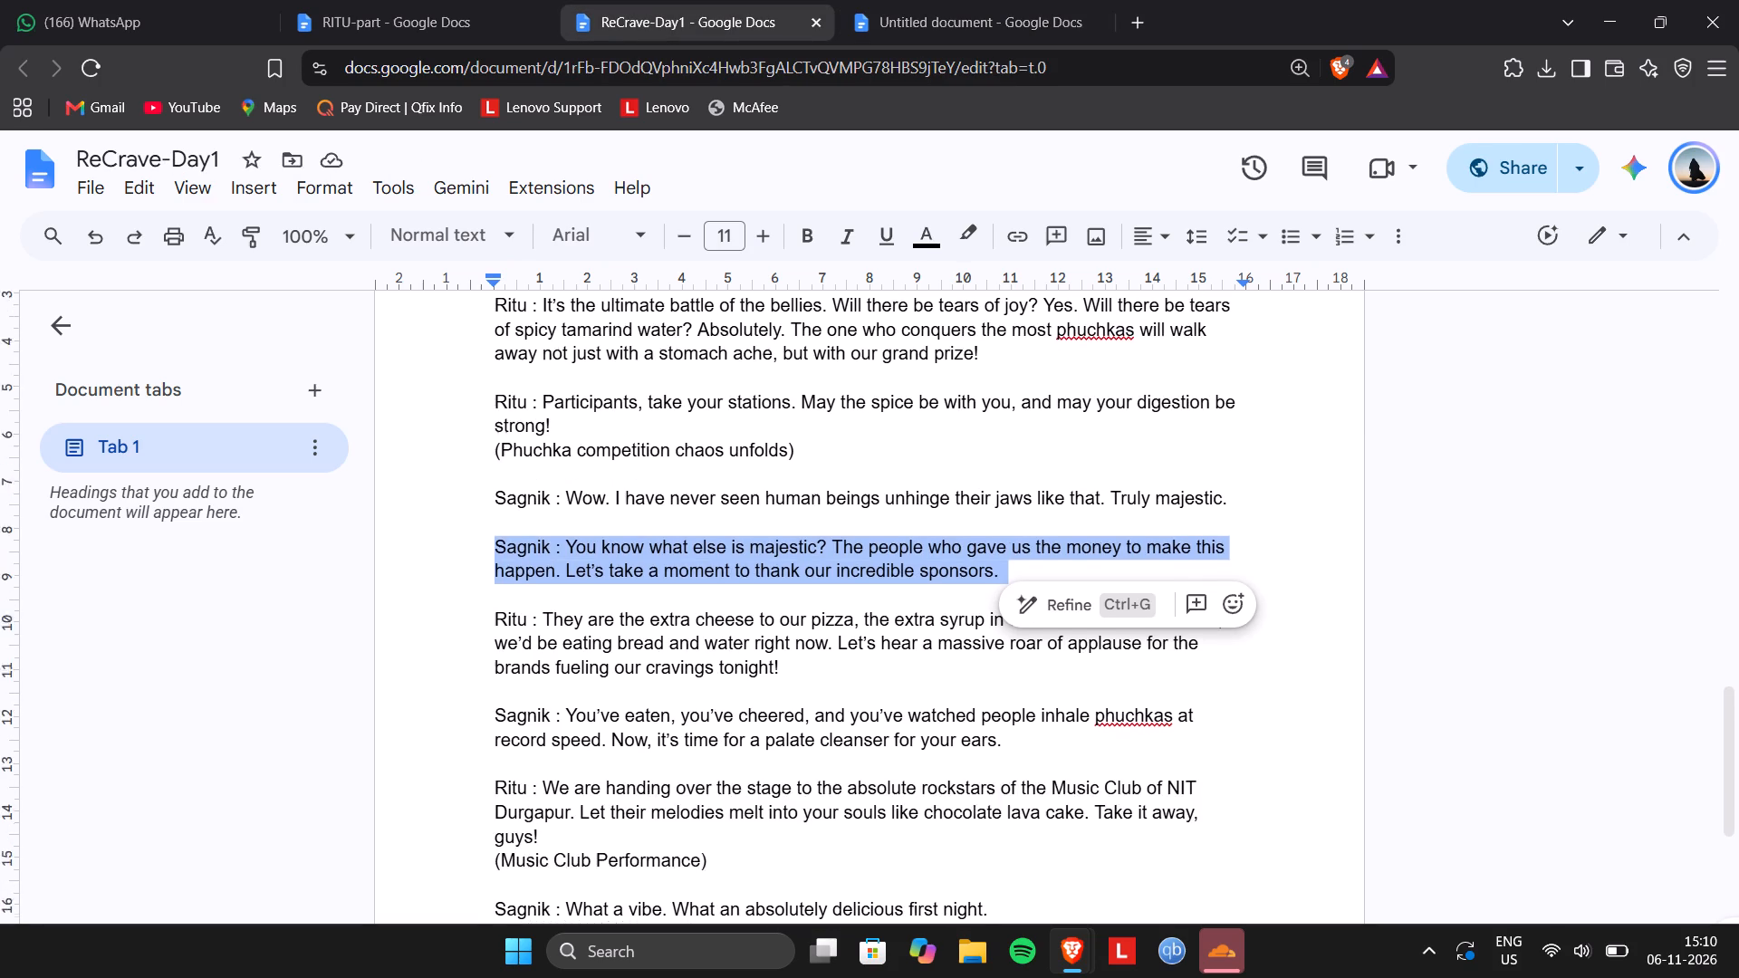
scroll(747, 666, "down", 1)
left_click_drag(495, 551, 698, 582)
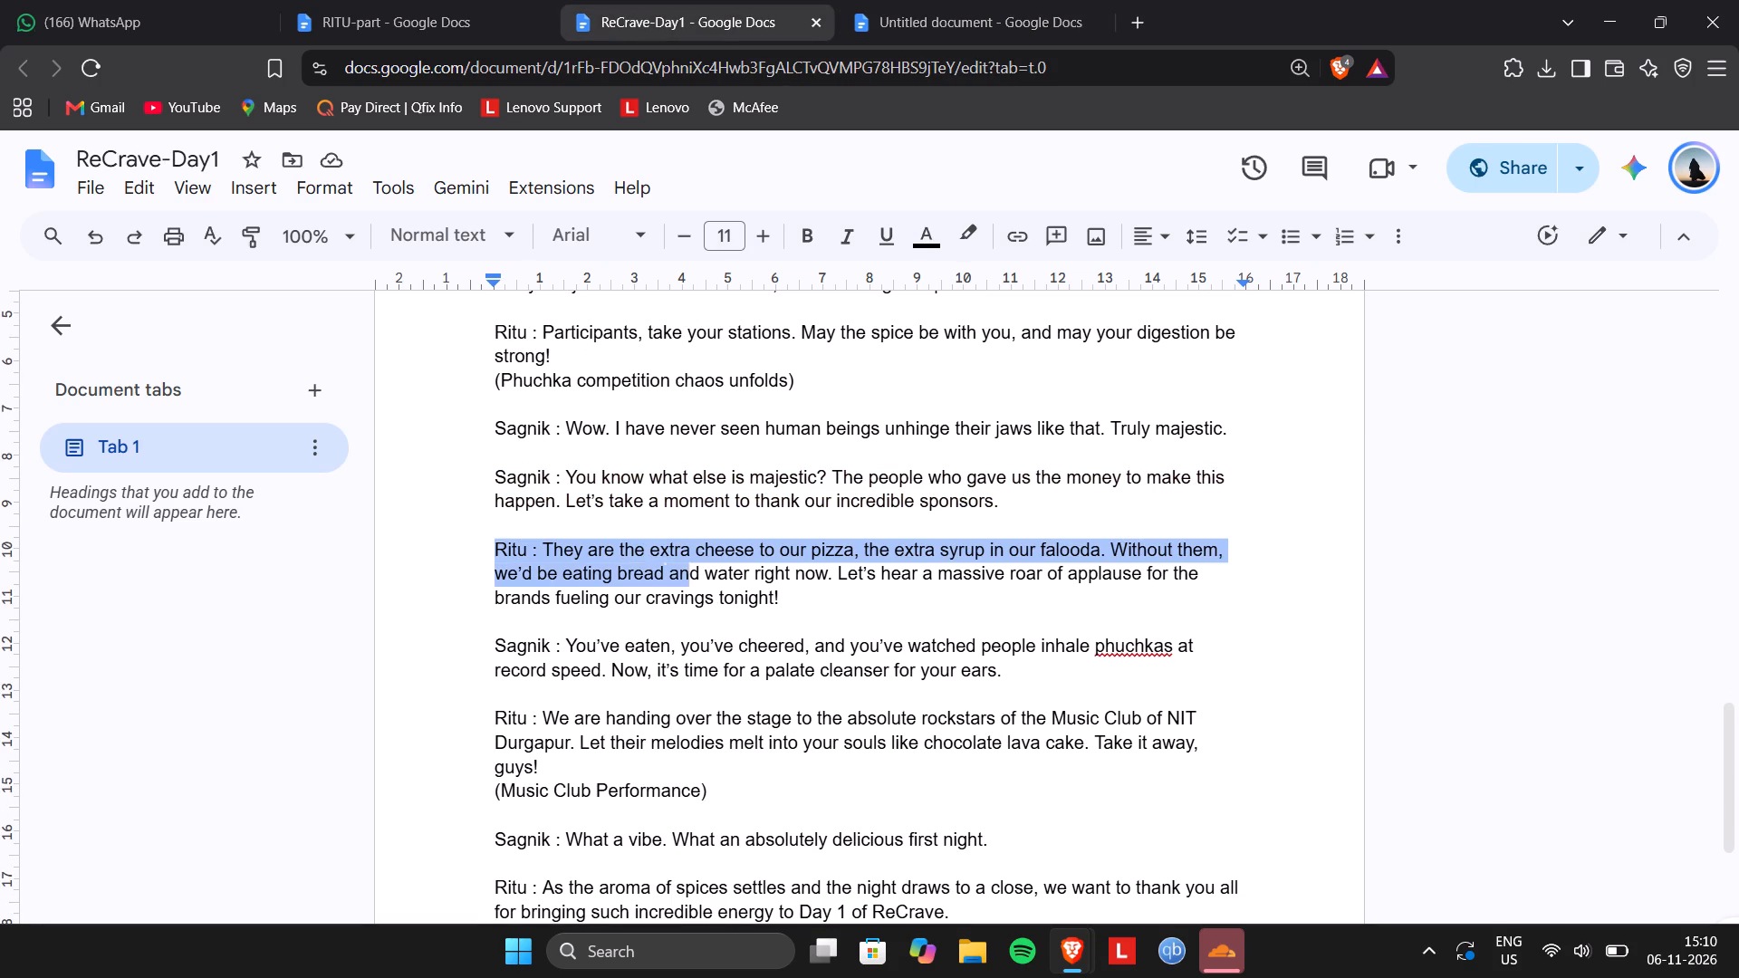
left_click_drag(698, 582, 802, 605)
key("ctrl+c")
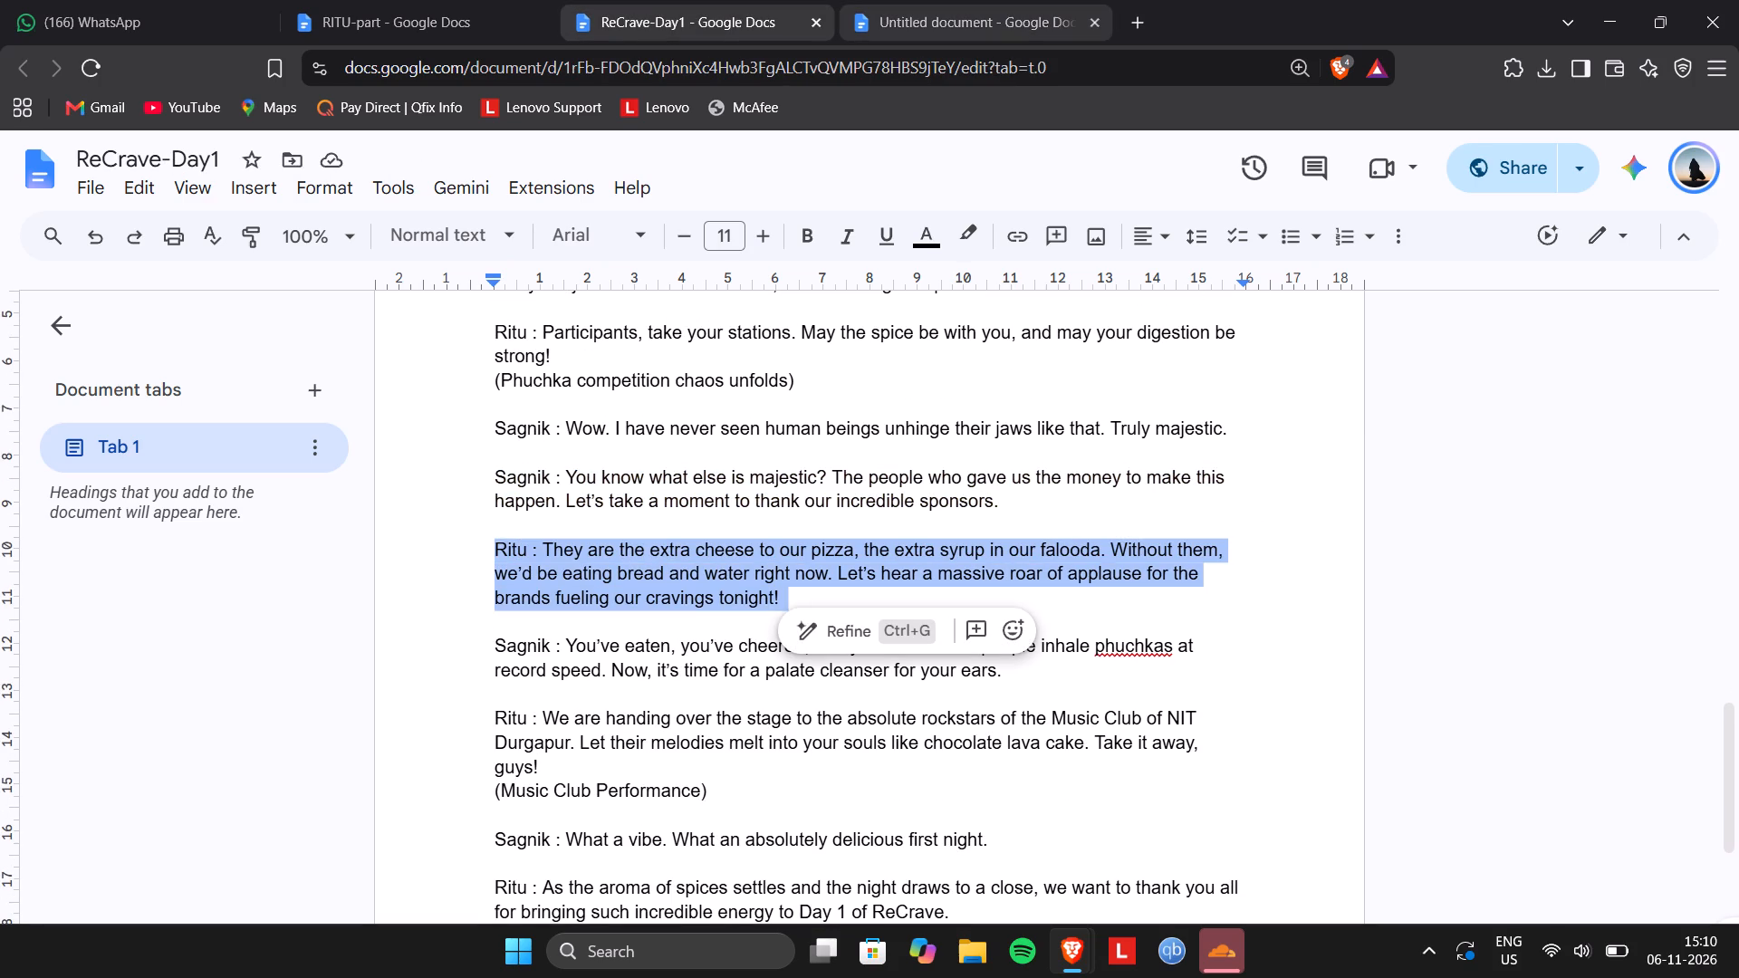
left_click(883, 1)
key("Return")
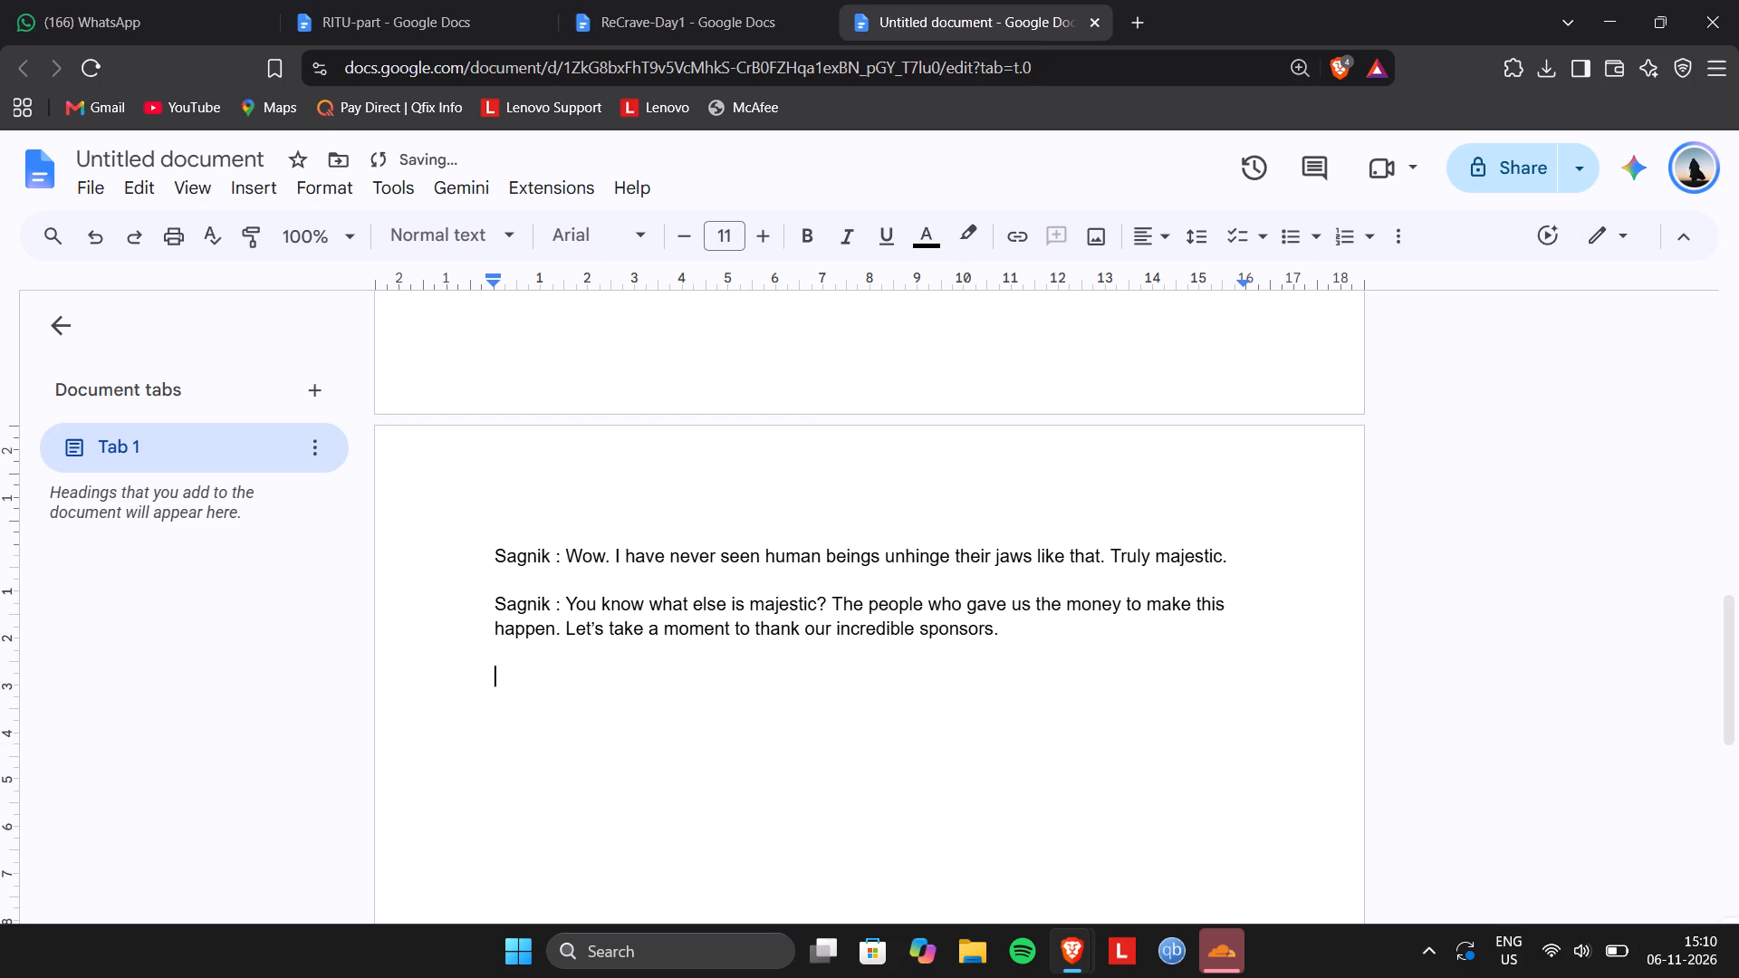
key("ctrl+v")
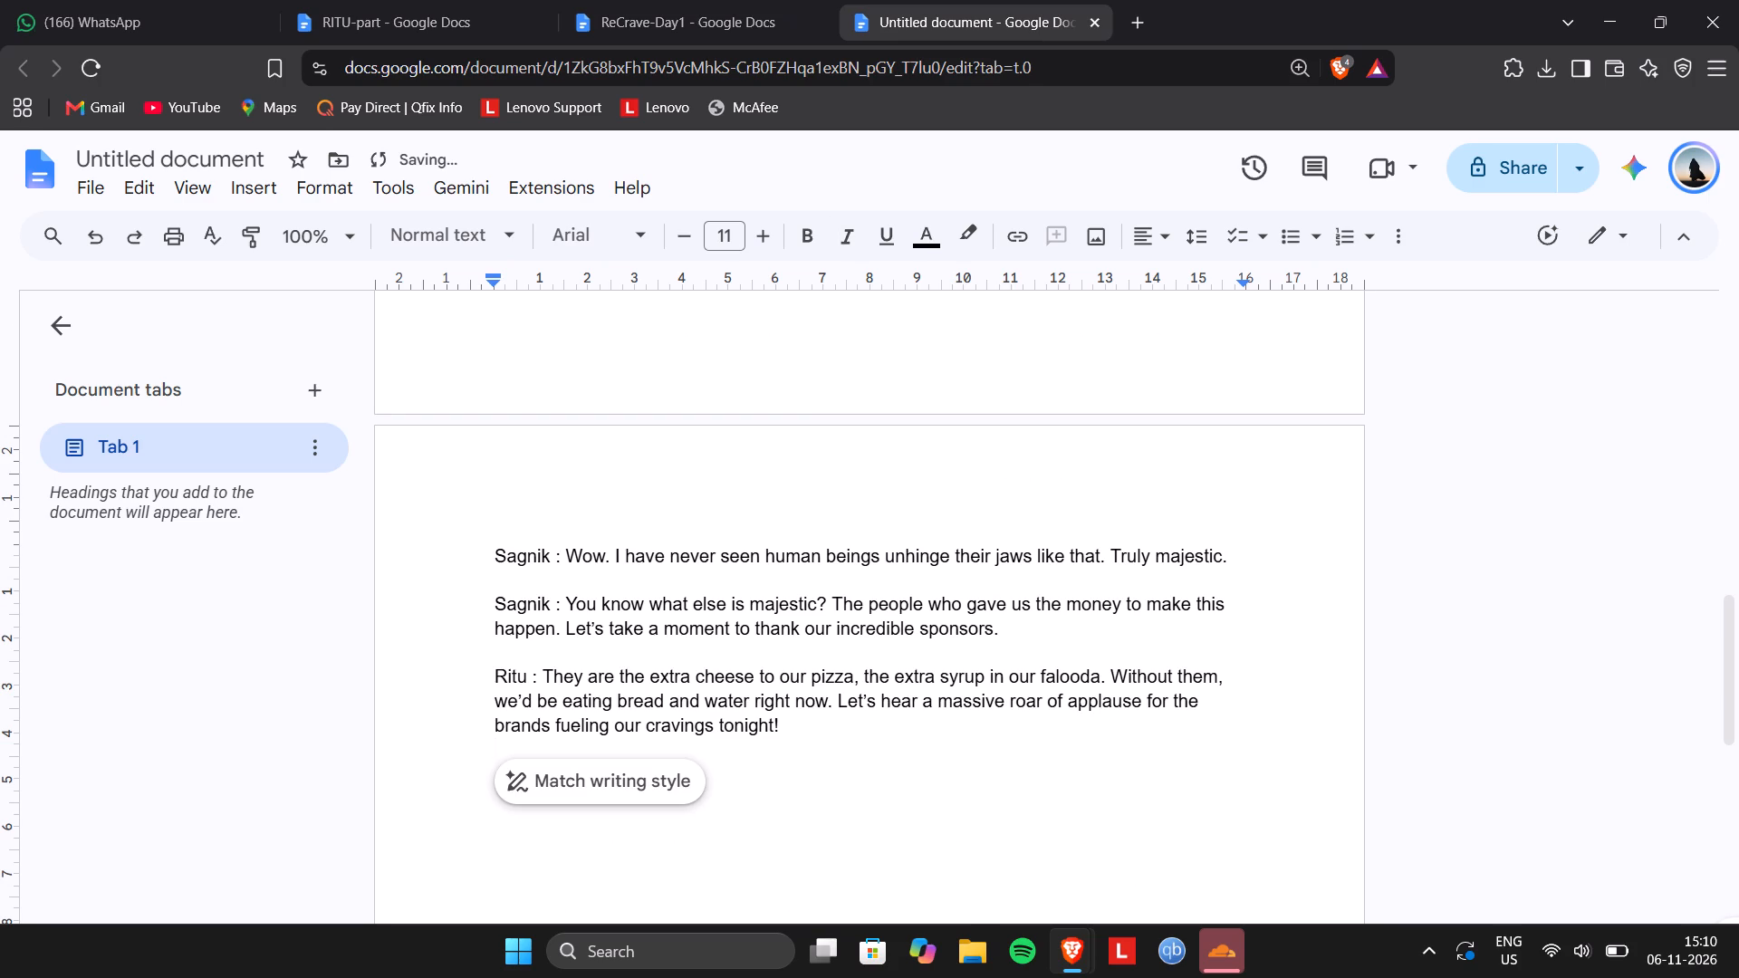
Condense Ritu's last line in the untitled document to "They are the extra cheese to our pizza ....", followed by a blank line.
left_click_drag(872, 675, 883, 738)
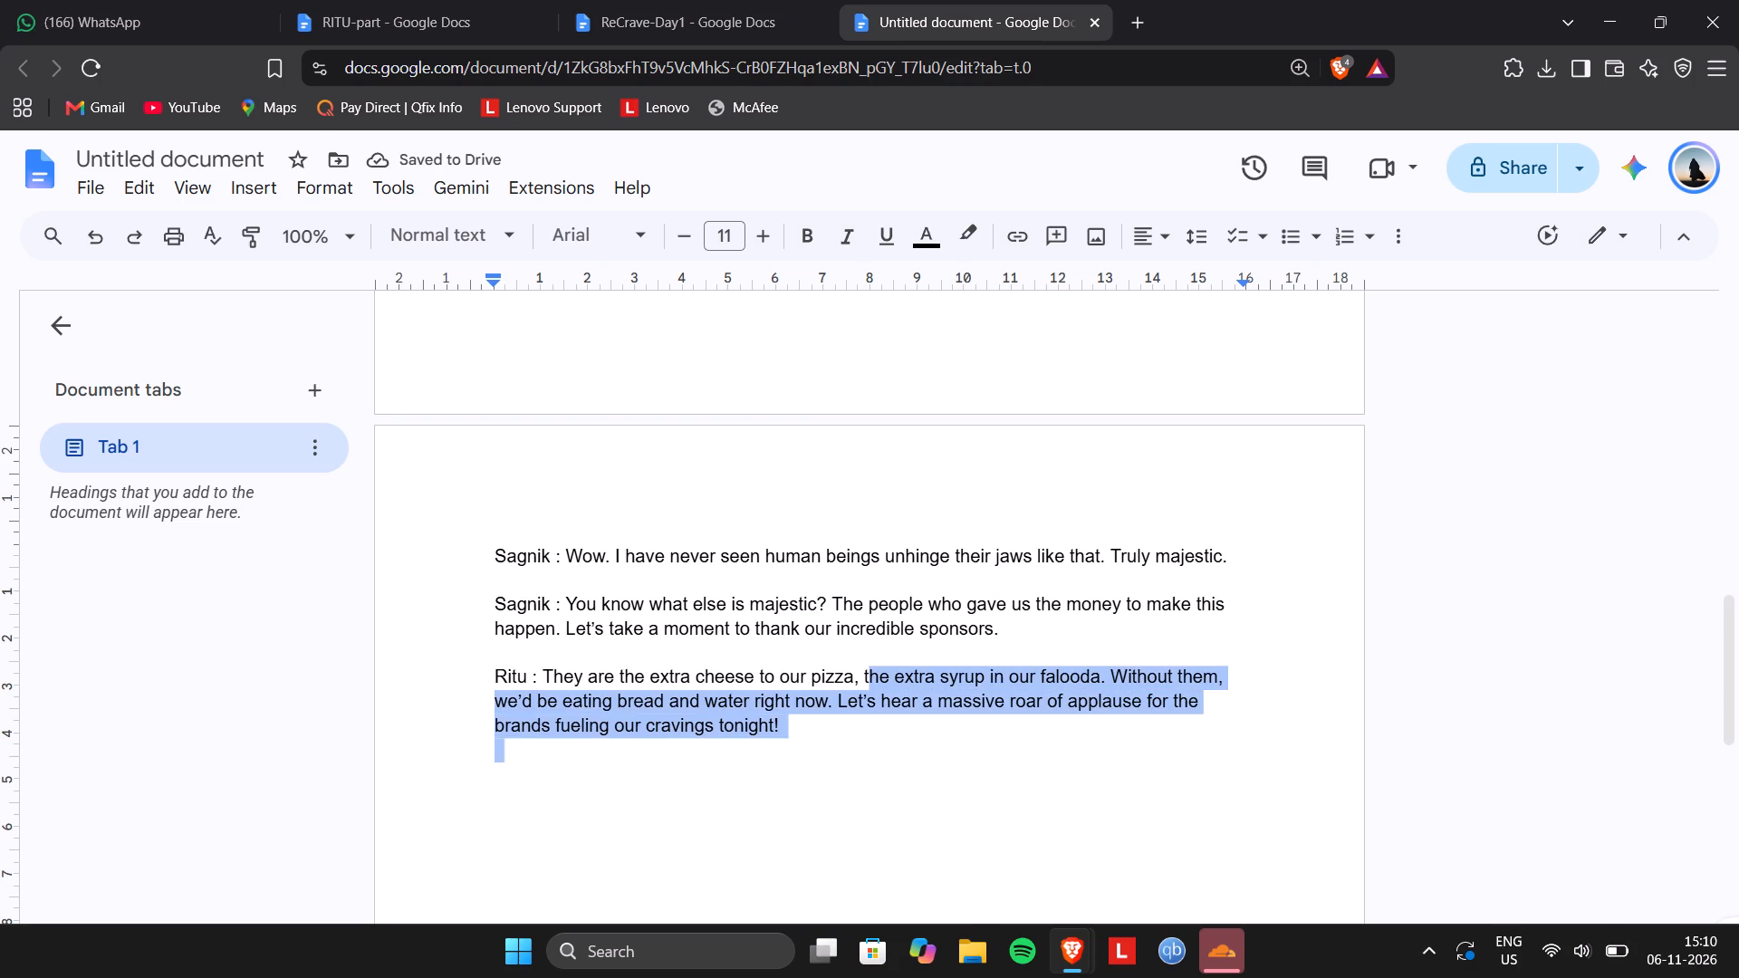
key("BackSpace")
key("BackSpace")
key("BackSpace")
key("BackSpace")
key("space")
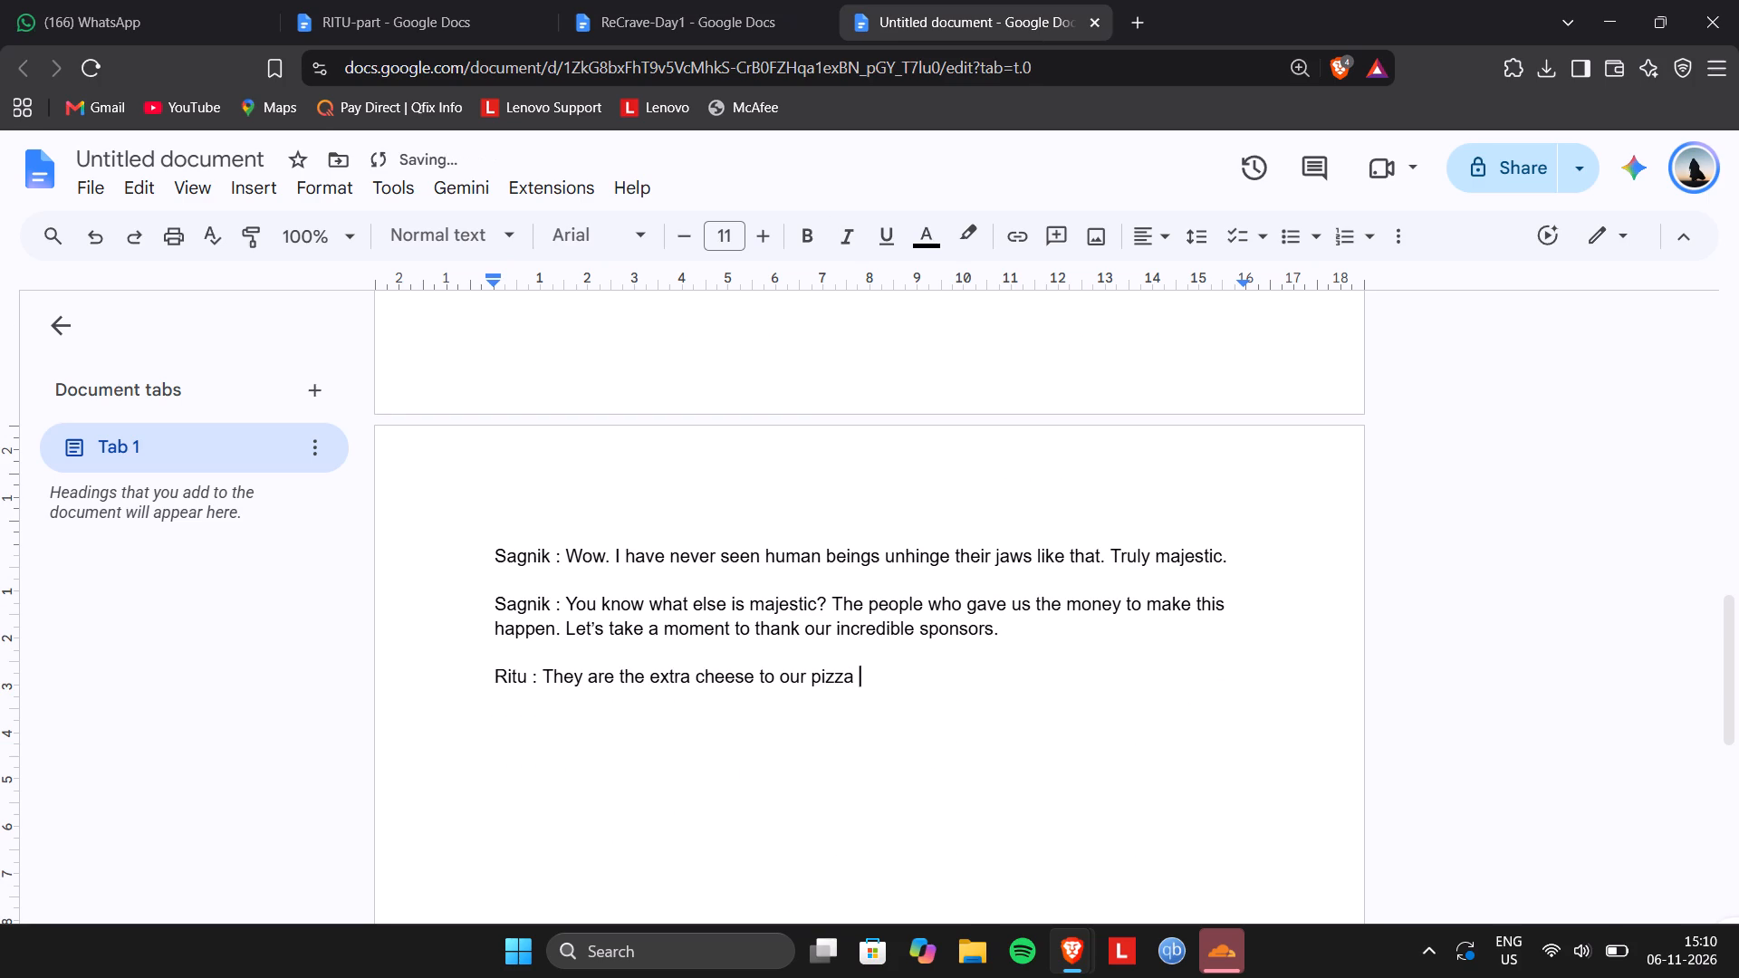
type("....")
key("Return")
key("Return")
Copy Sagnik's line "You've eaten, you've cheered" through "palate cleanser for your ears." from ReCrave-Day1 to the end of the untitled document.
left_click(683, 0)
left_click(532, 685)
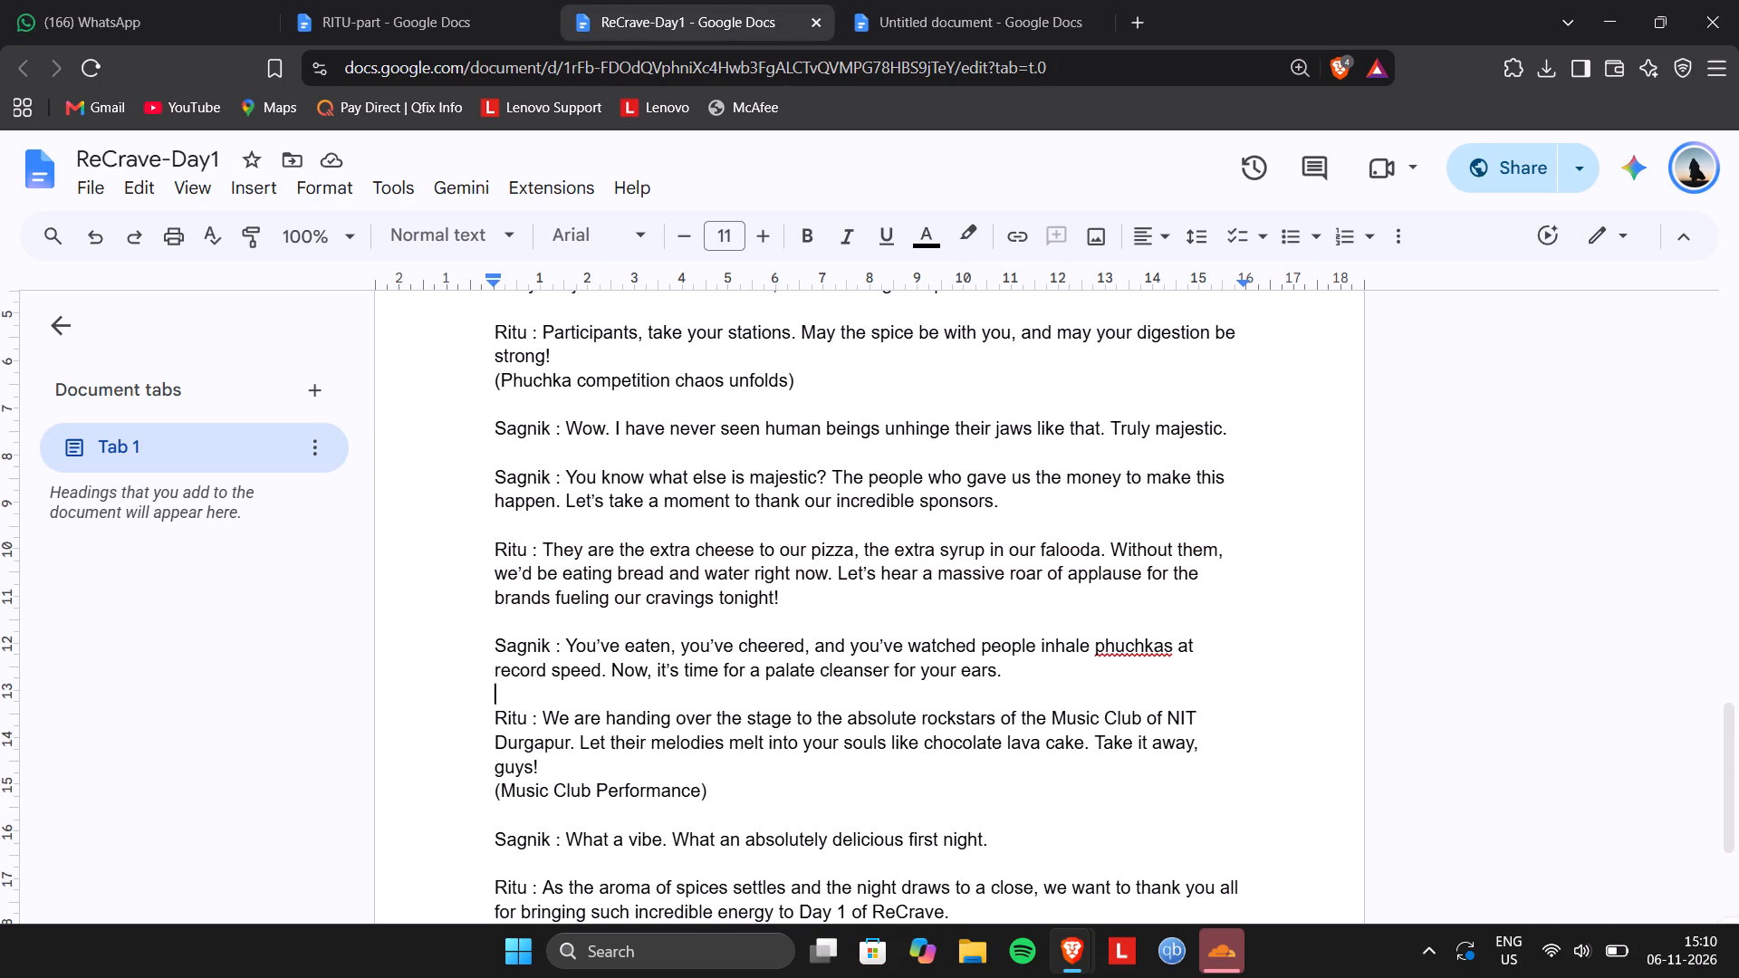
left_click_drag(496, 644, 997, 671)
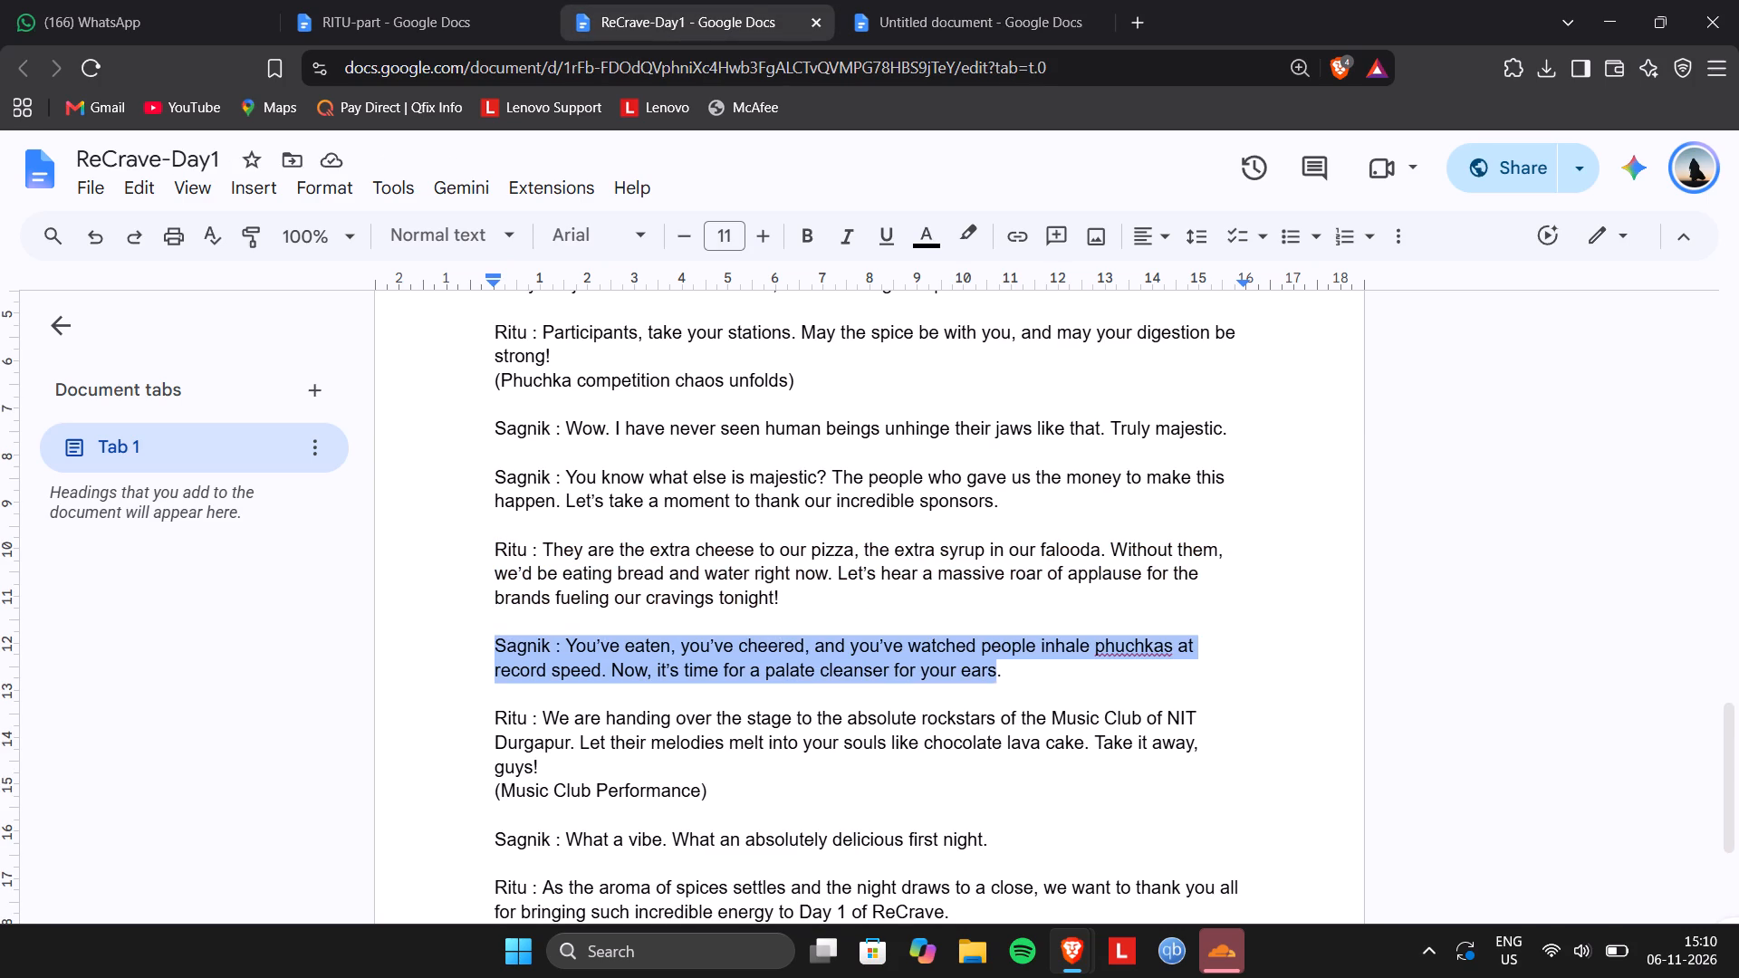
left_click_drag(997, 671, 1006, 678)
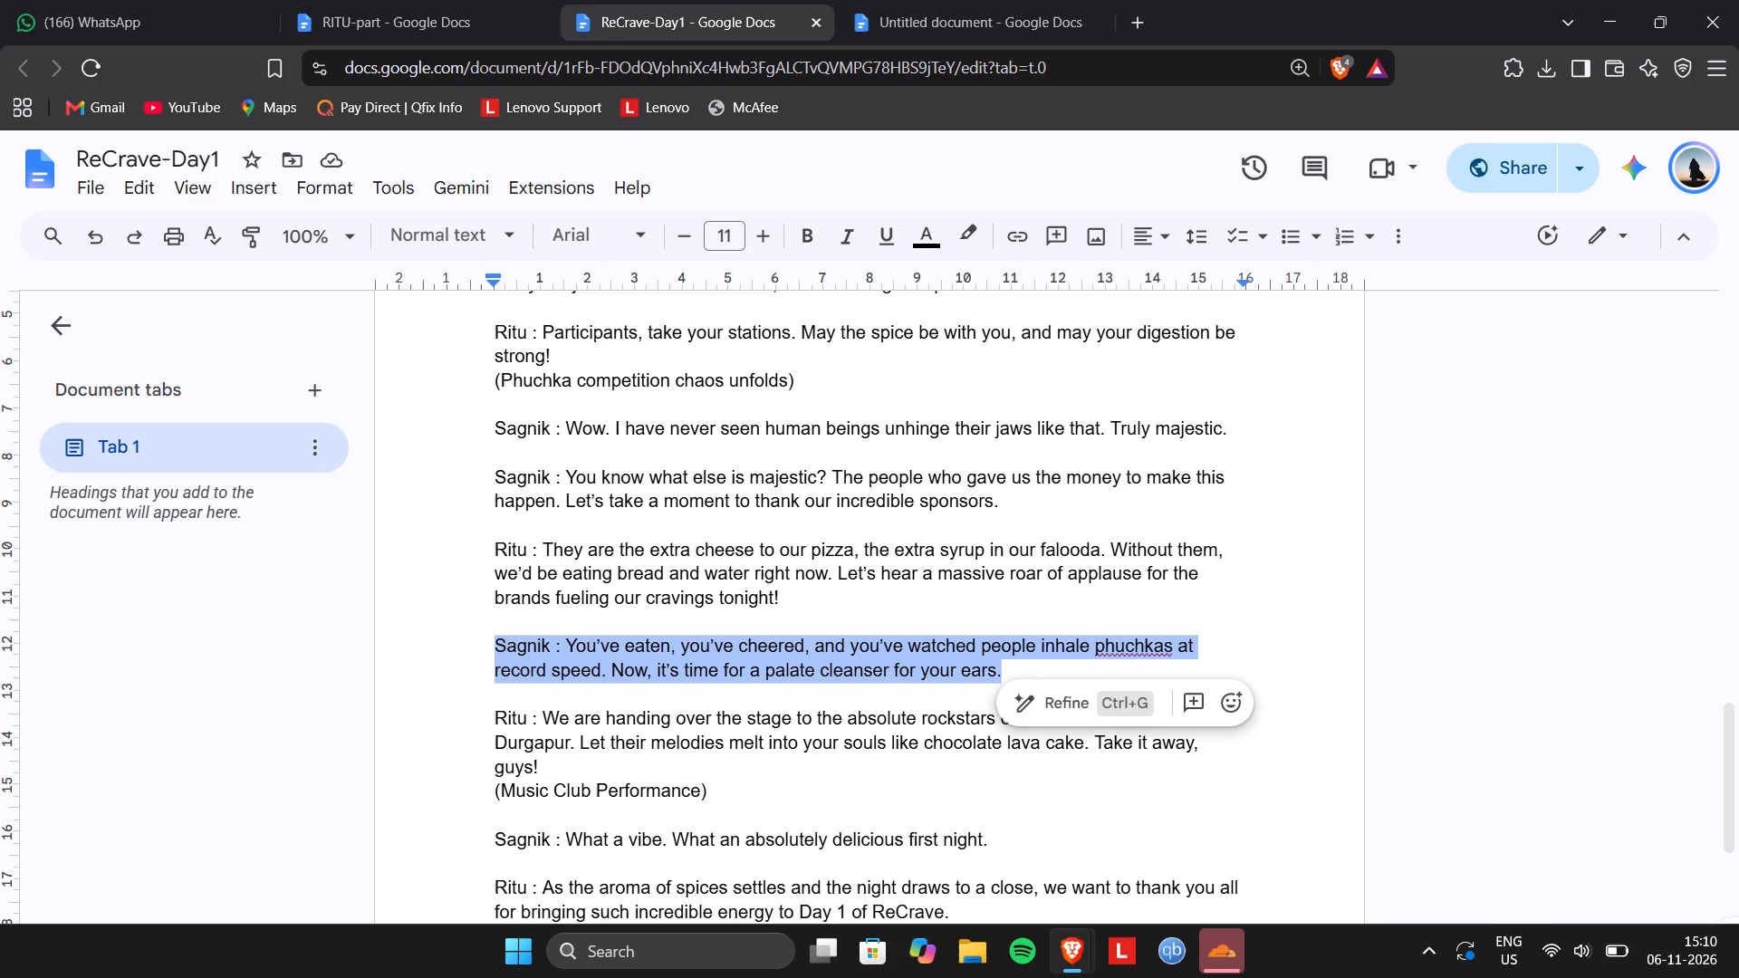
key("ctrl+v")
key("ctrl+z")
key("ctrl+c")
left_click(942, 0)
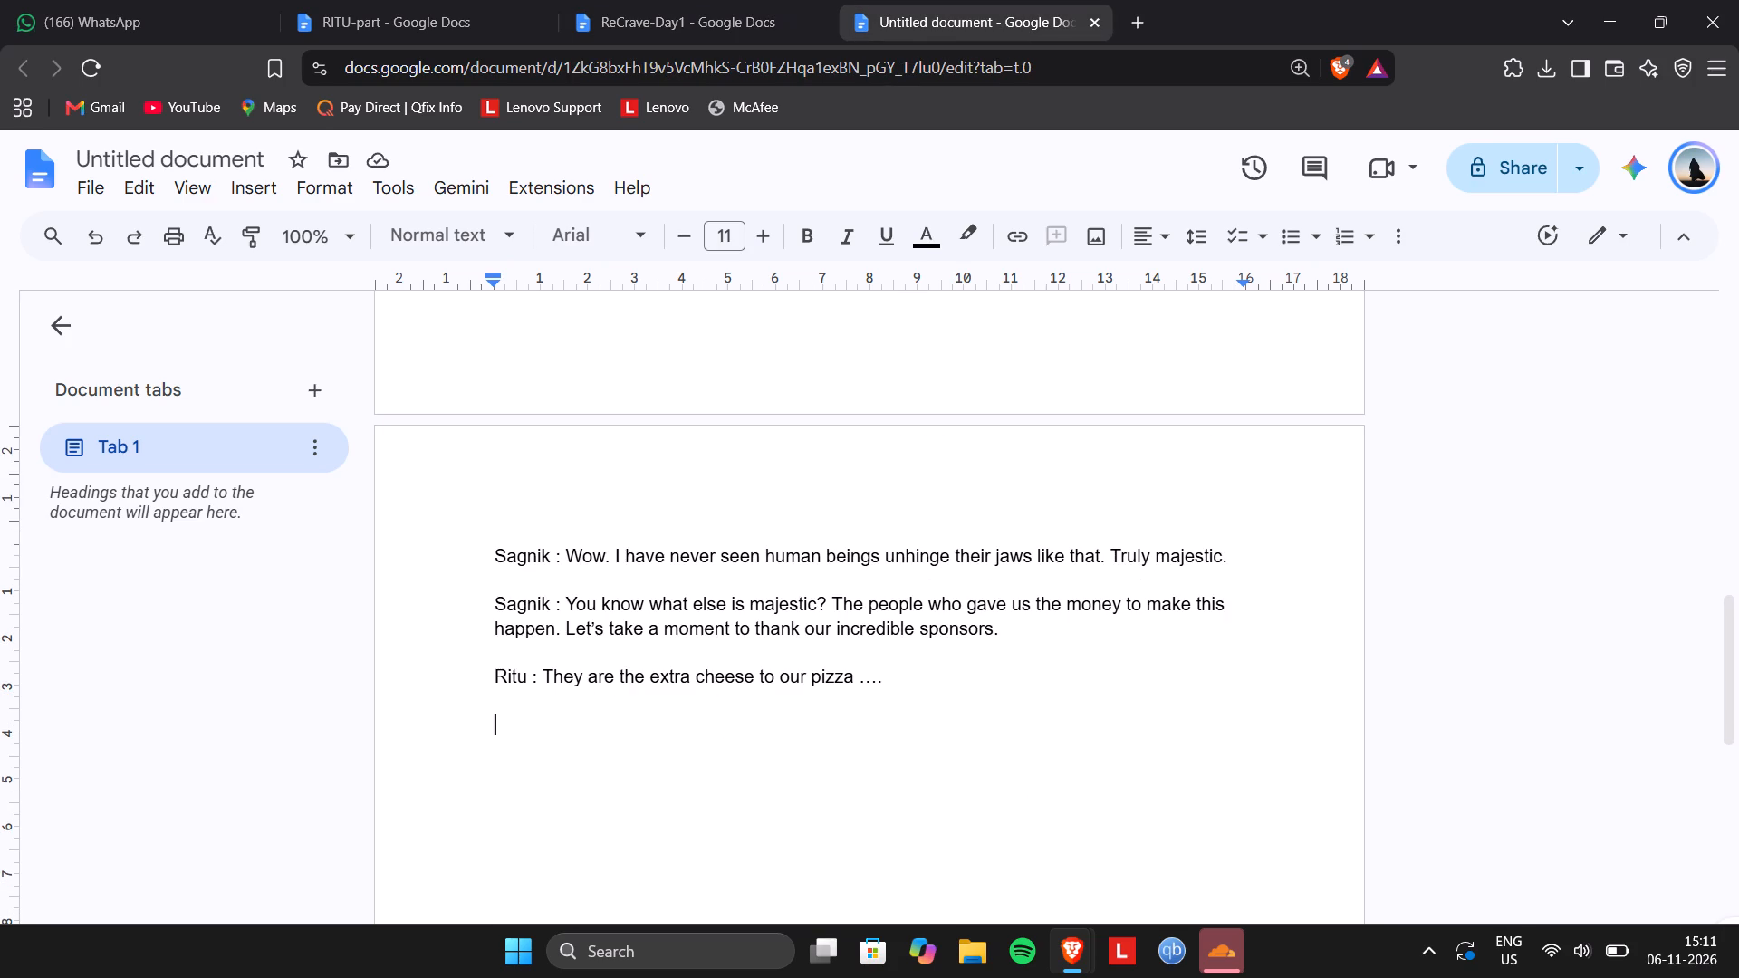
key("ctrl+v")
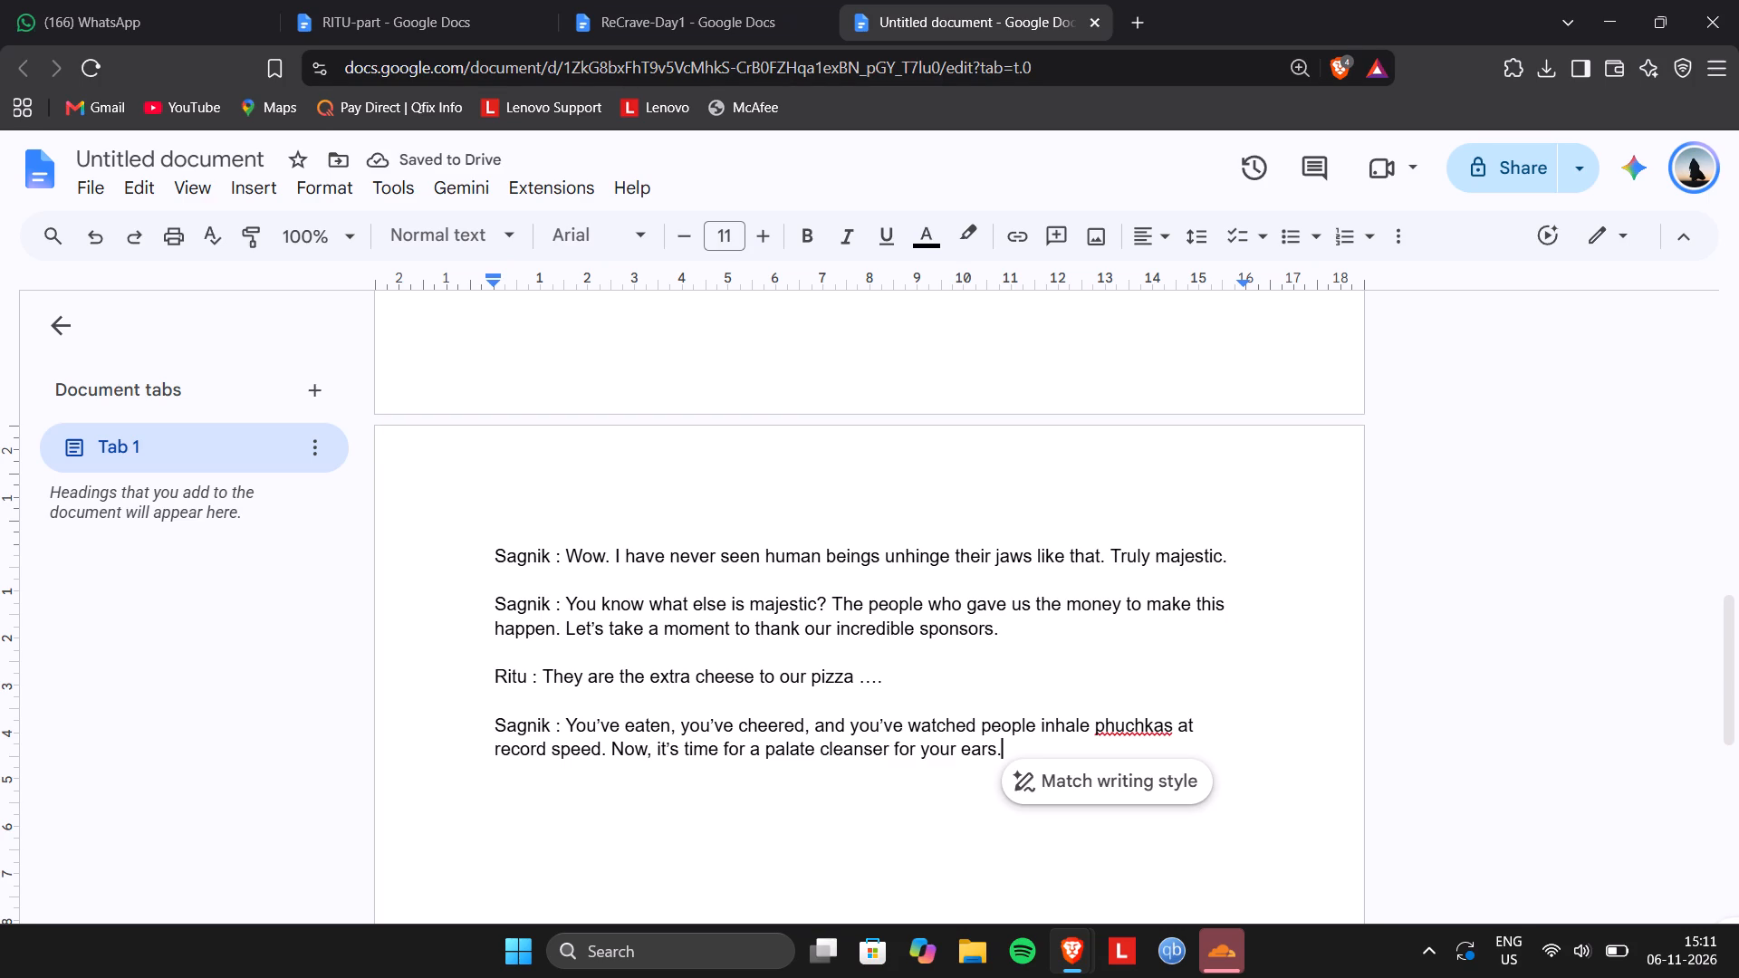
In ReCrave-Day1, change the speaker of the line "We are handing over the stage" from Ritu to Sagnik.
left_click(687, 0)
scroll(610, 722, "down", 1)
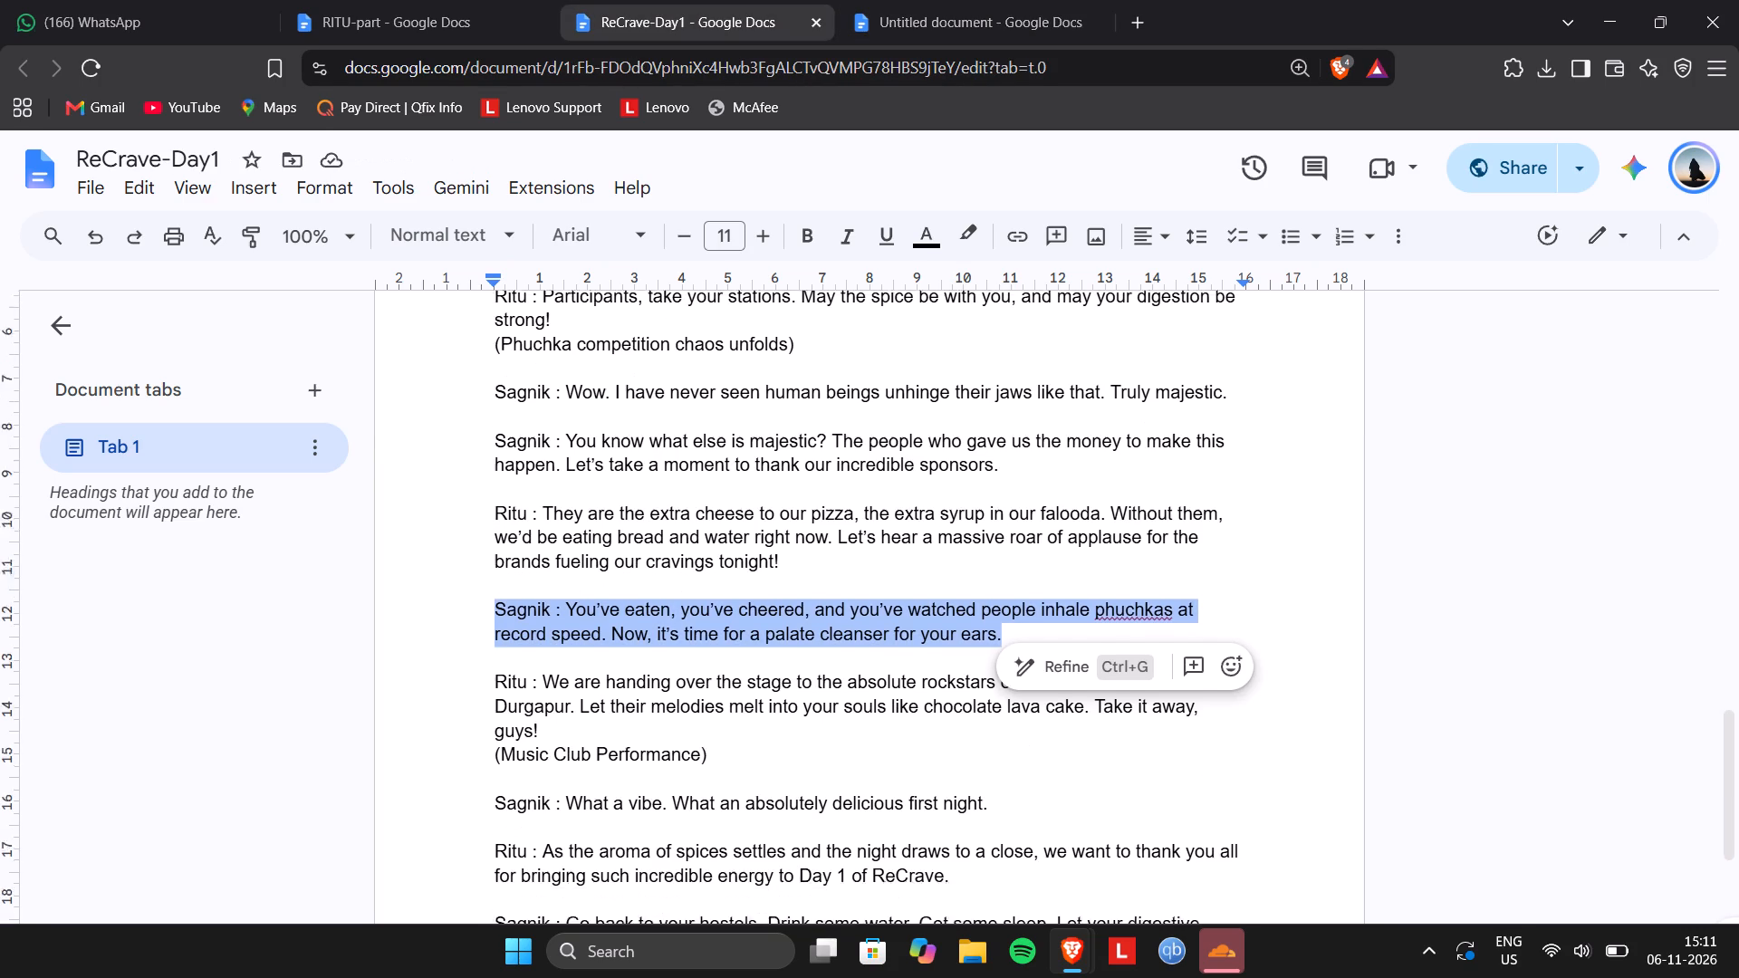
scroll(610, 722, "down", 1)
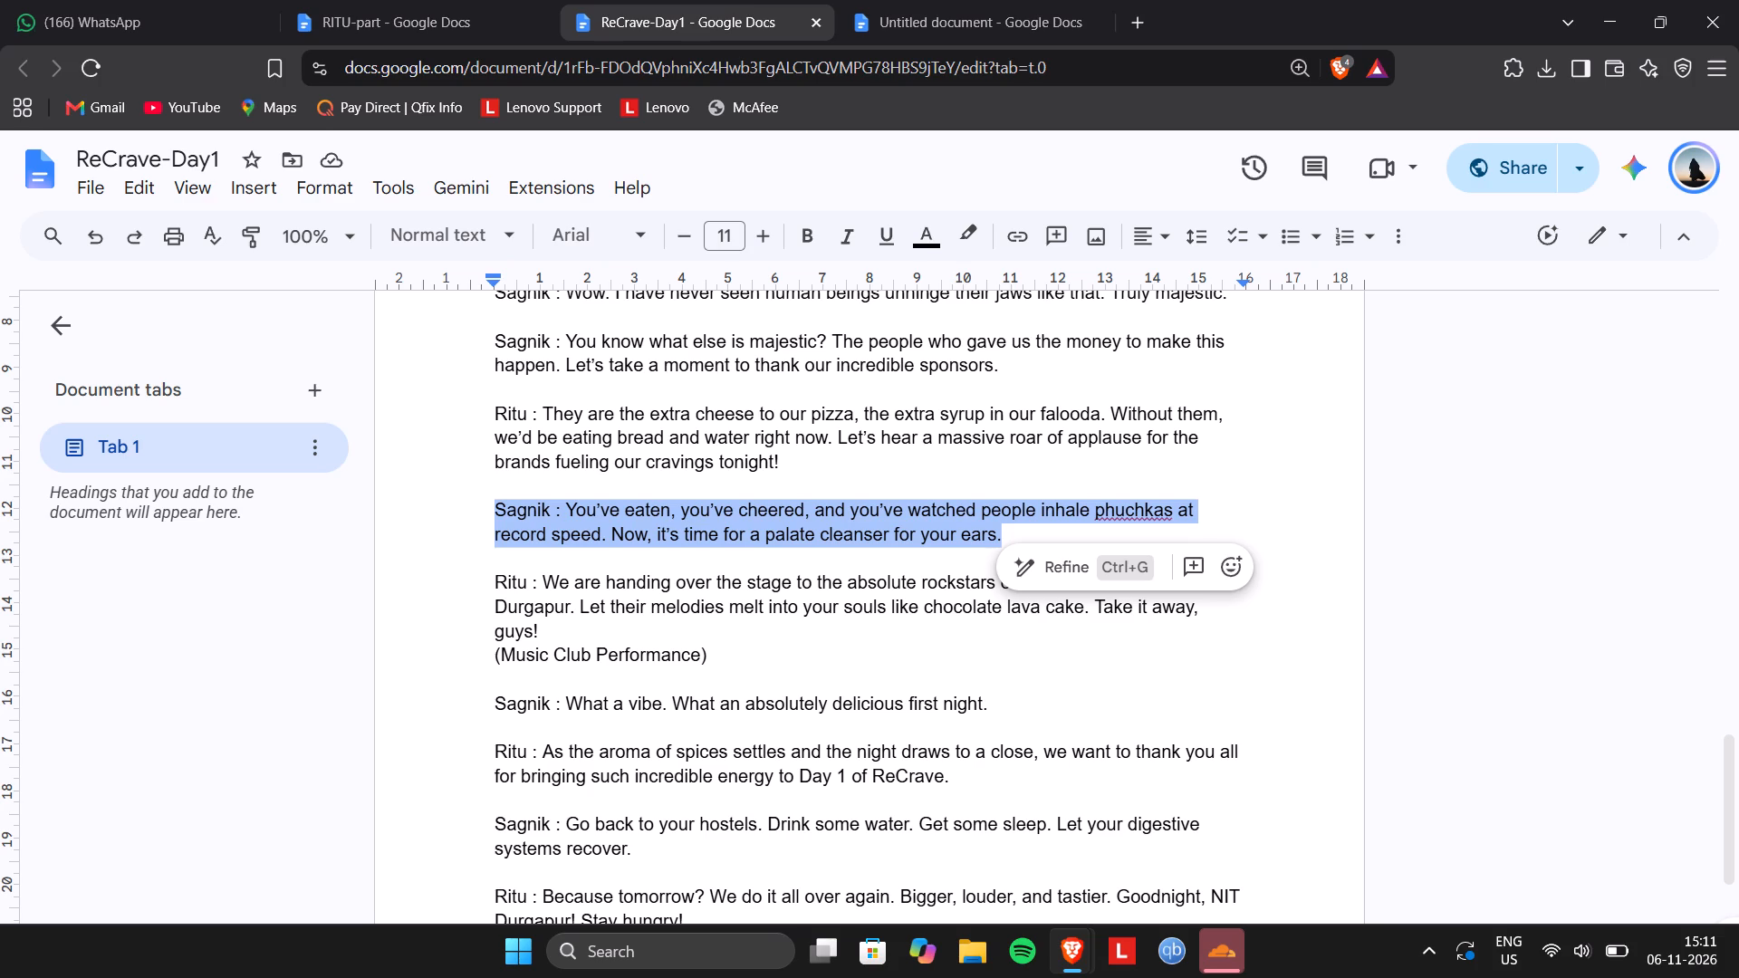
scroll(560, 597, "up", 1)
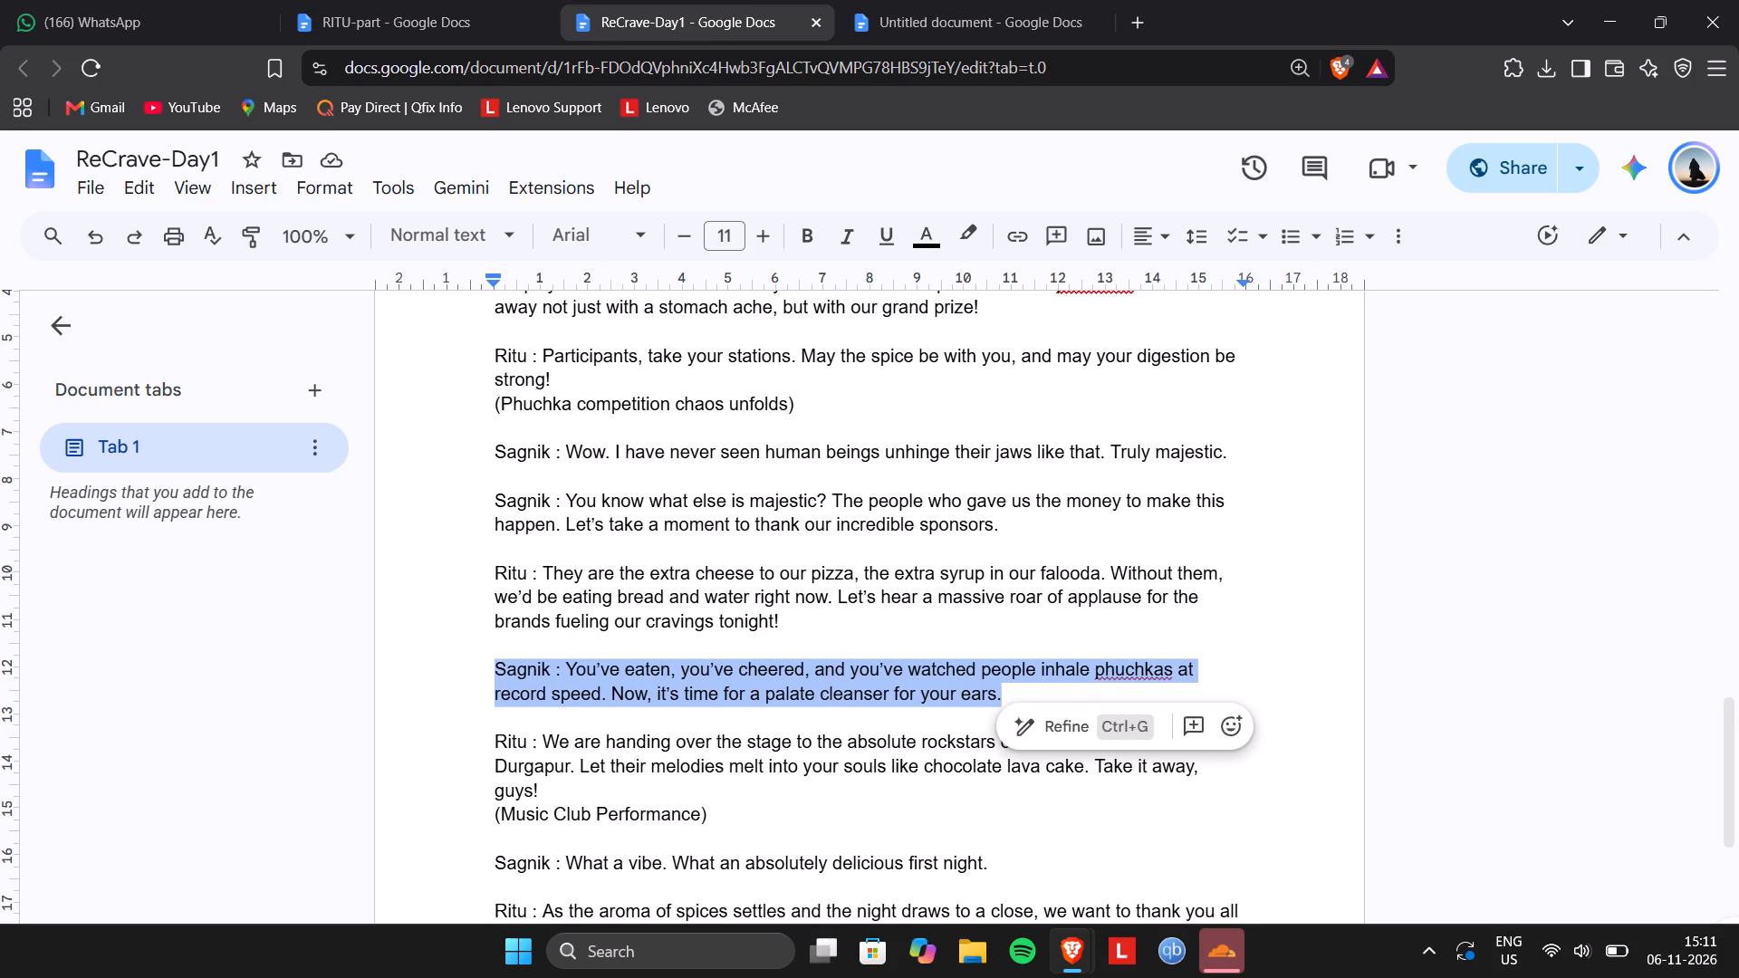
left_click(628, 762)
left_click(526, 740)
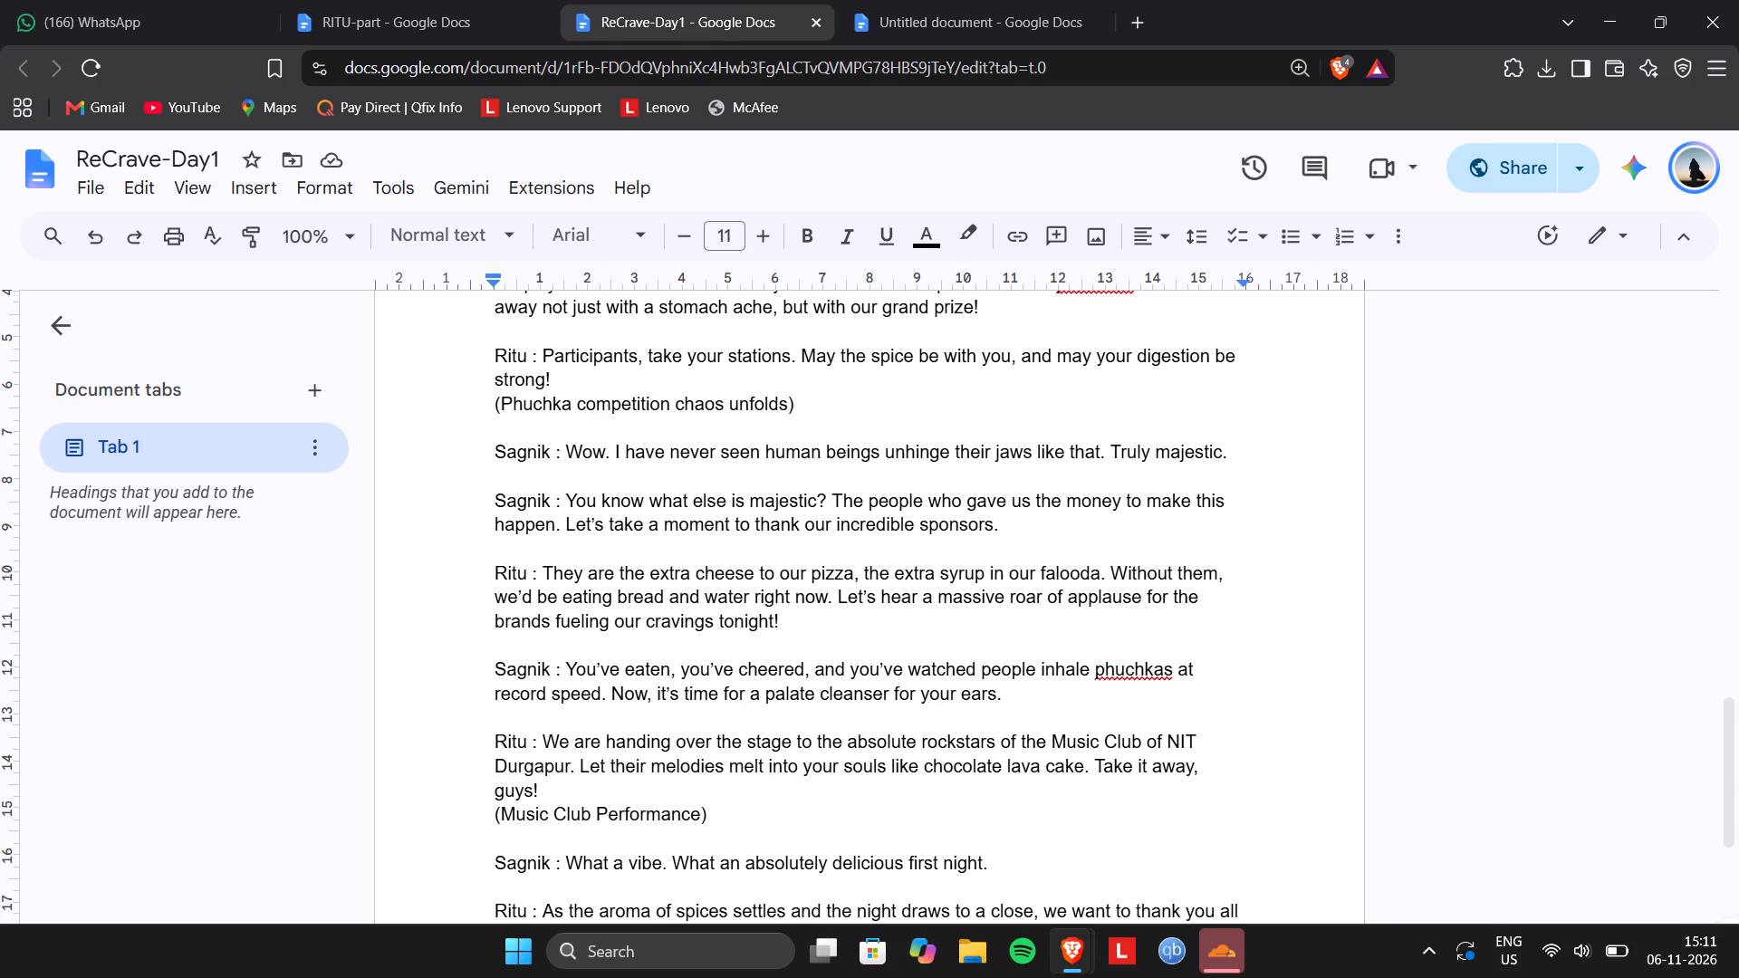
scroll(526, 740, "up", 3)
scroll(526, 740, "down", 1)
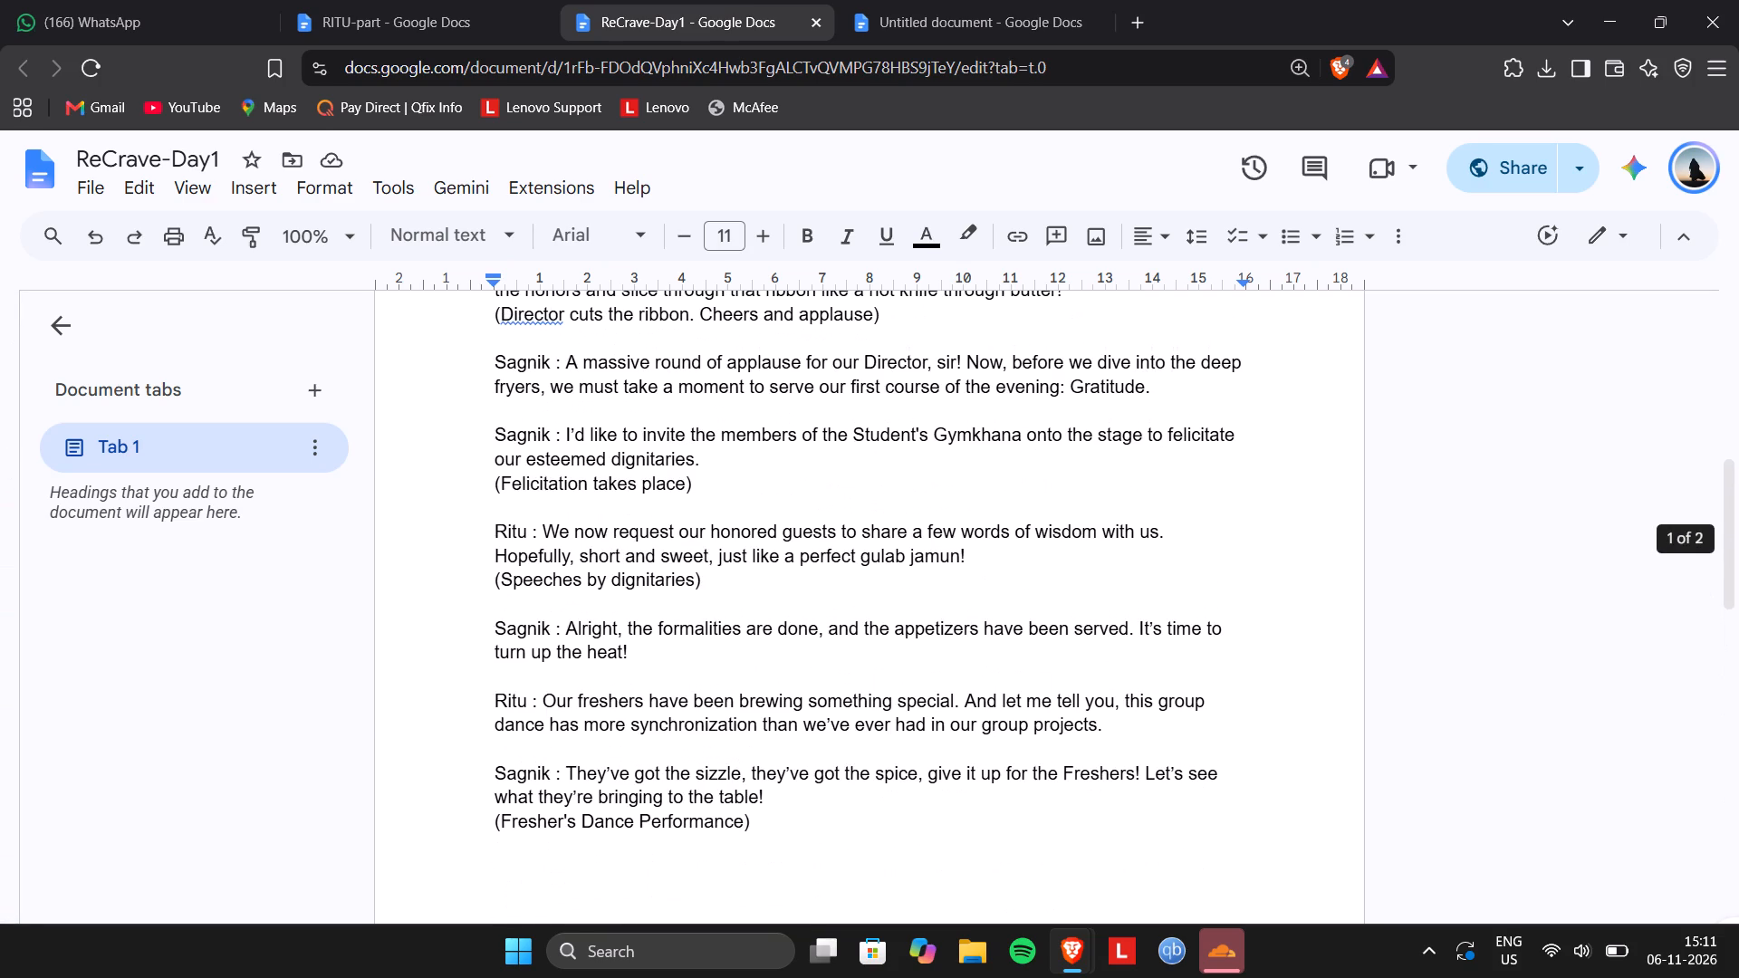
scroll(526, 740, "down", 2)
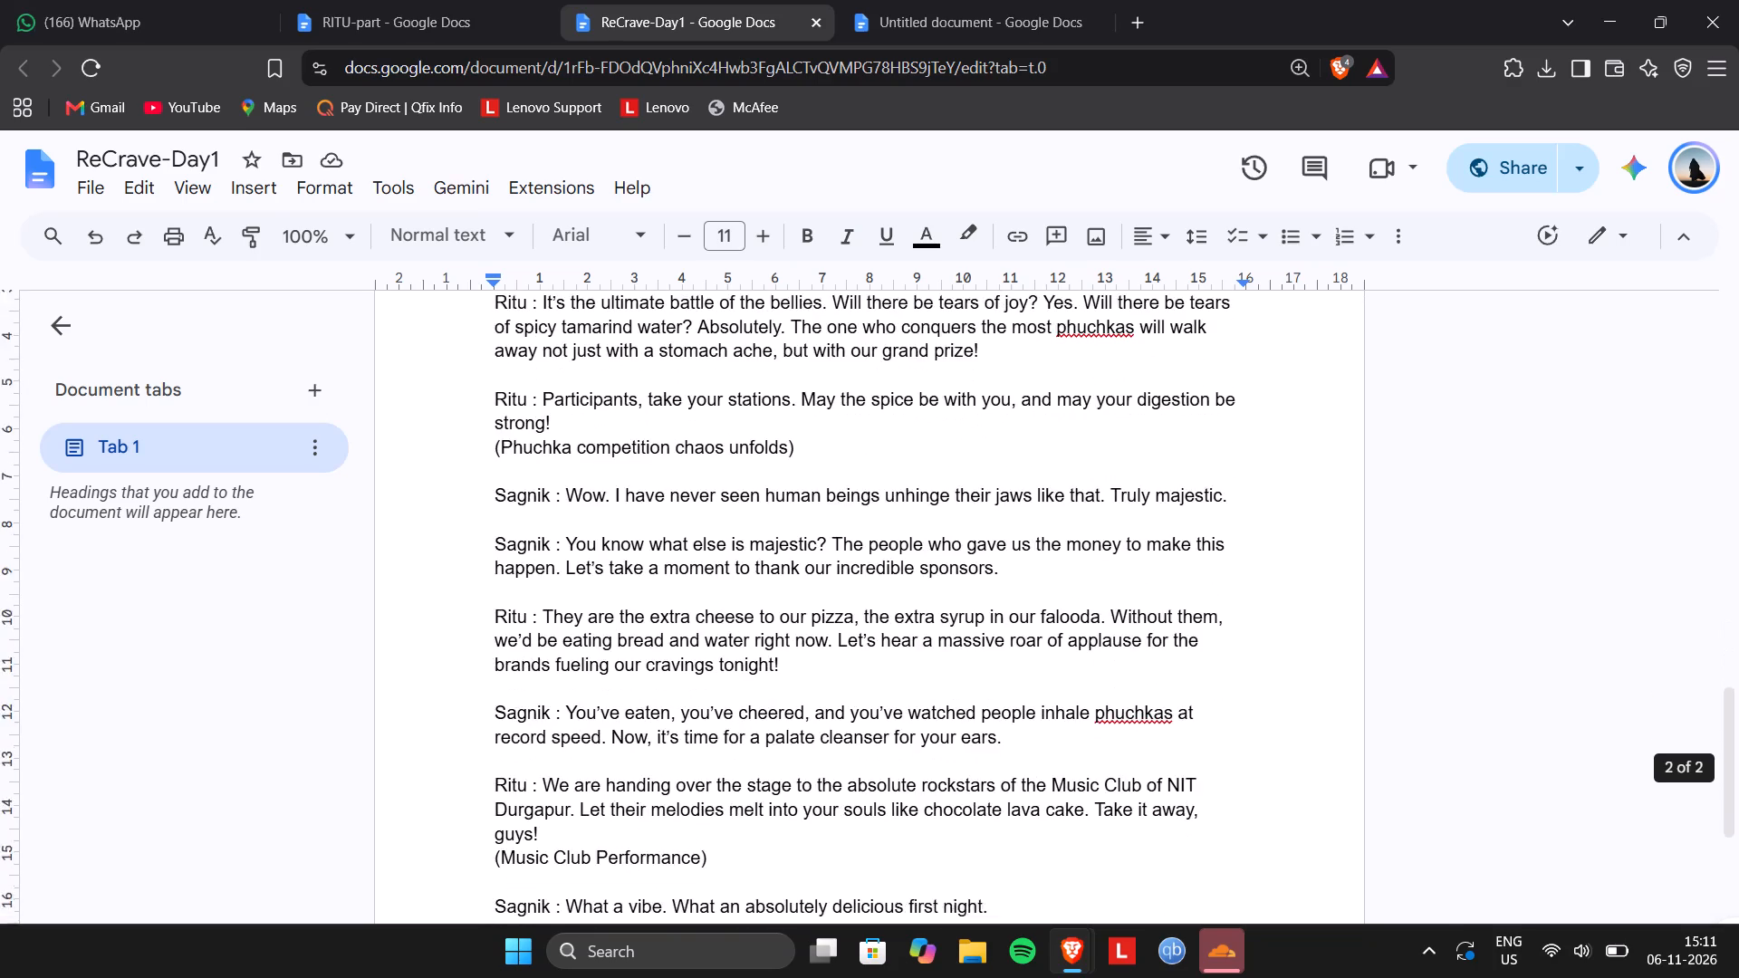
scroll(526, 740, "down", 1)
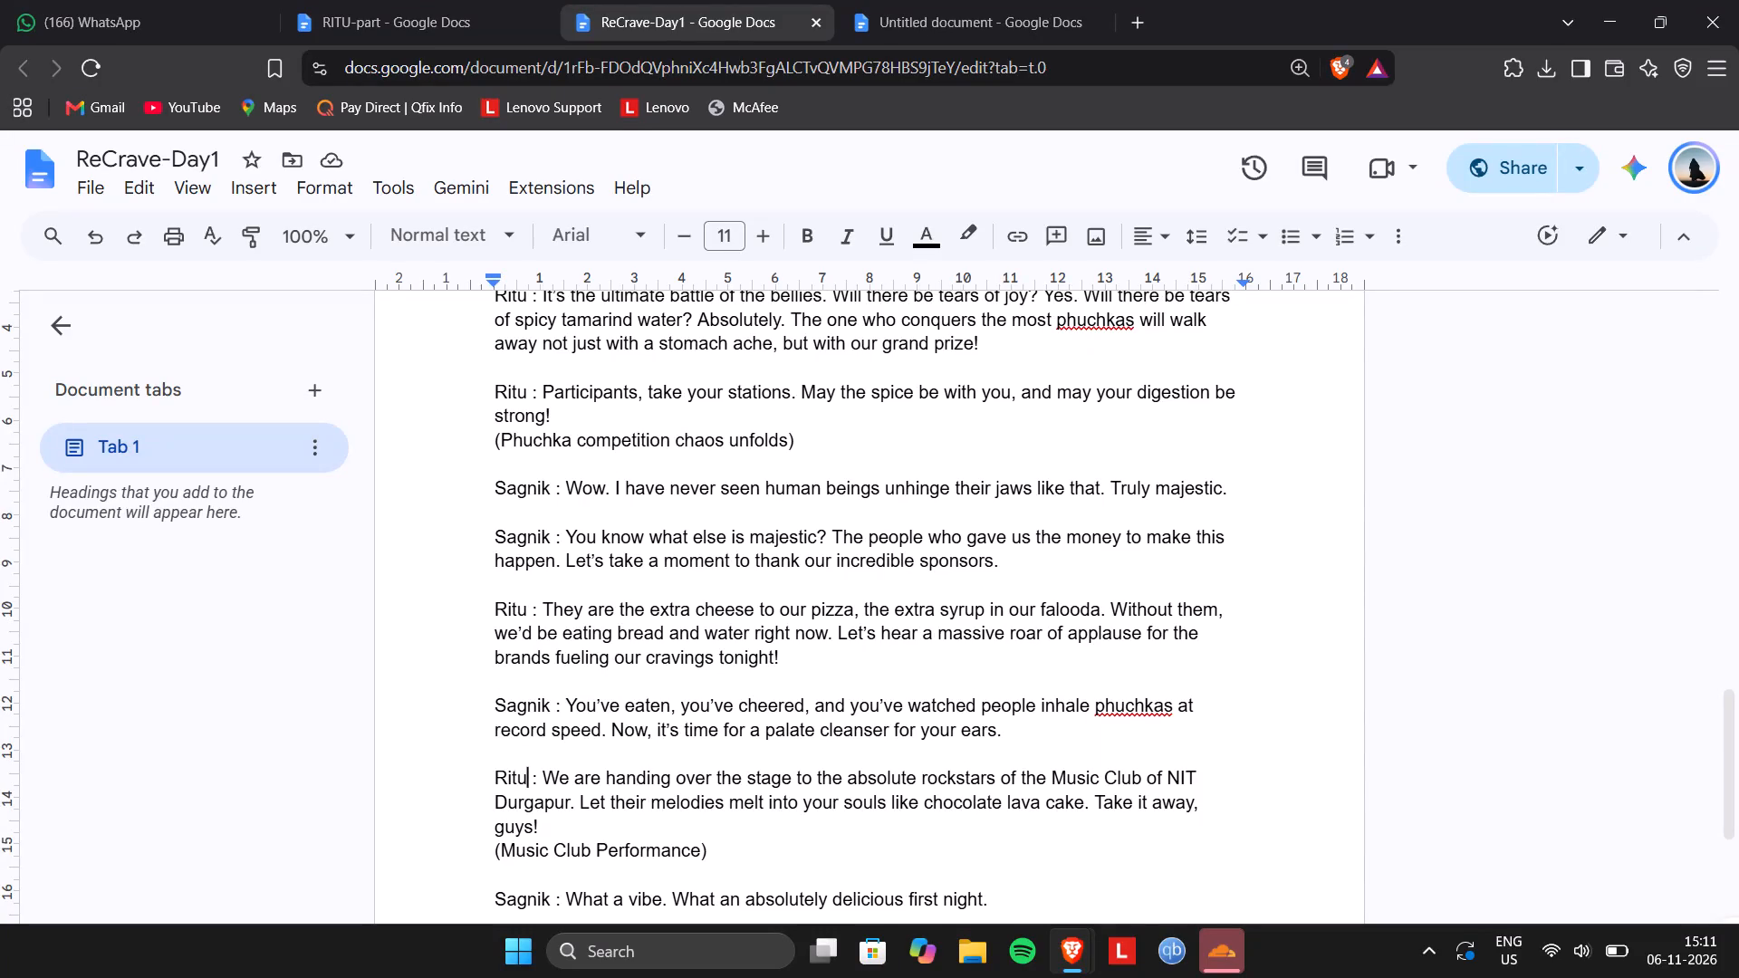
key("BackSpace")
key("BackSpace")
key("BackSpace")
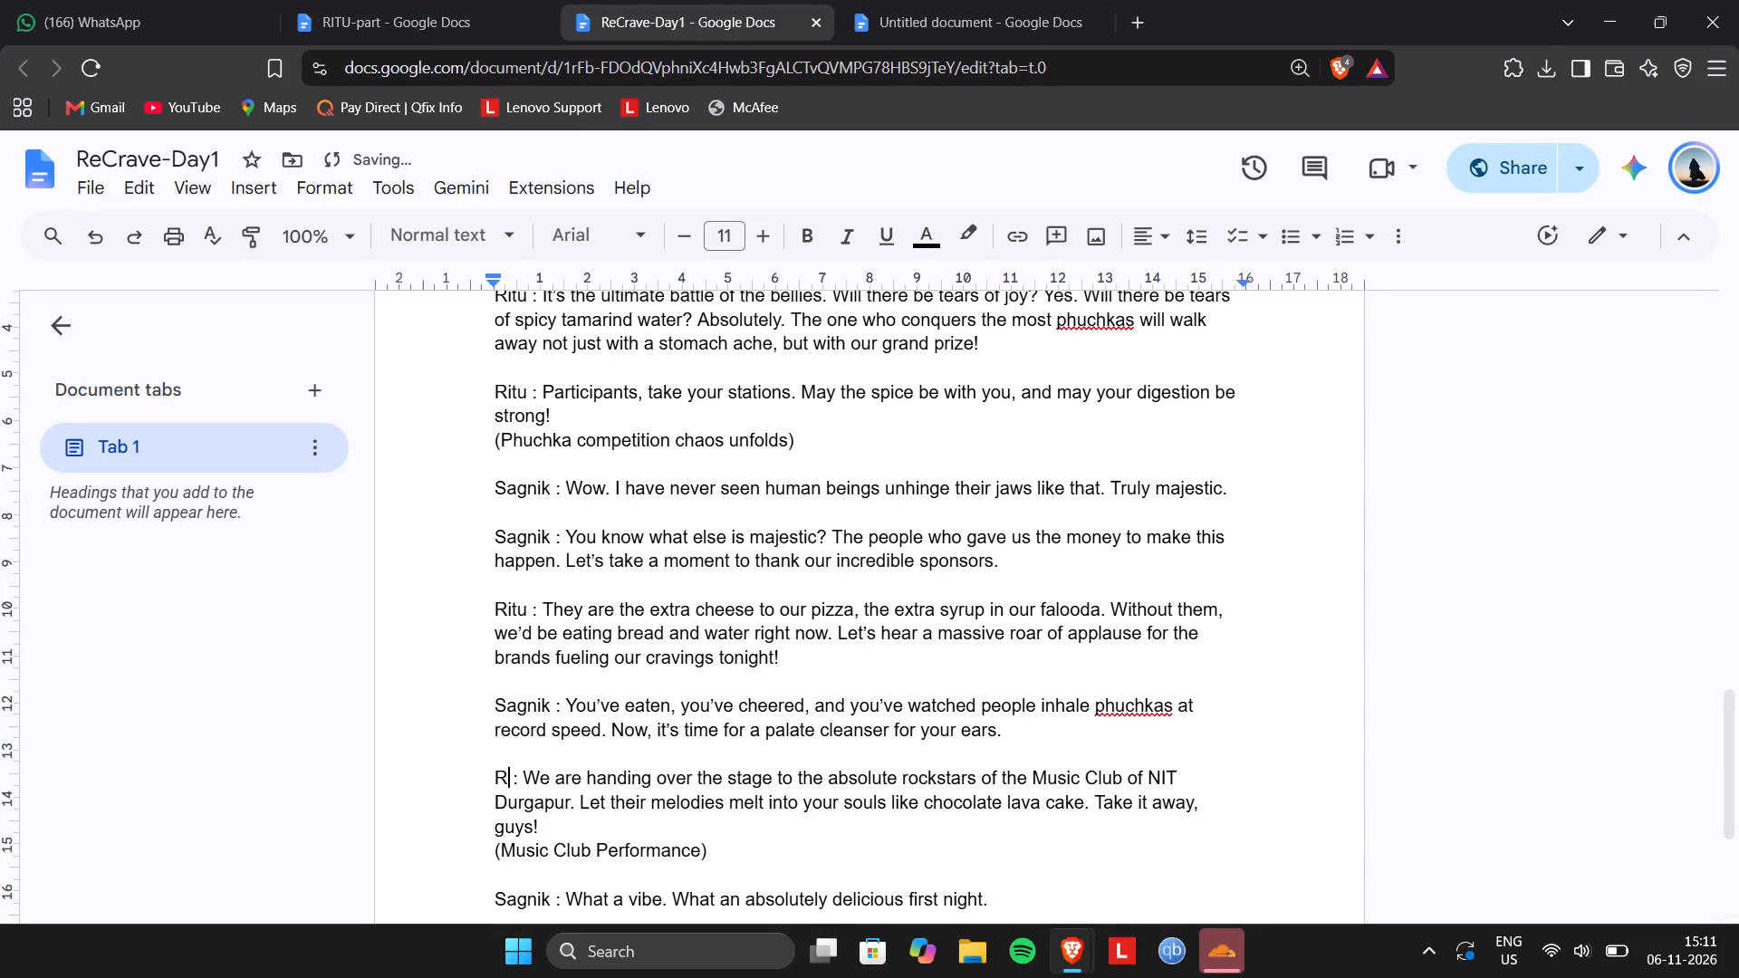
key("BackSpace")
type("agnik")
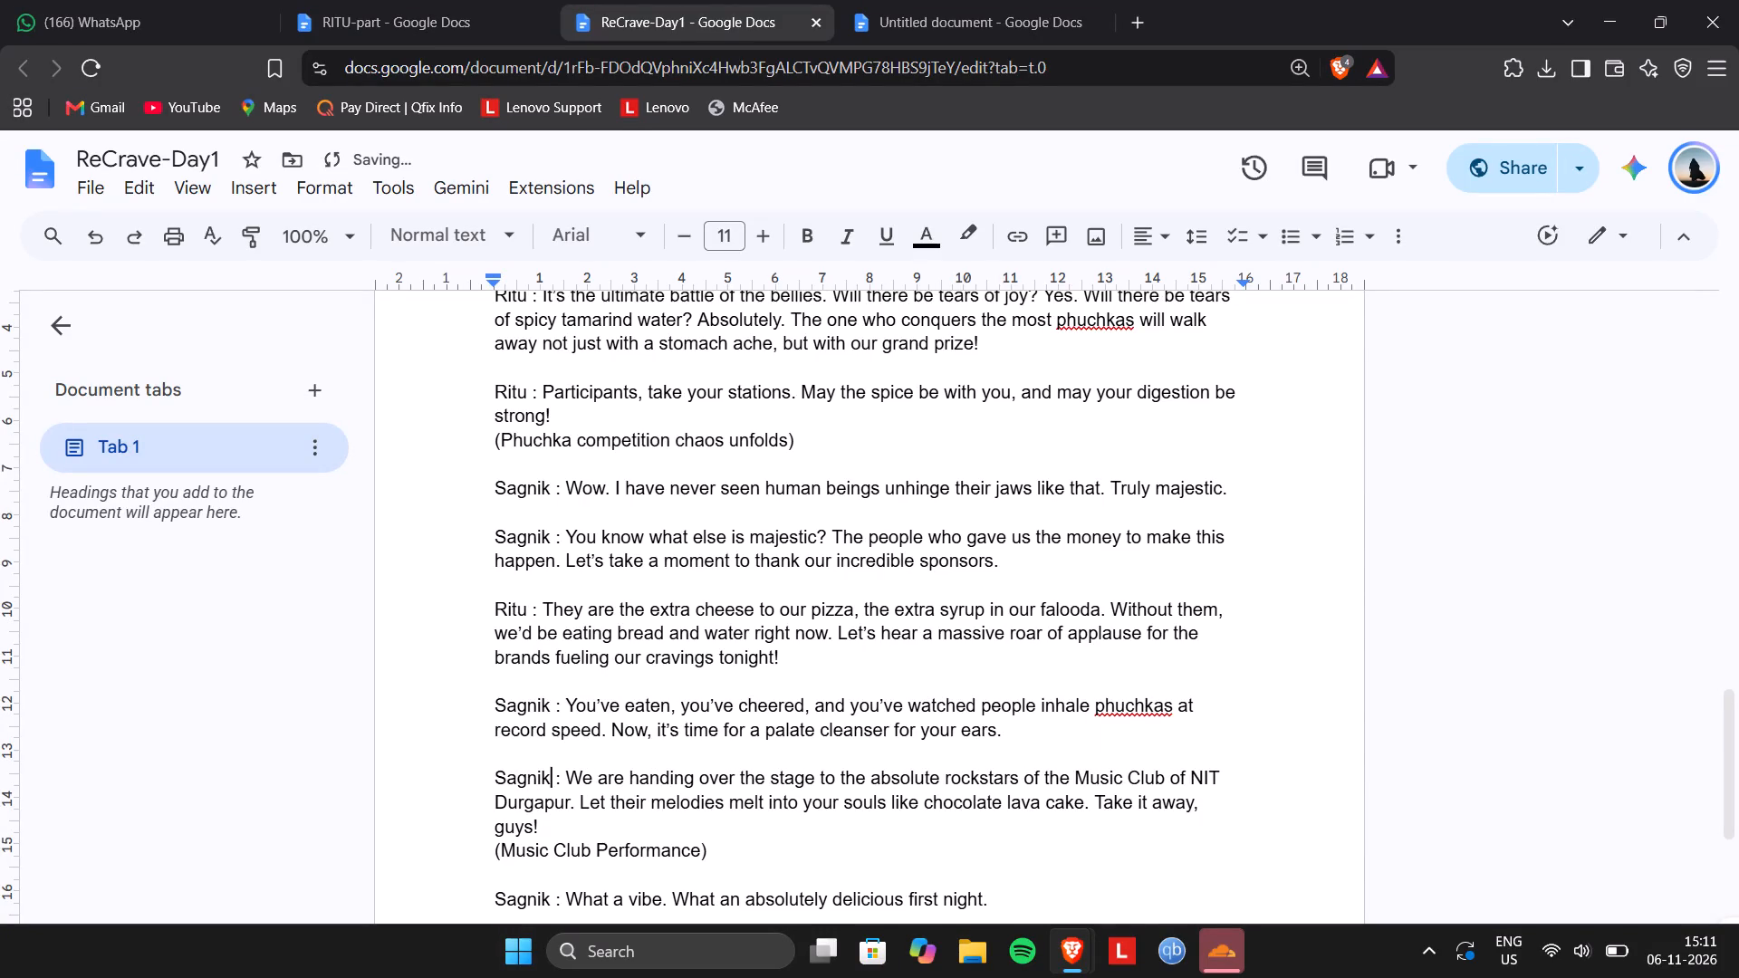
Copy Sagnik's line "We are handing over the stage" through "(Music Club Performance)" from ReCrave-Day1 to the untitled document's end, after a blank line.
left_click_drag(500, 780, 724, 865)
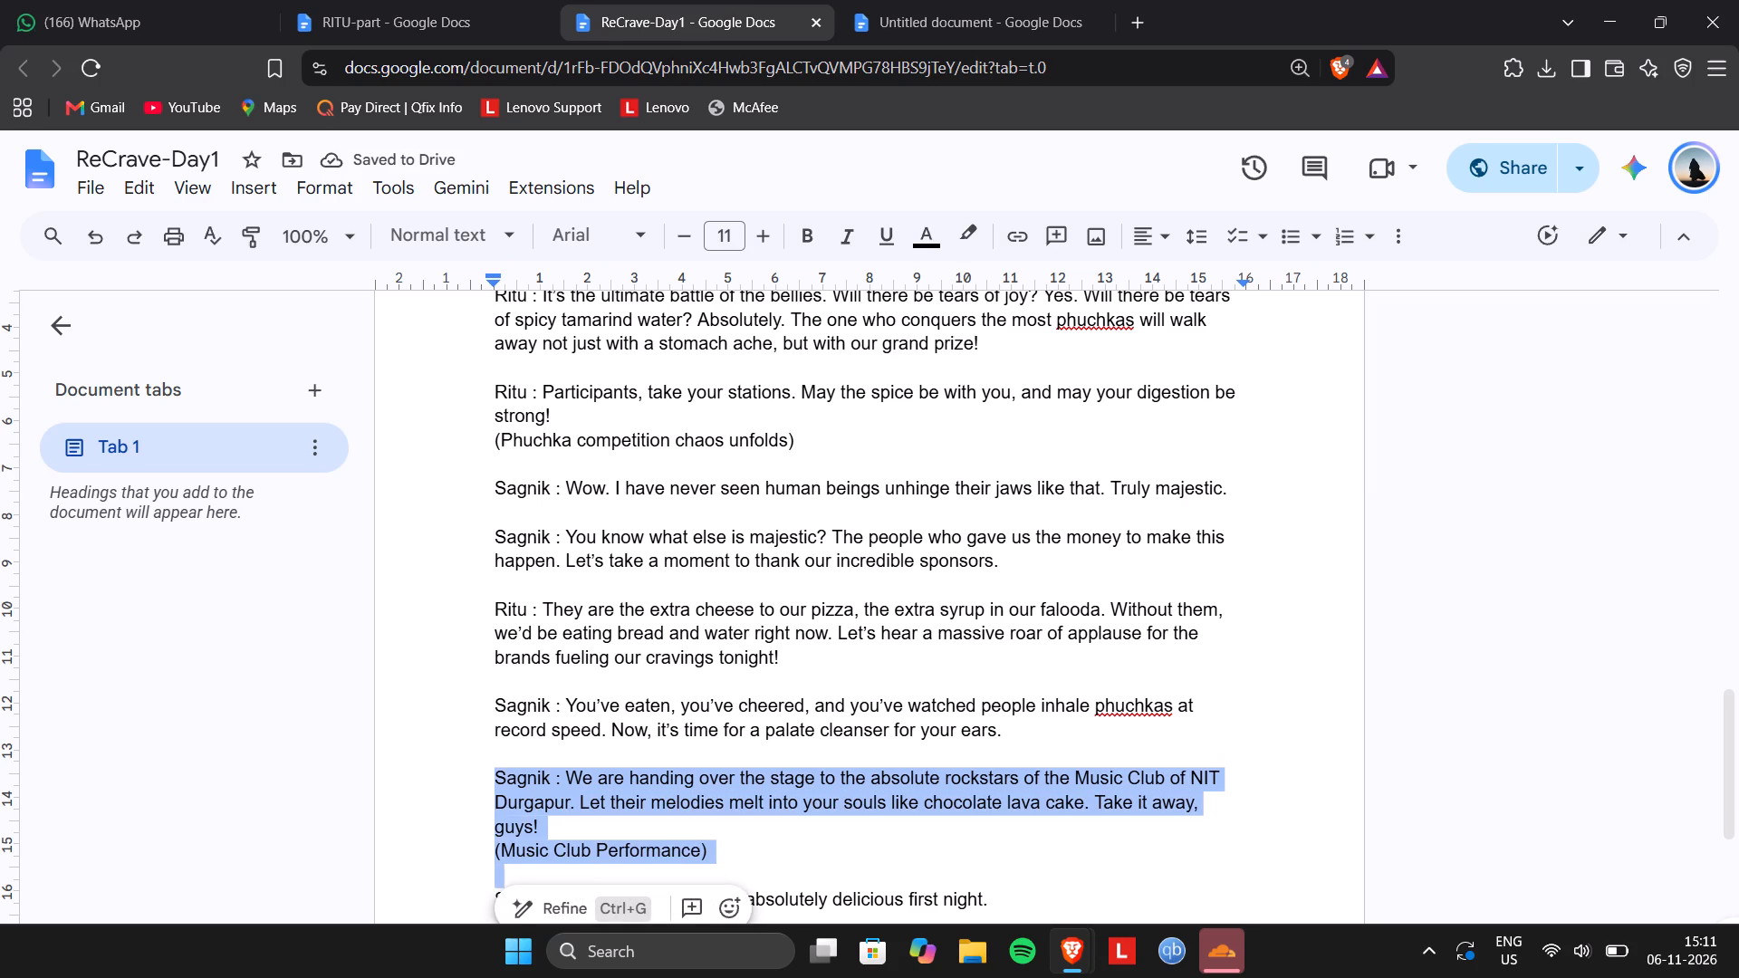
key("ctrl+c")
left_click(979, 0)
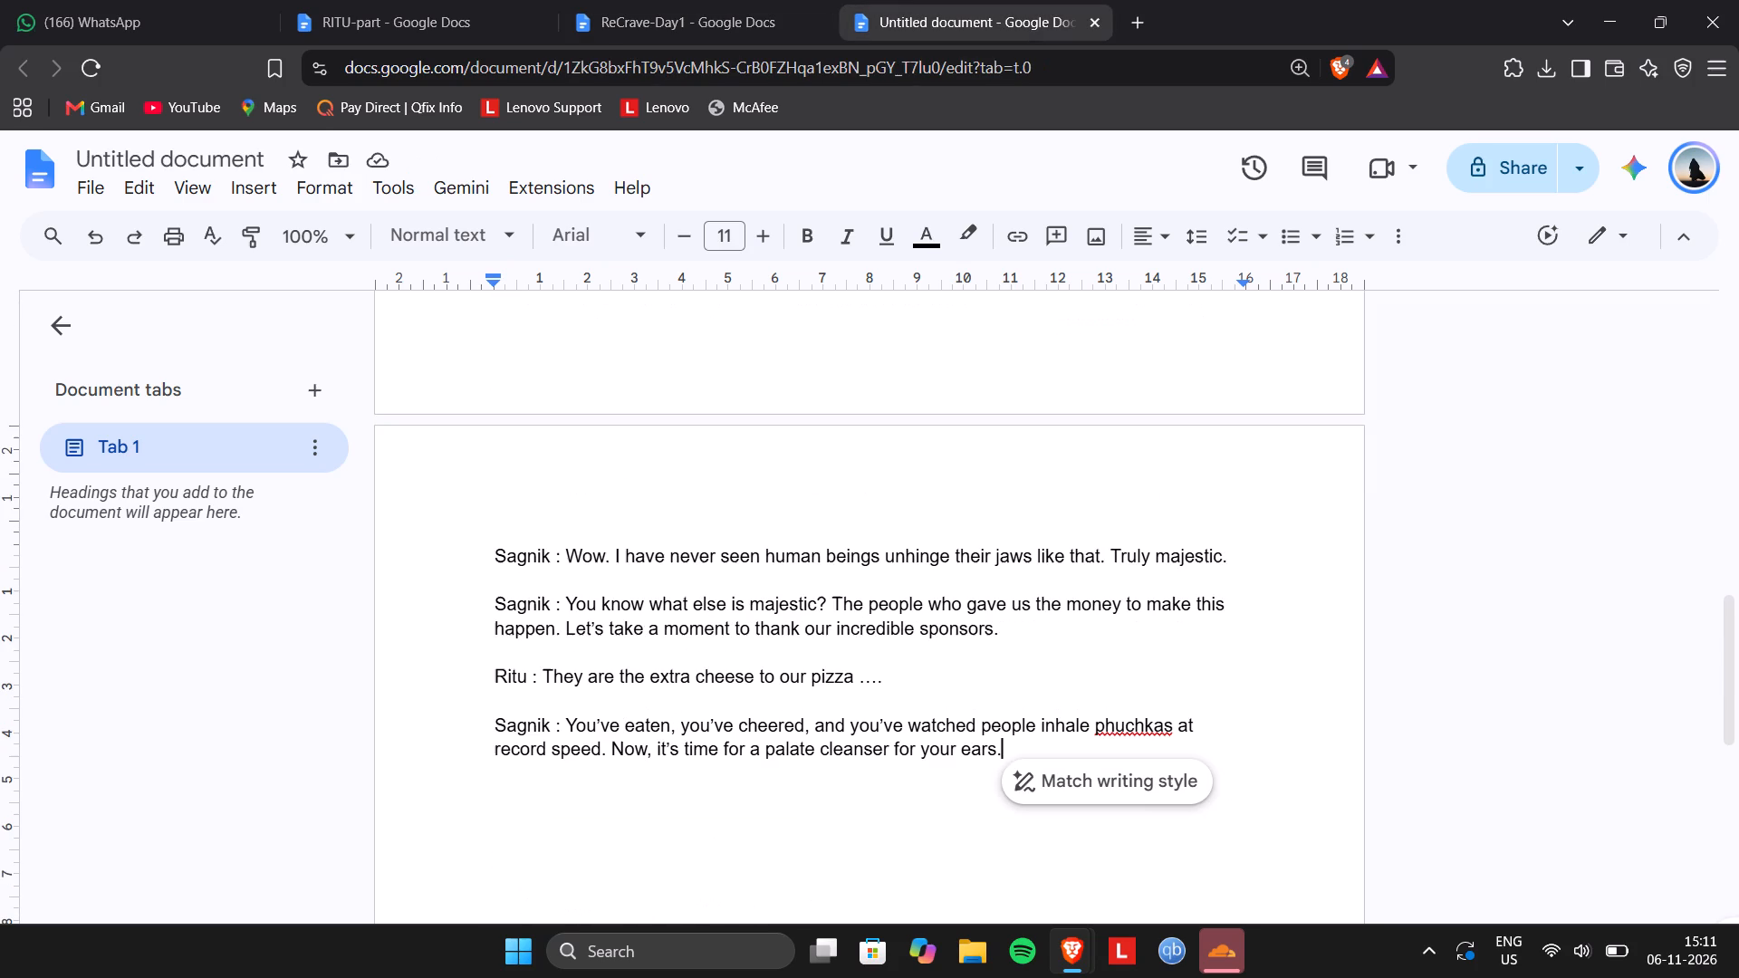
key("Return")
key("Return")
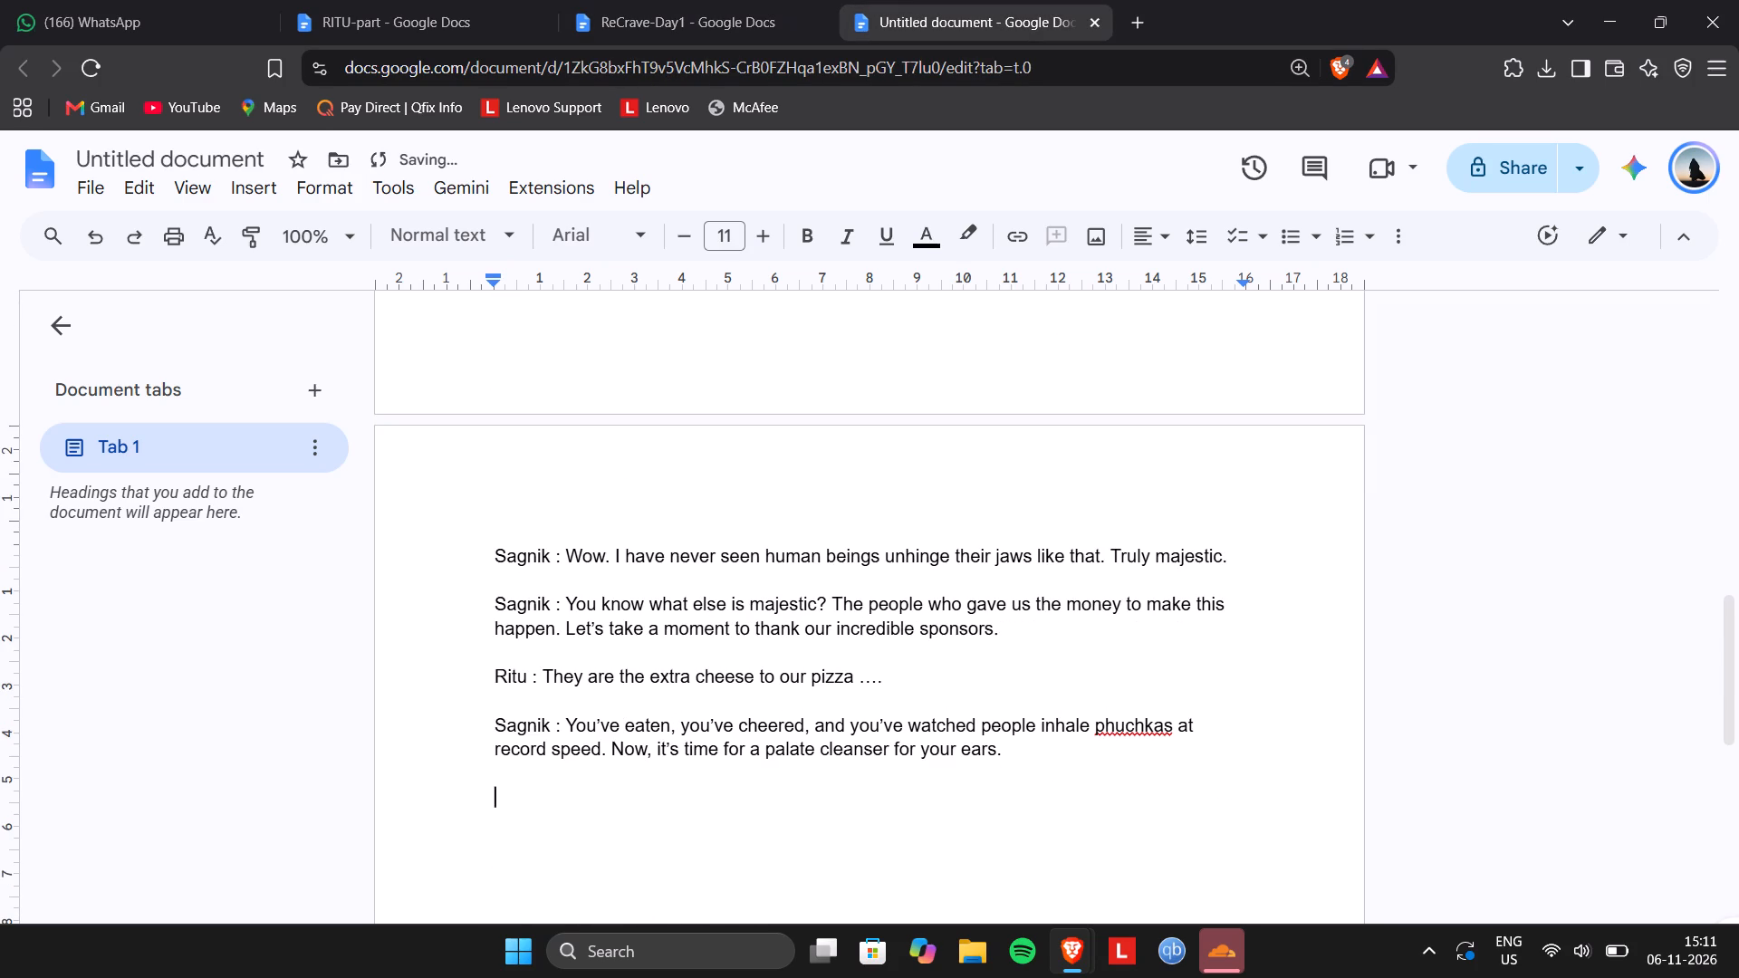
key("ctrl+v")
scroll(1044, 681, "down", 3)
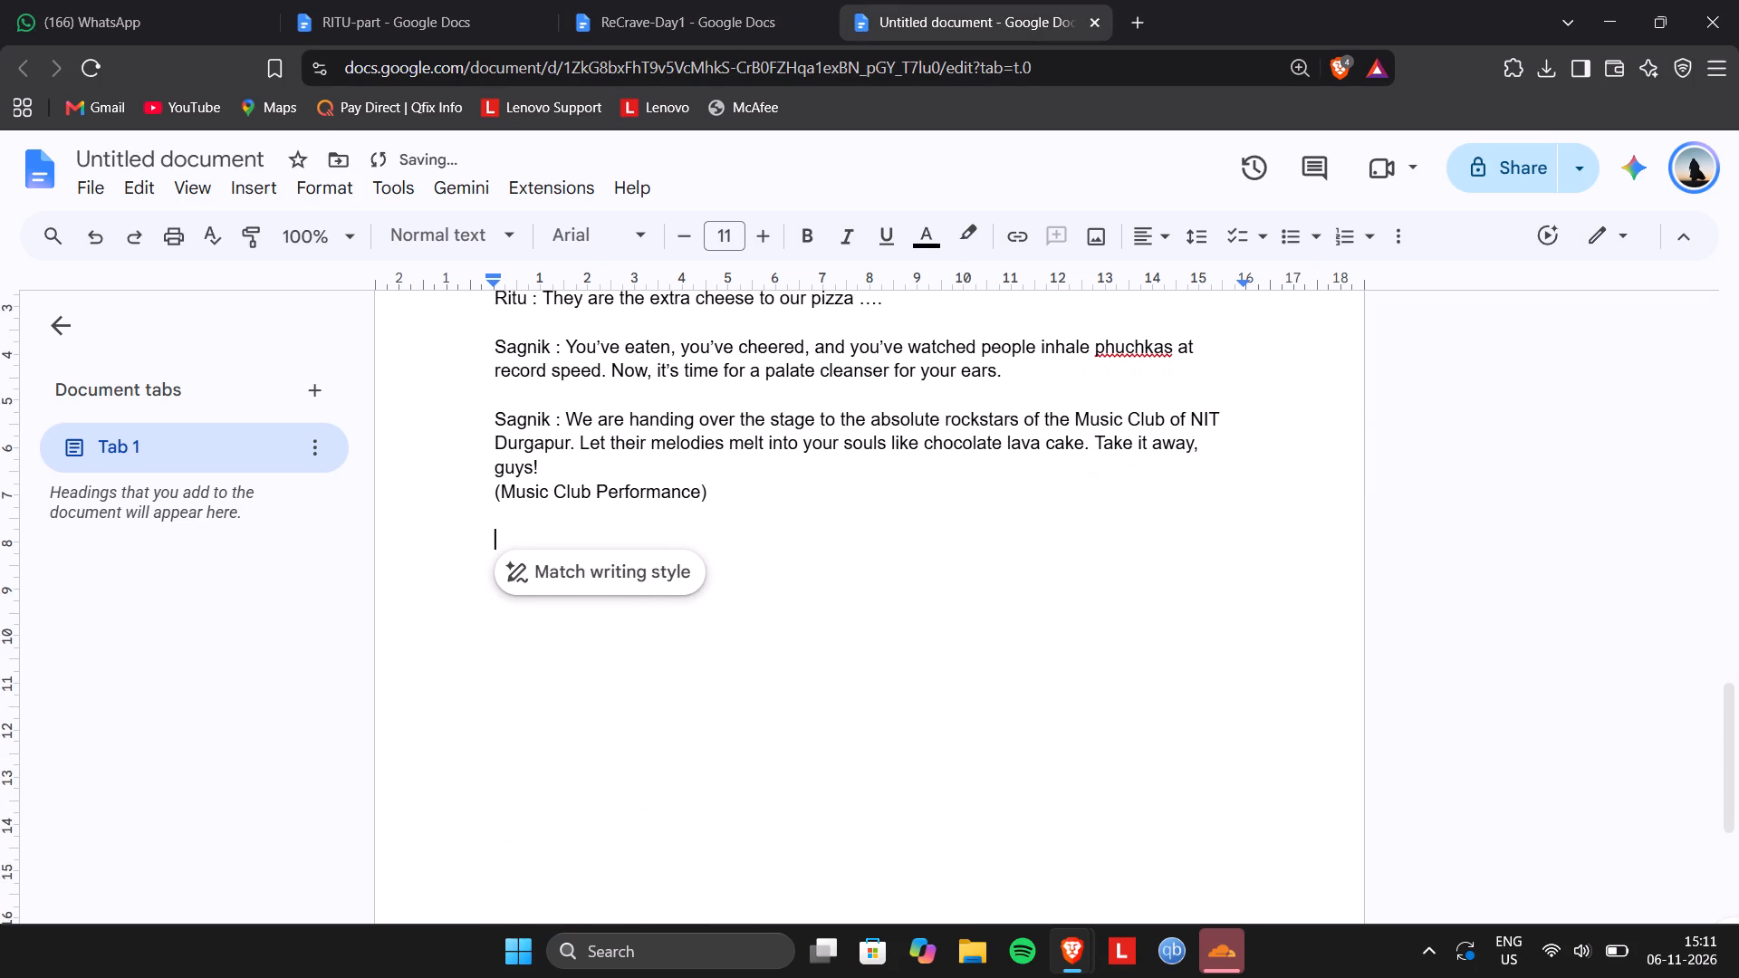
Copy Sagnik's line "What a vibe. What an absolutely delicious first night." from ReCrave-Day1 to the untitled document's end, after an extra blank line.
left_click(730, 0)
scroll(761, 703, "down", 4)
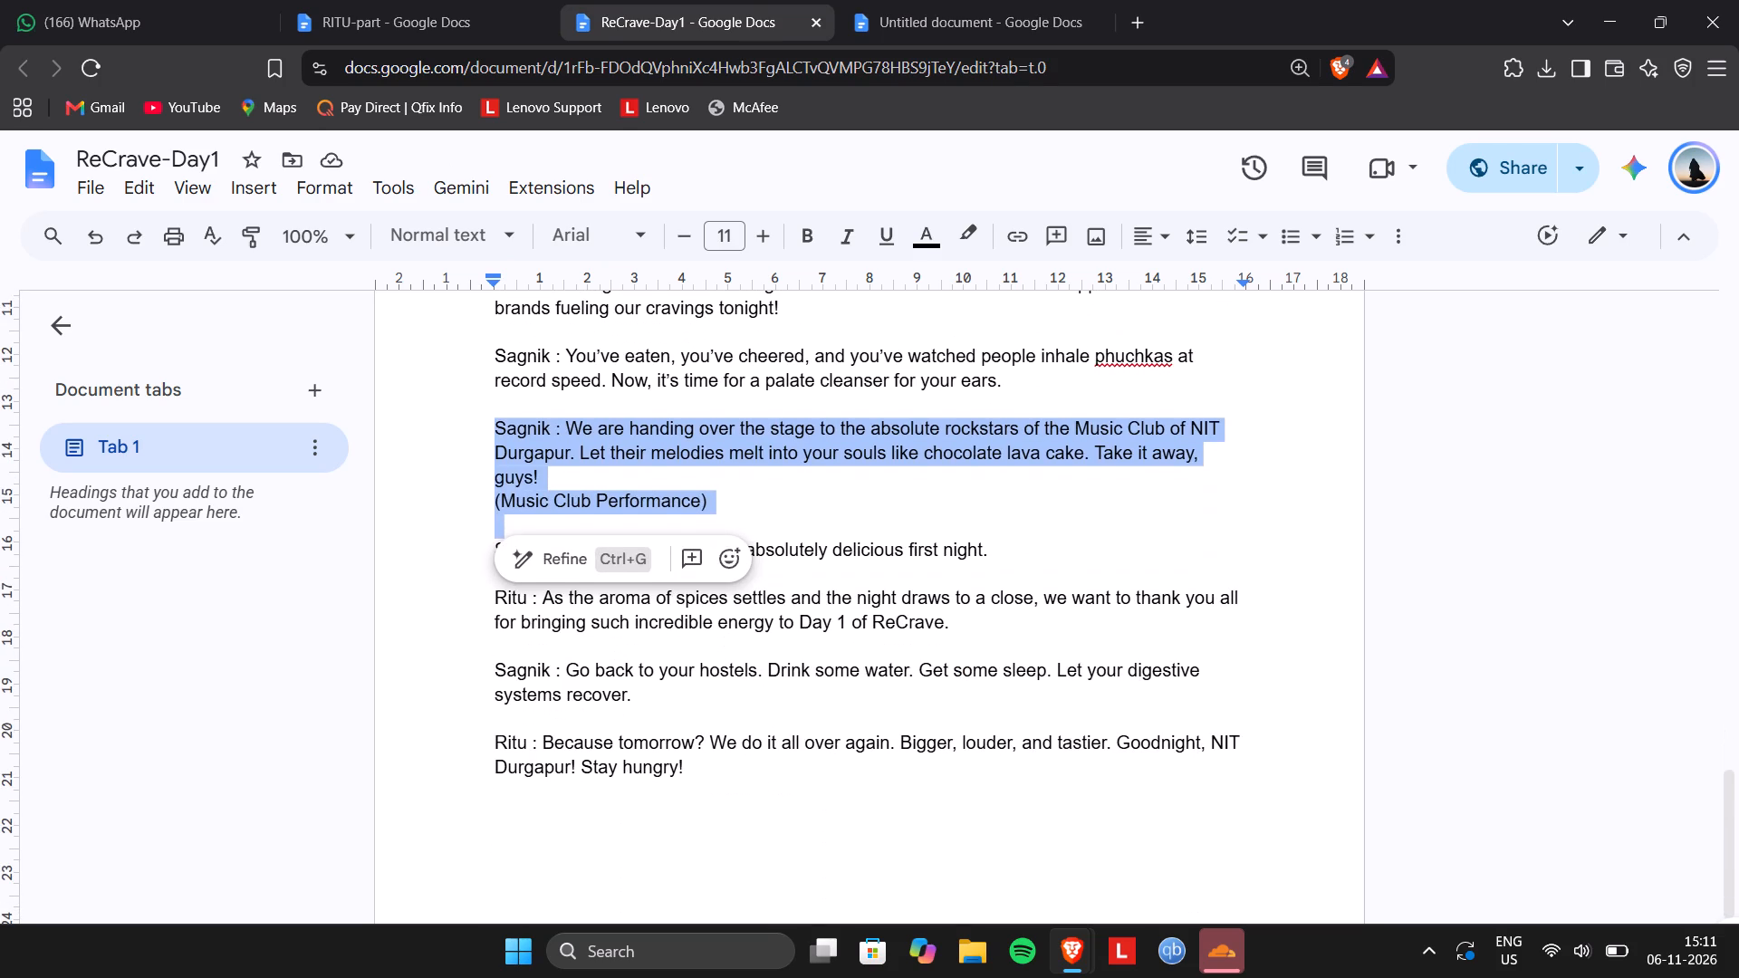
left_click(761, 703)
left_click_drag(495, 548, 592, 547)
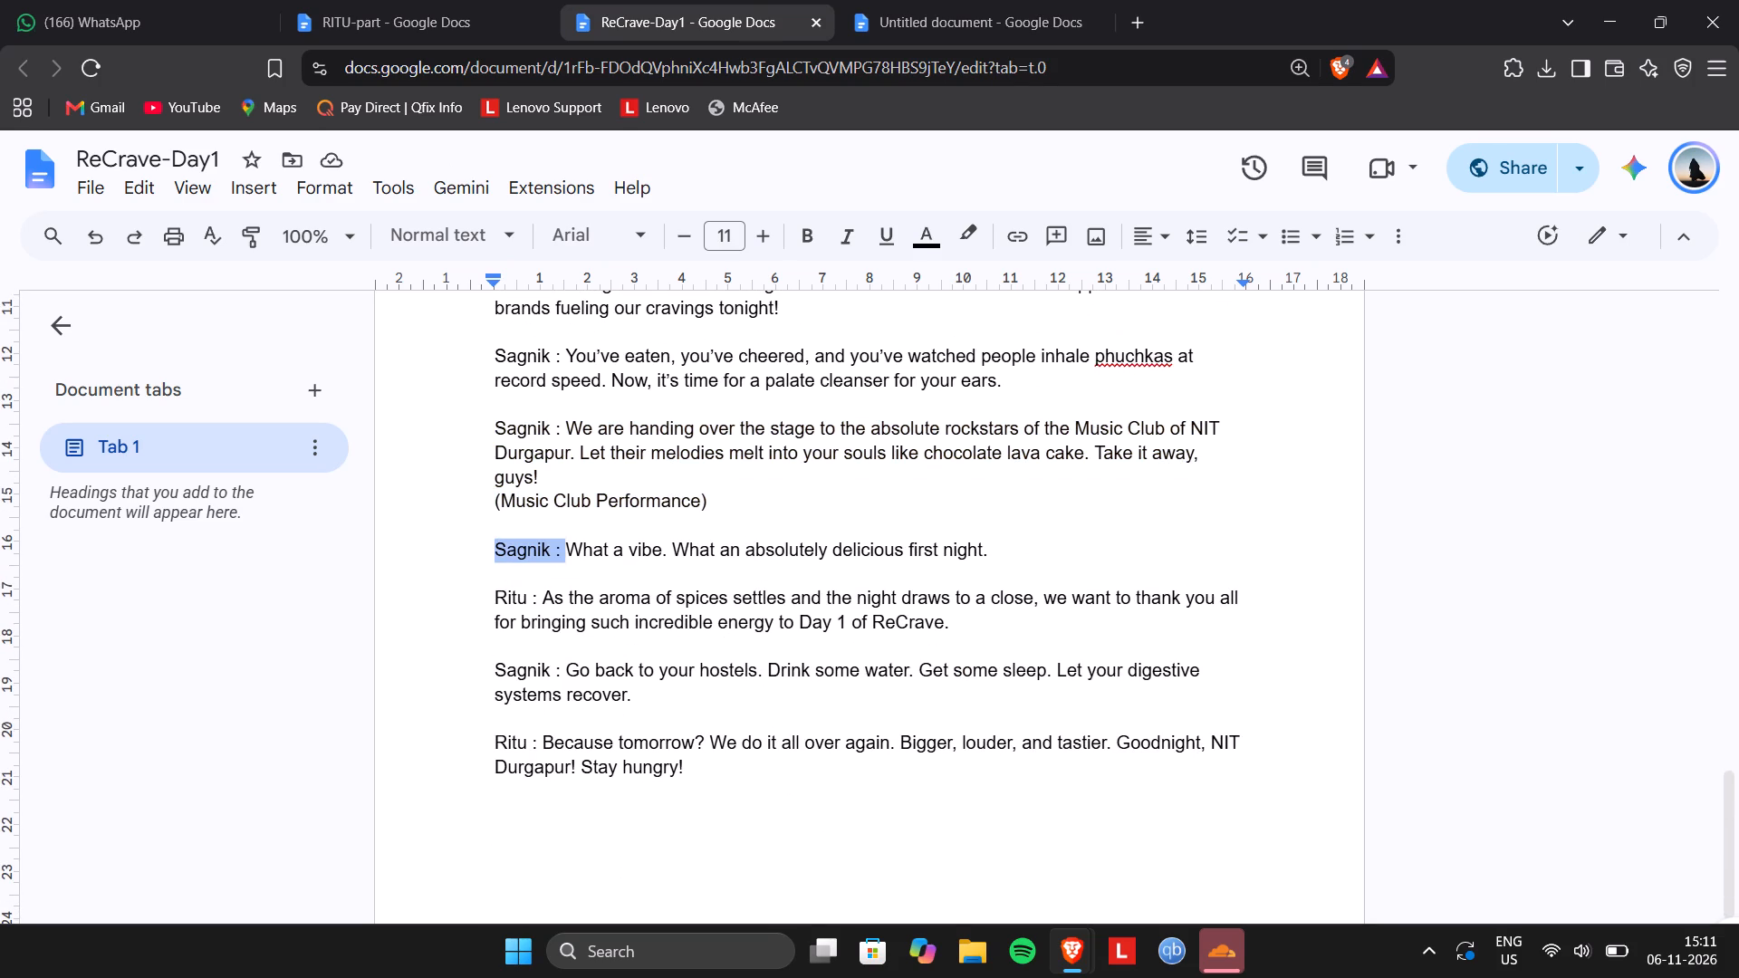
left_click_drag(592, 547, 1039, 548)
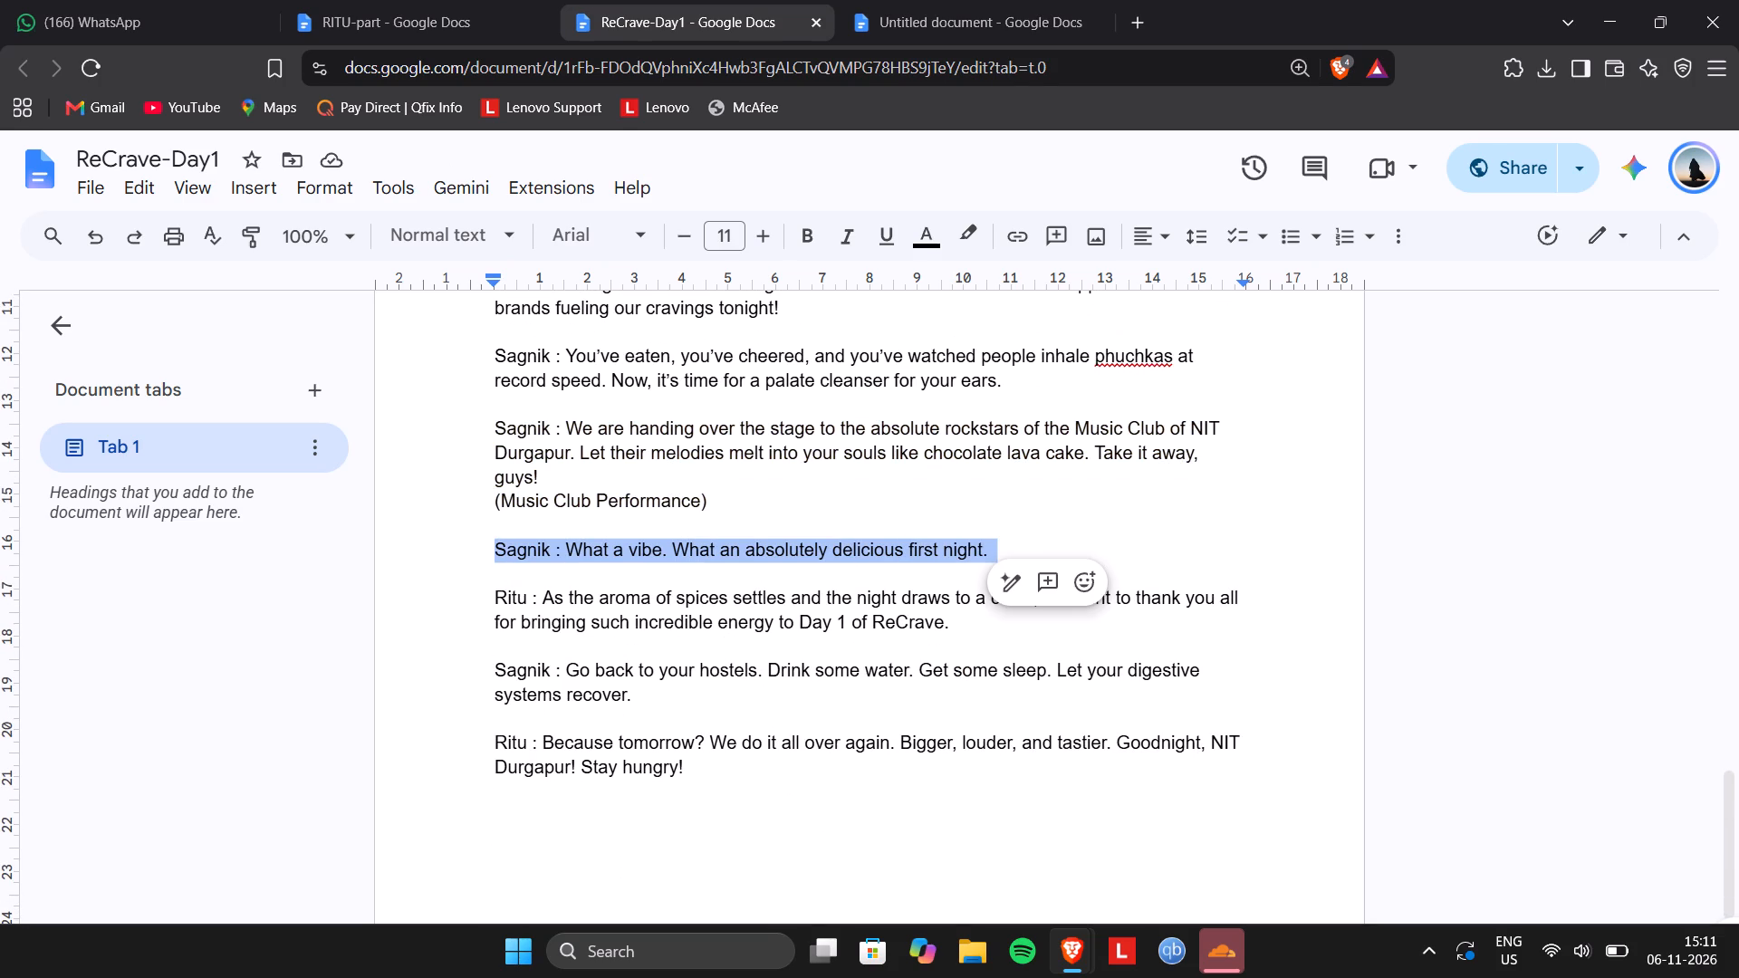
key("ctrl+c")
left_click(987, 0)
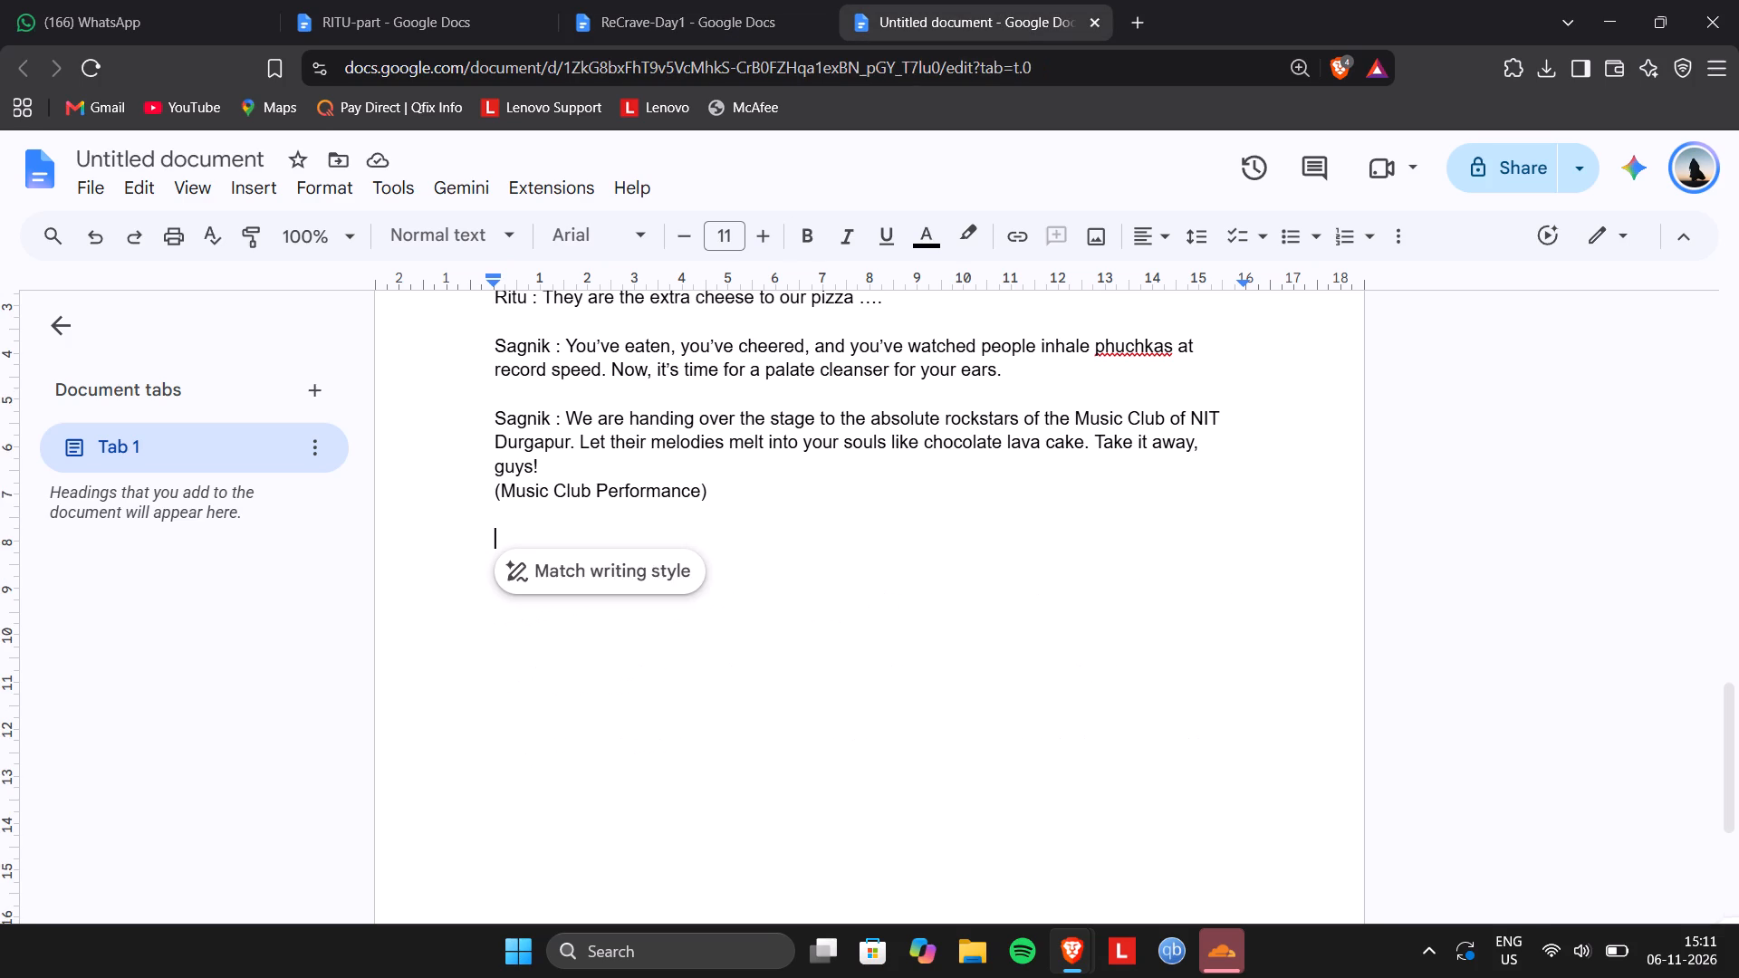
key("Return")
key("ctrl+v")
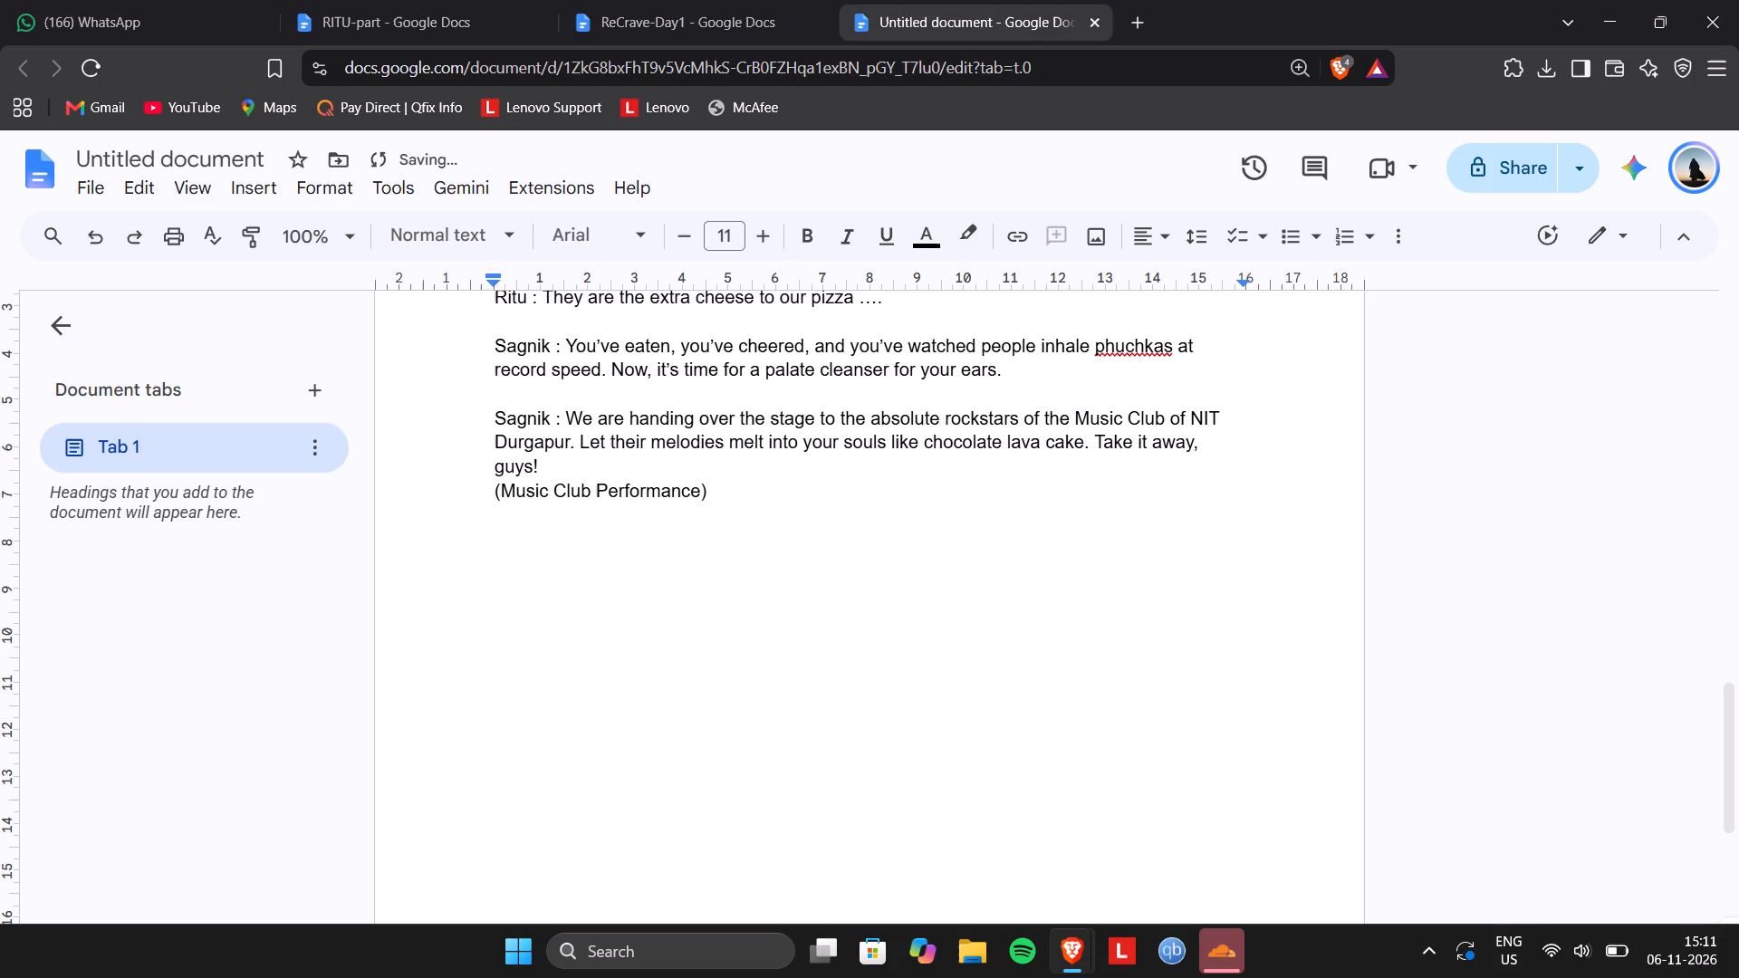
Copy Ritu's line "As the aroma of spices settles" through "Day 1 of ReCrave." from ReCrave-Day1 to the untitled document's end, after a blank line.
left_click(756, 0)
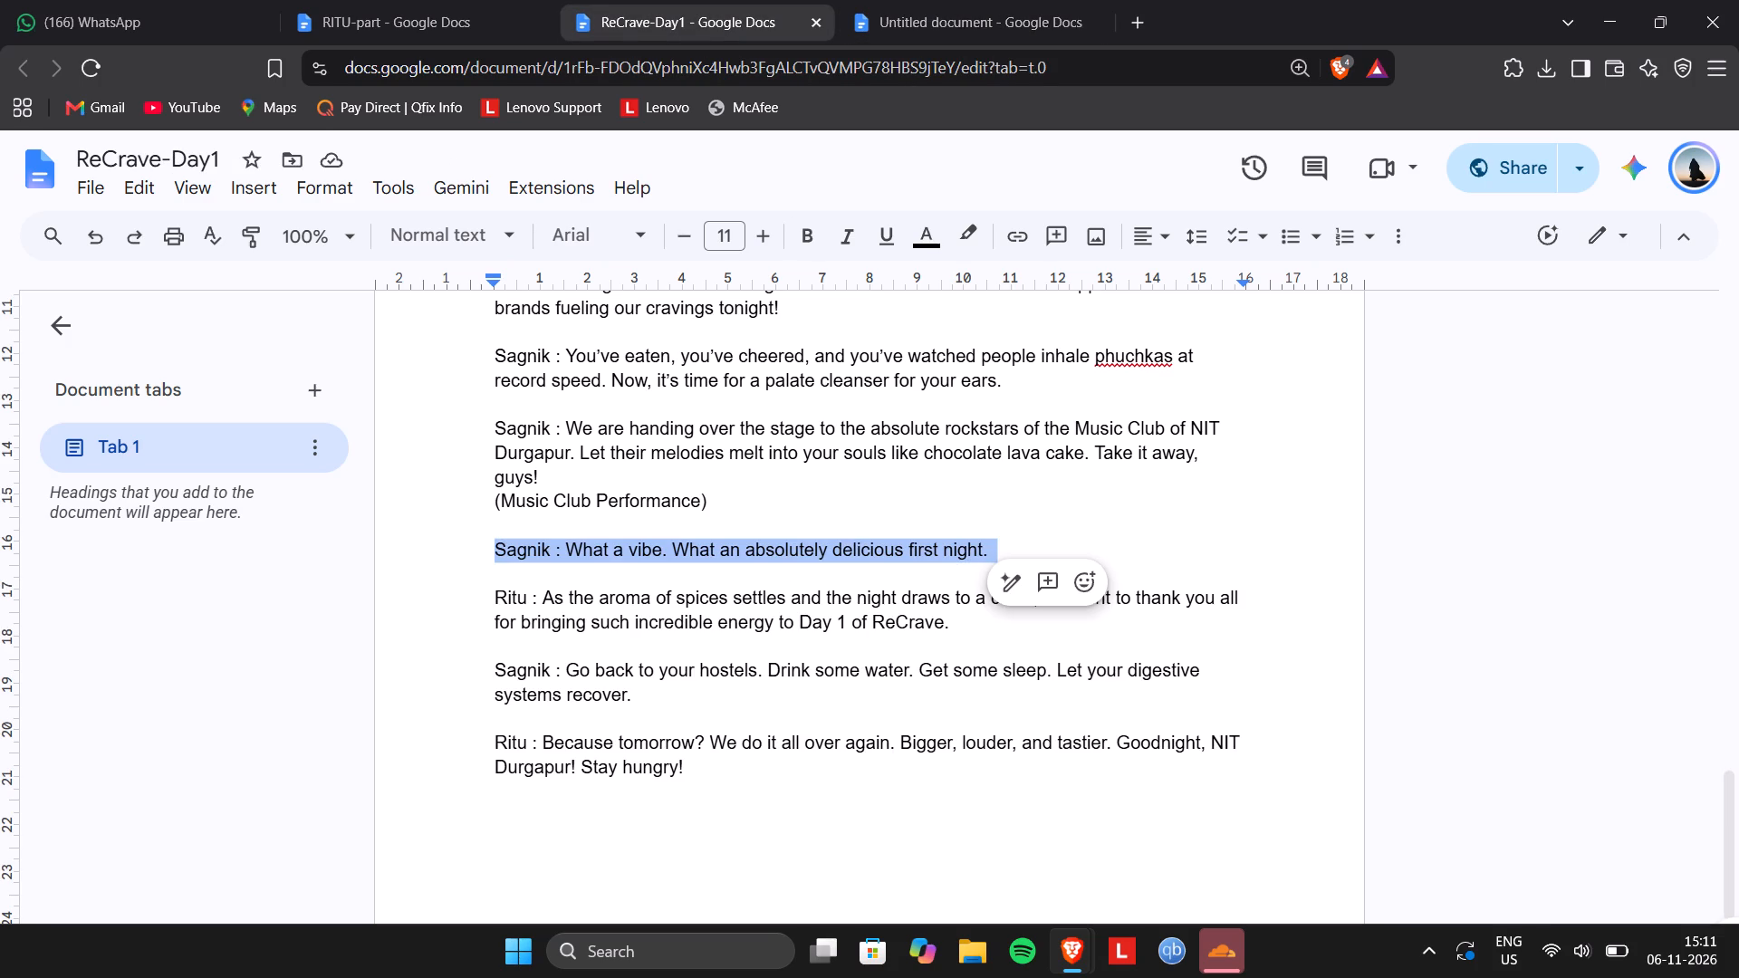
left_click_drag(501, 588, 976, 625)
key("ctrl+c")
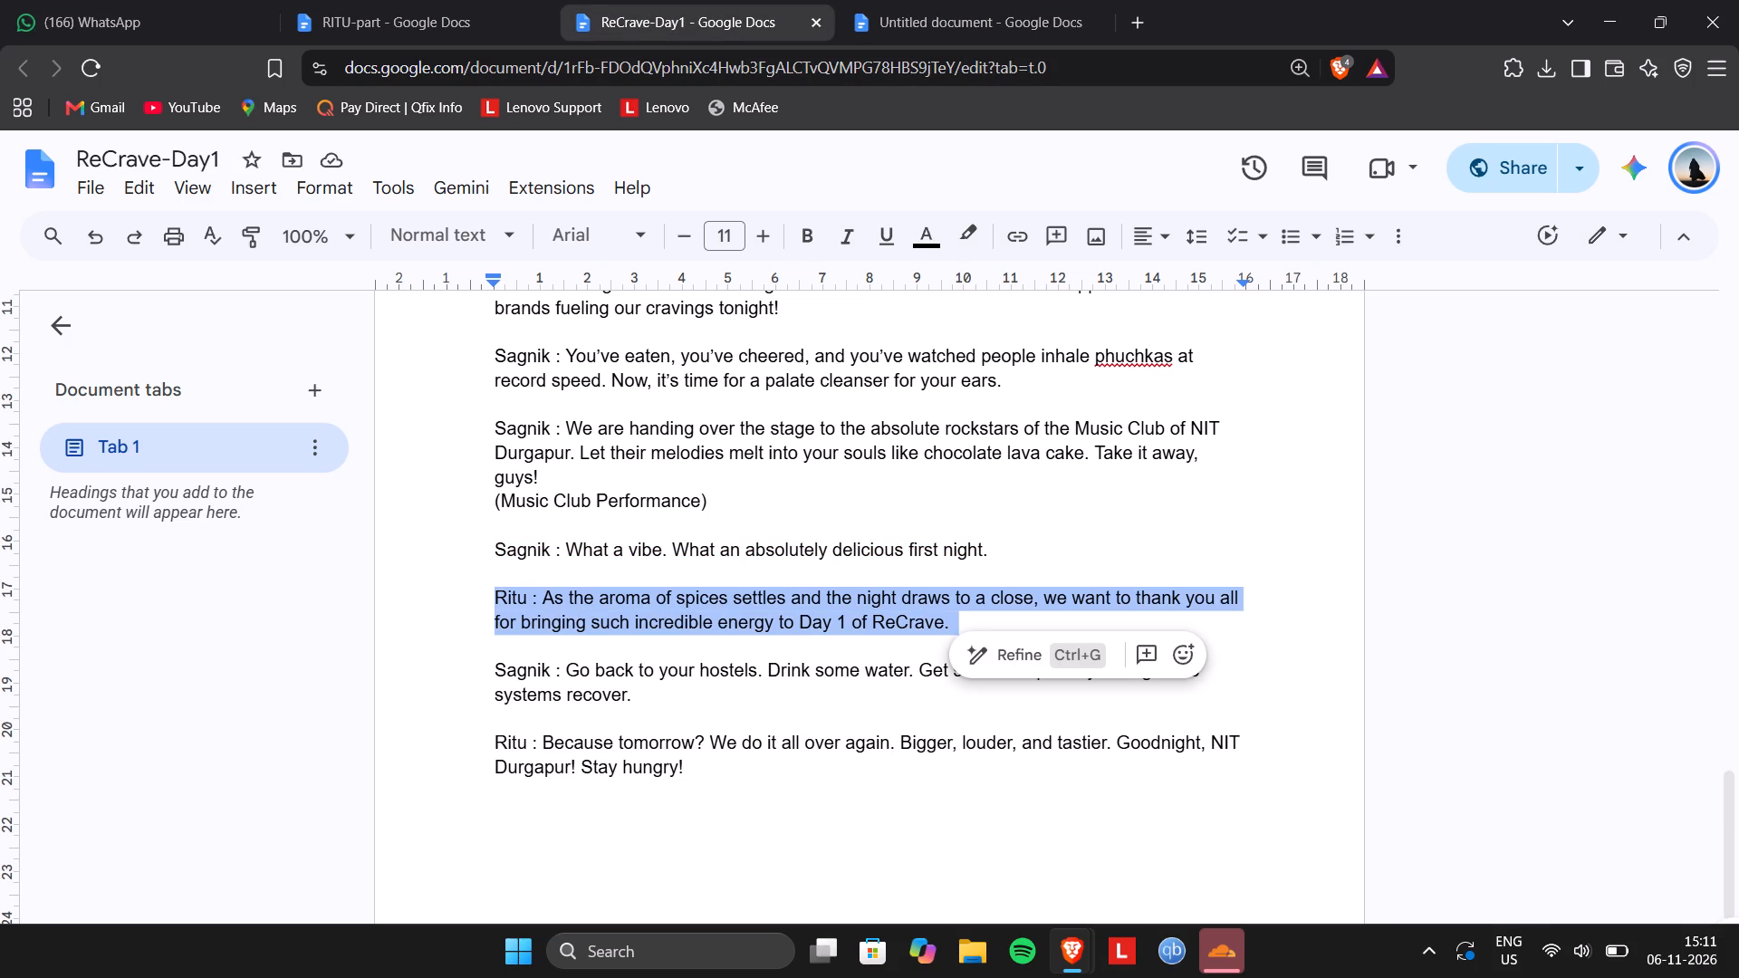
left_click(1025, 0)
key("Return")
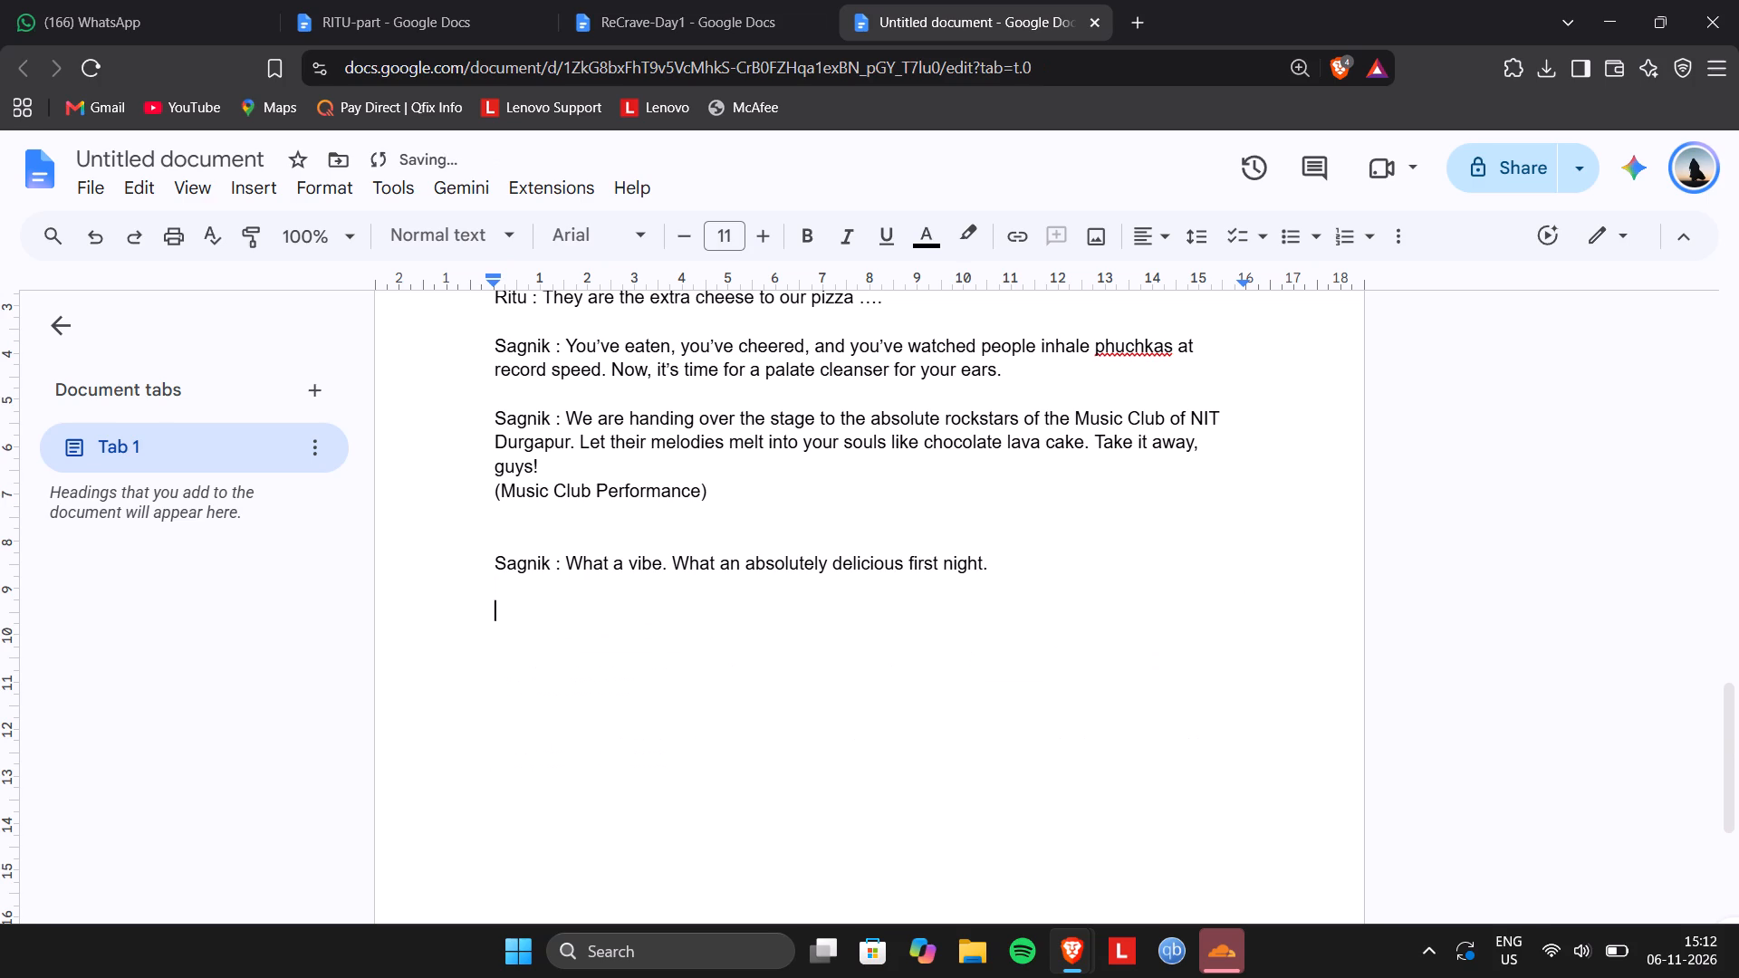
key("ctrl+v")
Condense Ritu's last line in the untitled document to "As the aroma of spices .....", followed by a blank line.
key("BackSpace")
key("BackSpace")
key("BackSpace")
key("BackSpace")
key("BackSpace")
key("BackSpace")
key("BackSpace")
key("BackSpace")
key("BackSpace")
key("BackSpace")
key("BackSpace")
key("BackSpace")
key("BackSpace")
key("BackSpace")
key("BackSpace")
key("BackSpace")
key("BackSpace")
key("BackSpace")
key("BackSpace")
key("BackSpace")
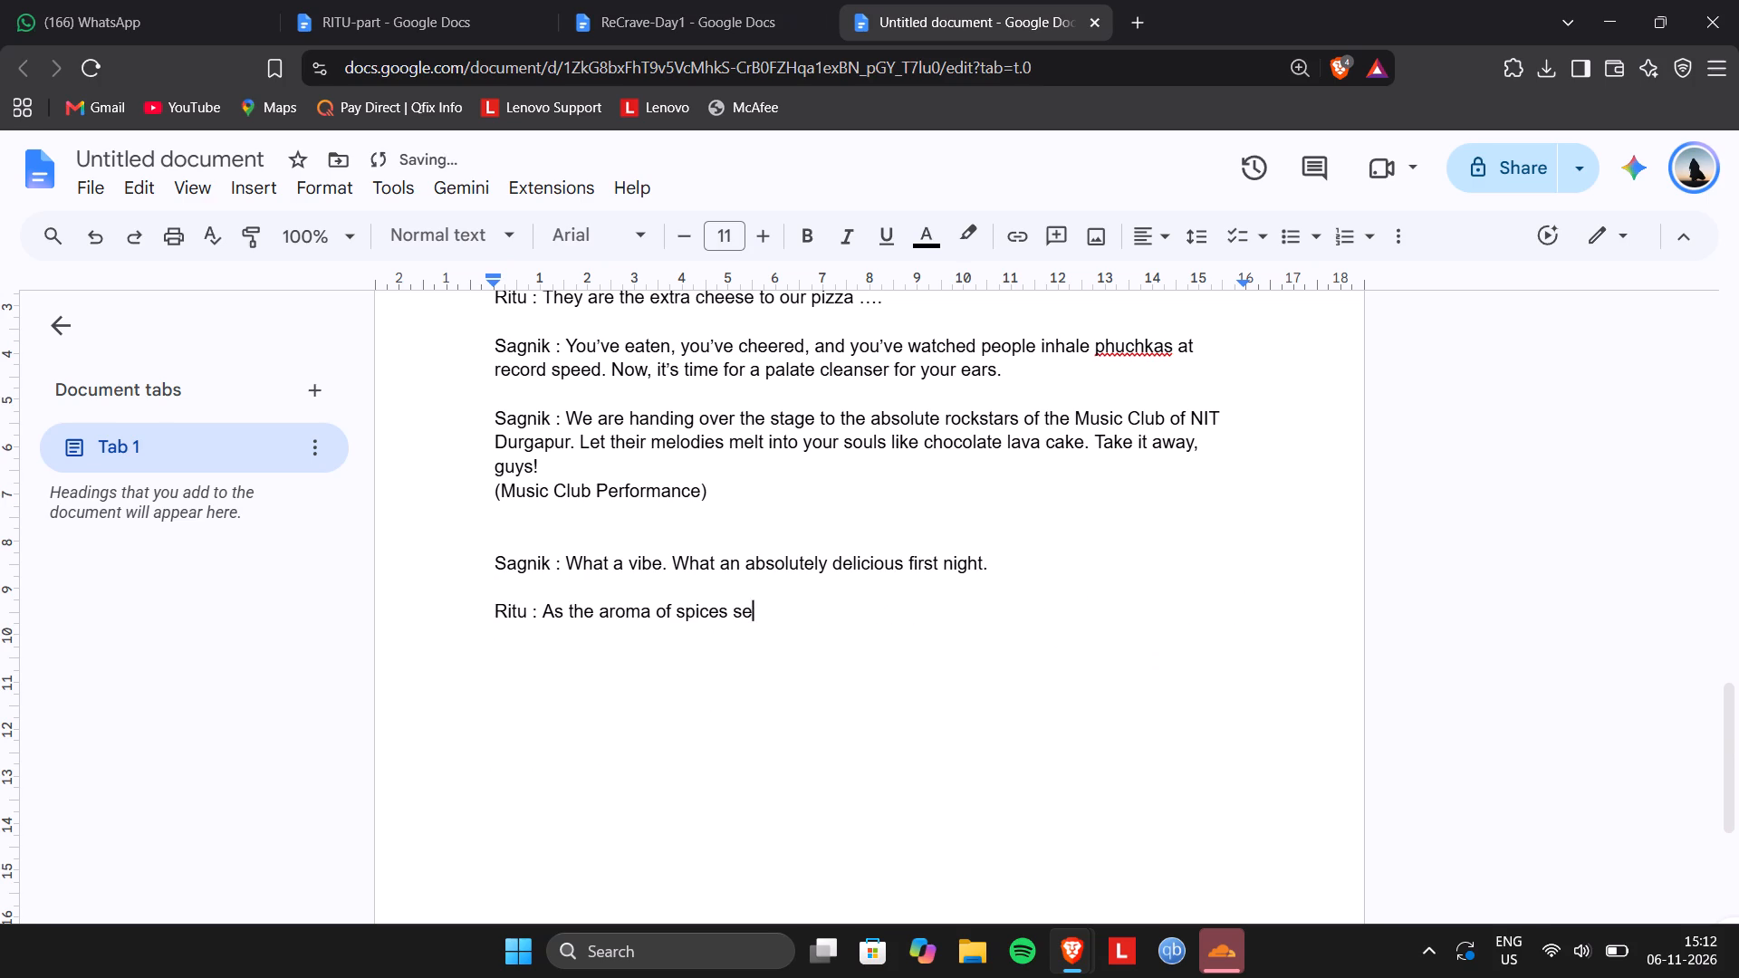
key("BackSpace")
key("BackSpace")
type(".....")
key("Return")
key("Return")
Copy Sagnik's line "Go back to your hostels." through "Let your digestive systems recover." from ReCrave-Day1 to the end of the untitled document.
left_click(716, 0)
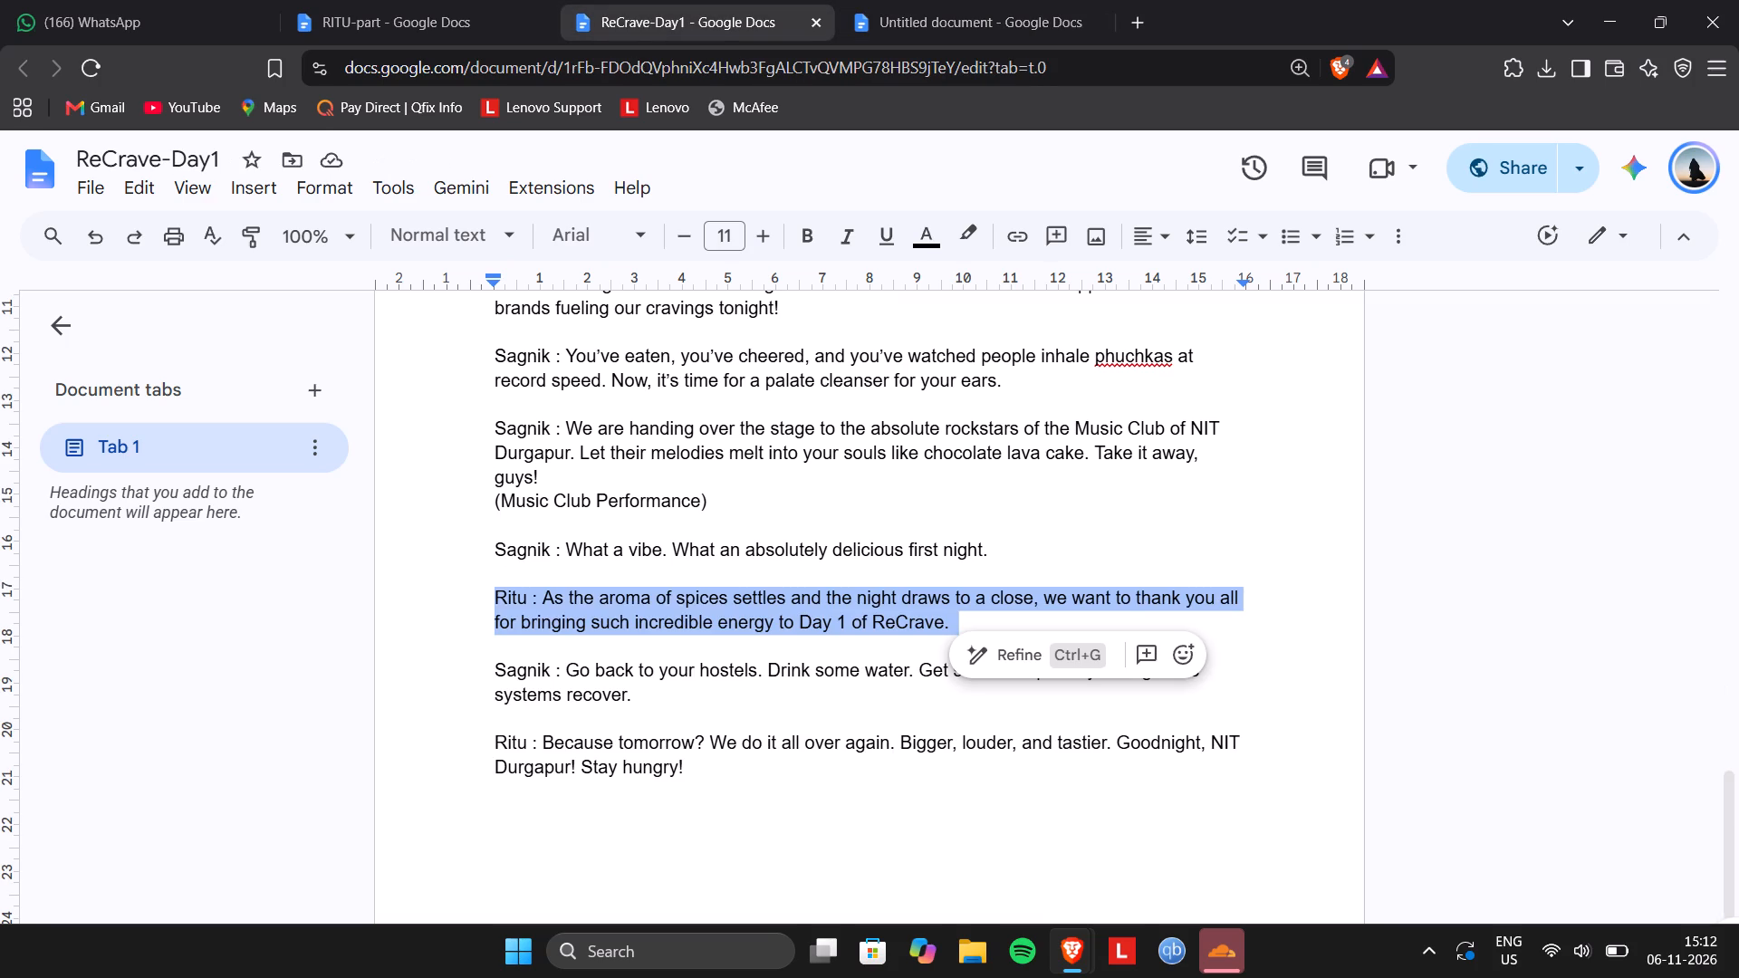
left_click(595, 676)
left_click_drag(495, 671, 577, 686)
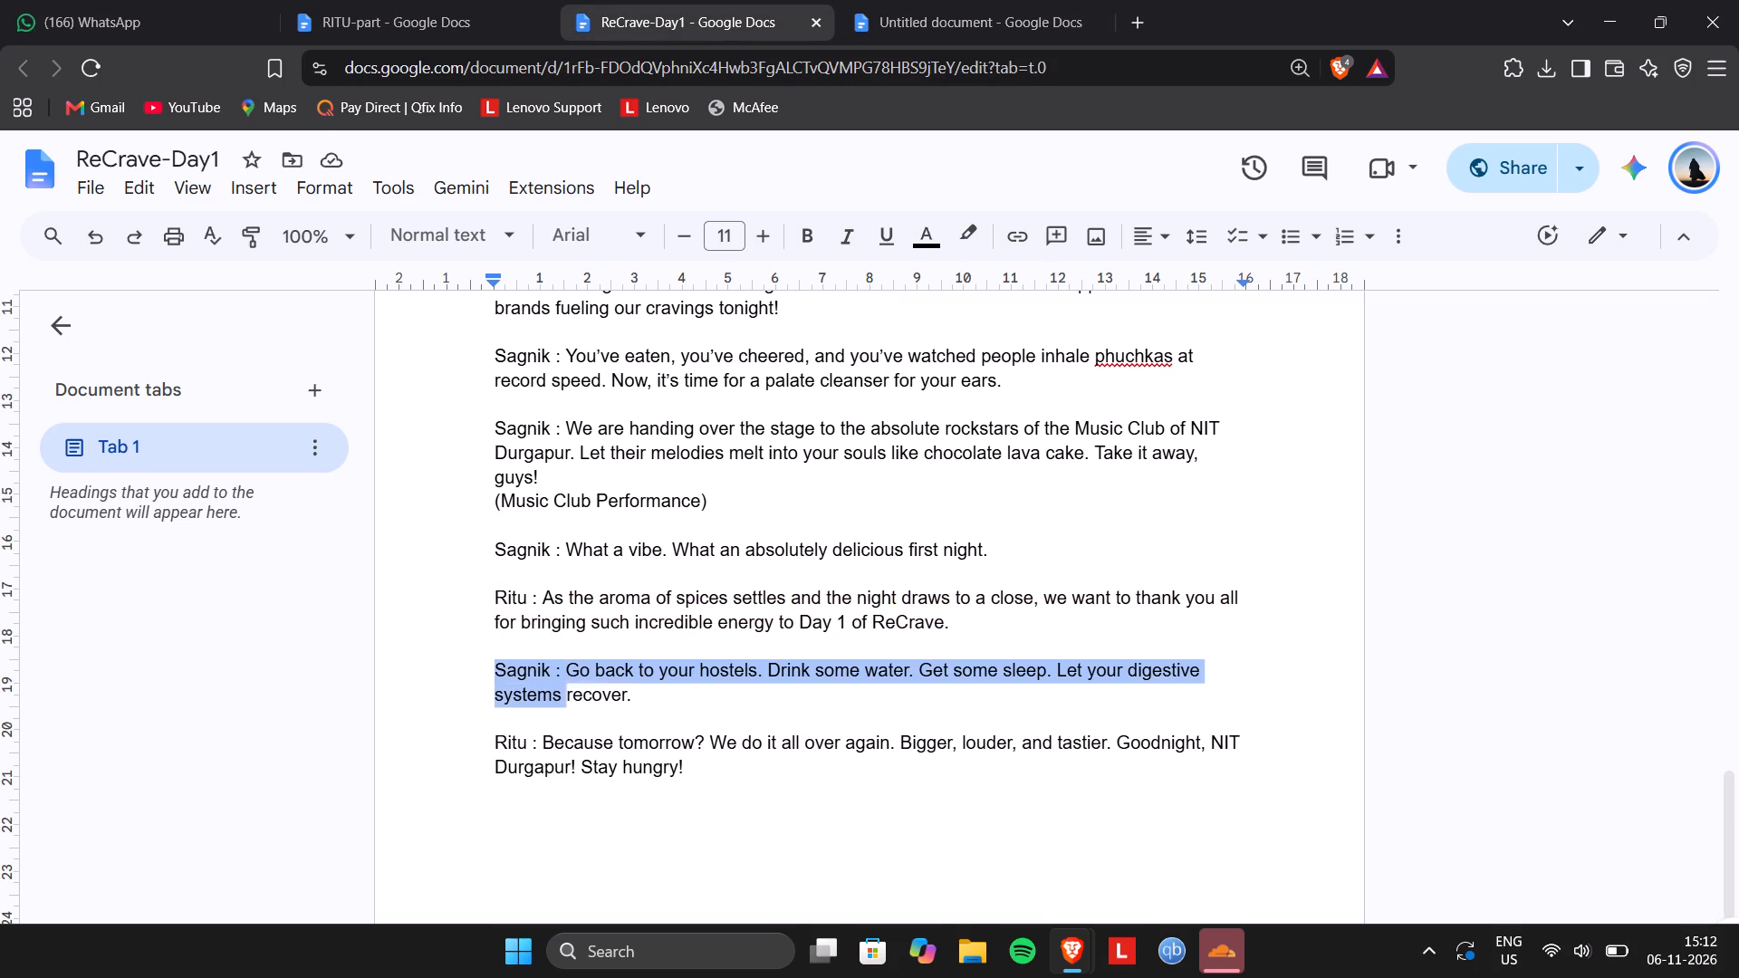
left_click_drag(577, 686, 649, 701)
key("ctrl+c")
left_click(873, 0)
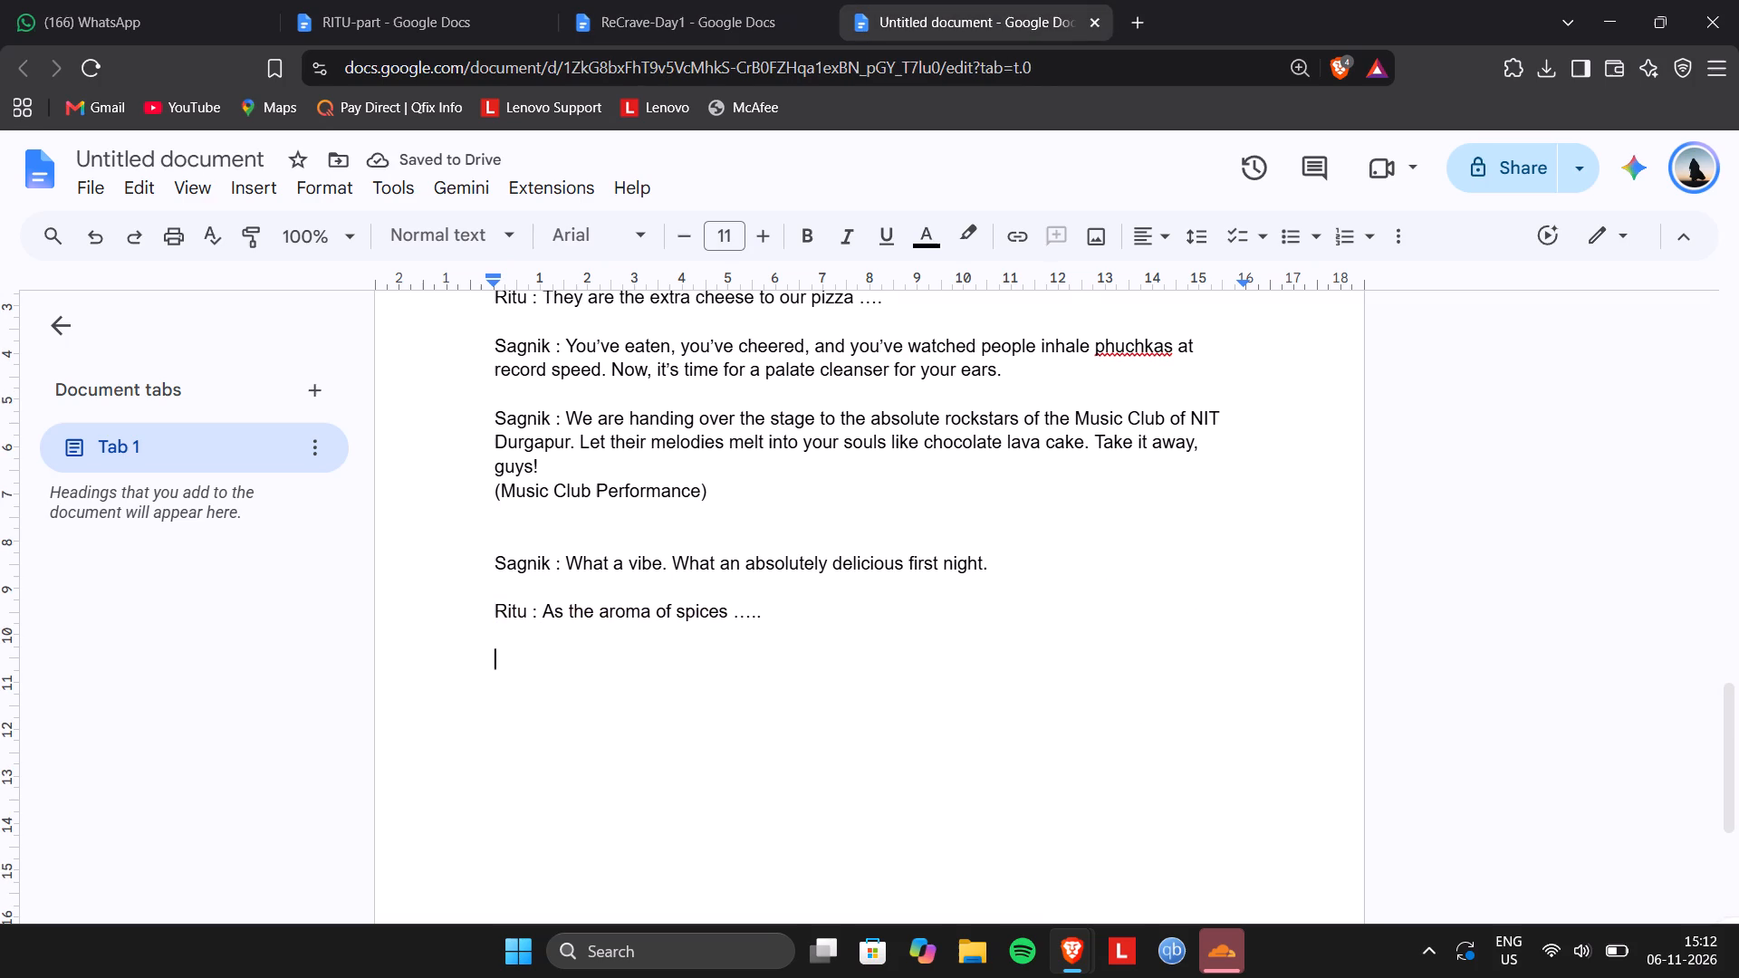
key("ctrl+v")
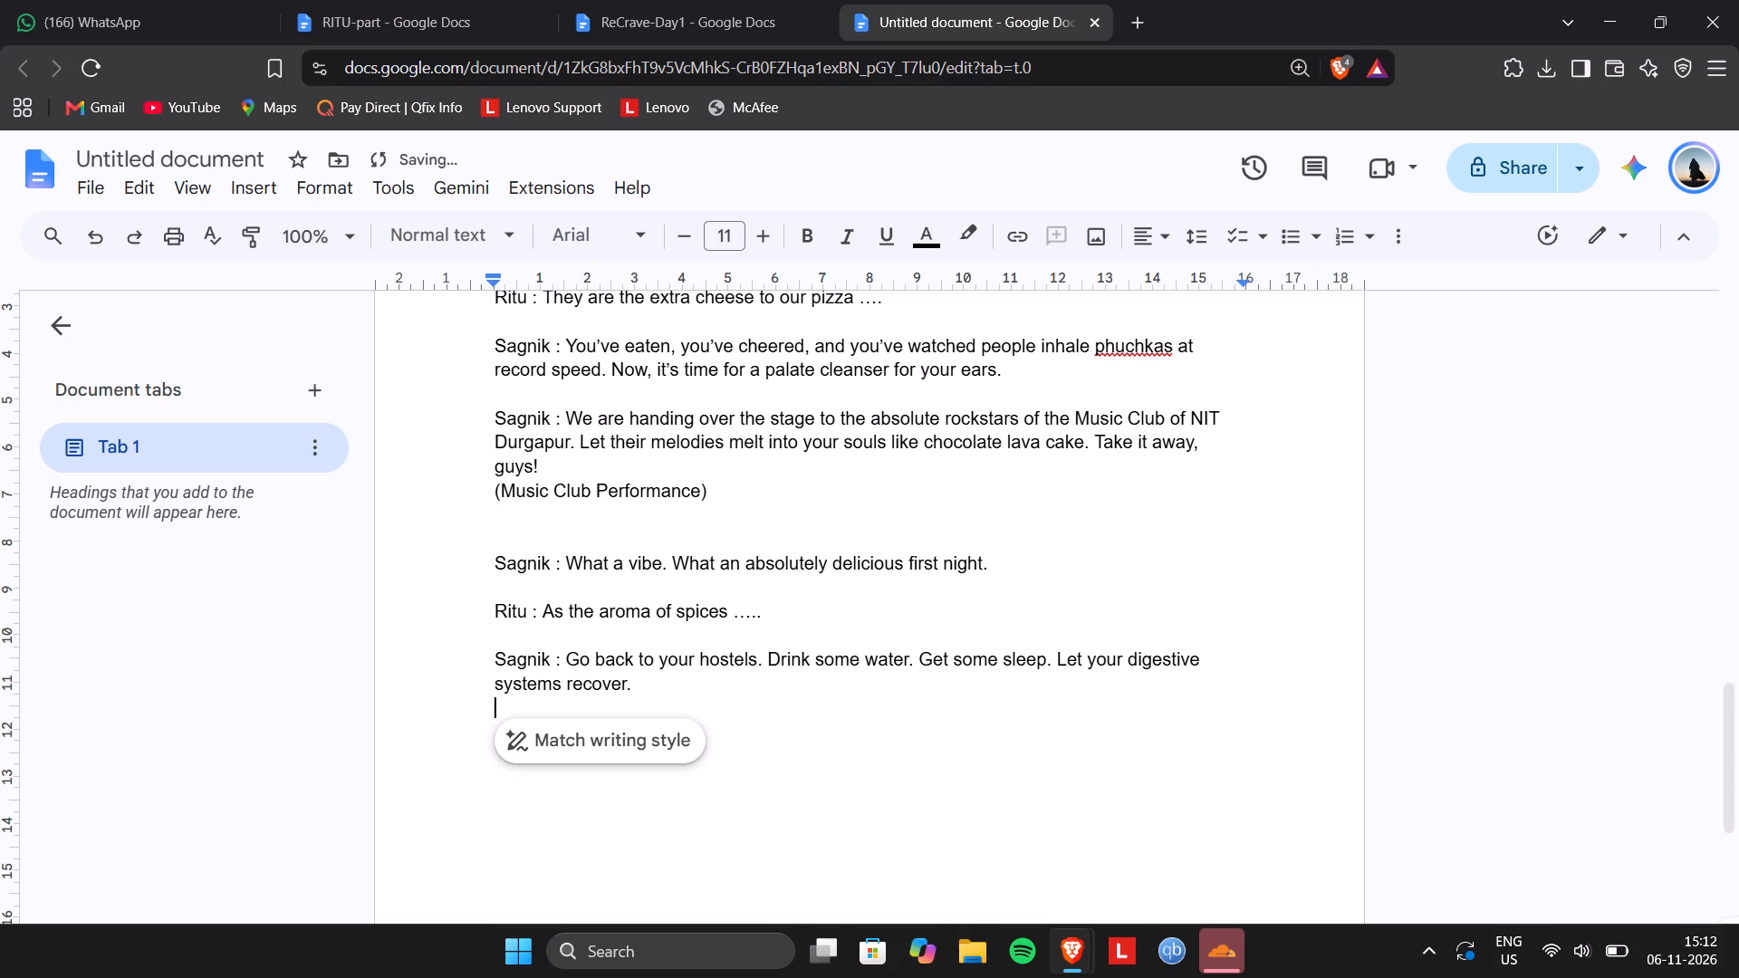
left_click(644, 686)
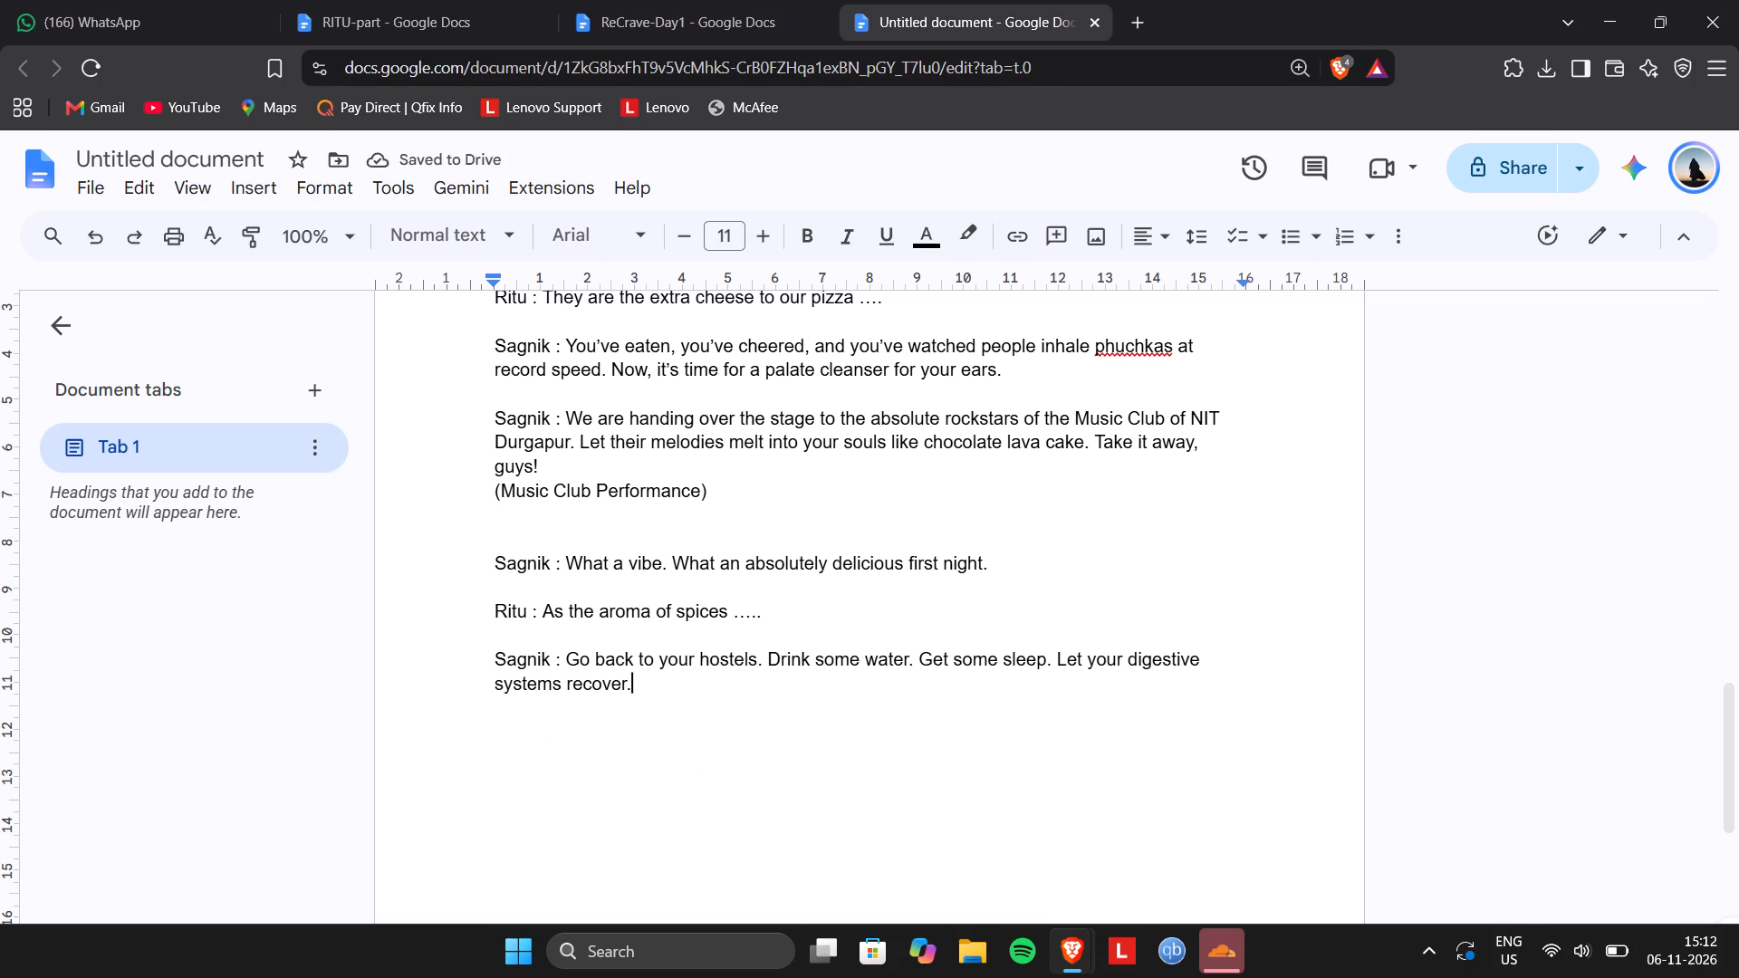
Condense Sagnik's last line in the untitled document to "Go back to your hostels....", followed by a blank line.
key("BackSpace")
key("BackSpace")
key("BackSpace")
key("BackSpace")
key("BackSpace")
key("BackSpace")
key("BackSpace")
key("BackSpace")
key("BackSpace")
key("BackSpace")
key("BackSpace")
key("BackSpace")
key("BackSpace")
key("BackSpace")
key("BackSpace")
key("BackSpace")
key("BackSpace")
key("BackSpace")
key("BackSpace")
key("BackSpace")
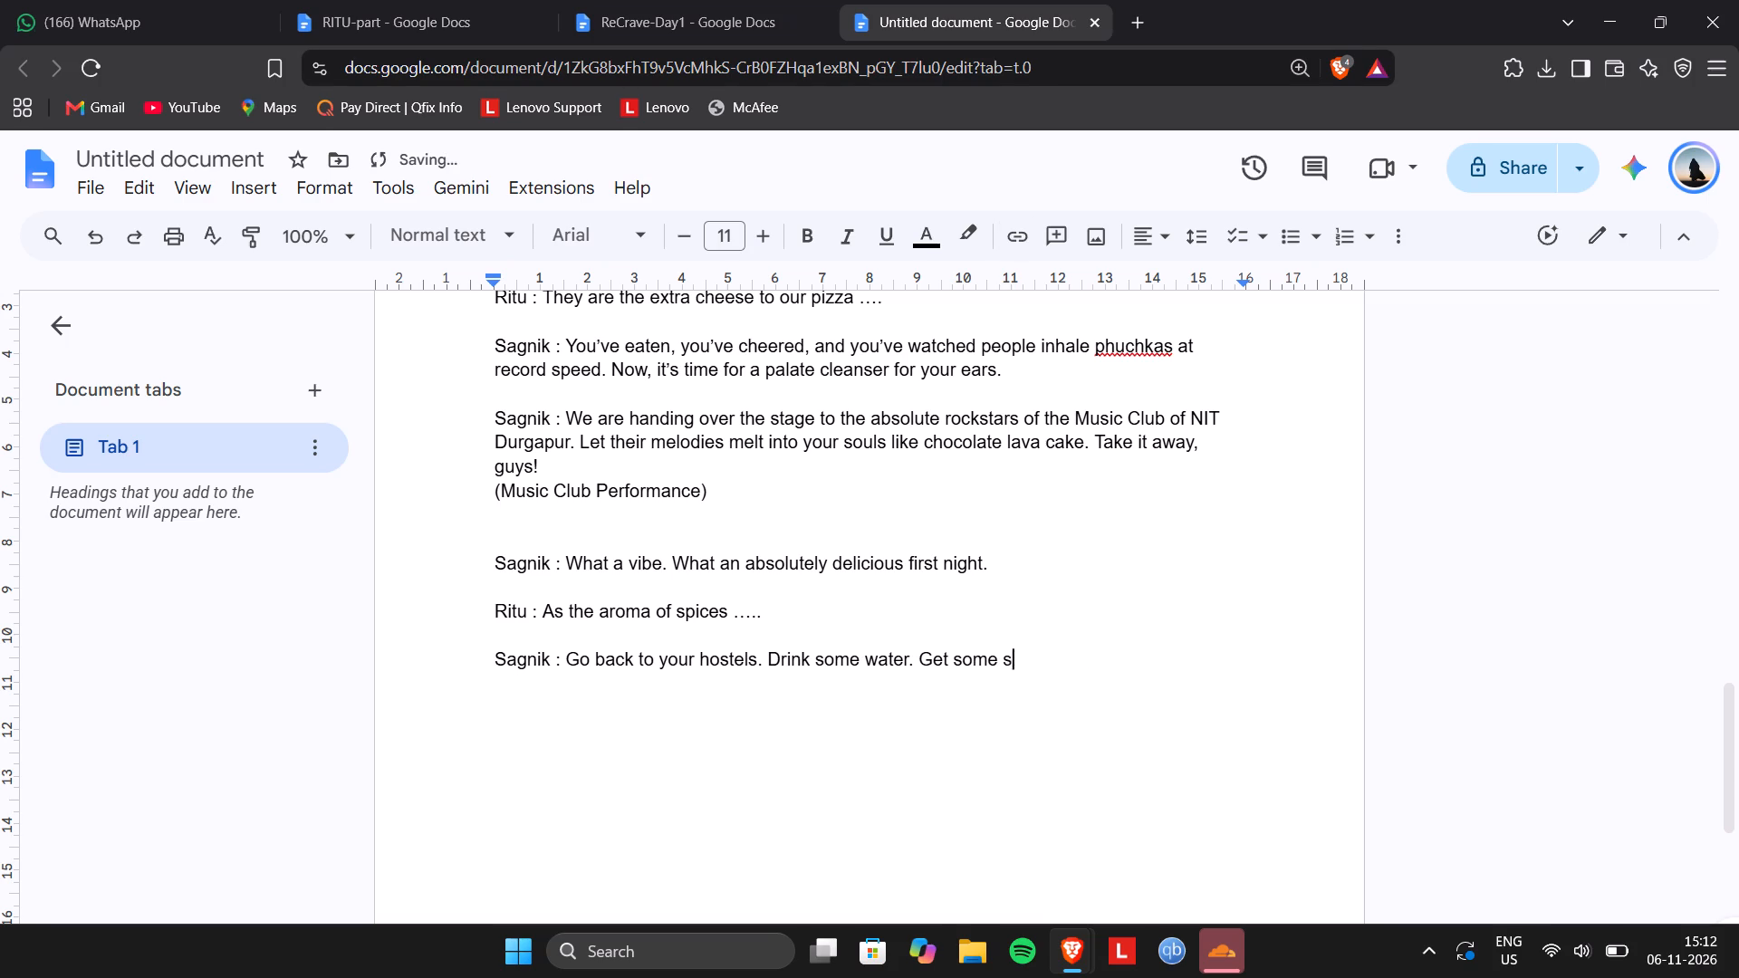
key("BackSpace")
type("...")
key("Return")
key("Return")
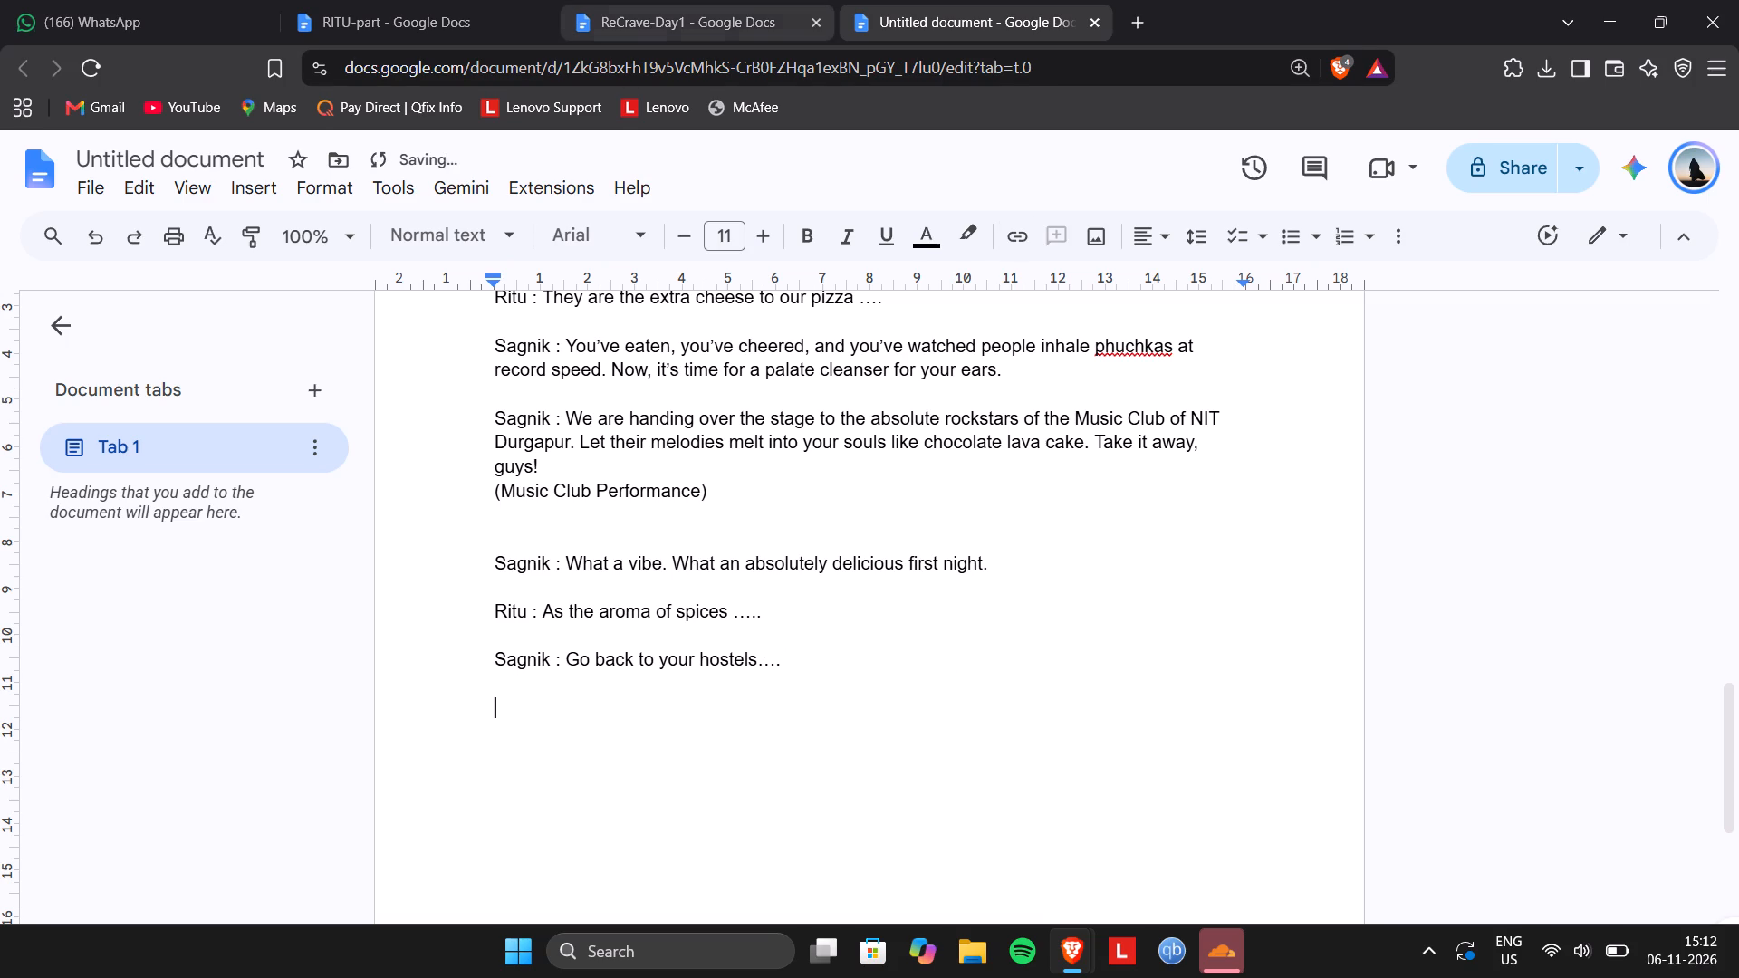
Copy Ritu's closing line "Because tomorrow?" through "Stay hungry!" from ReCrave-Day1 to the end of the untitled document.
left_click(717, 22)
left_click(488, 719)
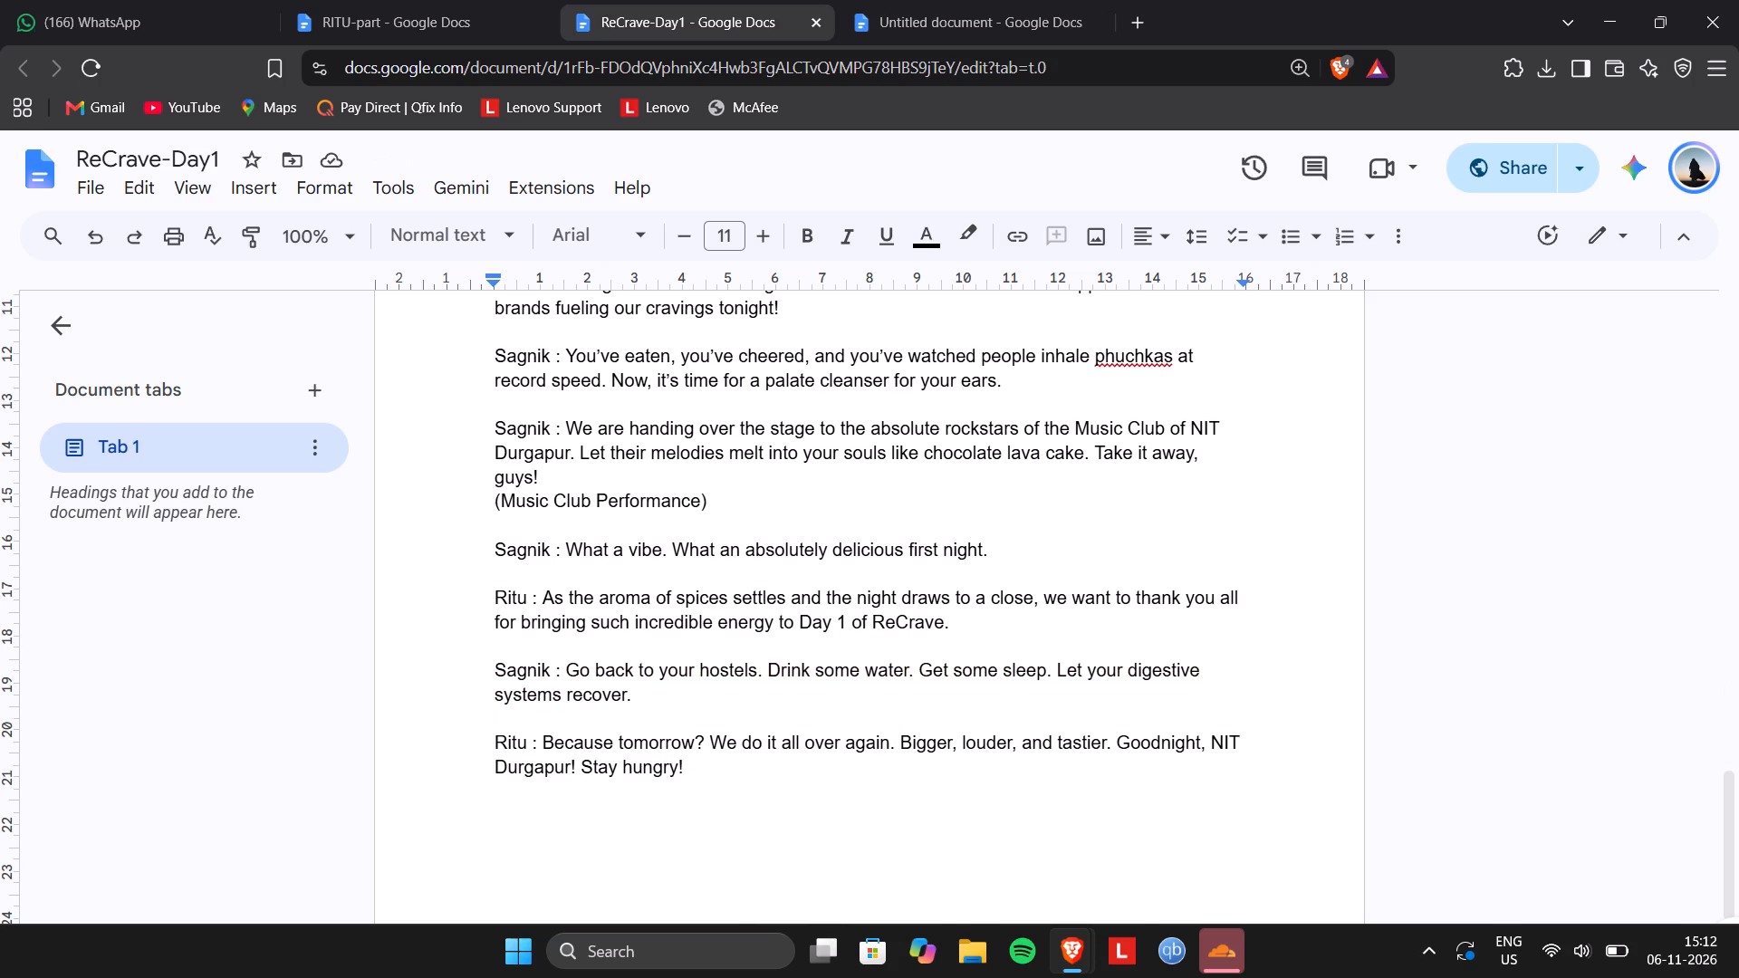
left_click_drag(489, 743, 692, 787)
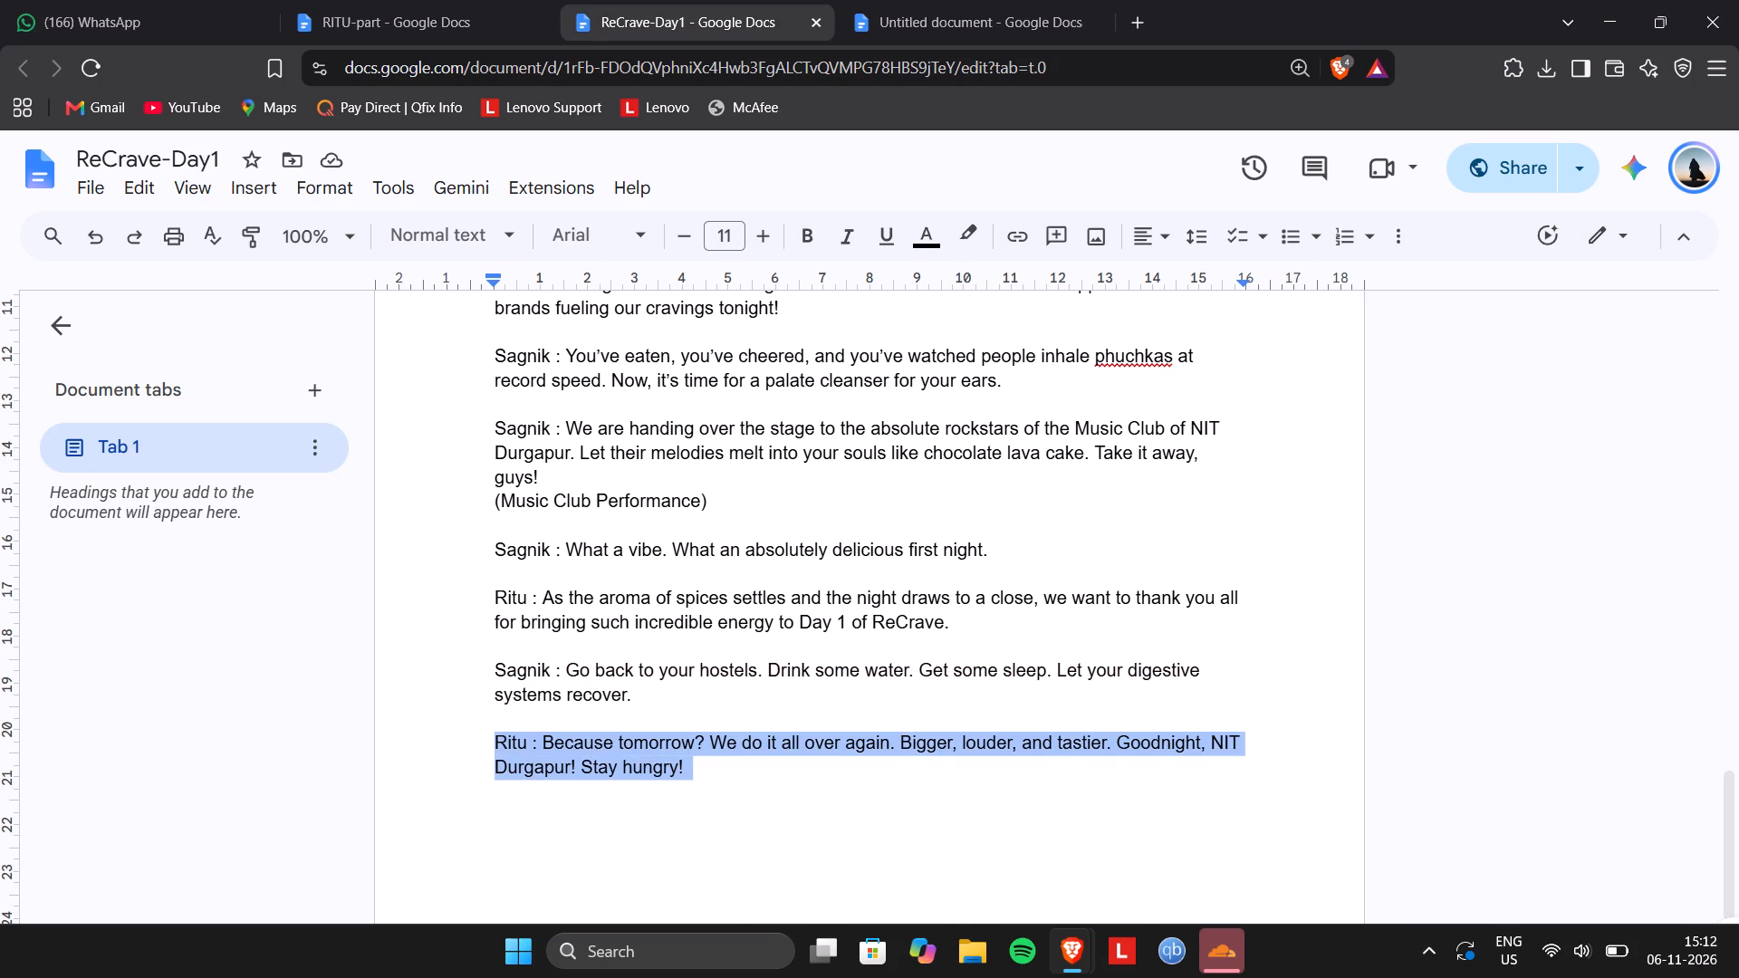
key("ctrl+v")
key("ctrl+z")
key("ctrl+c")
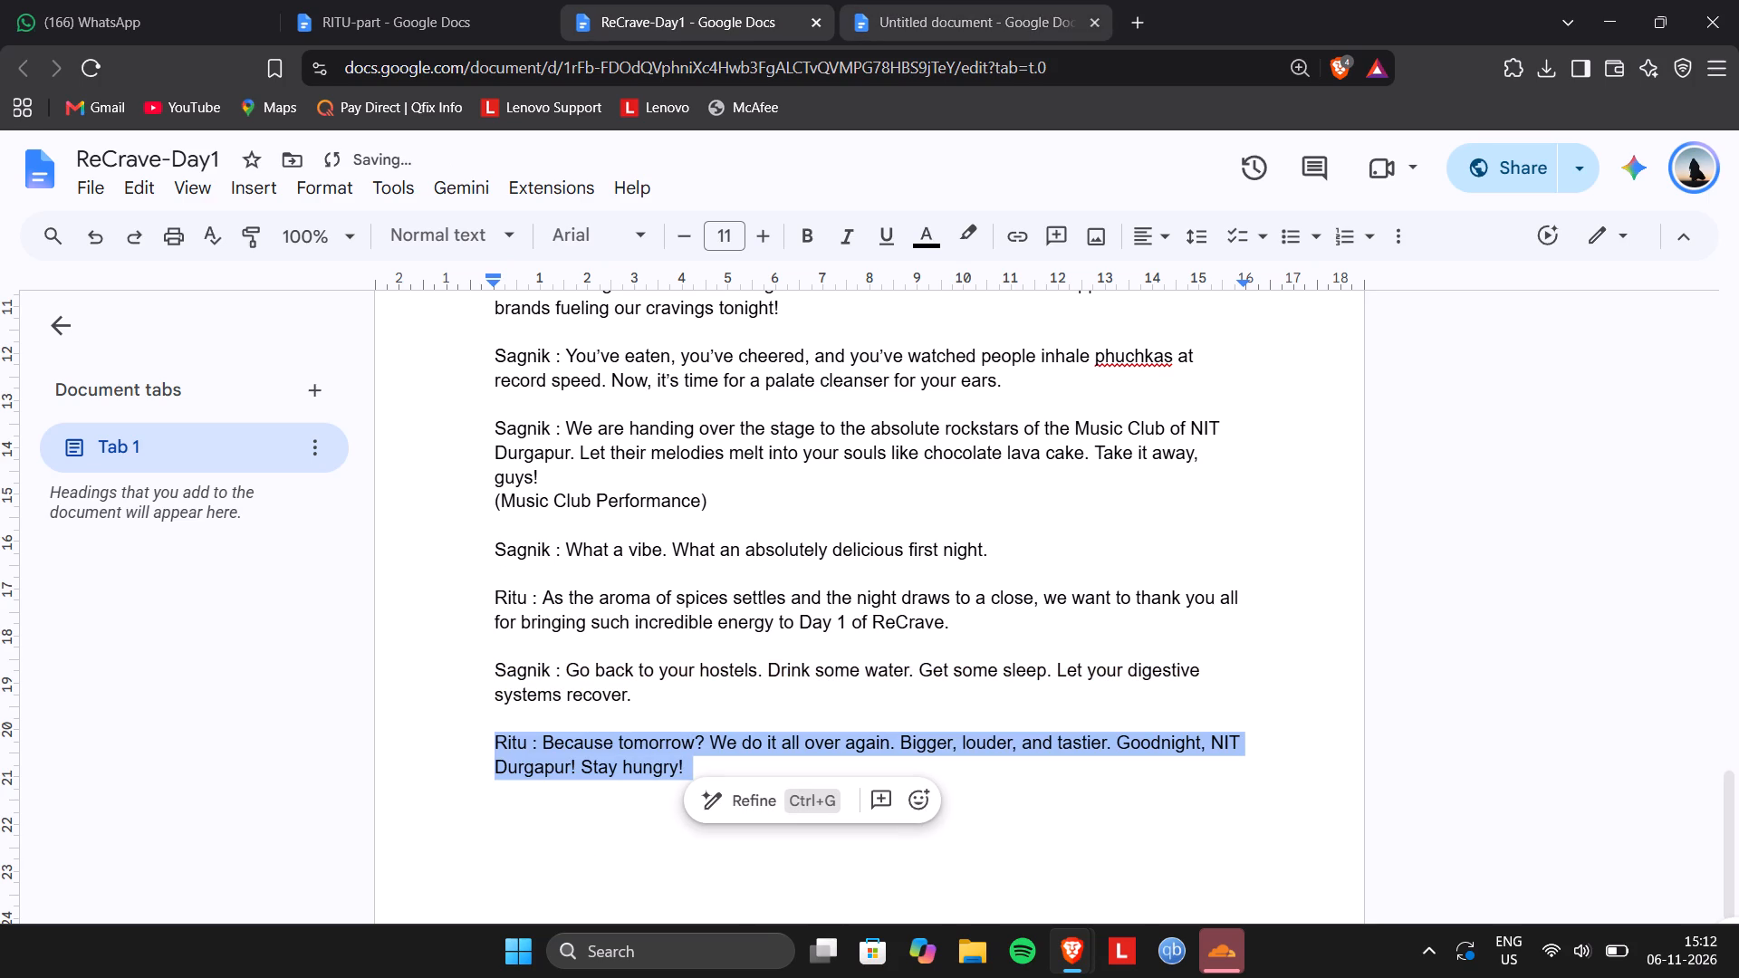
left_click(896, 1)
key("ctrl+v")
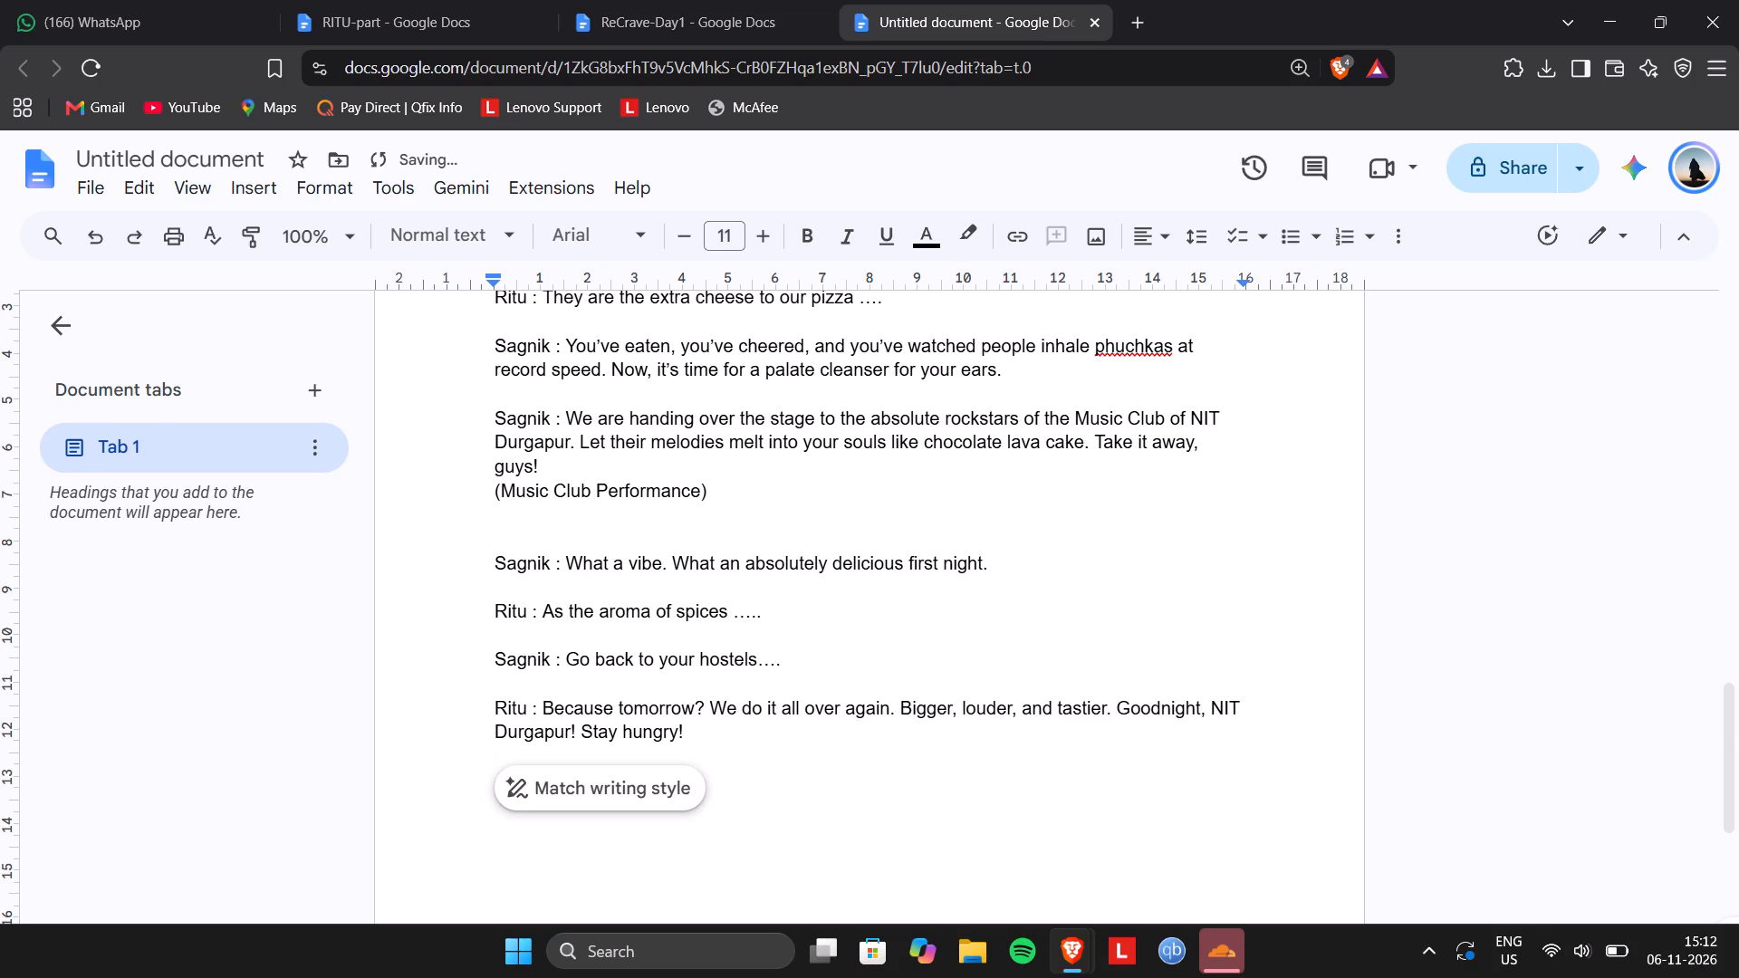
Condense Ritu's closing line in the untitled document to "Because tomorr.......".
key("BackSpace")
key("BackSpace")
key("BackSpace")
key("BackSpace")
key("BackSpace")
key("BackSpace")
key("BackSpace")
key("BackSpace")
key("BackSpace")
key("BackSpace")
key("BackSpace")
key("BackSpace")
key("BackSpace")
key("BackSpace")
key("BackSpace")
key("BackSpace")
key("BackSpace")
key("BackSpace")
key("BackSpace")
key("BackSpace")
key("BackSpace")
key("BackSpace")
key("BackSpace")
key("BackSpace")
key("BackSpace")
key("BackSpace")
key("BackSpace")
key("BackSpace")
key("BackSpace")
key("BackSpace")
key("BackSpace")
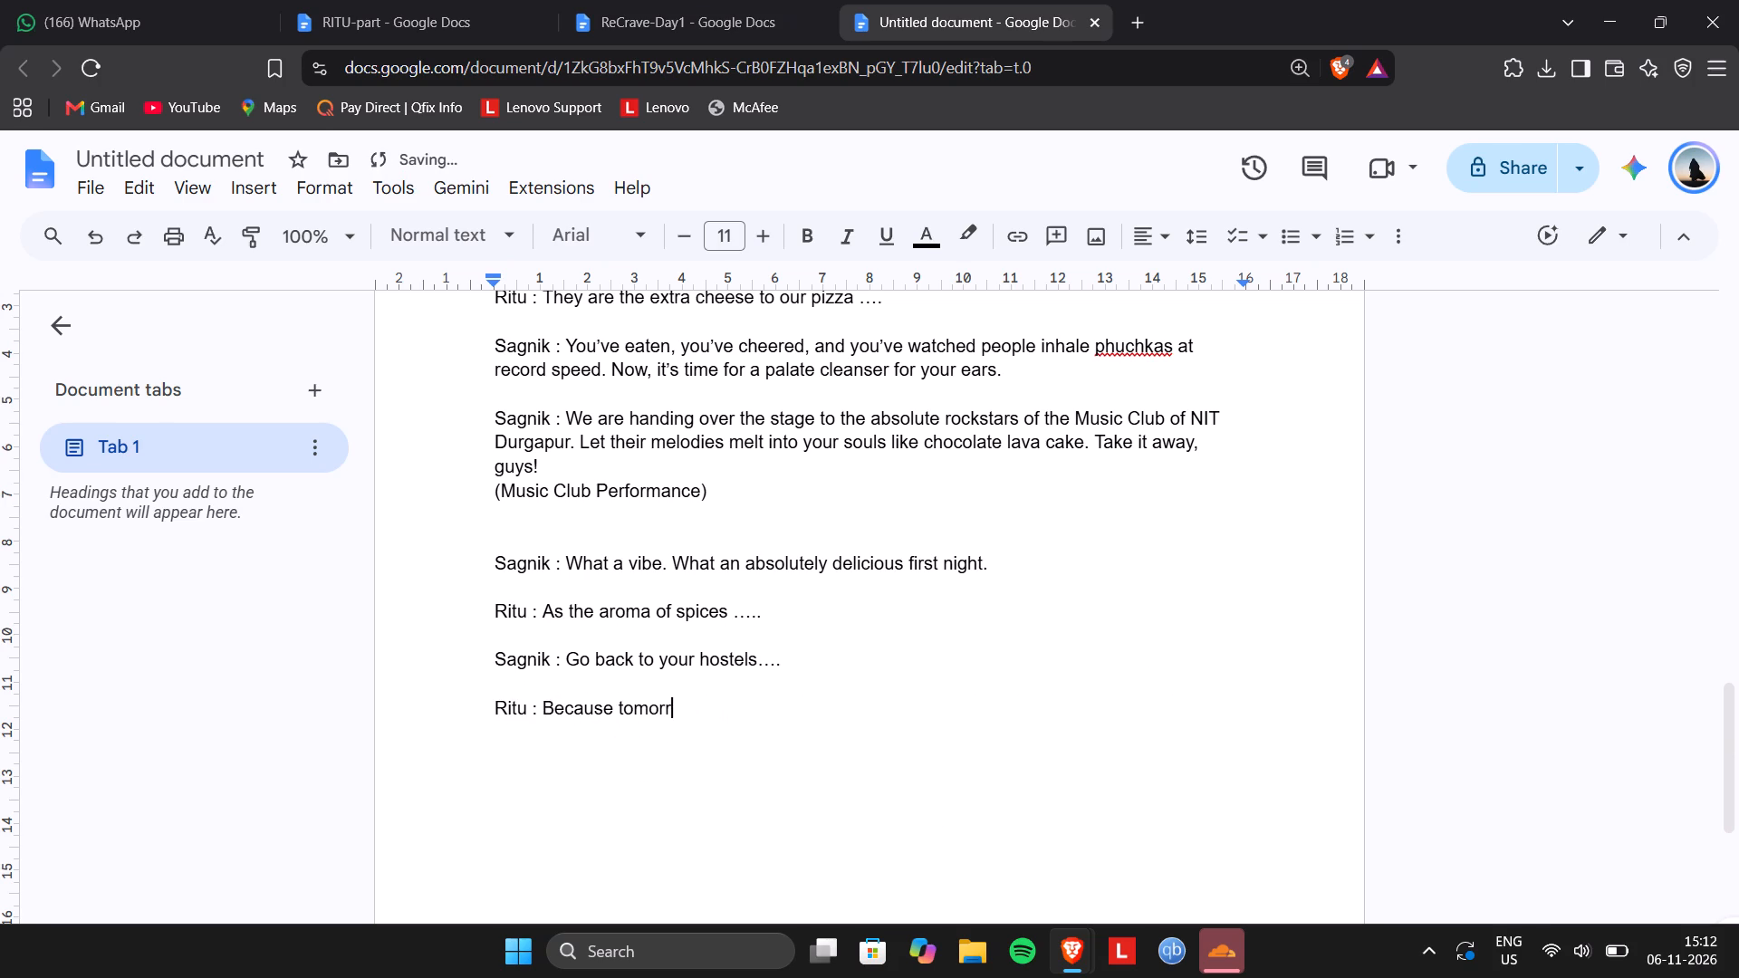
type(".......")
In RITU-part, change the speaker of the "We are handing over the stage" line from Ritu to Sagnik.
left_click(482, 0)
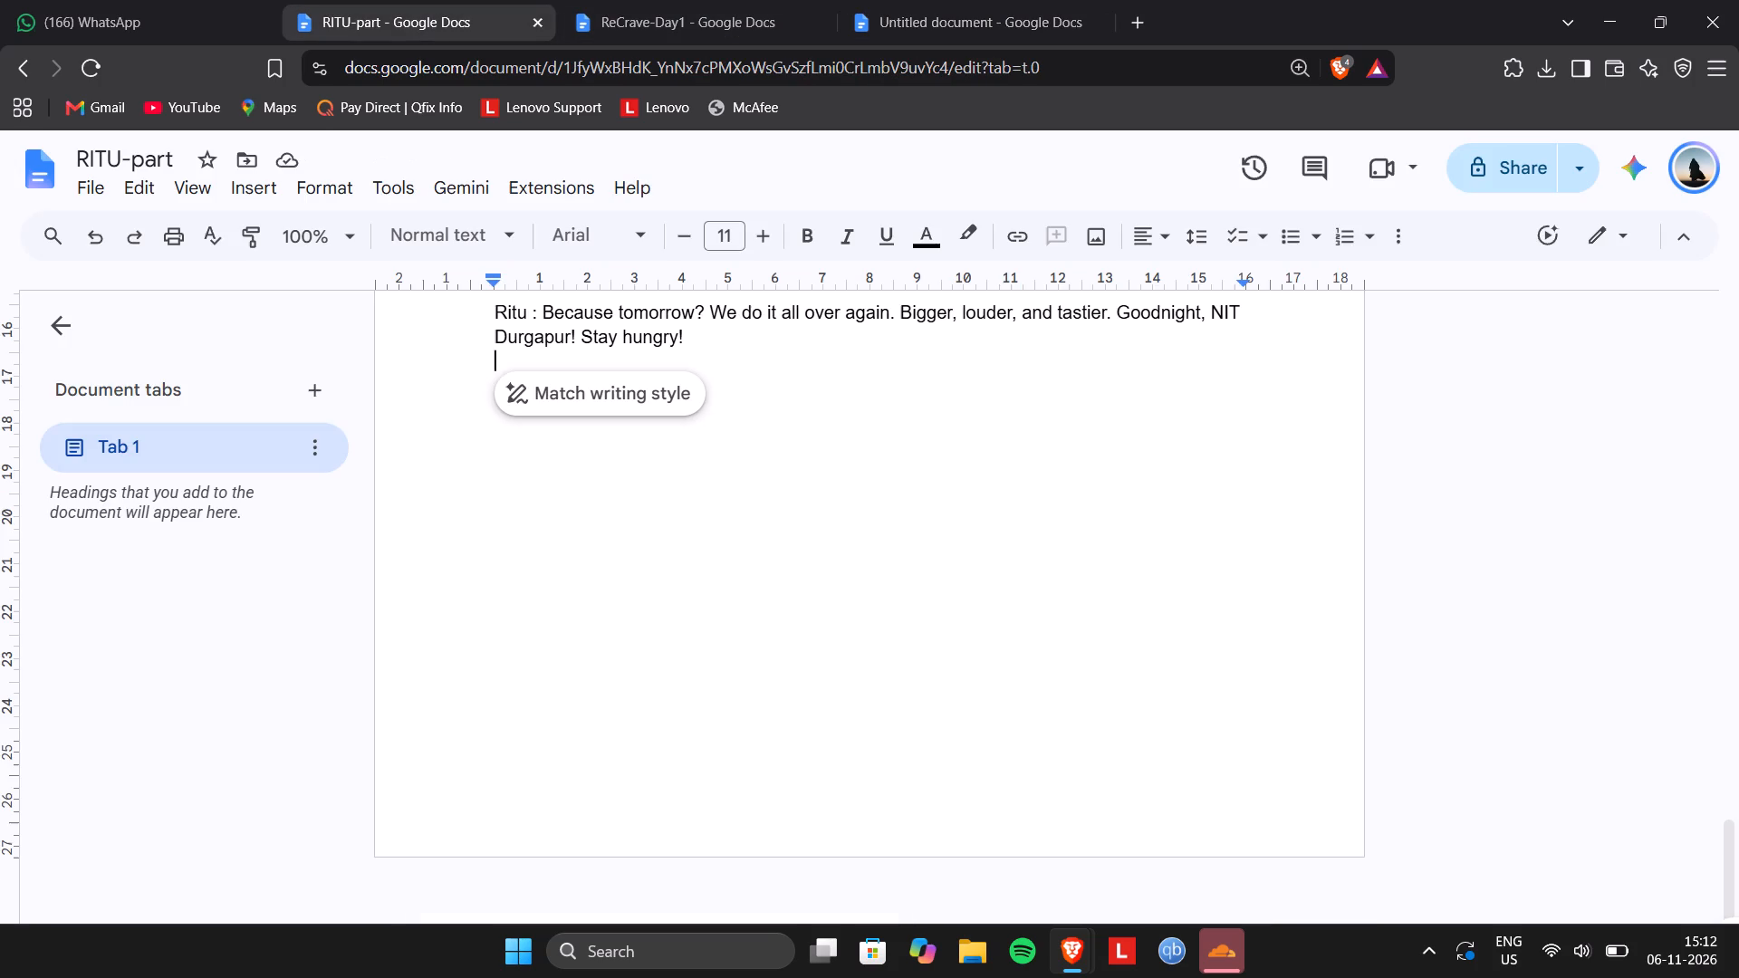
scroll(687, 529, "up", 5)
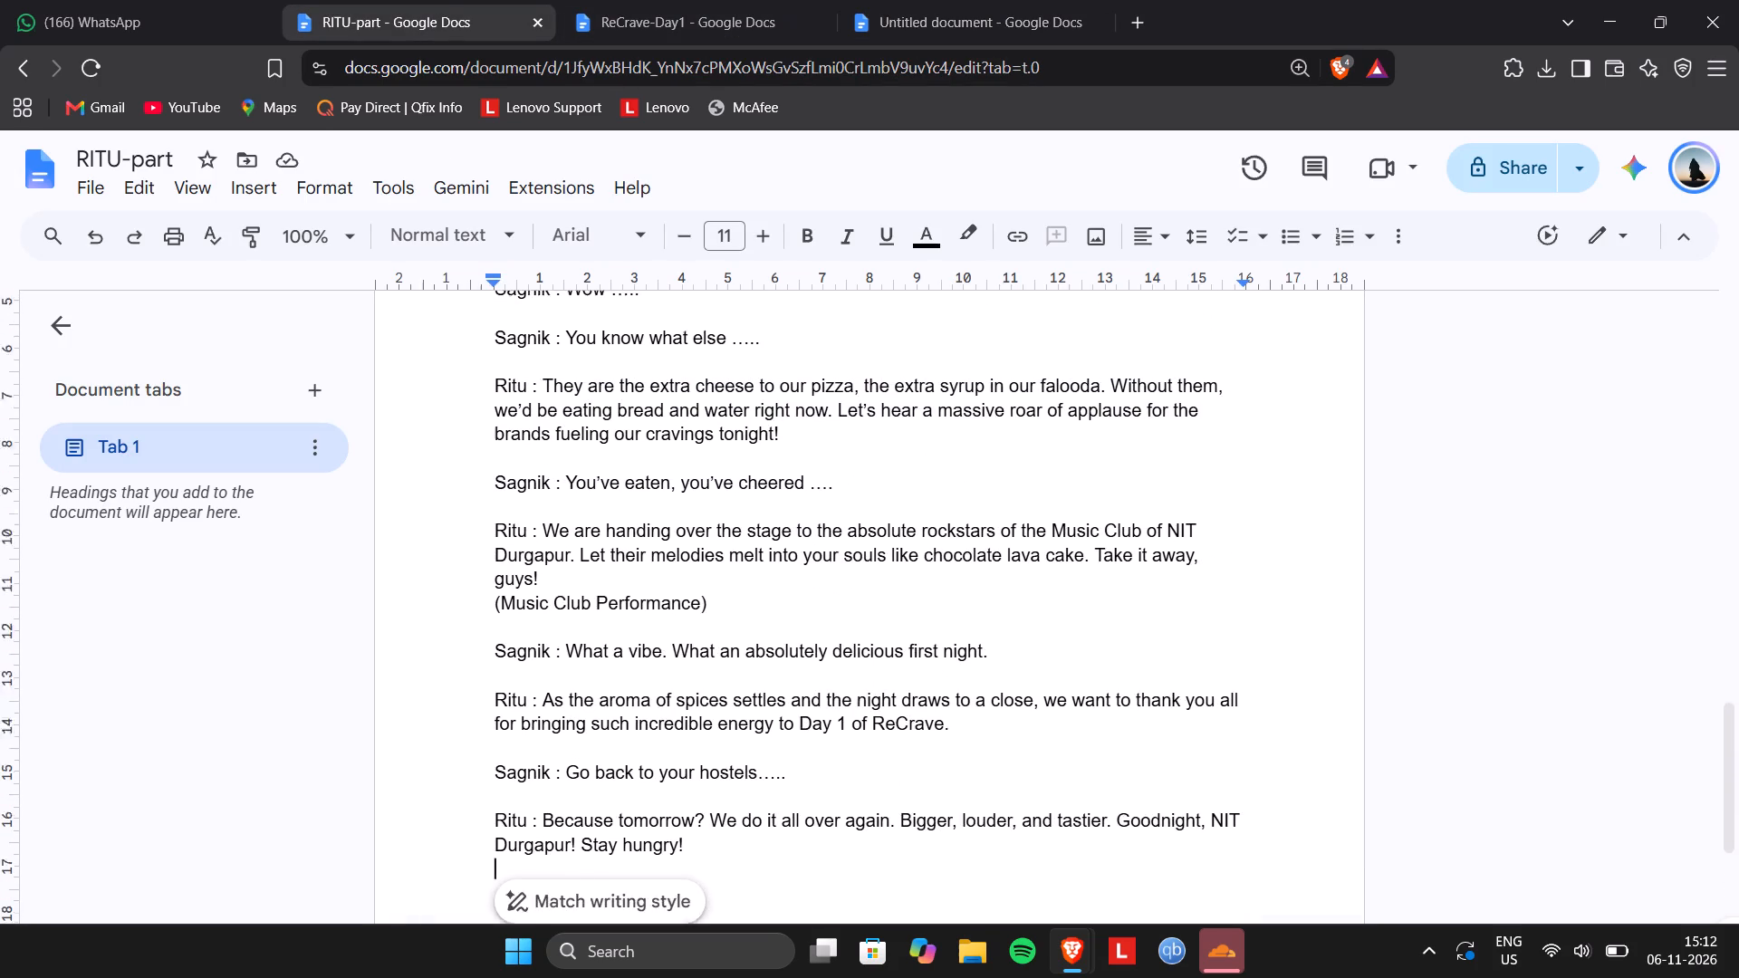
scroll(687, 529, "up", 1)
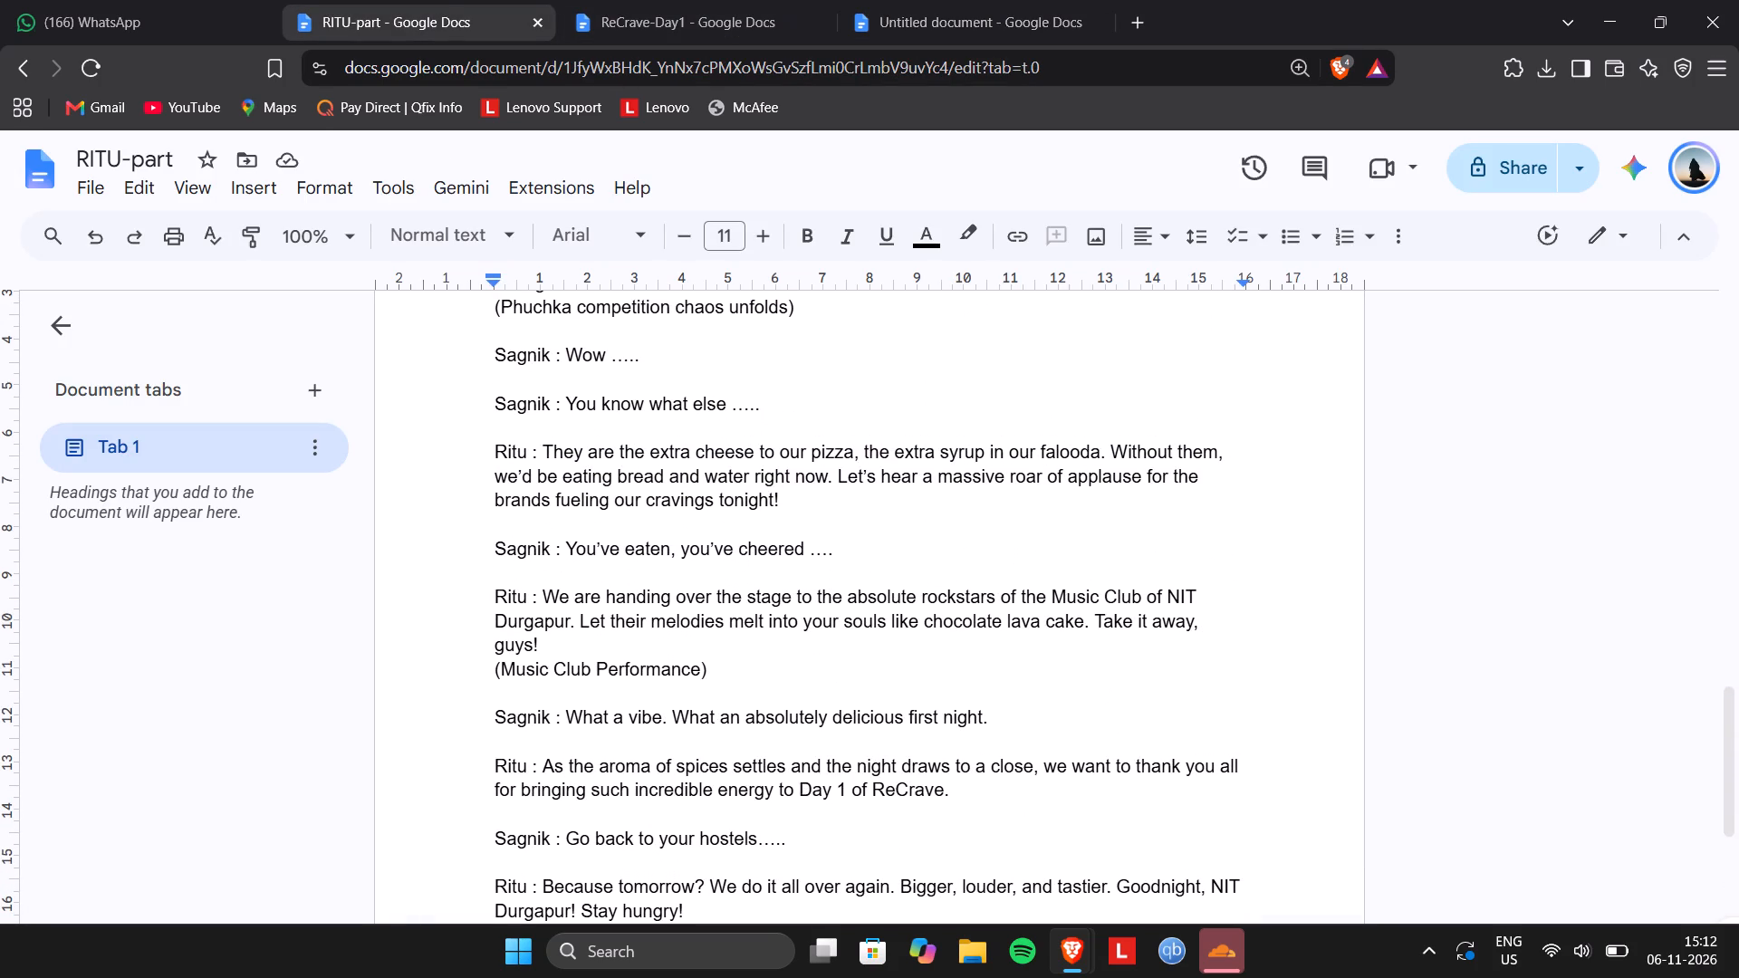
left_click(530, 601)
key("BackSpace")
key("BackSpace")
key("BackSpace")
key("BackSpace")
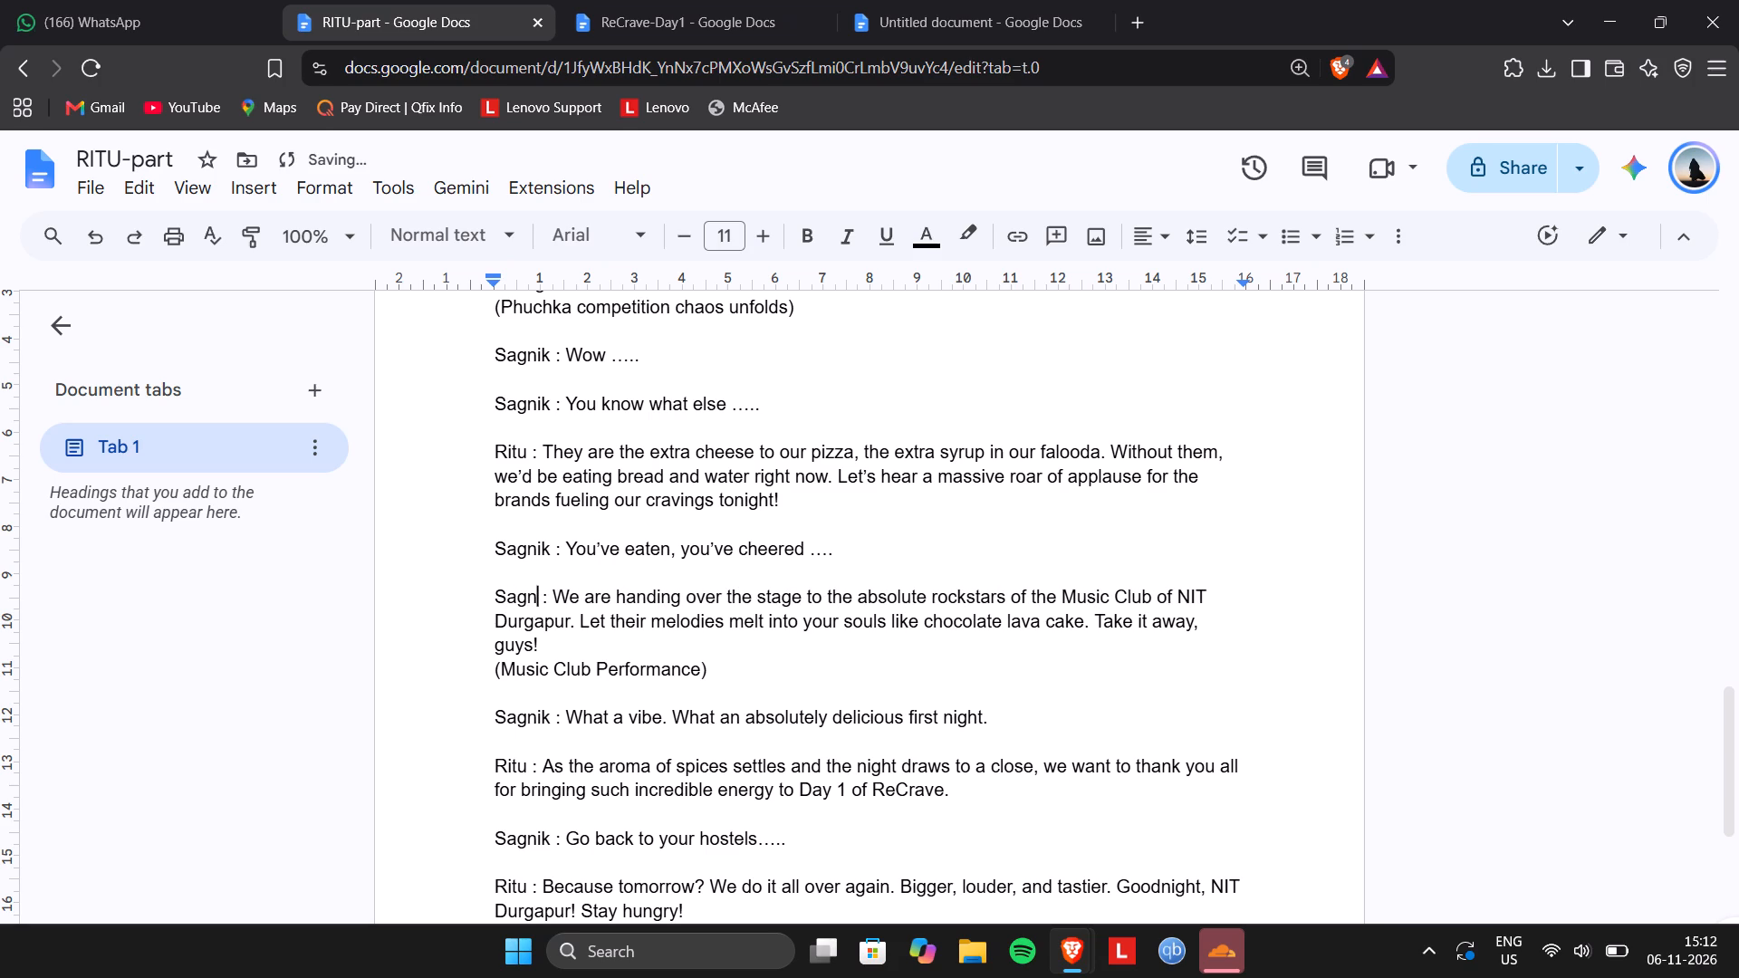
Condense Sagnik's Music Club line in RITU-part to "We are handing over the stage to ........".
left_click(739, 664)
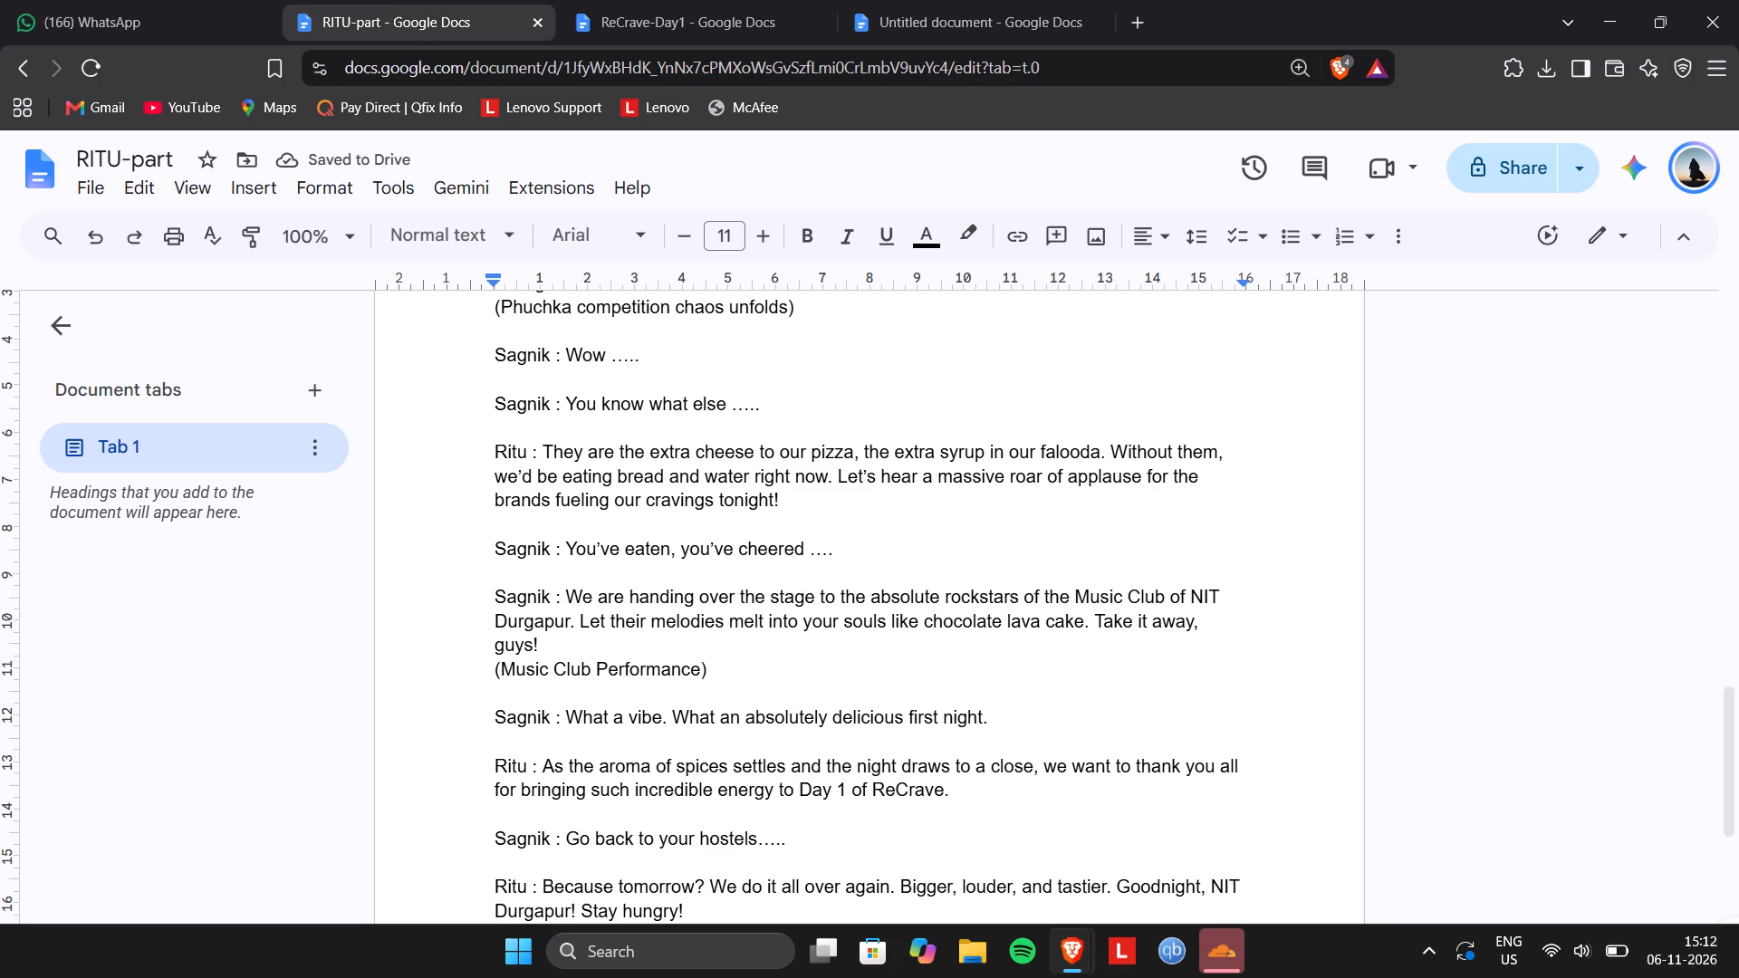
left_click(543, 645)
key("BackSpace")
key("BackSpace")
key("BackSpace")
key("BackSpace")
key("BackSpace")
key("BackSpace")
key("BackSpace")
key("BackSpace")
key("BackSpace")
key("BackSpace")
key("BackSpace")
key("BackSpace")
key("BackSpace")
key("BackSpace")
key("BackSpace")
key("BackSpace")
key("BackSpace")
key("BackSpace")
key("BackSpace")
key("BackSpace")
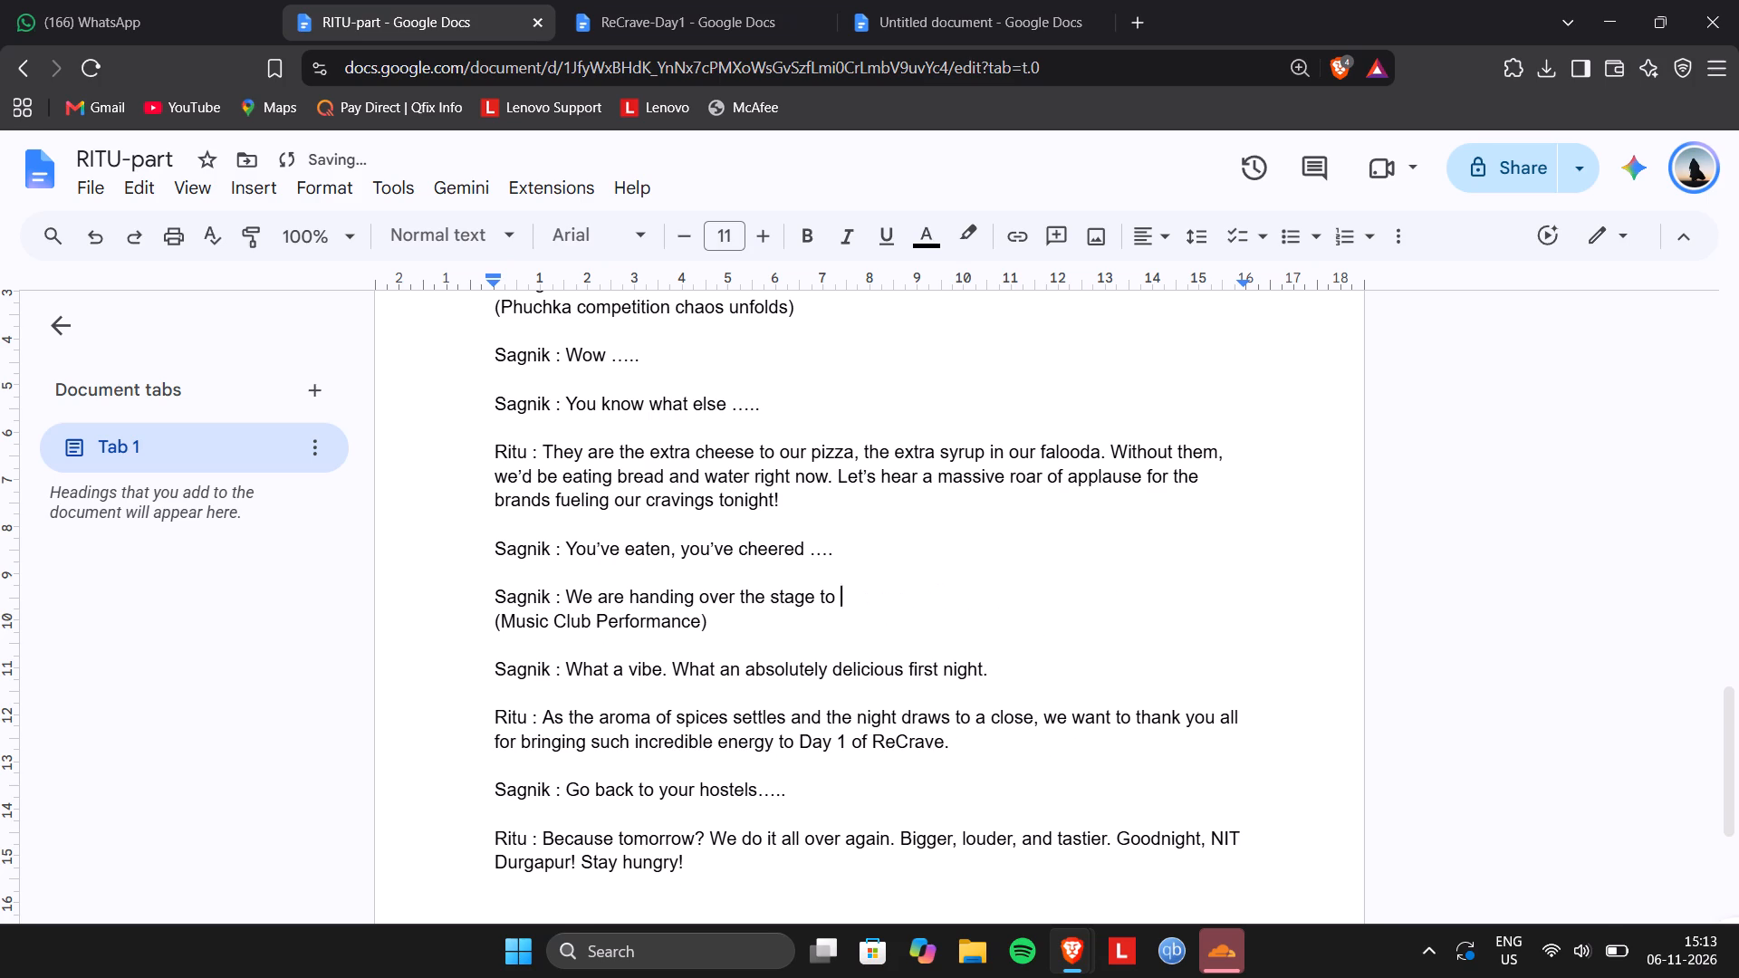
type("........")
scroll(645, 680, "up", 5)
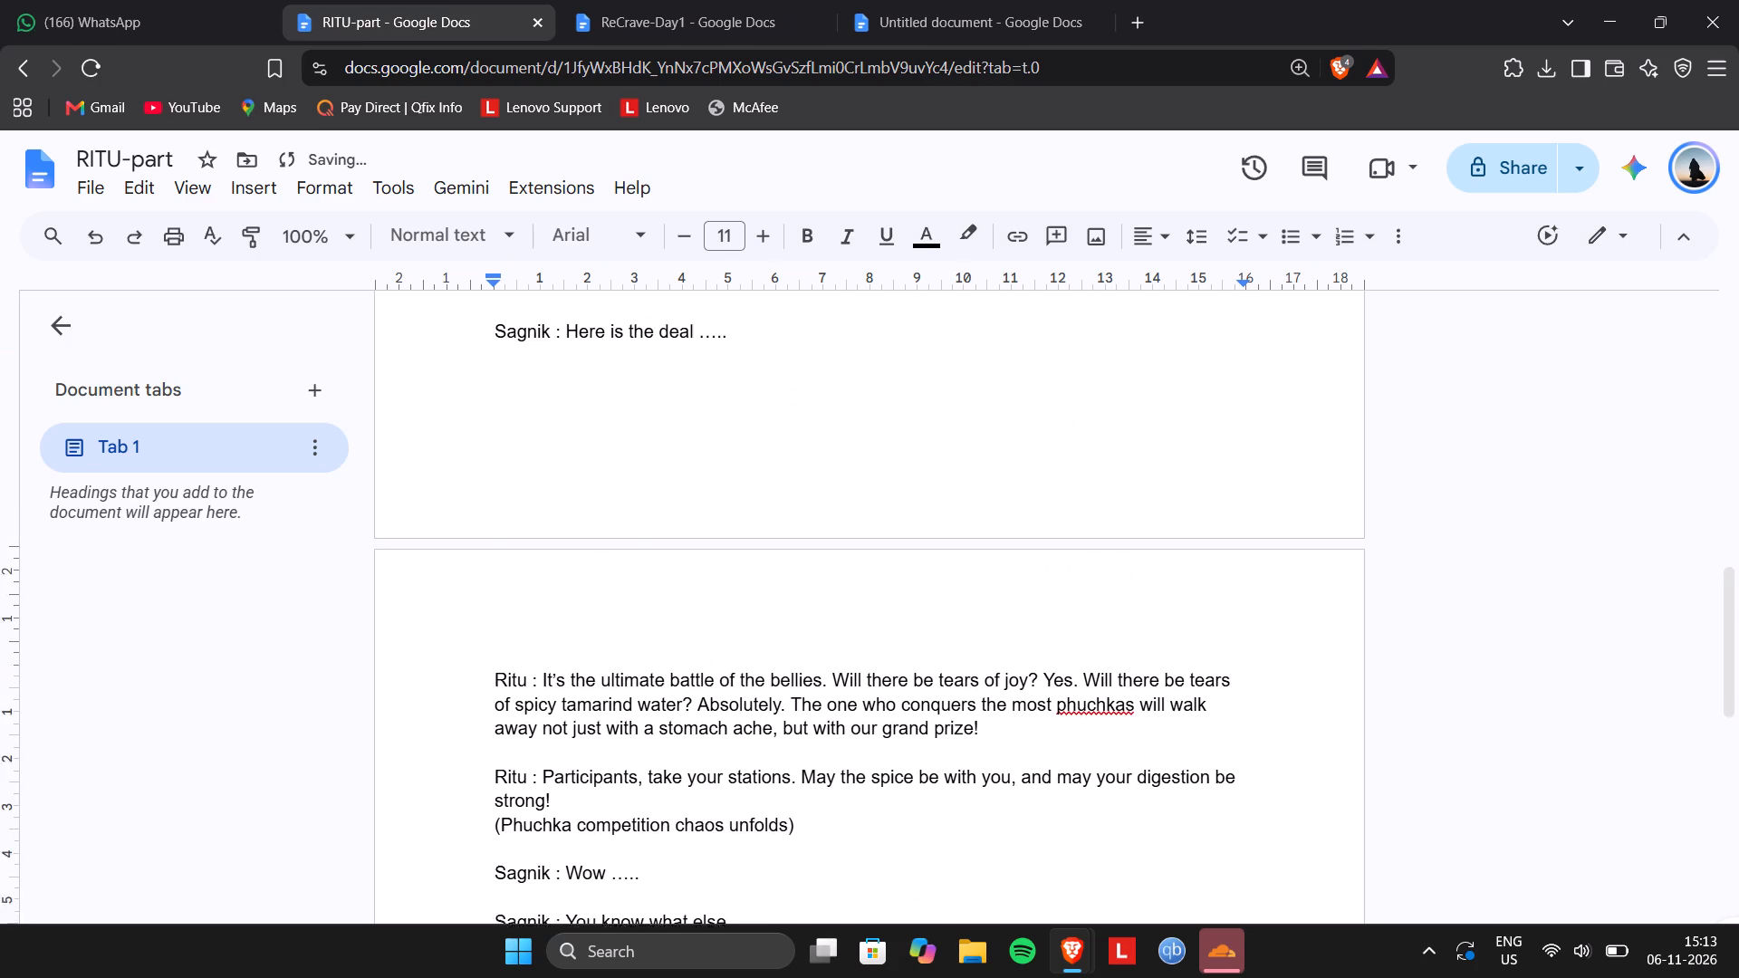
scroll(645, 680, "up", 9)
Rename the untitled document as SAGNIK-part.
left_click(1008, 1)
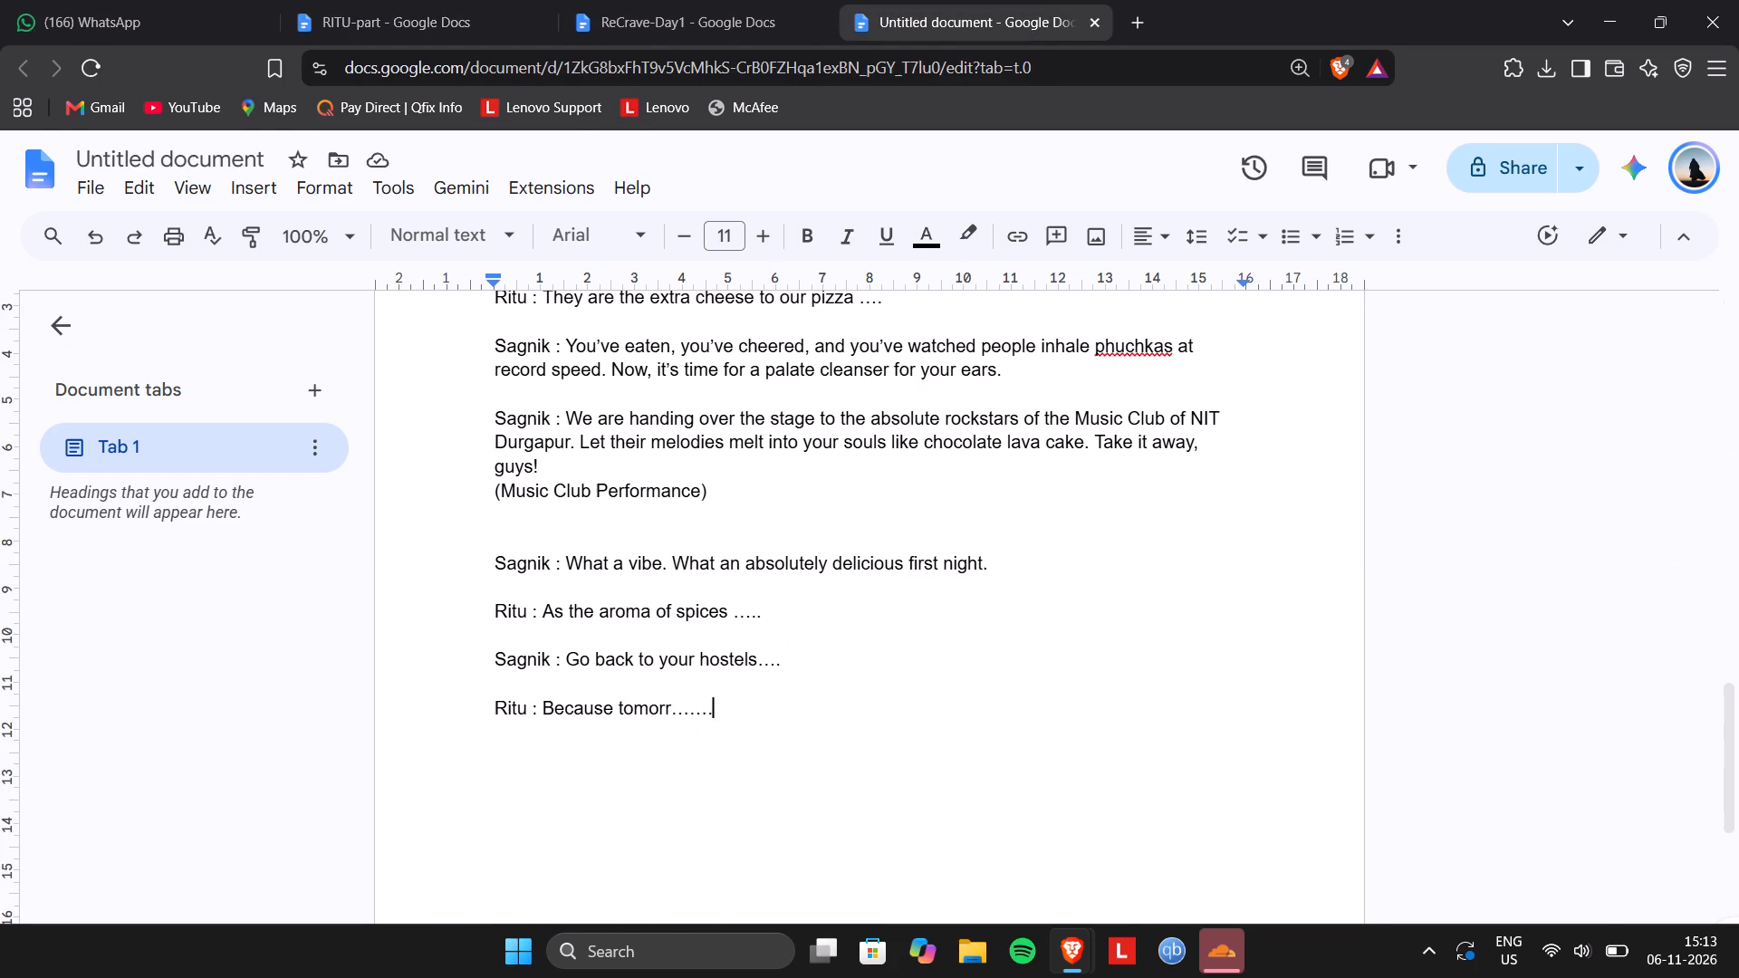
left_click(146, 149)
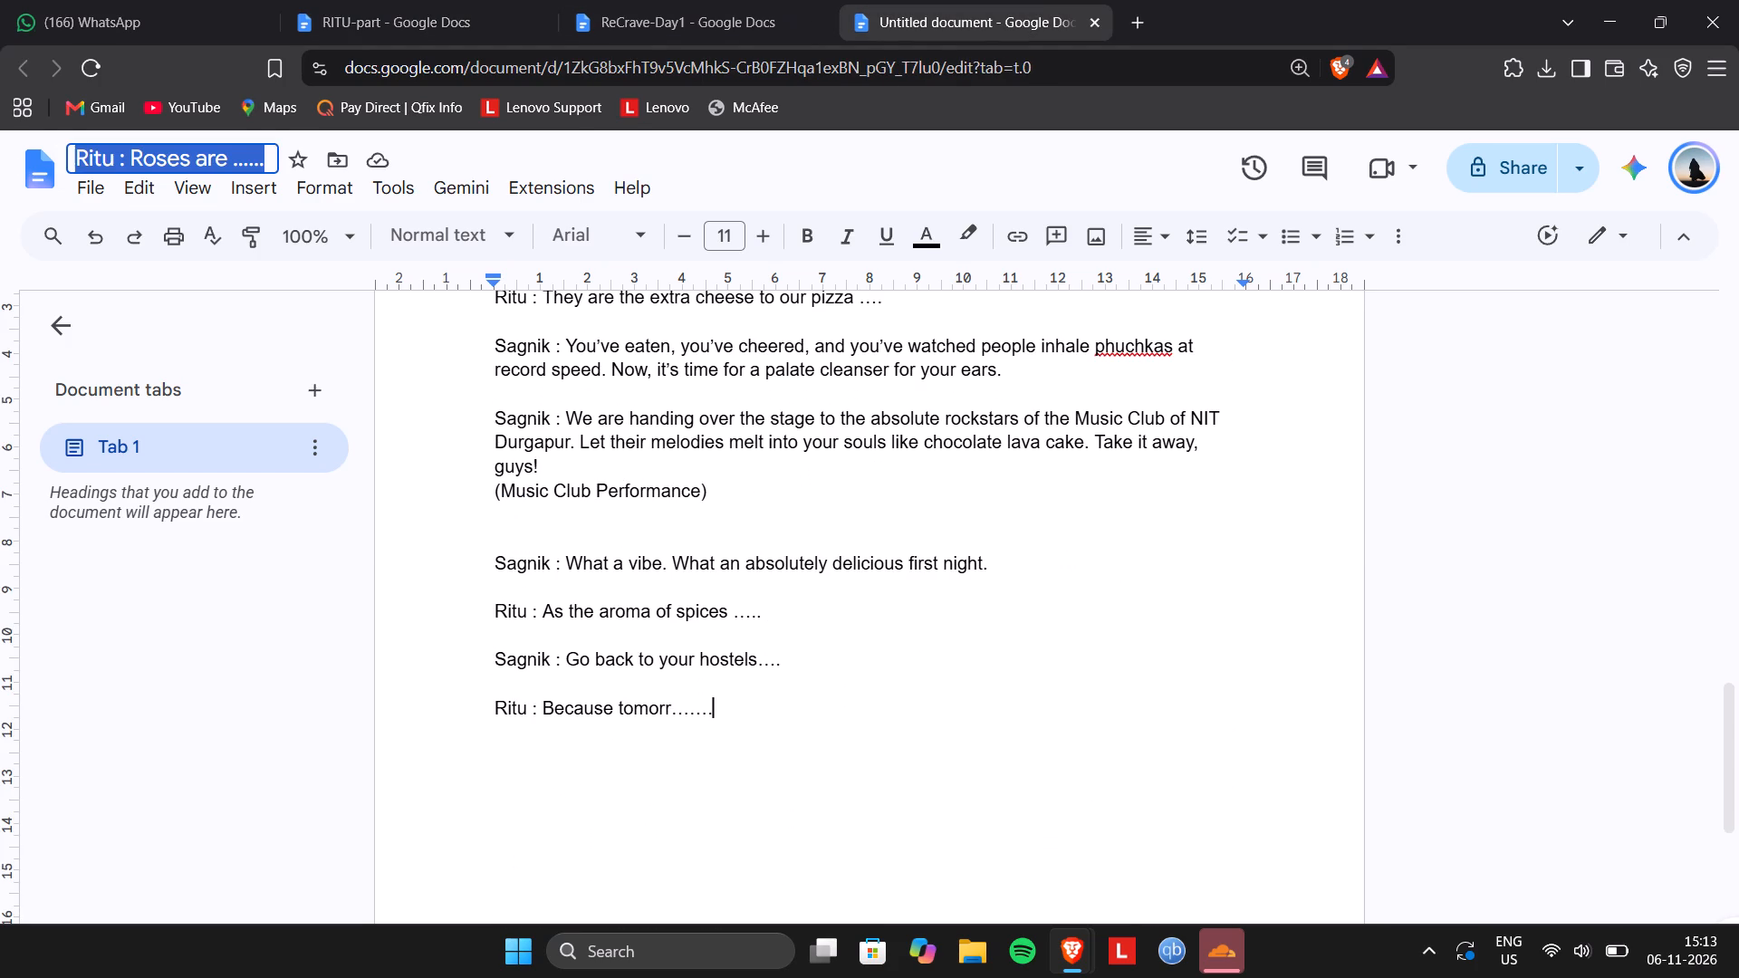
key("BackSpace")
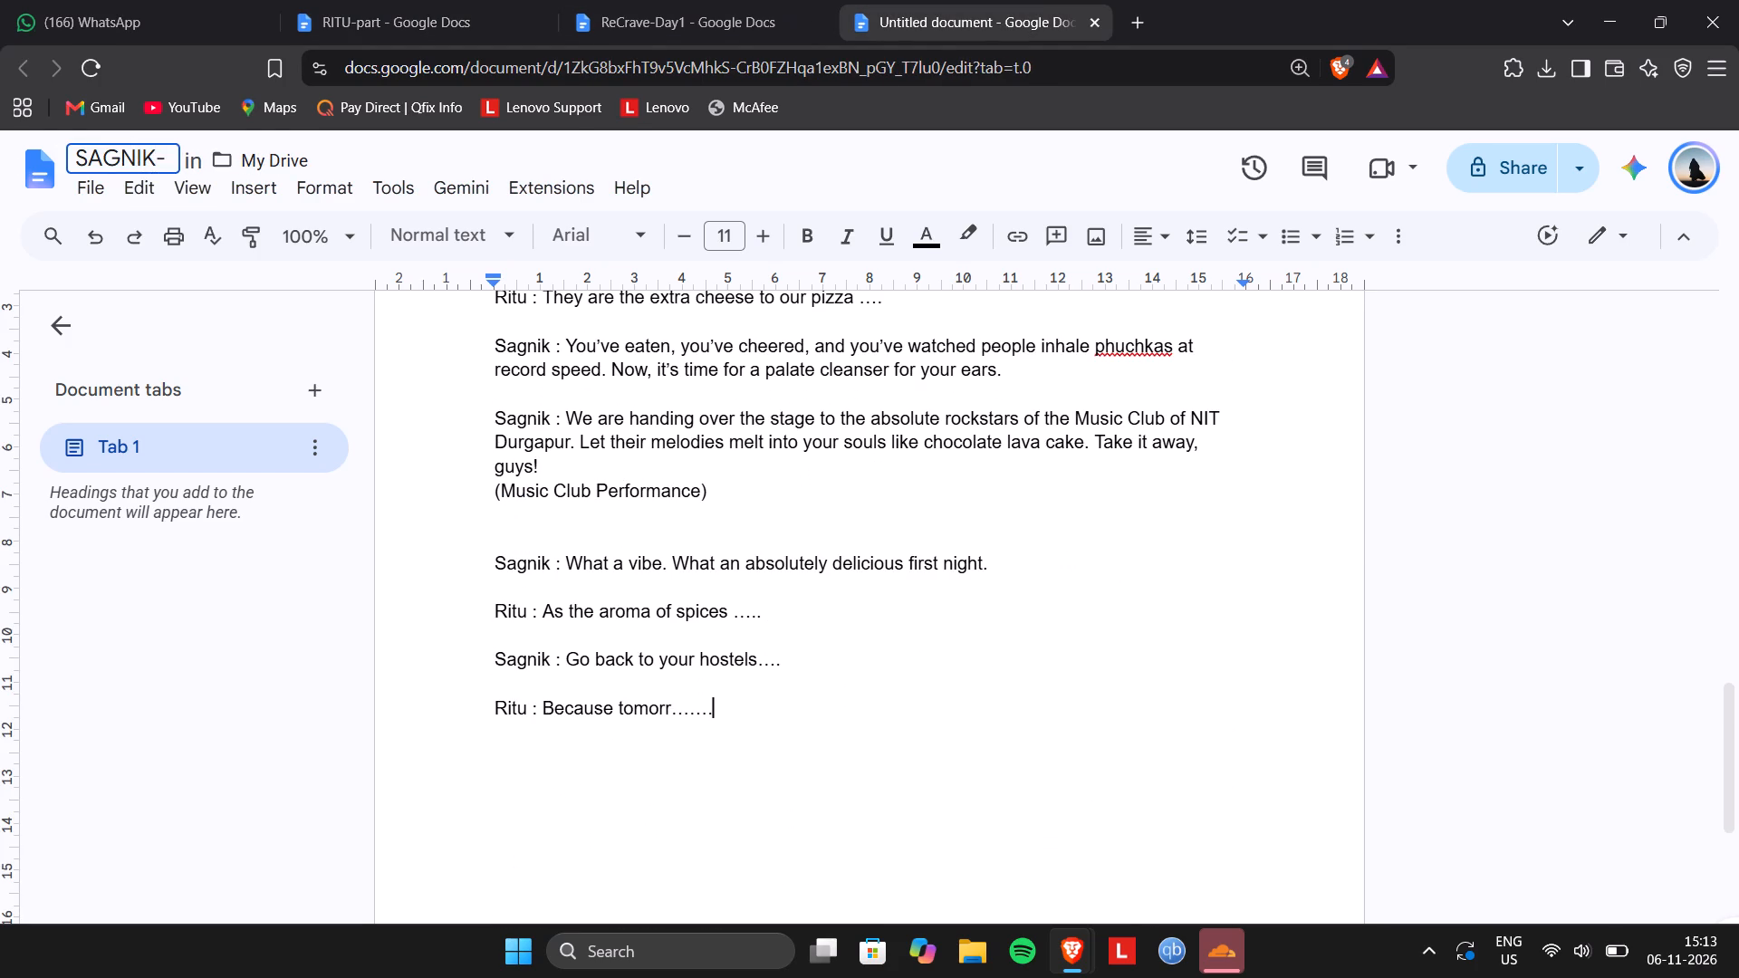
type("part")
key("Return")
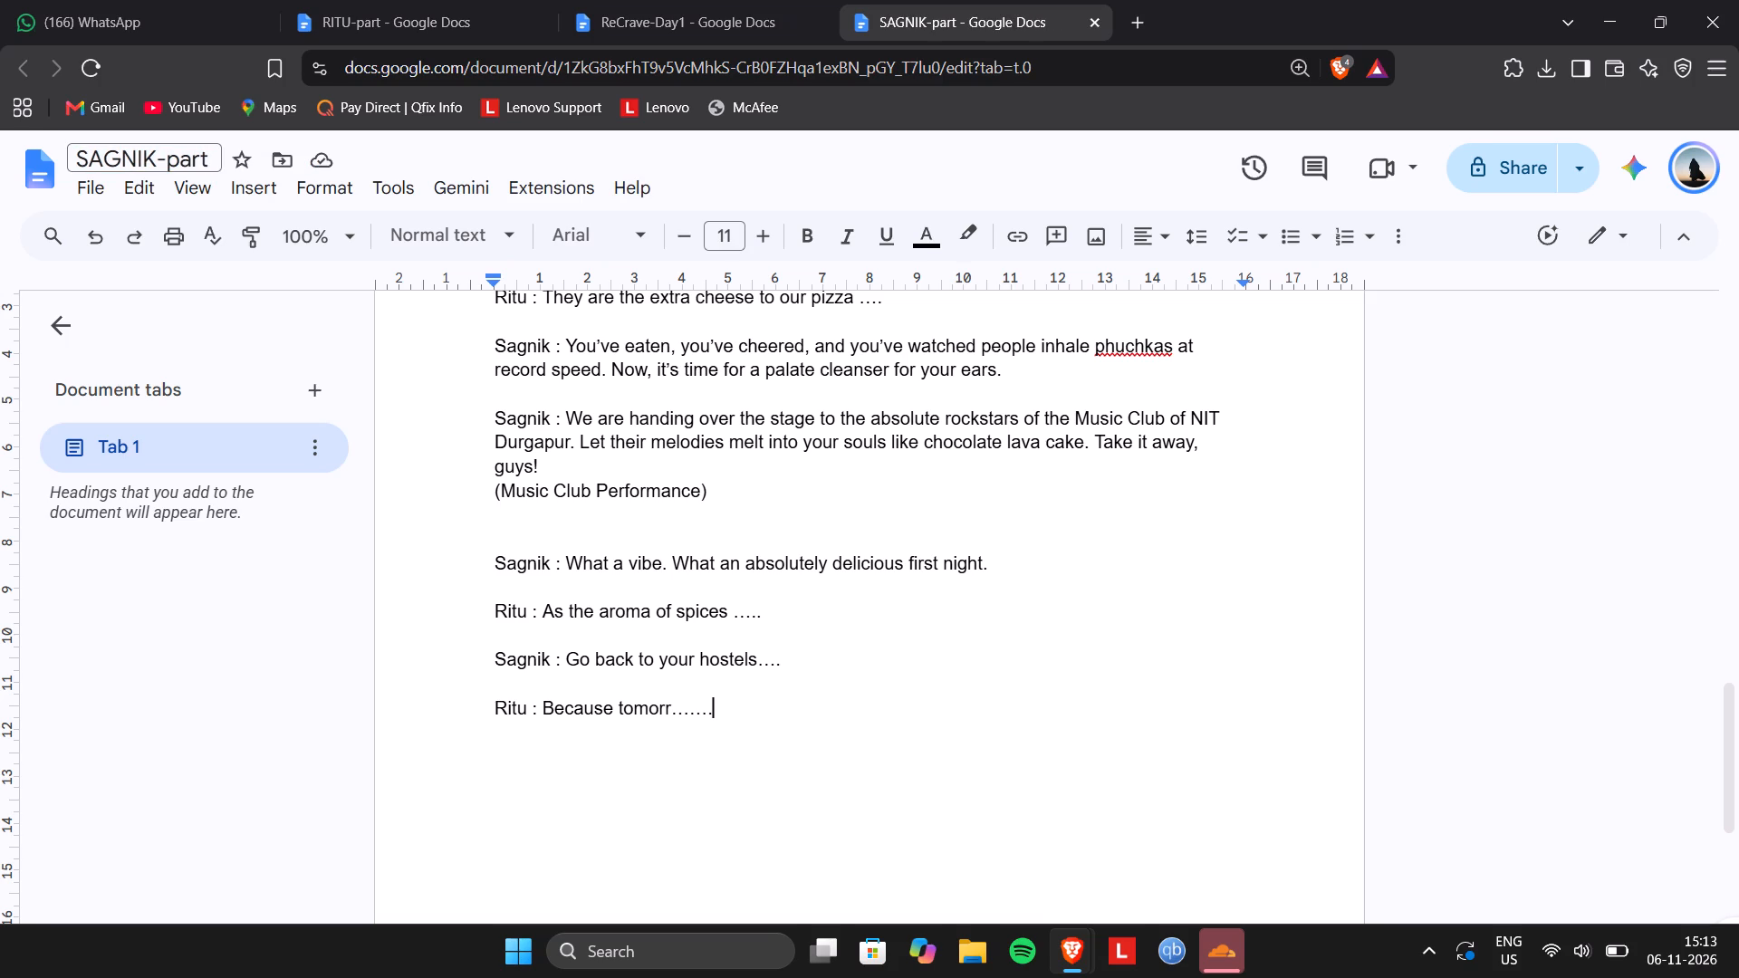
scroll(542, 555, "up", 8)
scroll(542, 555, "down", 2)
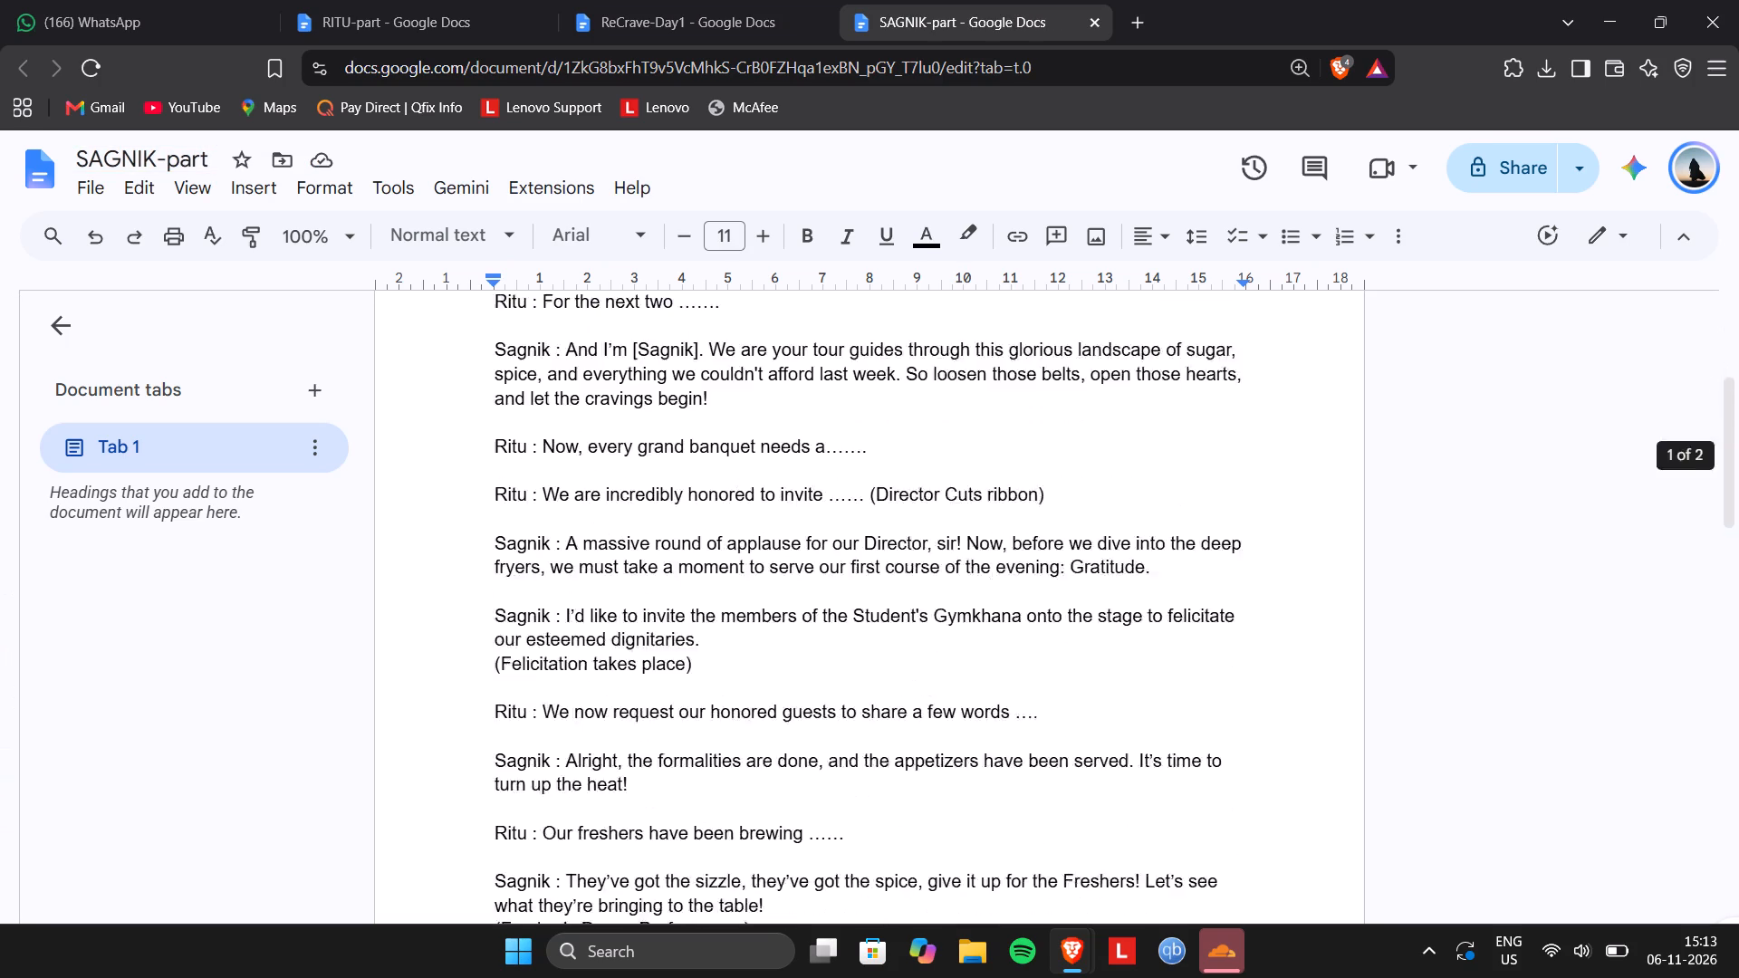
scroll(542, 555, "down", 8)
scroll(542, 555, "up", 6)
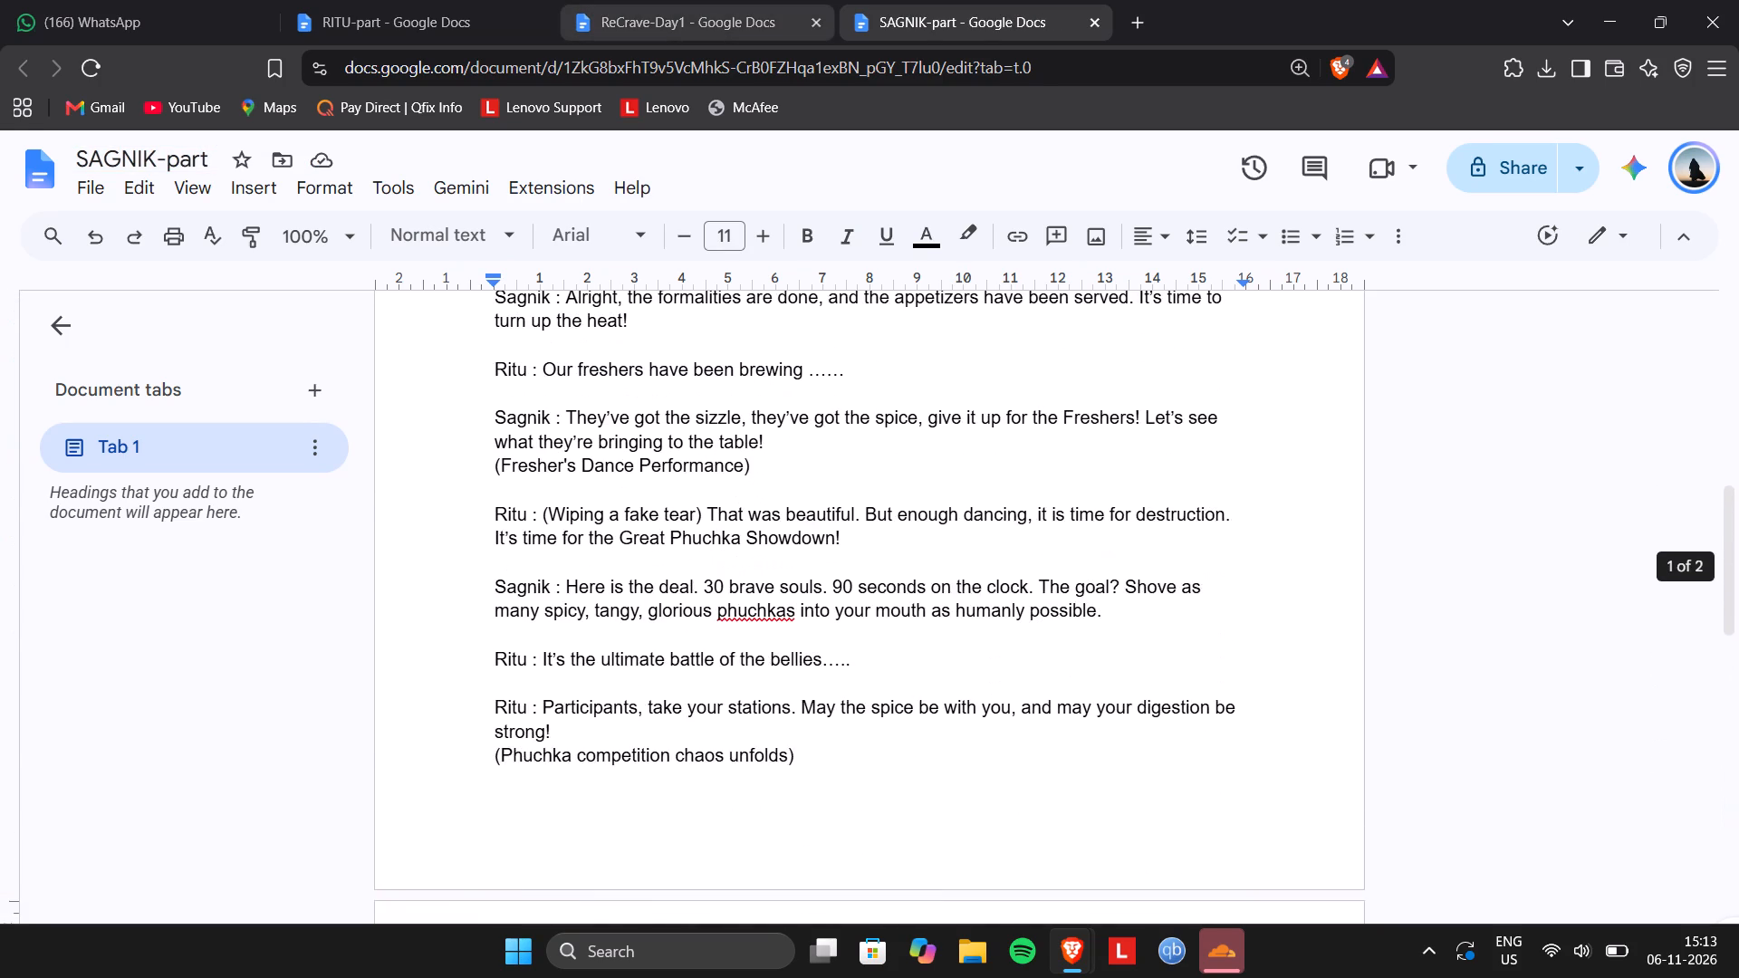
Move the ReCrave-Day1 browser tab ahead of the RITU-part tab.
left_click(623, 0)
scroll(735, 477, "up", 1)
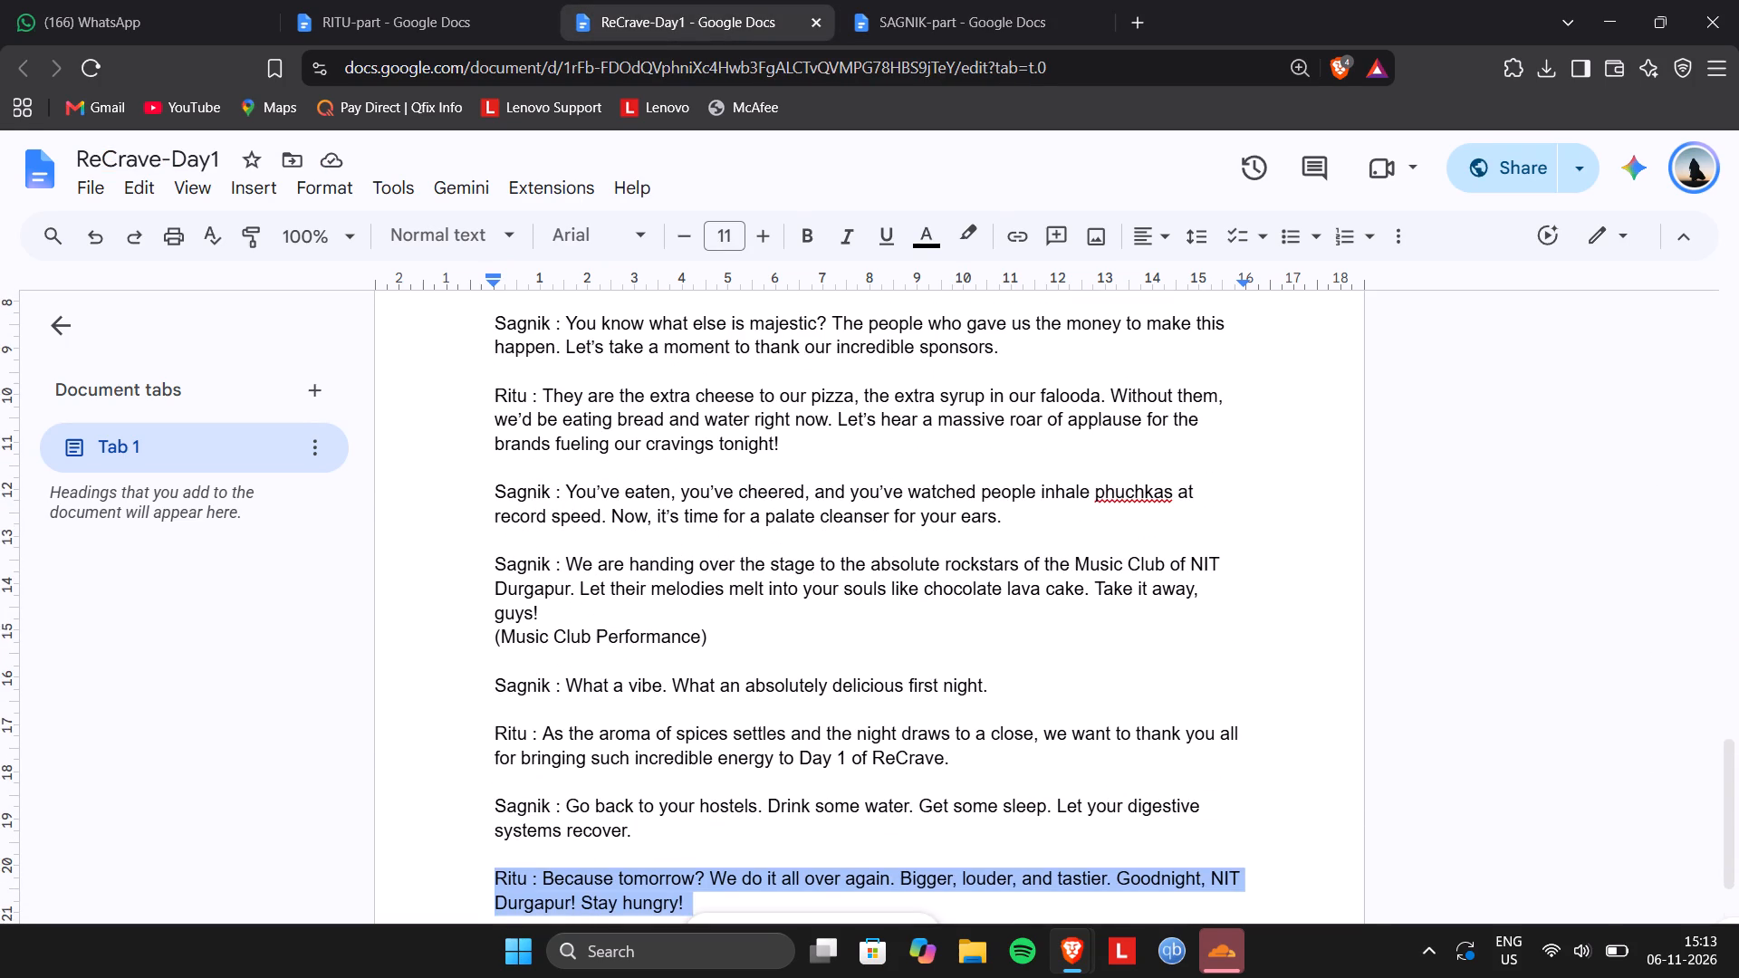
left_click_drag(726, 10, 417, 0)
Look through the RITU-part and SAGNIK-part scripts to check their full lines and condensed cues.
left_click(623, 16)
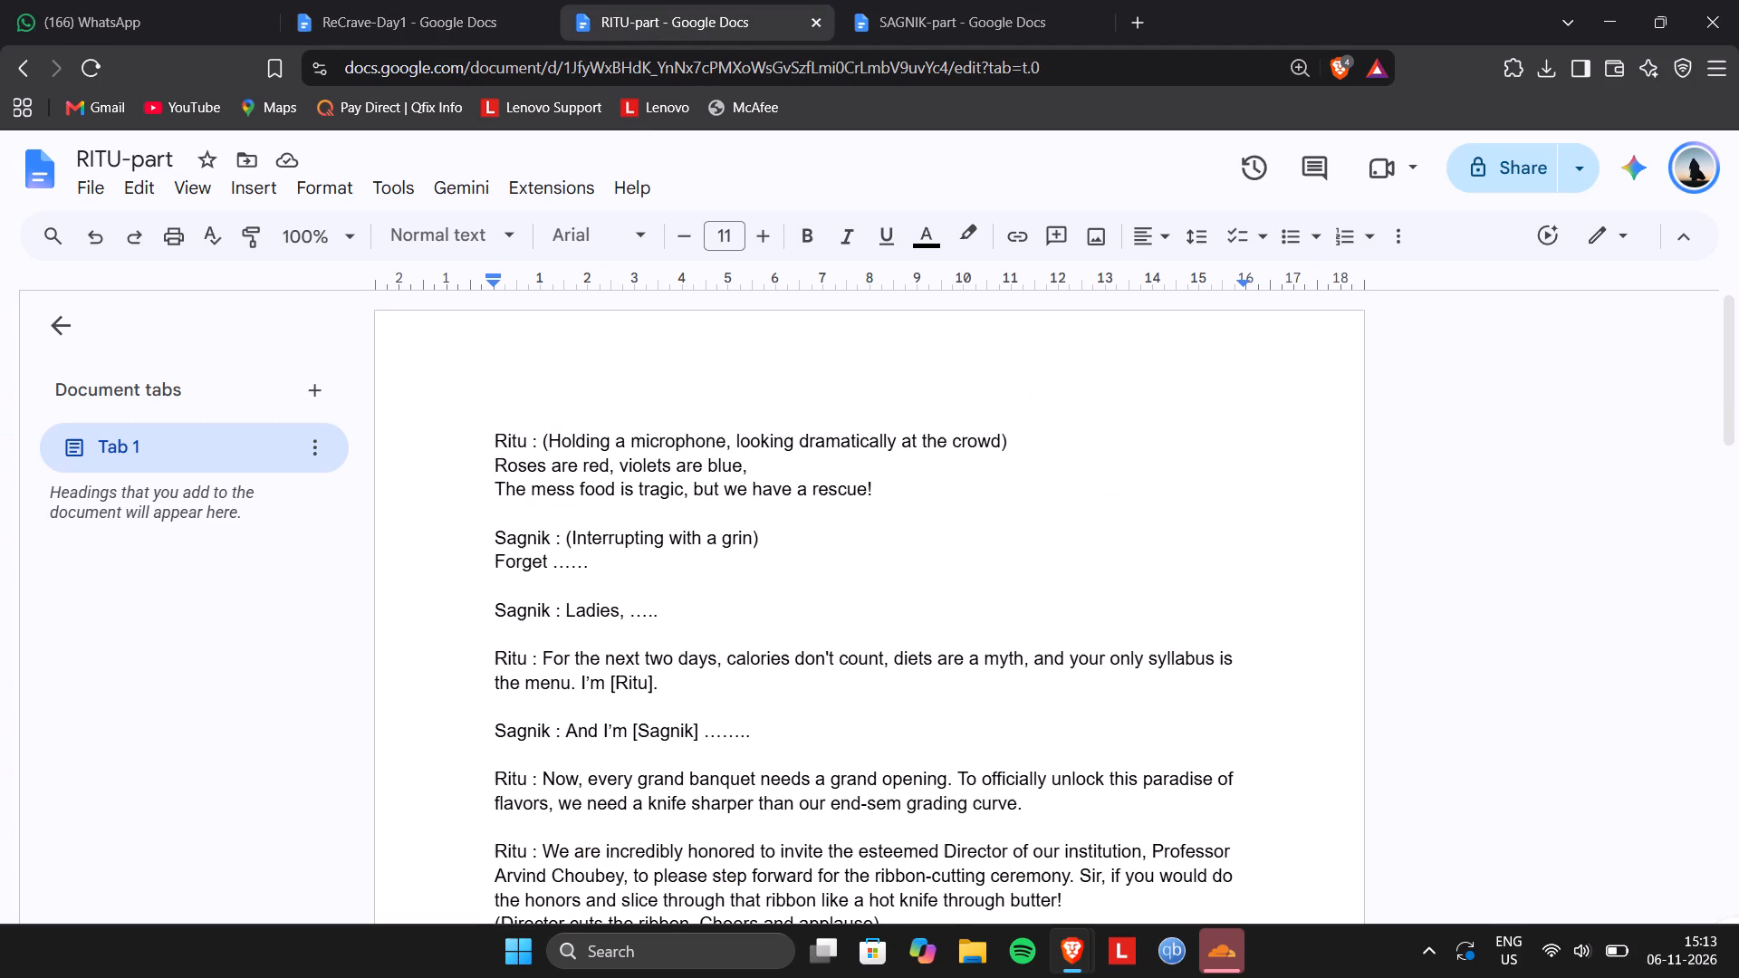
scroll(852, 597, "down", 11)
scroll(852, 597, "up", 8)
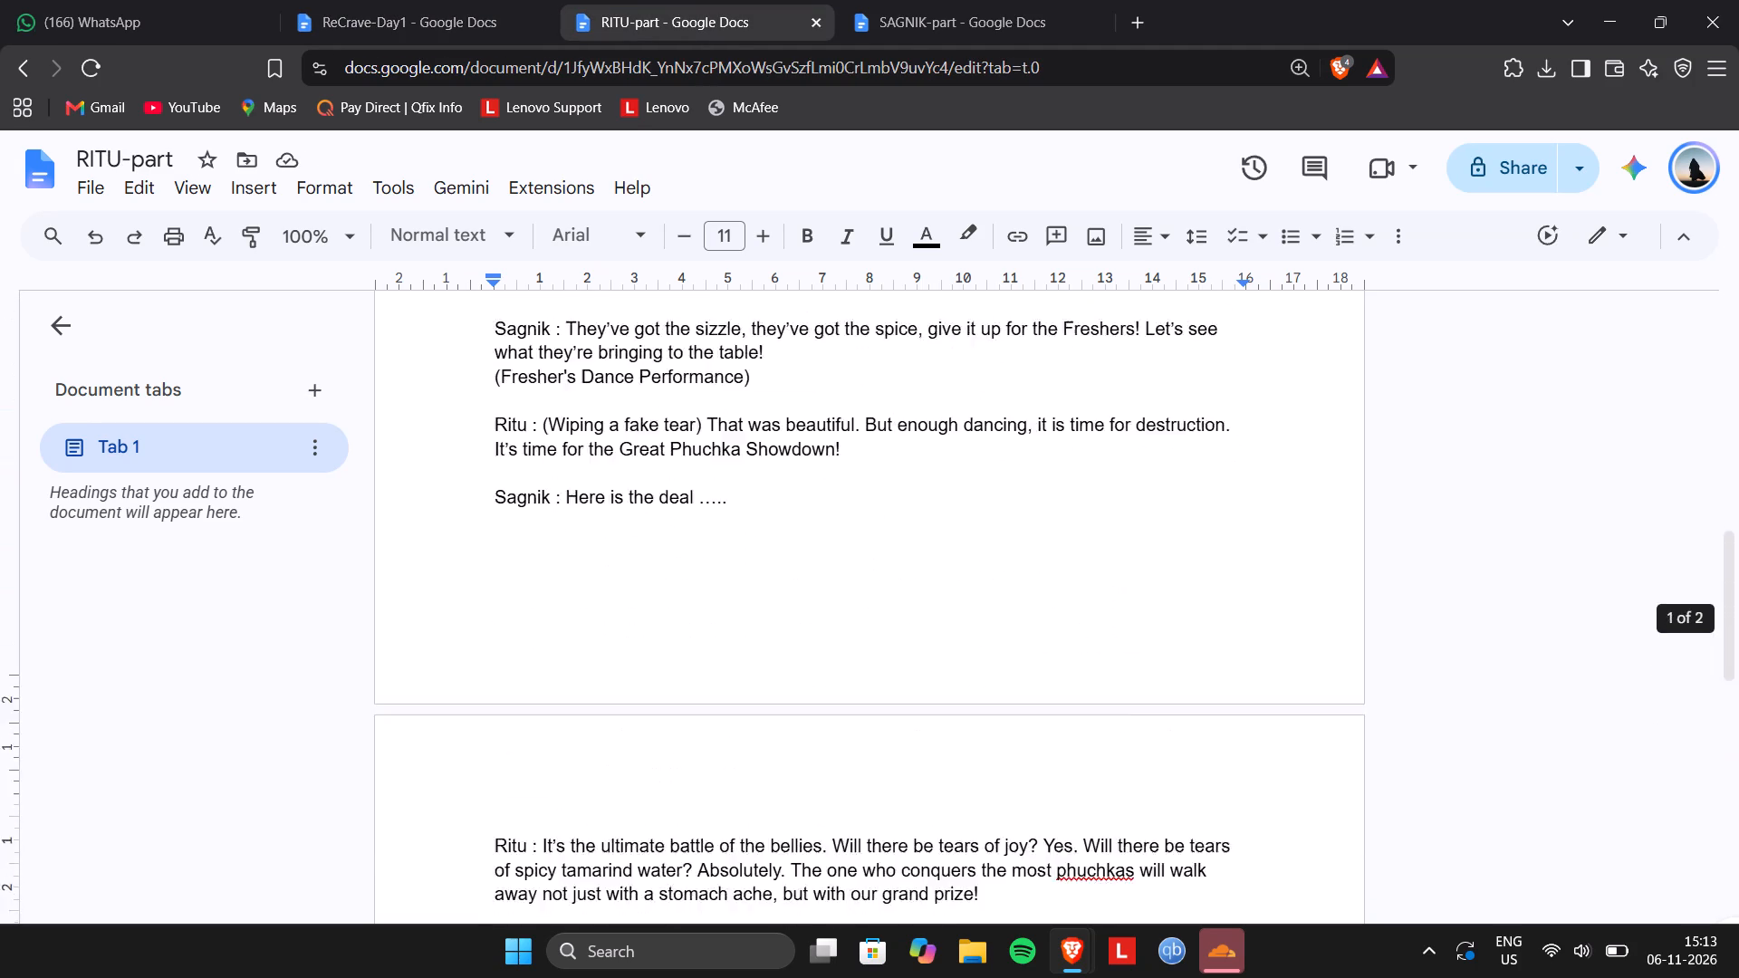
scroll(852, 597, "up", 4)
left_click(902, 0)
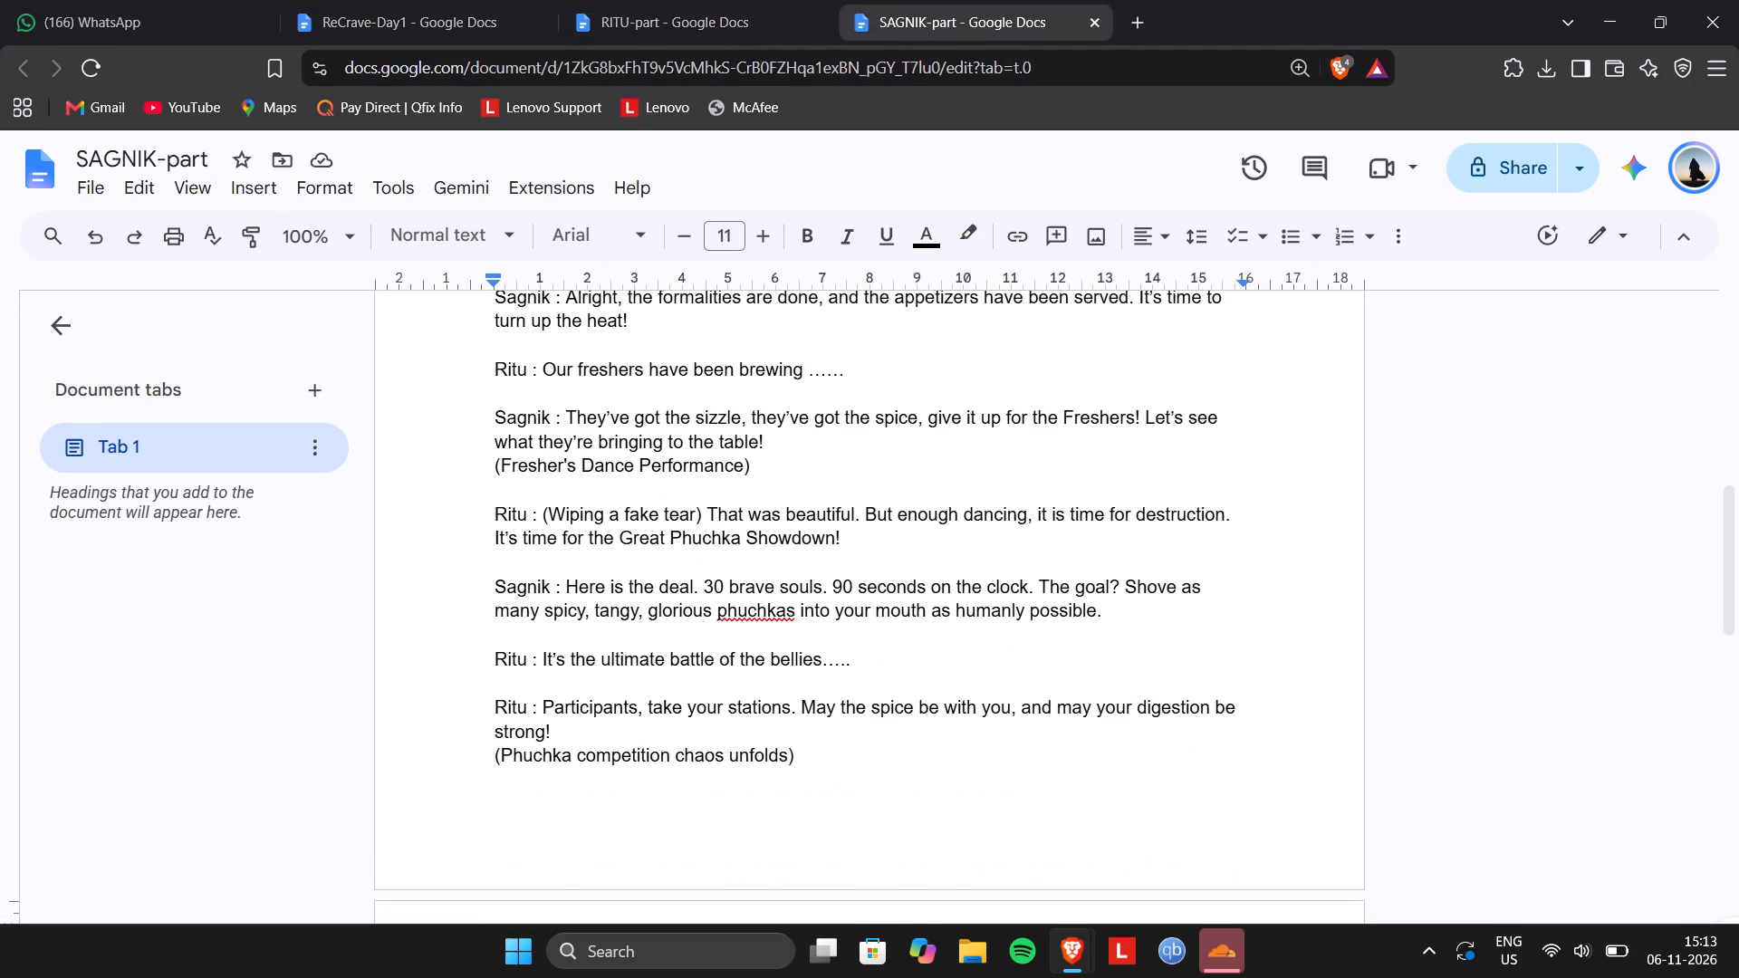
scroll(765, 486, "up", 9)
scroll(765, 486, "down", 7)
scroll(765, 486, "up", 3)
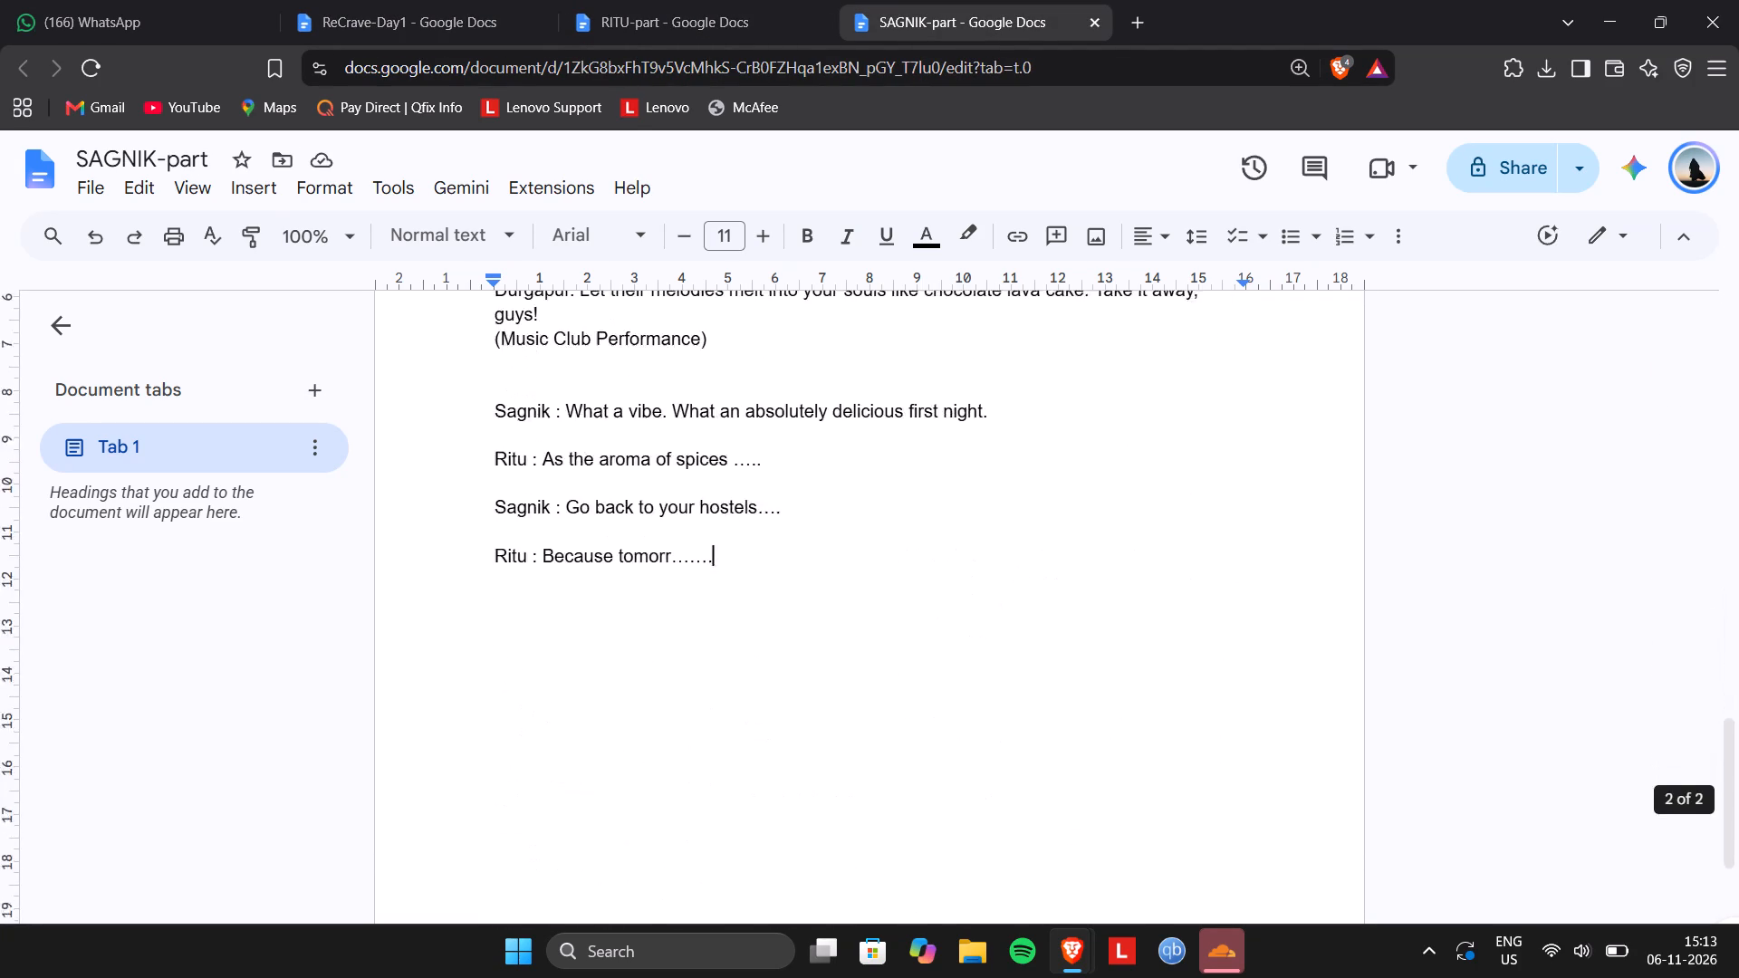
scroll(765, 486, "up", 2)
left_click(689, 0)
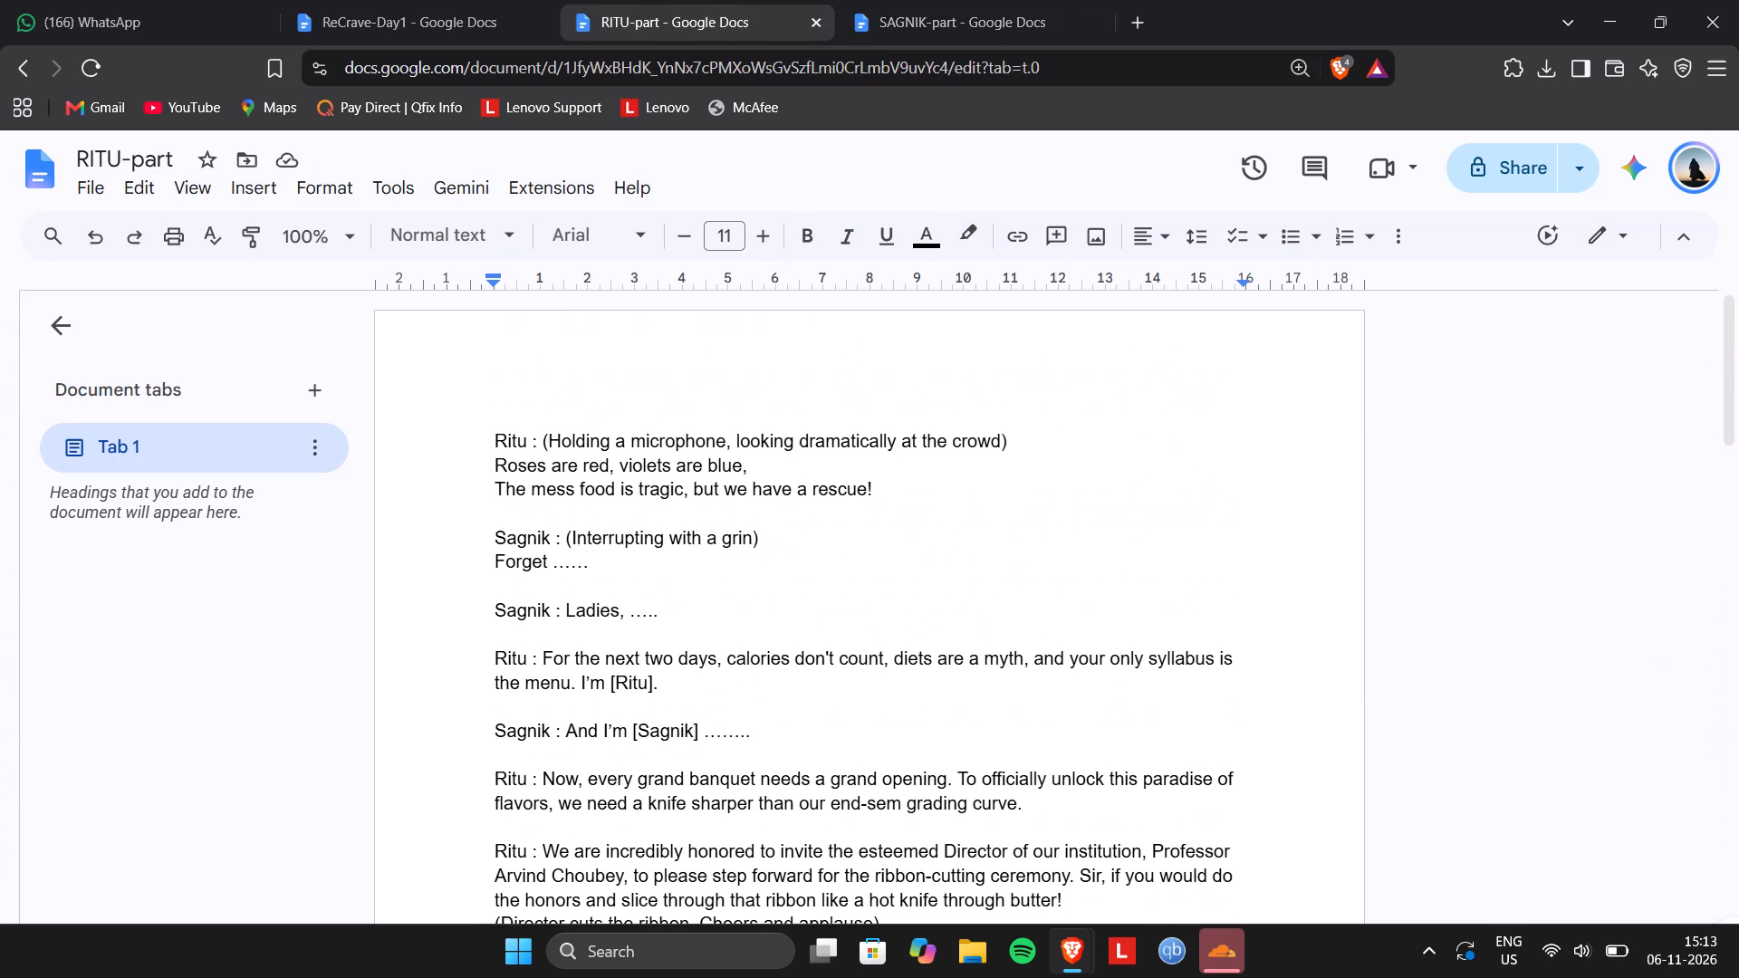